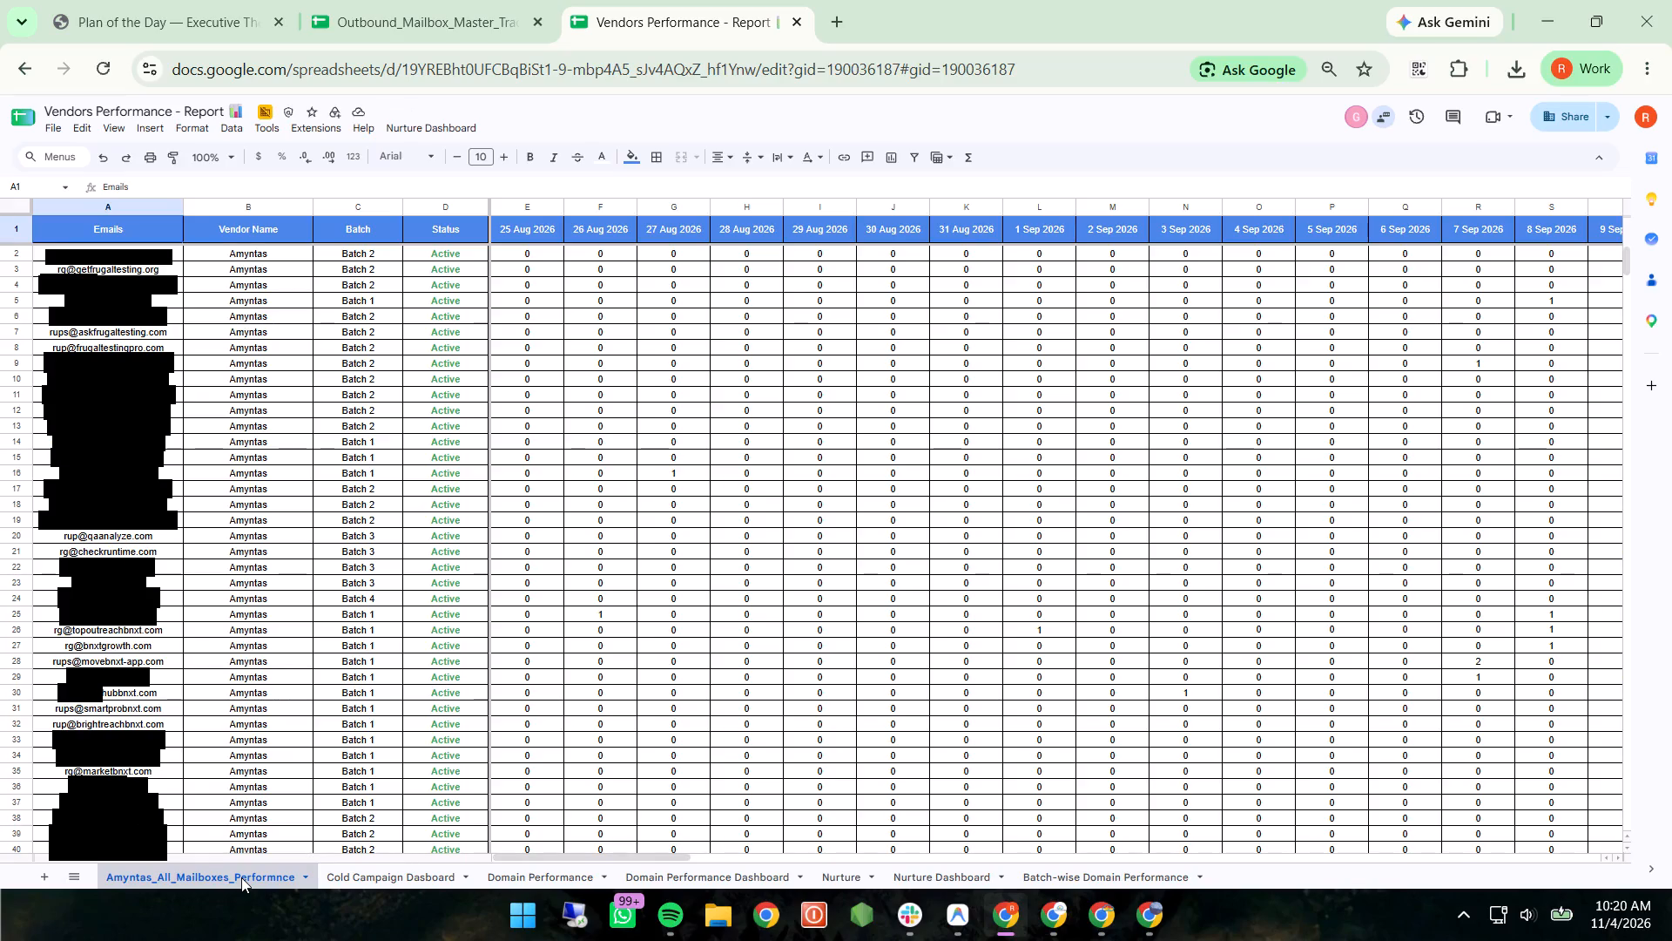
scroll(981, 716, left, 11)
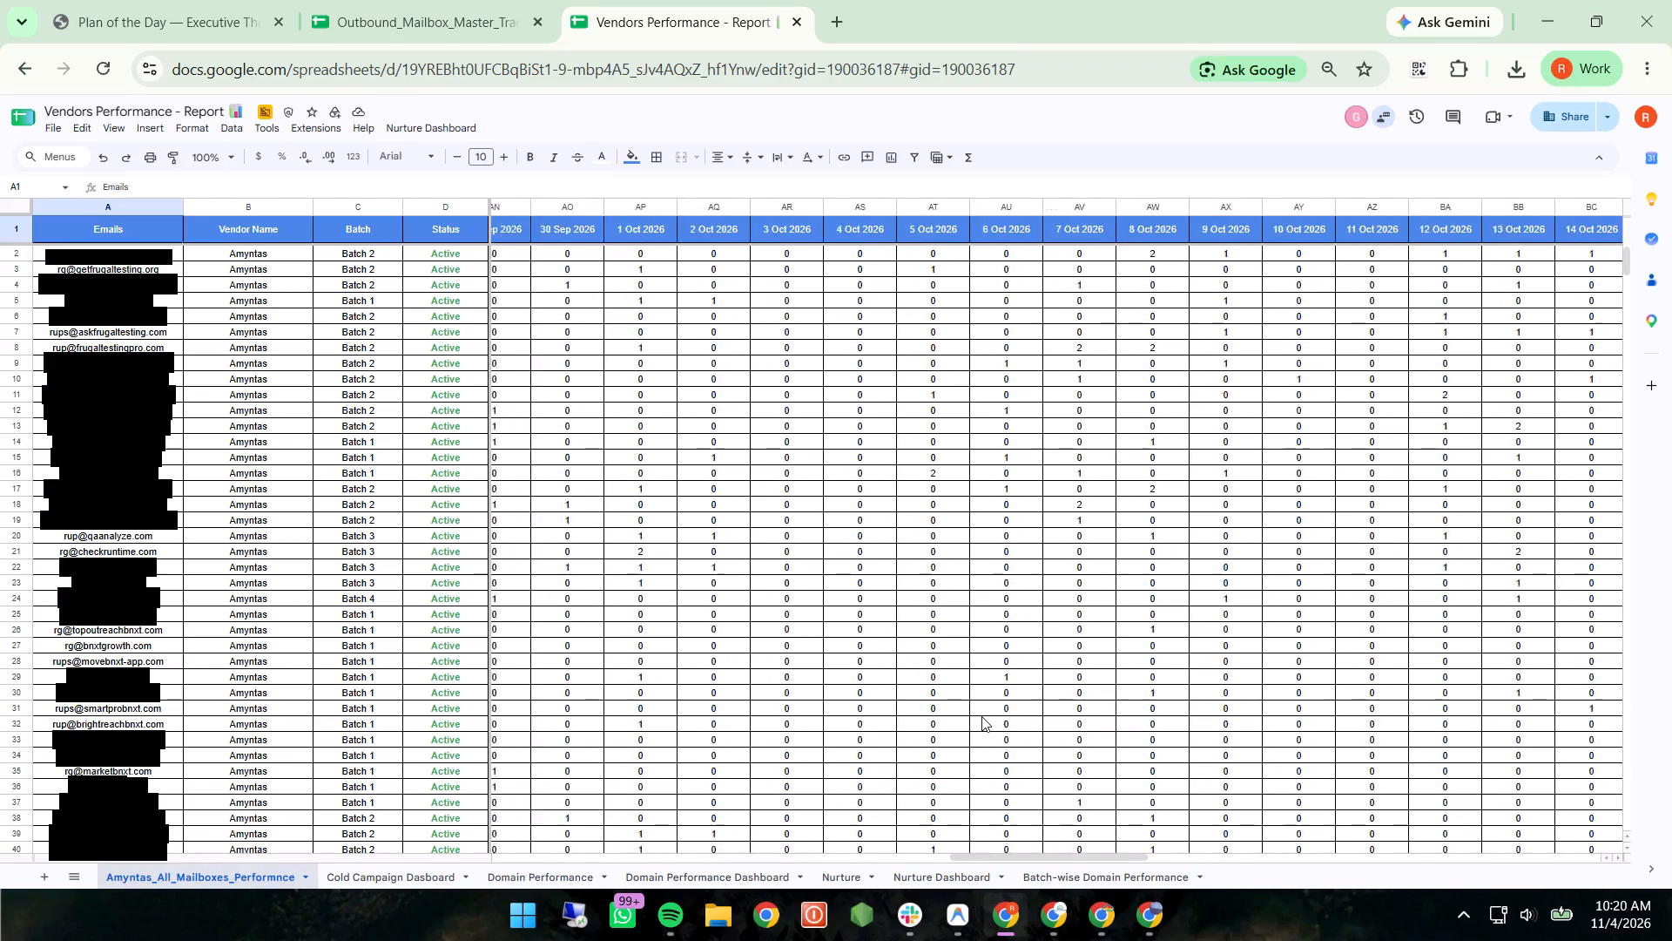
scroll(981, 716, left, 3)
scroll(981, 716, right, 3)
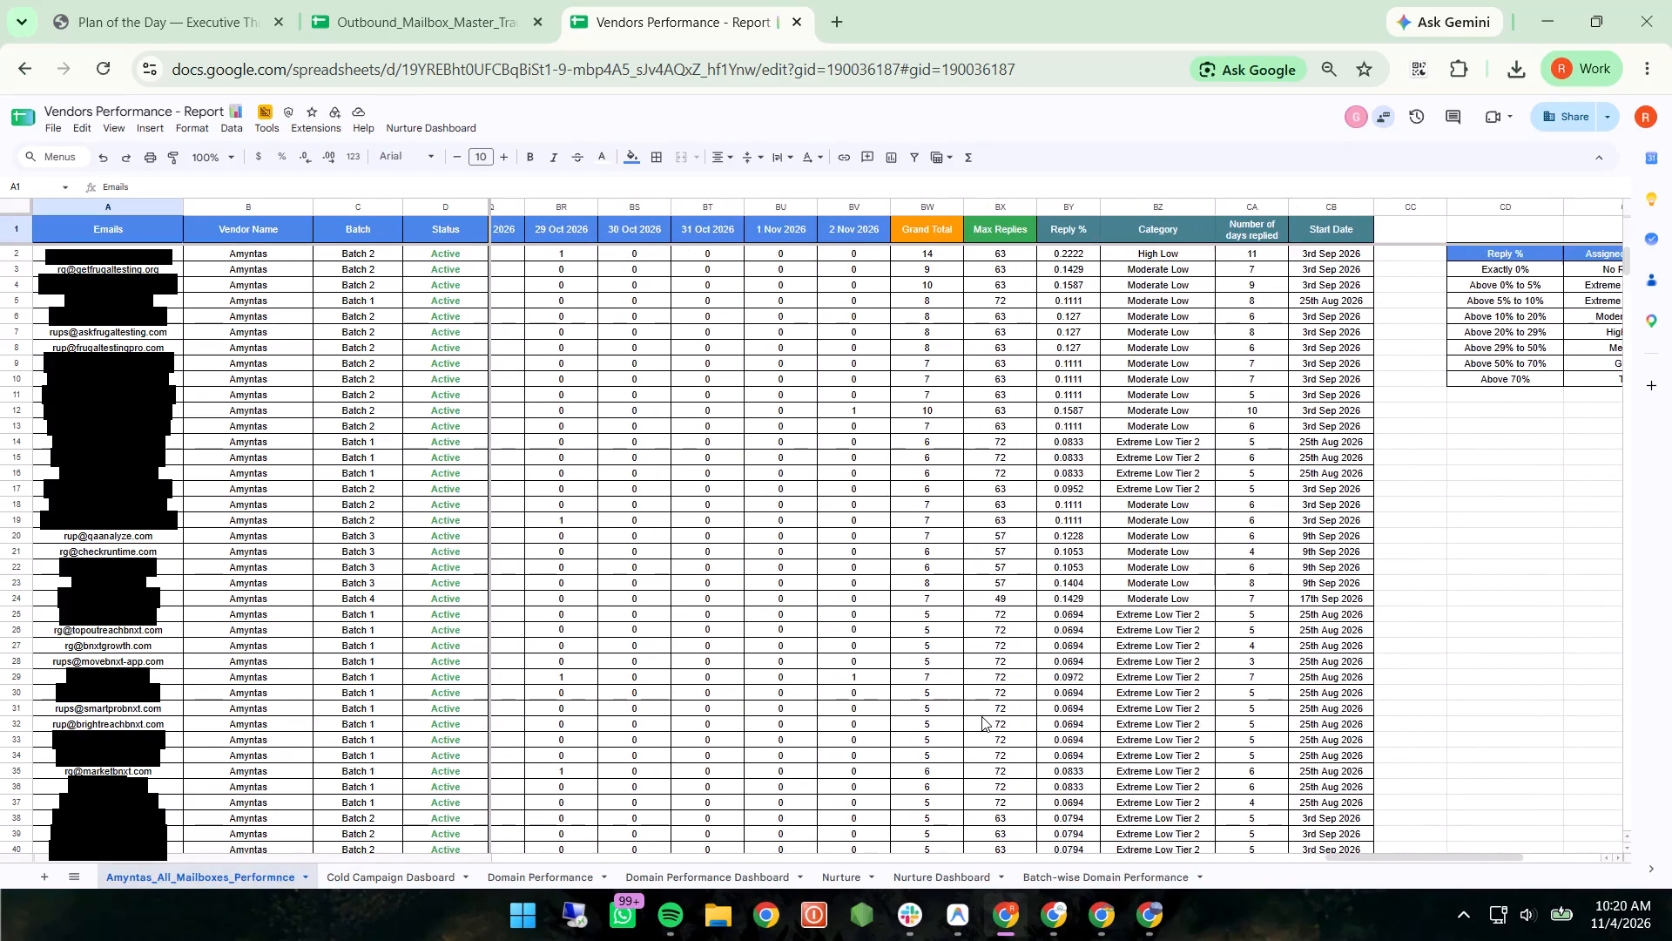
click(857, 209)
right_click(857, 209)
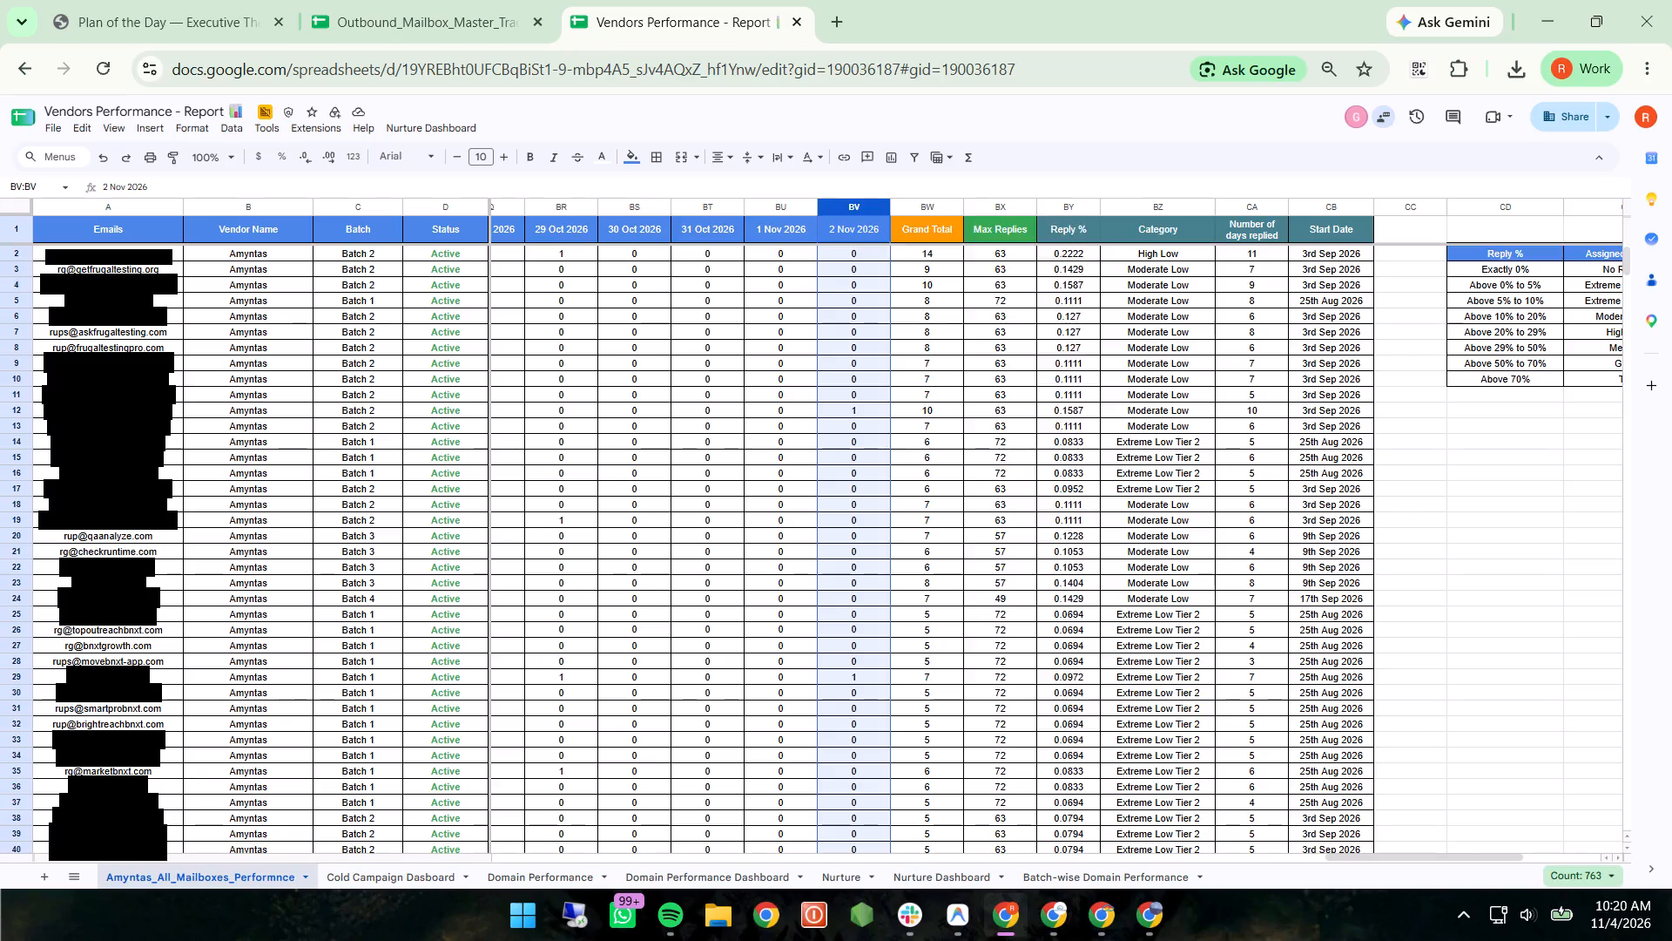
click(936, 351)
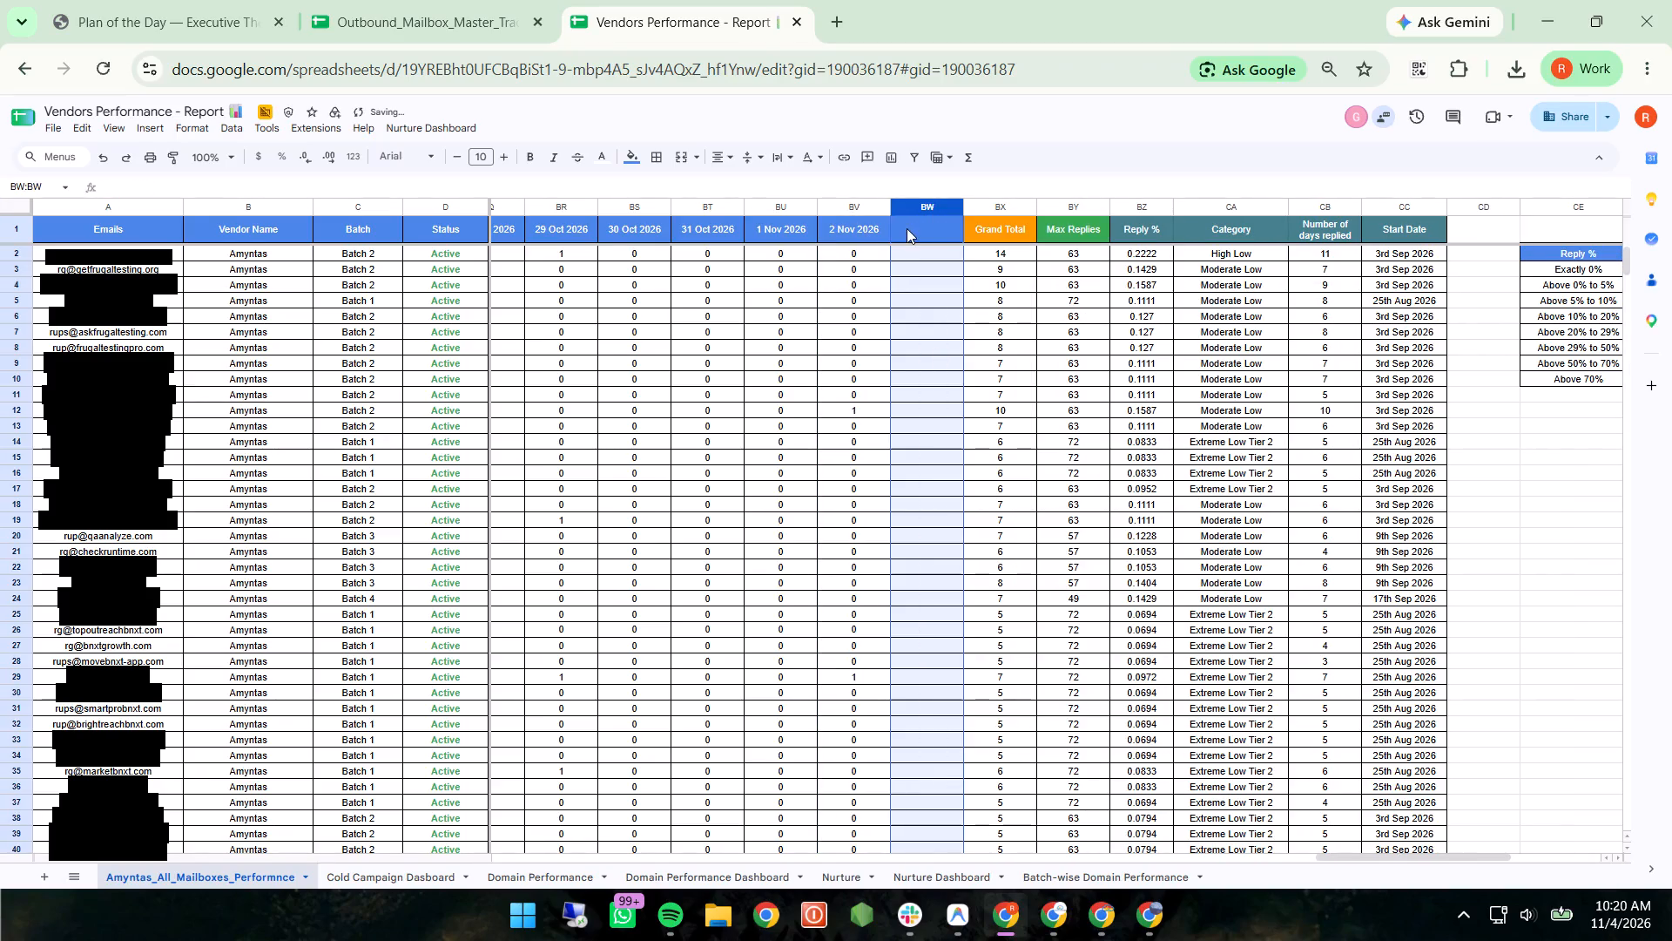
Copy the 2 Nov 2026 header into the new column and set its date to 3 Nov 2026.
click(858, 230)
key(ctrl+c)
key(Right)
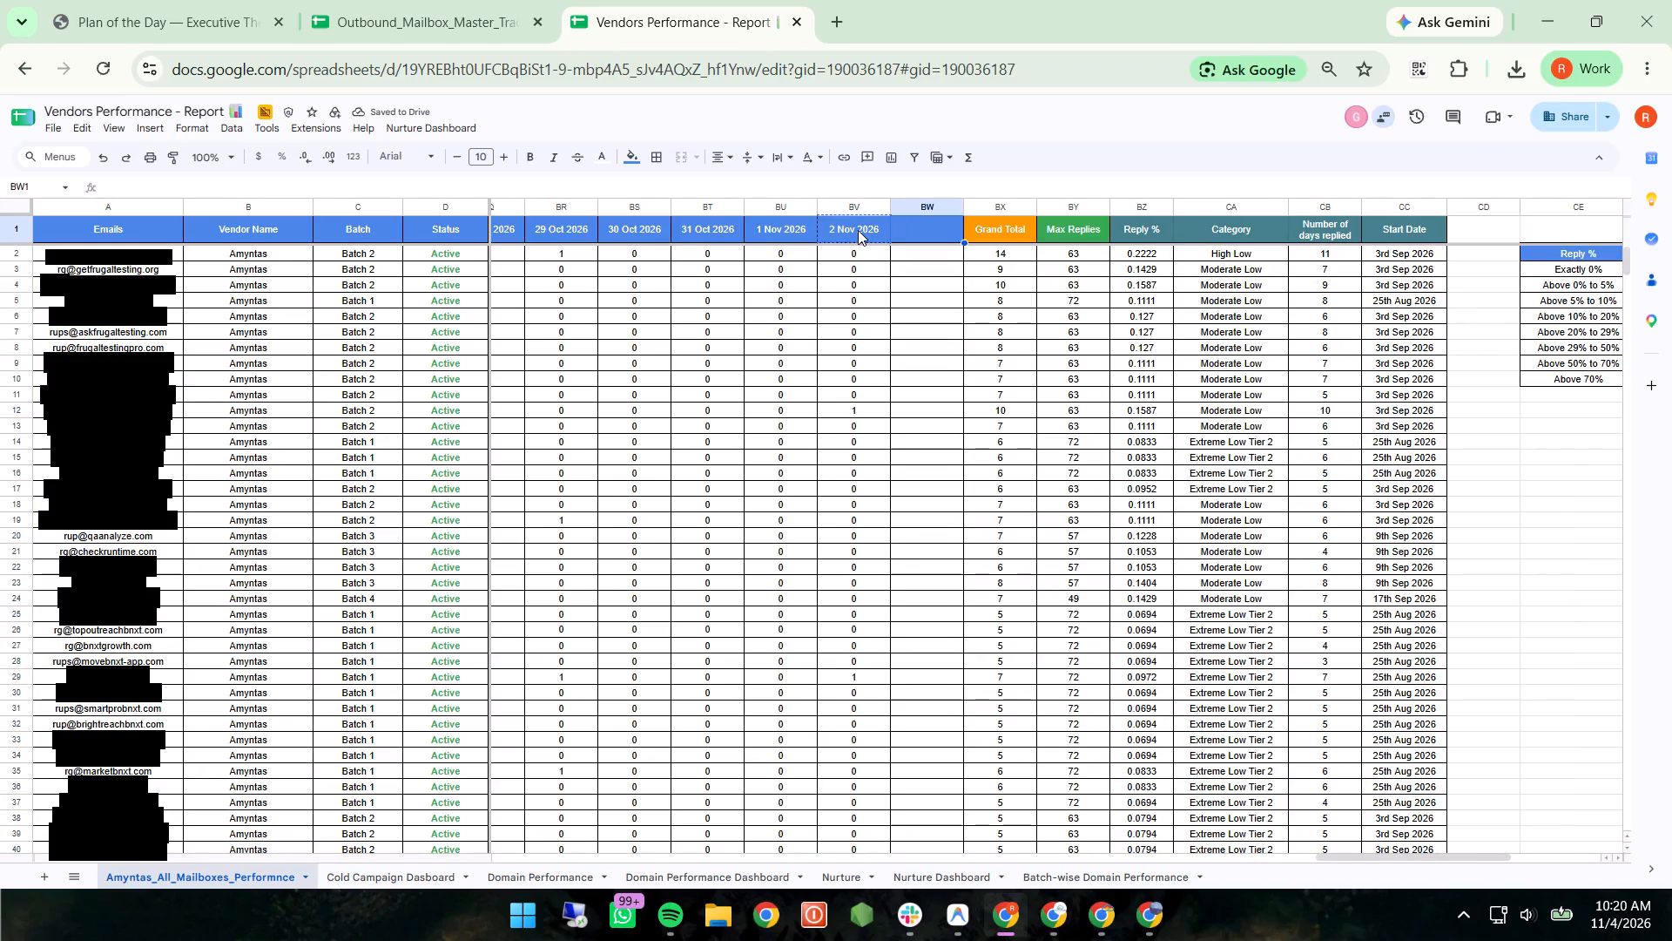
key(ctrl+v)
double_click(910, 233)
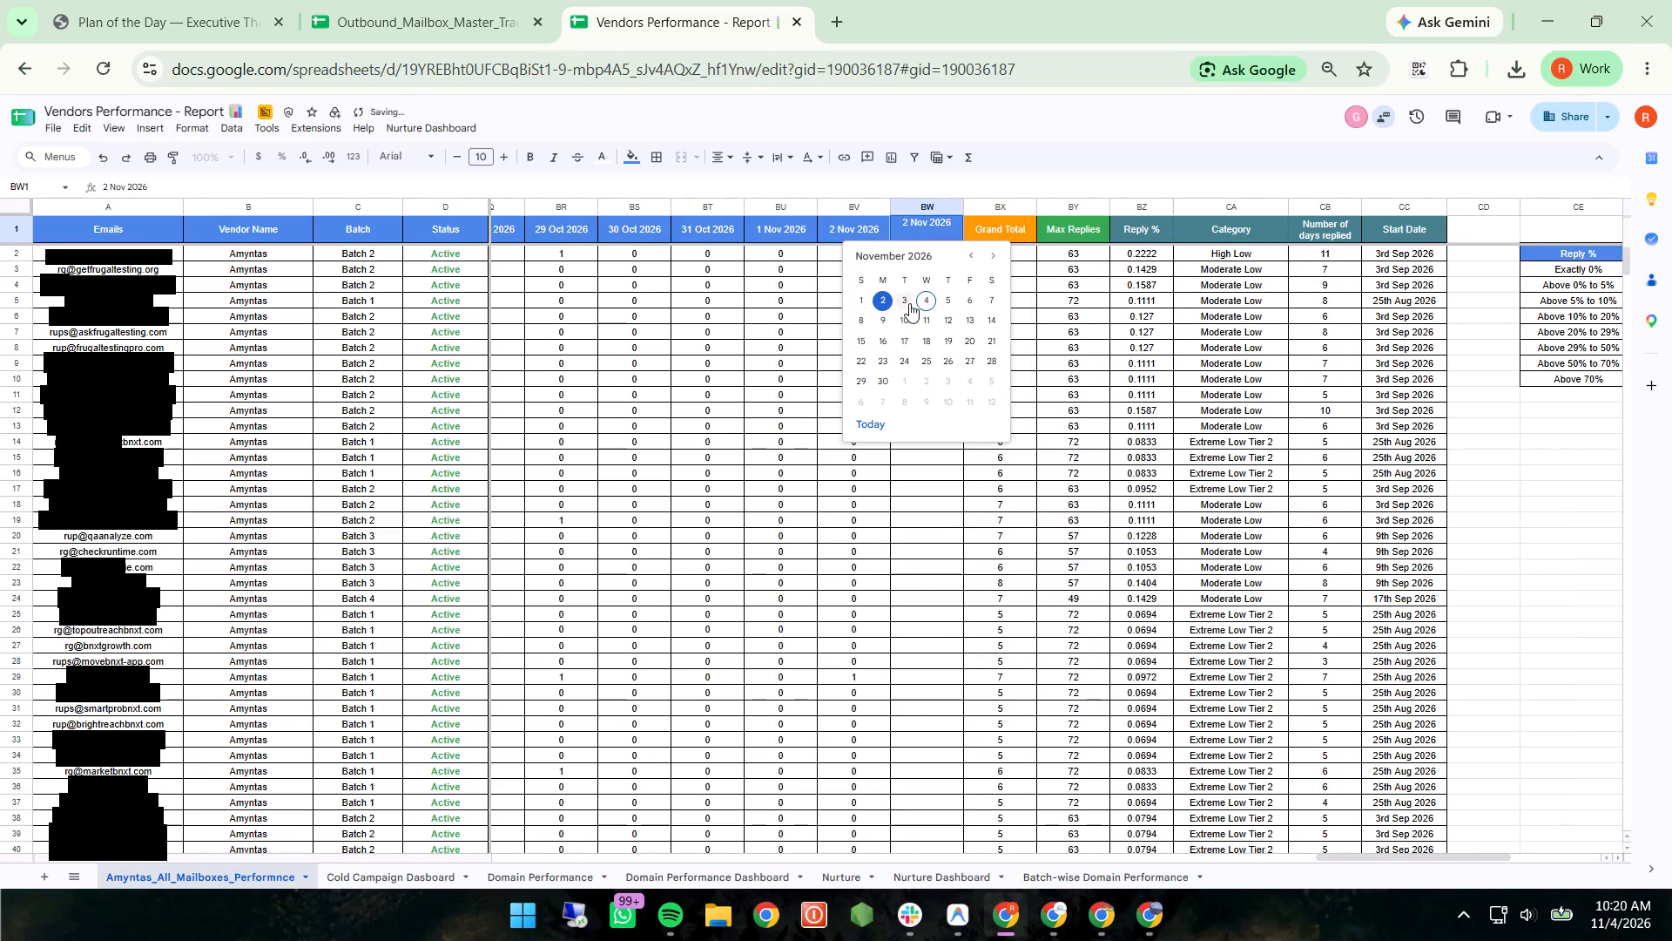
click(905, 306)
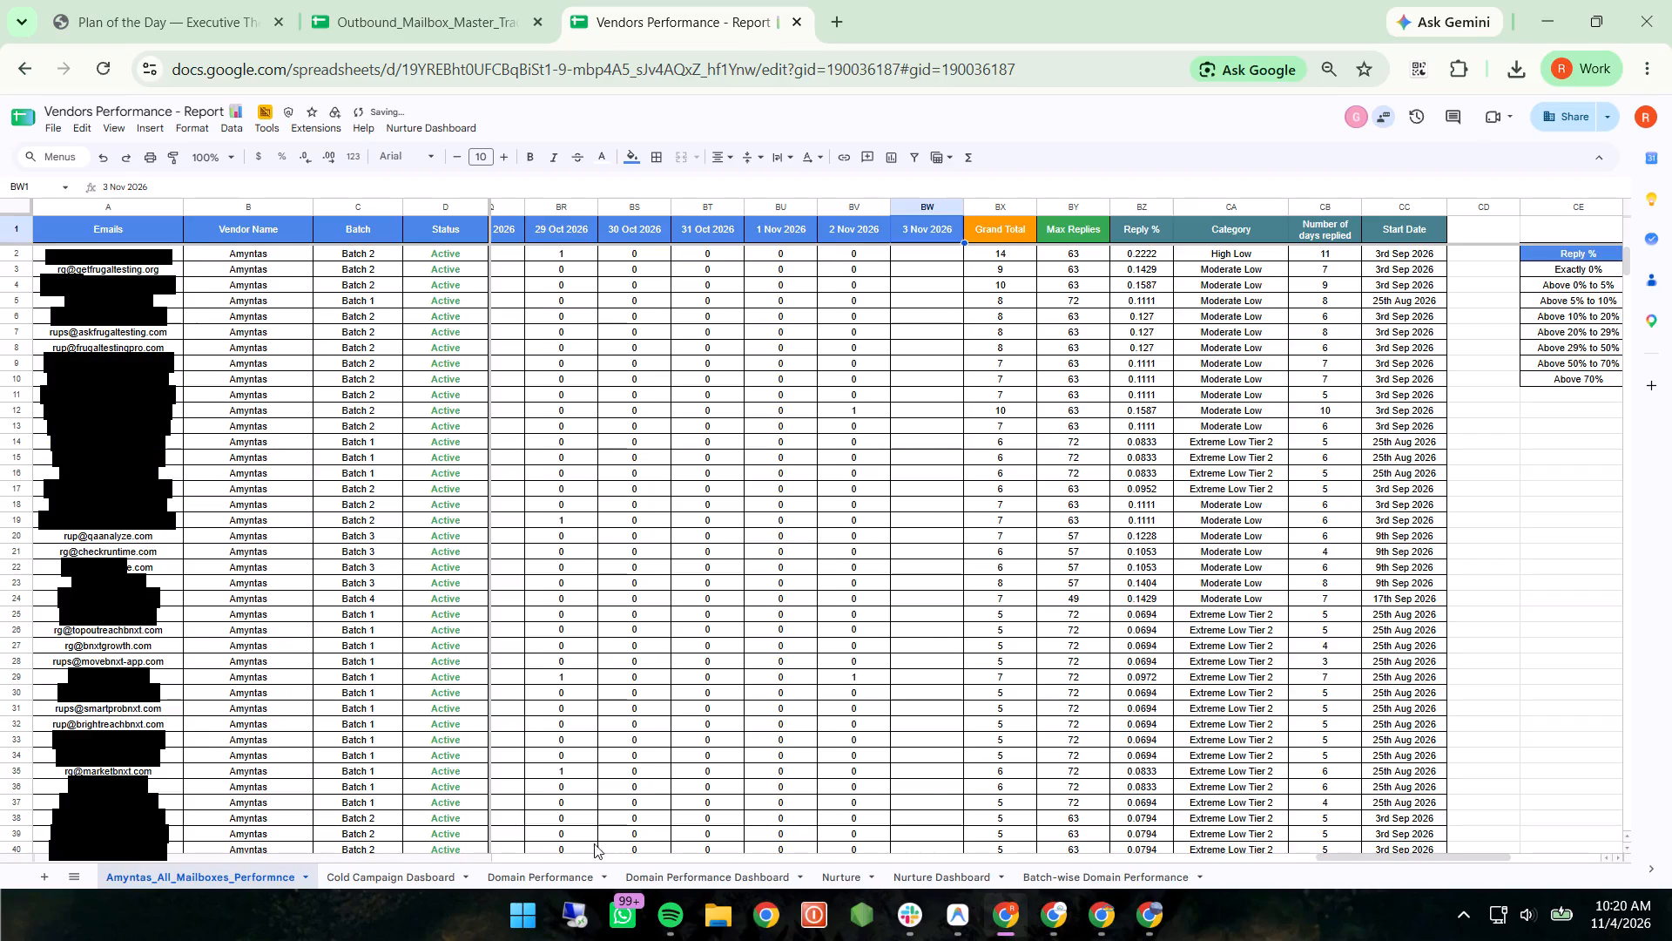
Insert a column after 2 Nov 2026 on the Domain Performance sheet.
click(538, 869)
scroll(1141, 457, left, 15)
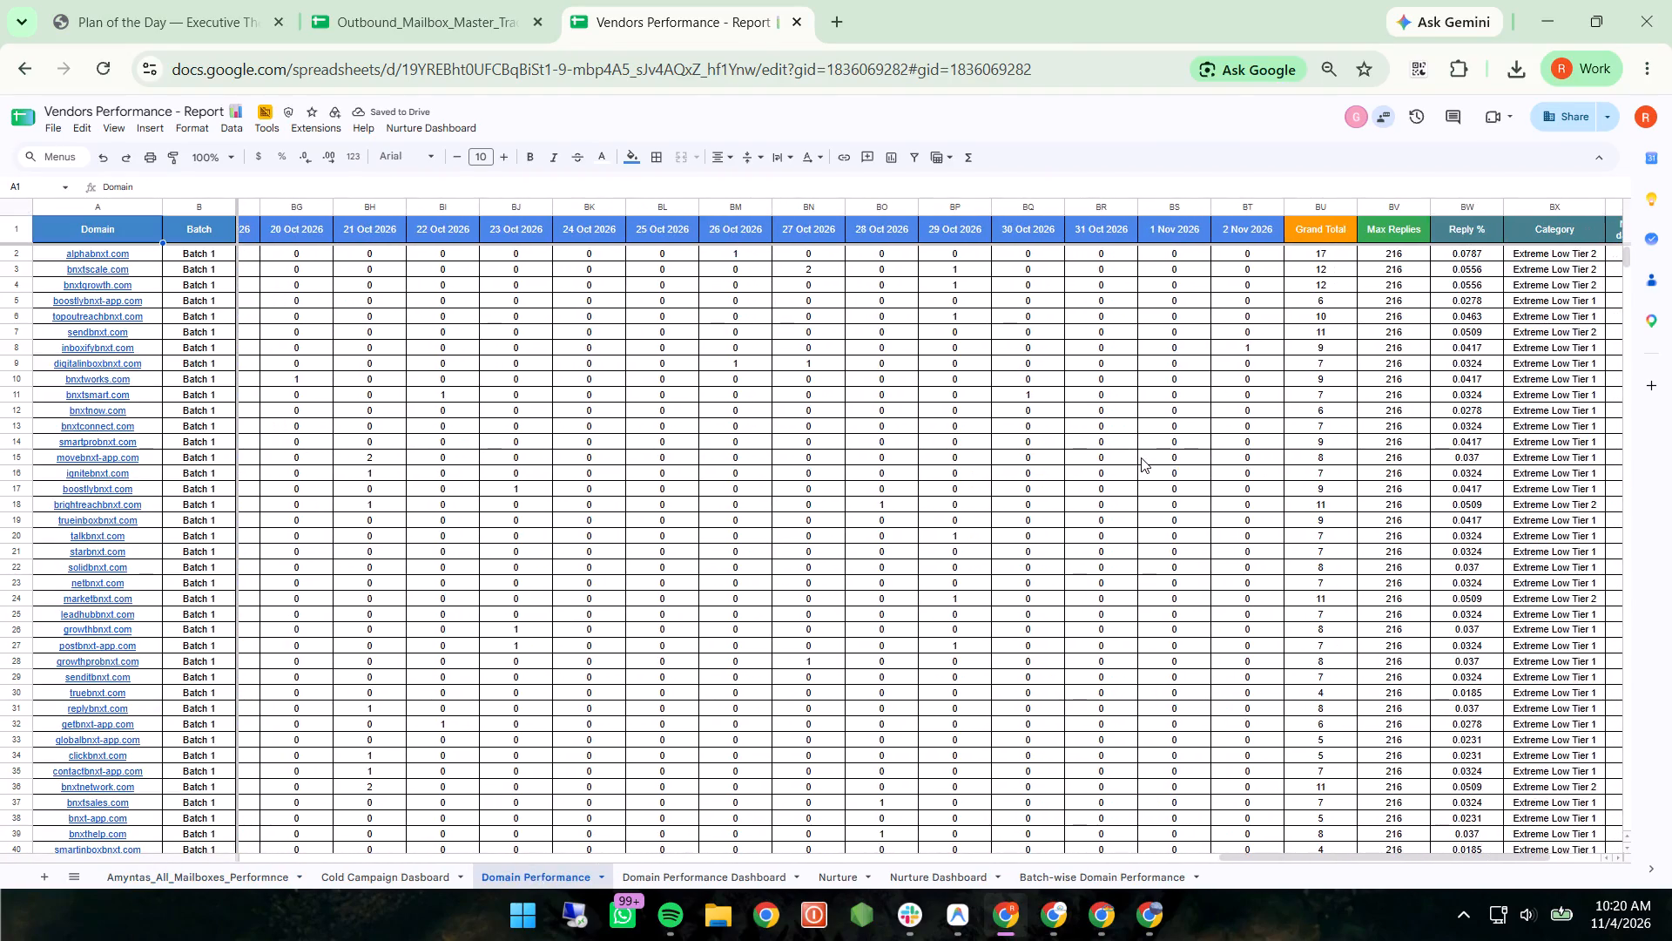
click(1245, 209)
right_click(1245, 209)
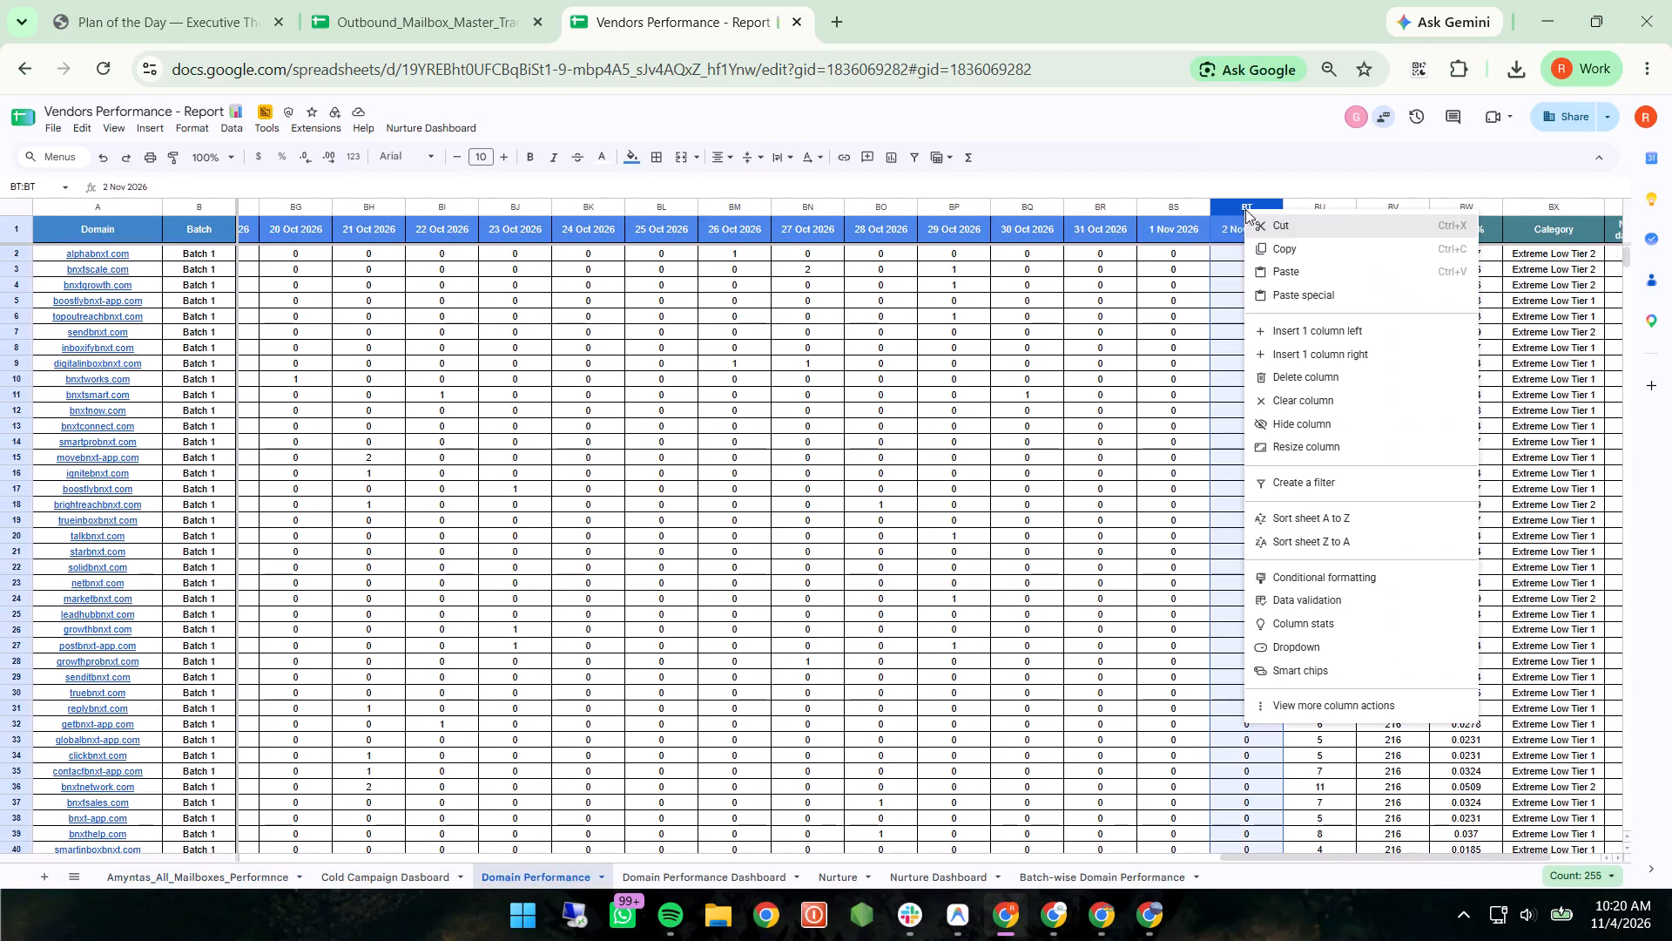
click(1303, 345)
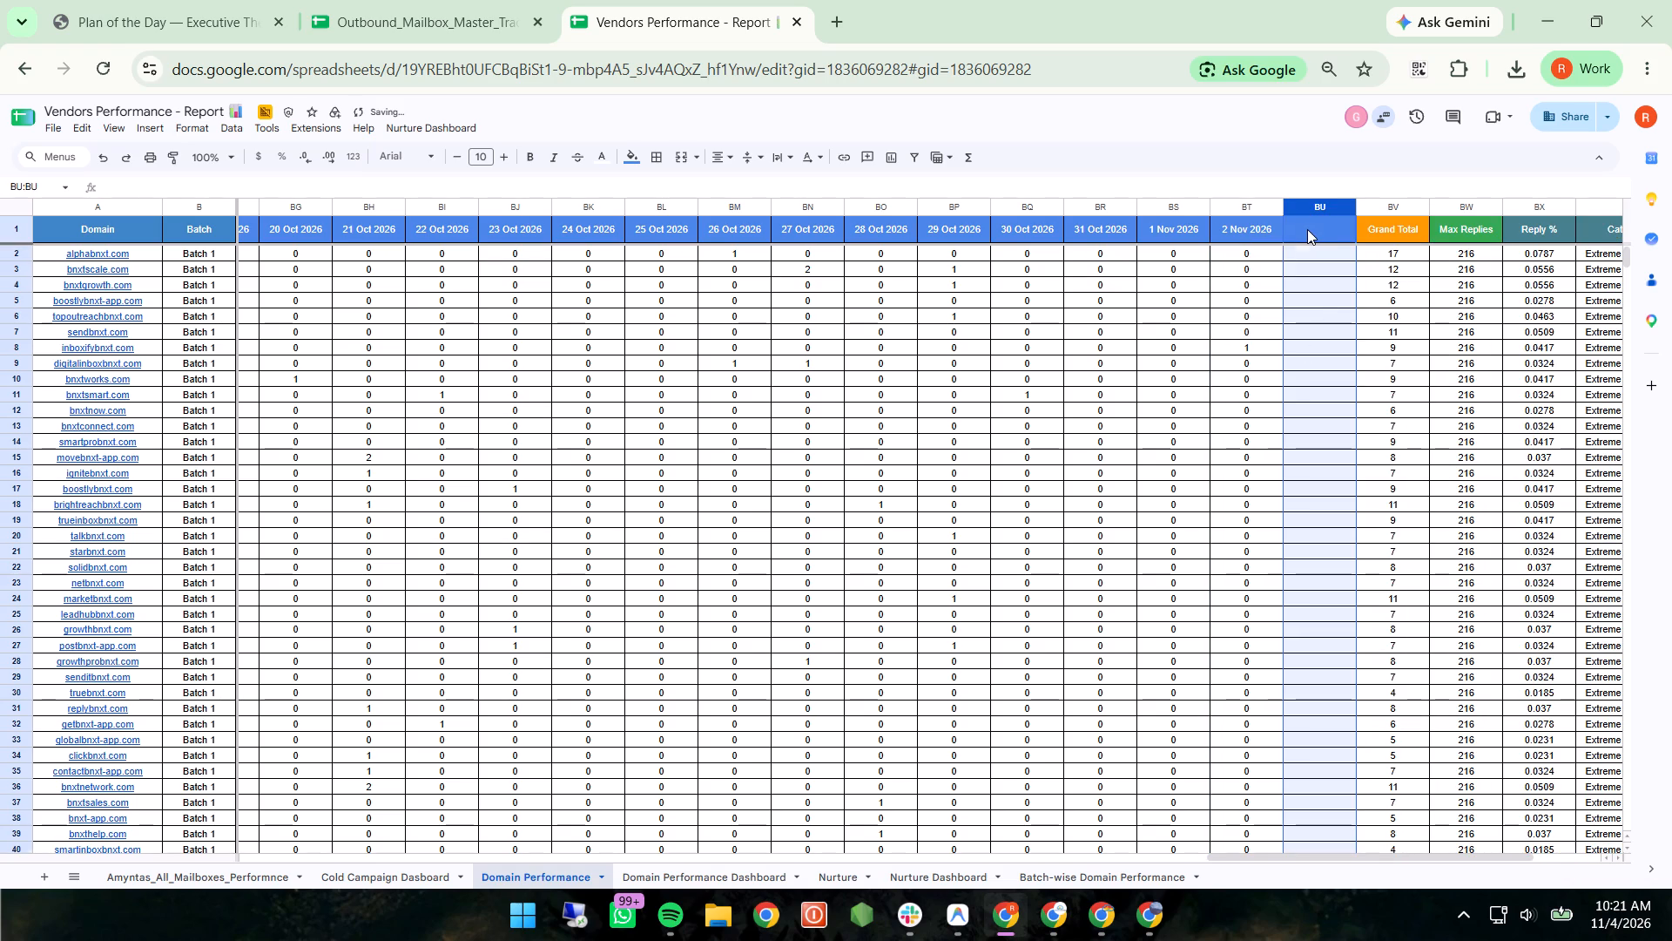
Paste the copied date header into the new Domain Performance column and set it to 3 Nov 2026.
click(1307, 229)
key(ctrl+v)
double_click(1307, 229)
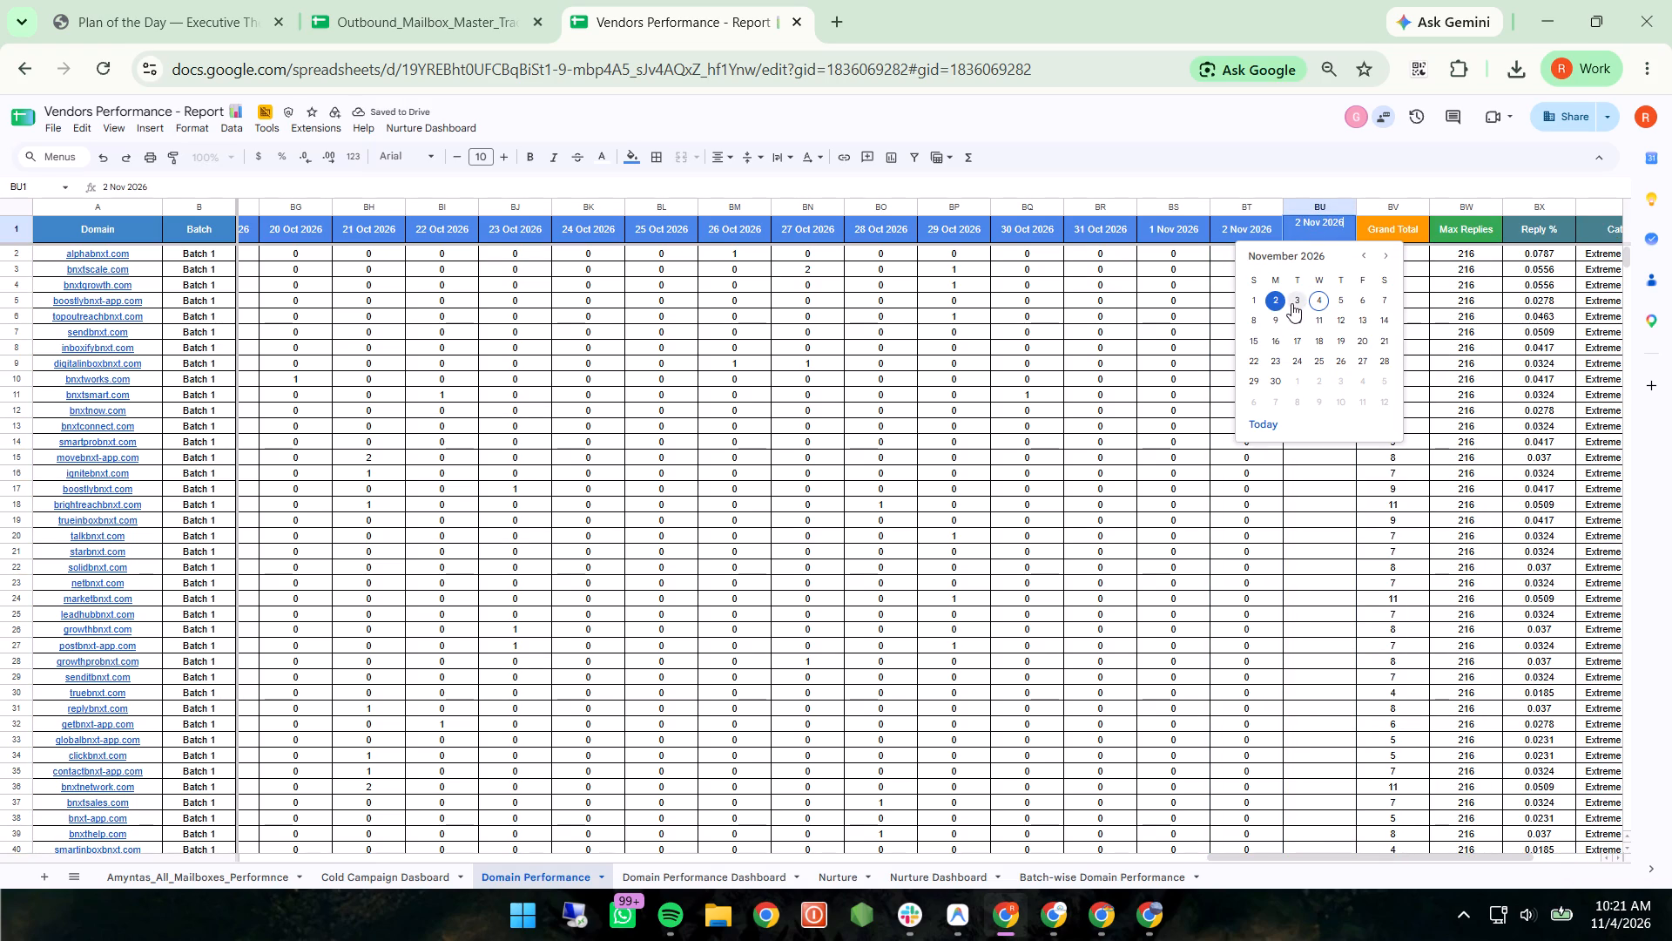
click(1291, 303)
click(1325, 416)
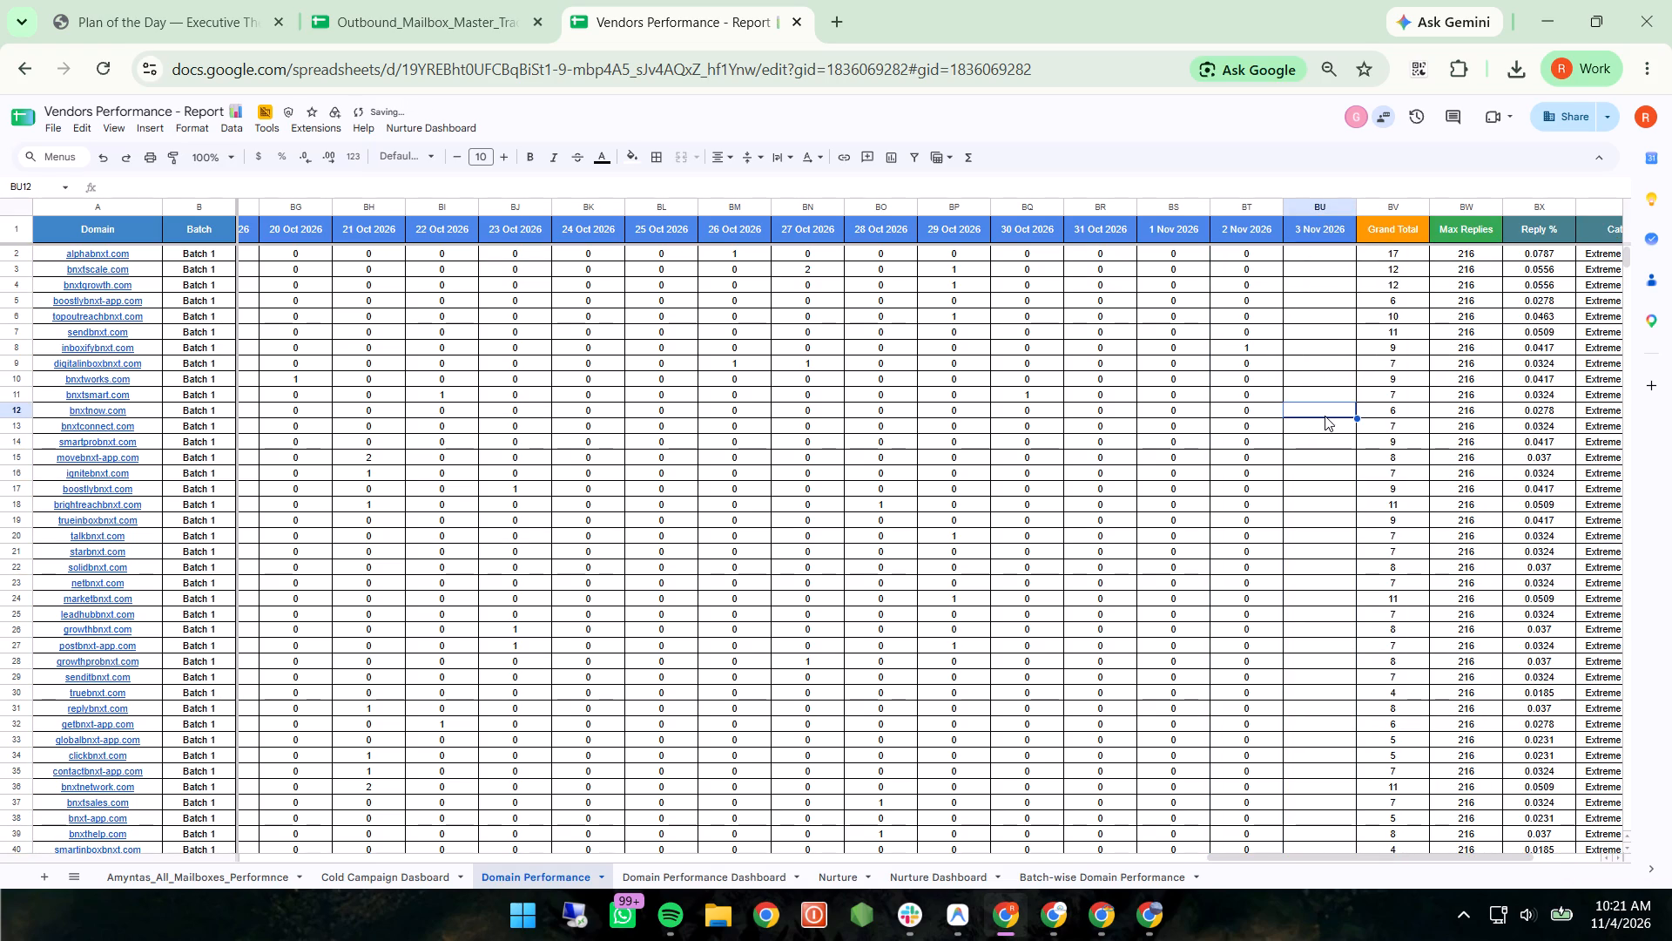
Insert a column after 2 Nov 2026 on the Nurture sheet.
click(833, 885)
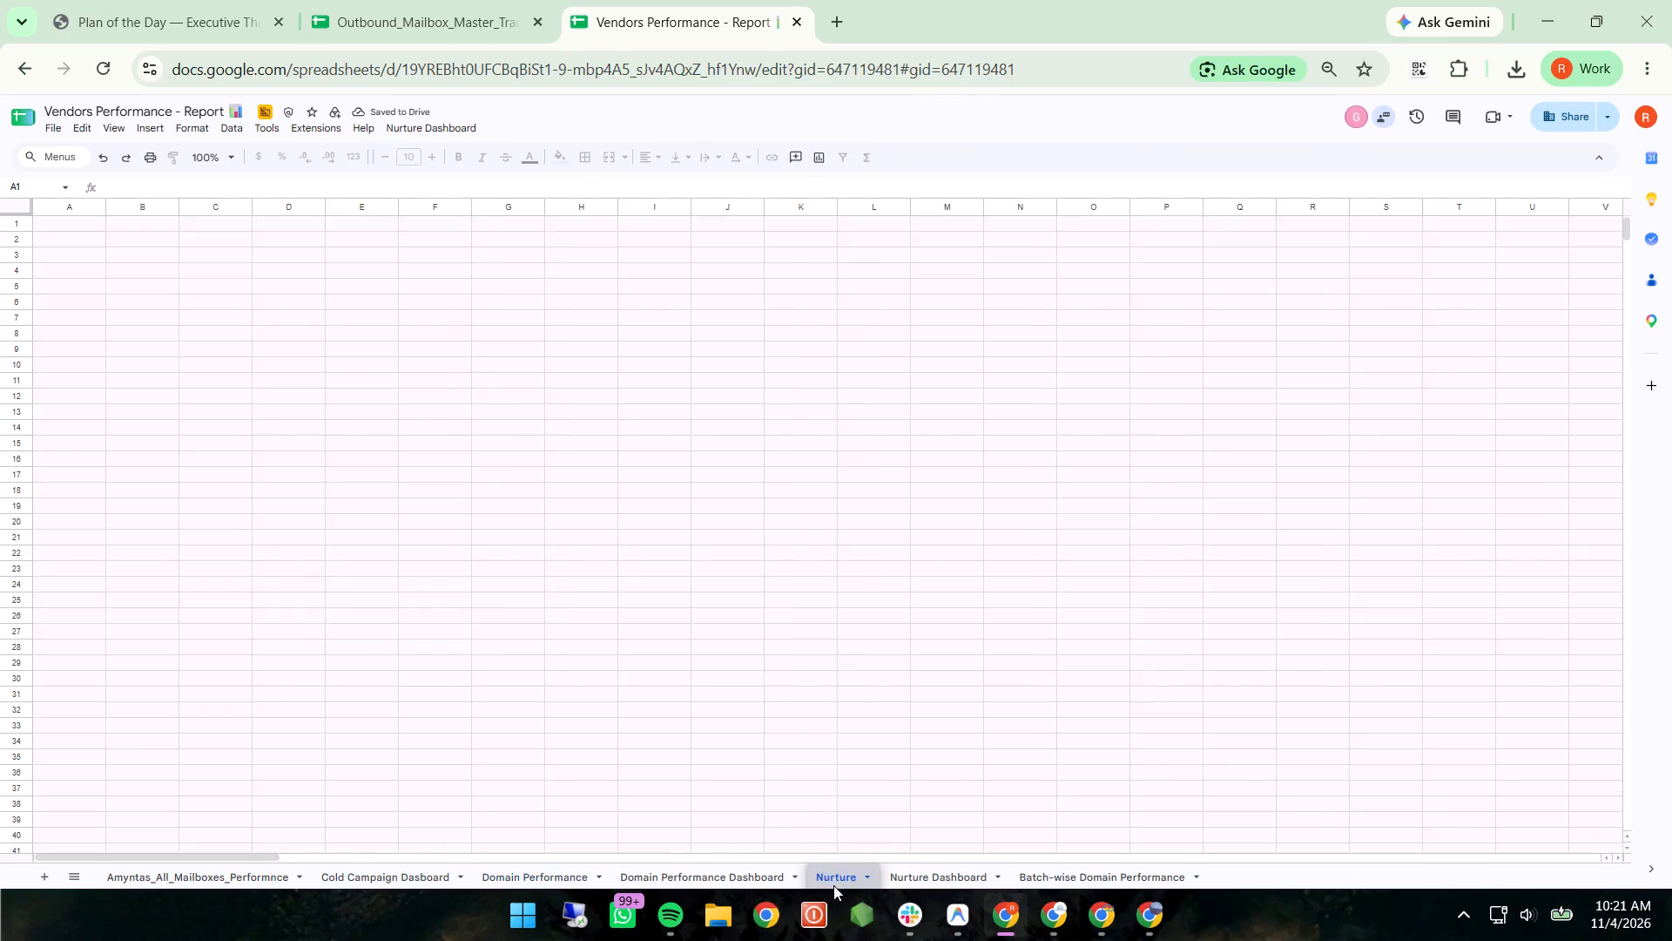
scroll(1119, 545, left, 11)
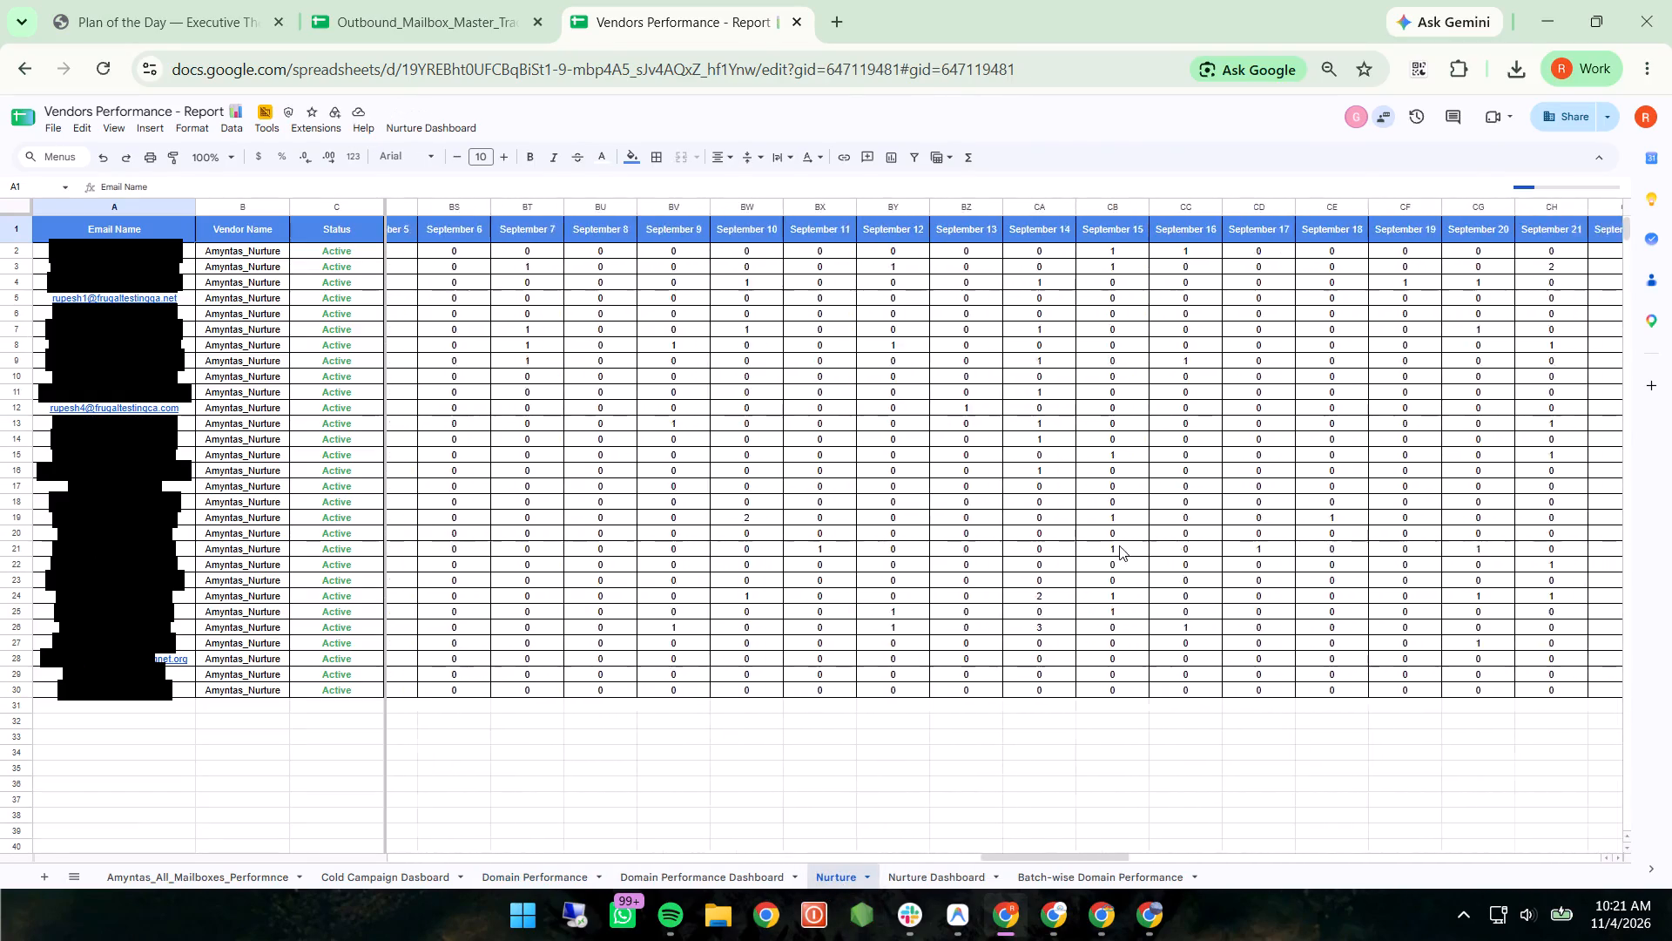
scroll(1119, 545, left, 9)
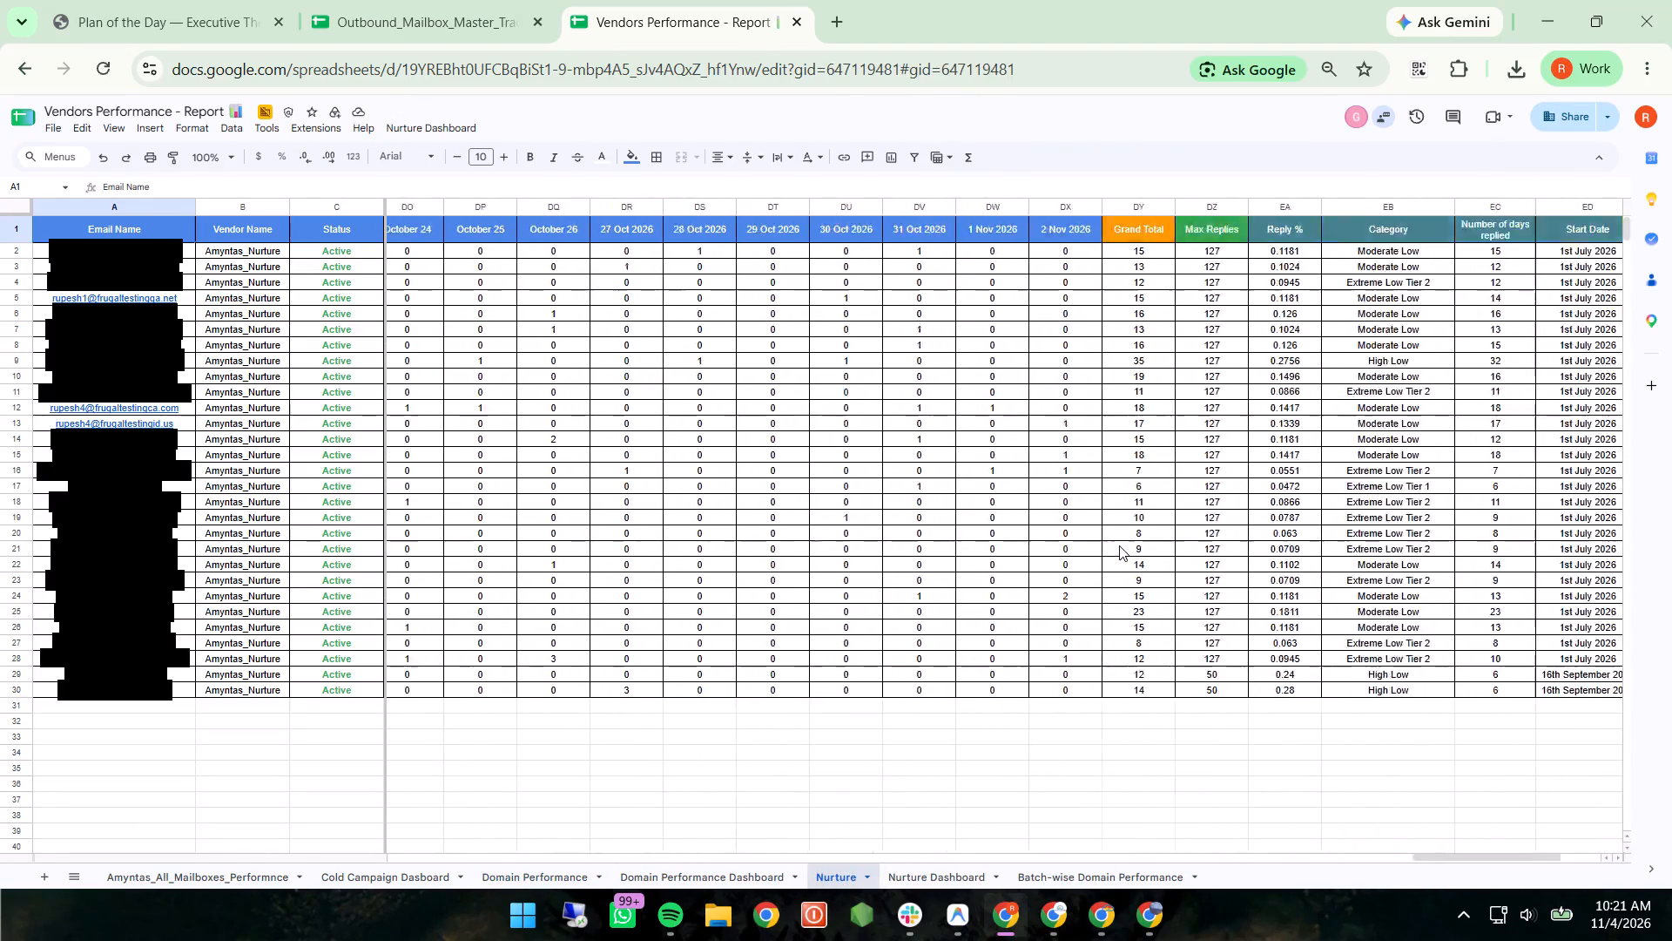
scroll(1119, 545, left, 1)
scroll(1119, 545, right, 2)
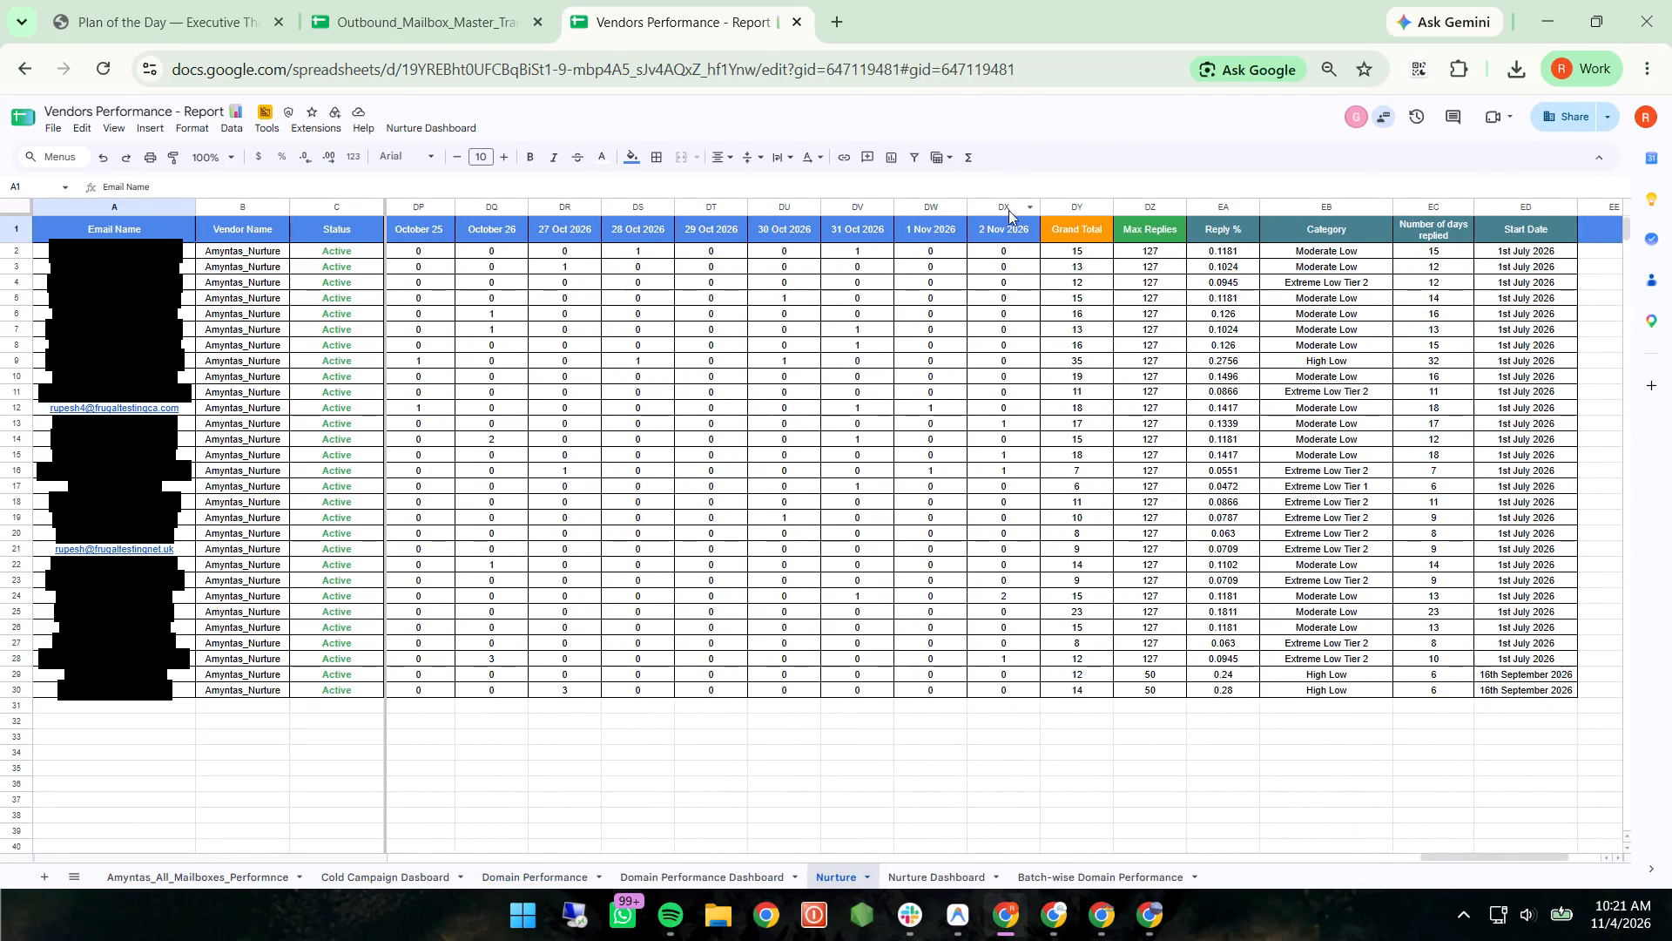
click(1008, 207)
right_click(1008, 207)
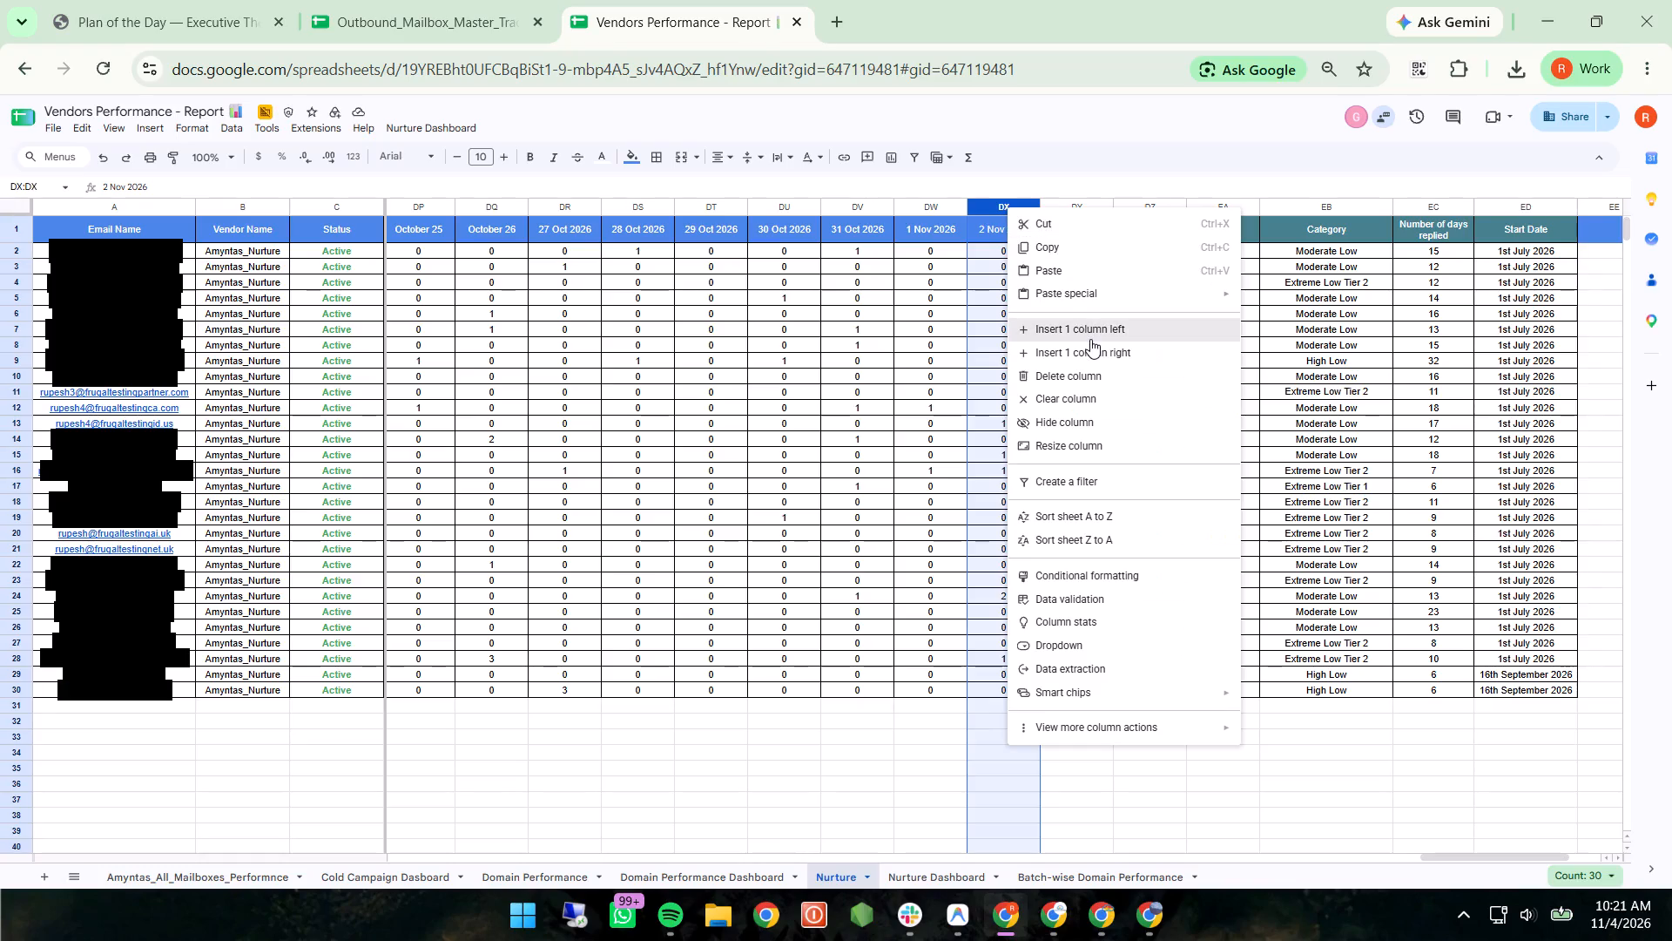
click(1097, 354)
Paste the copied date header into the new Nurture column and set it to 3 Nov 2026.
click(1081, 228)
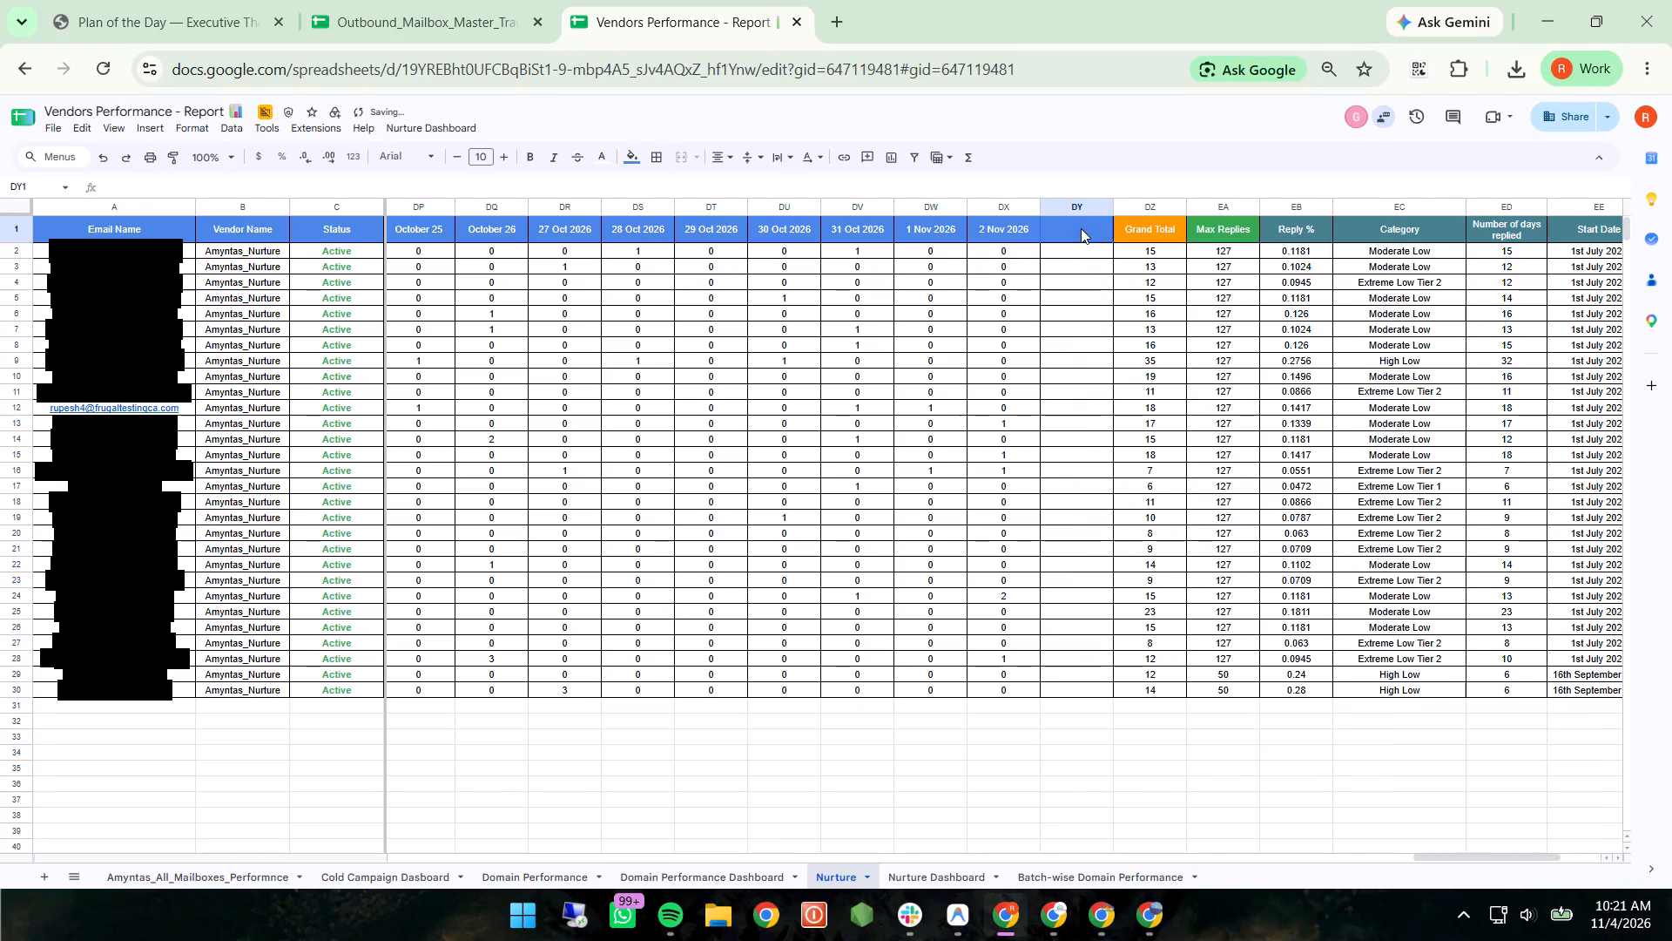
key(ctrl+v)
double_click(1081, 228)
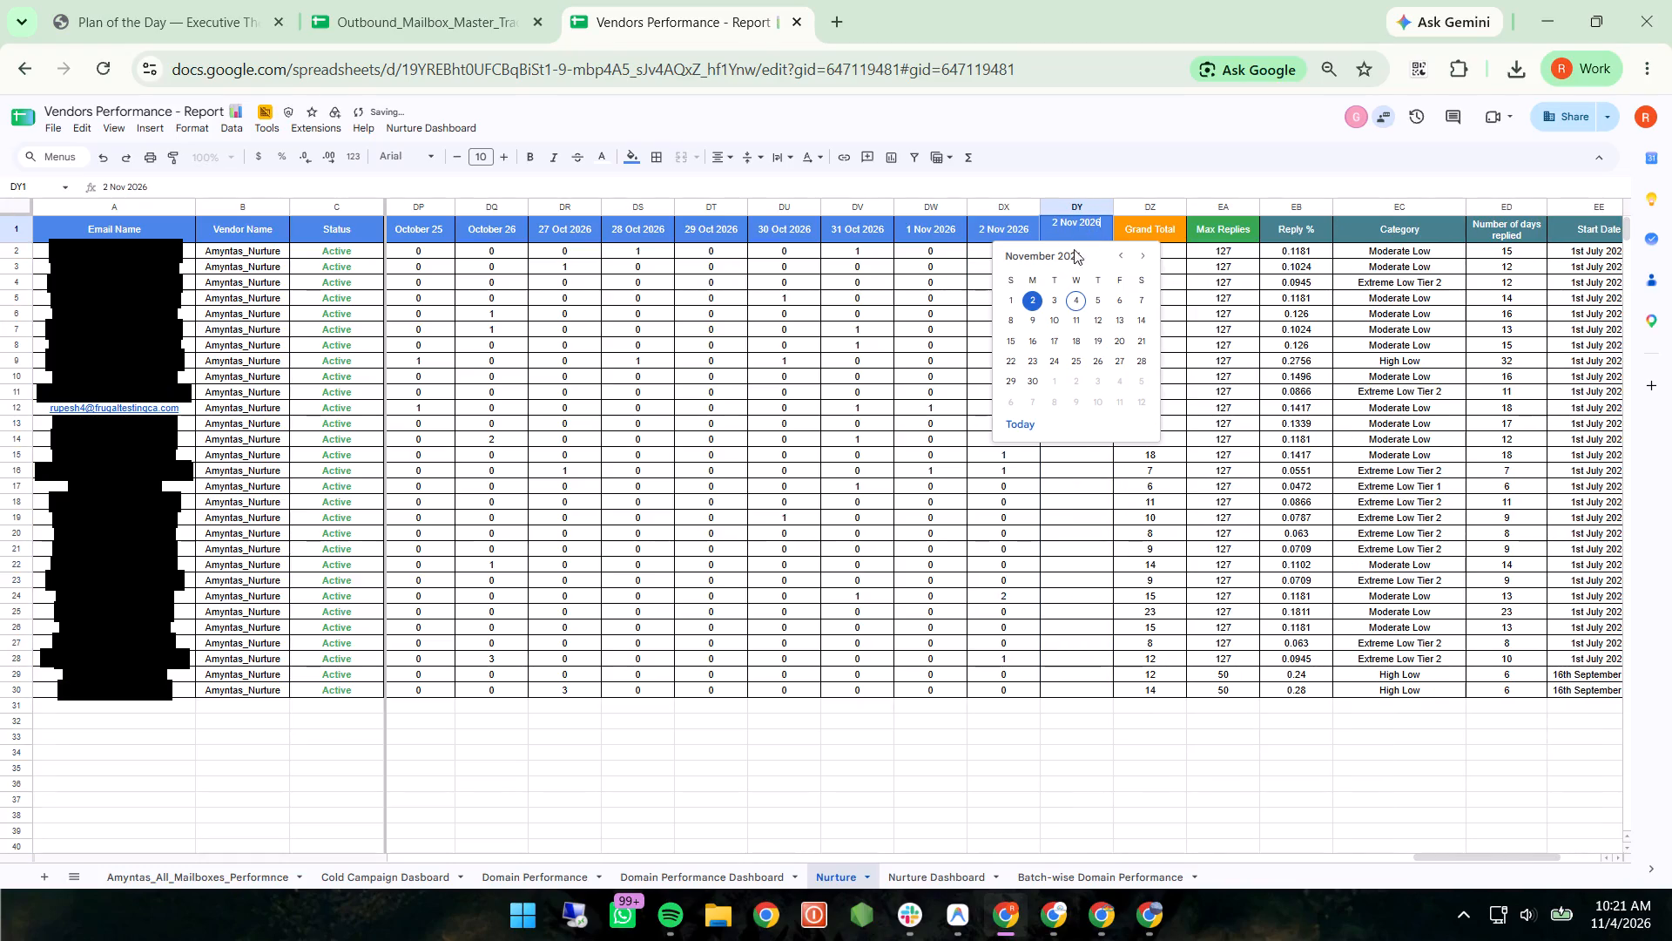
click(1053, 301)
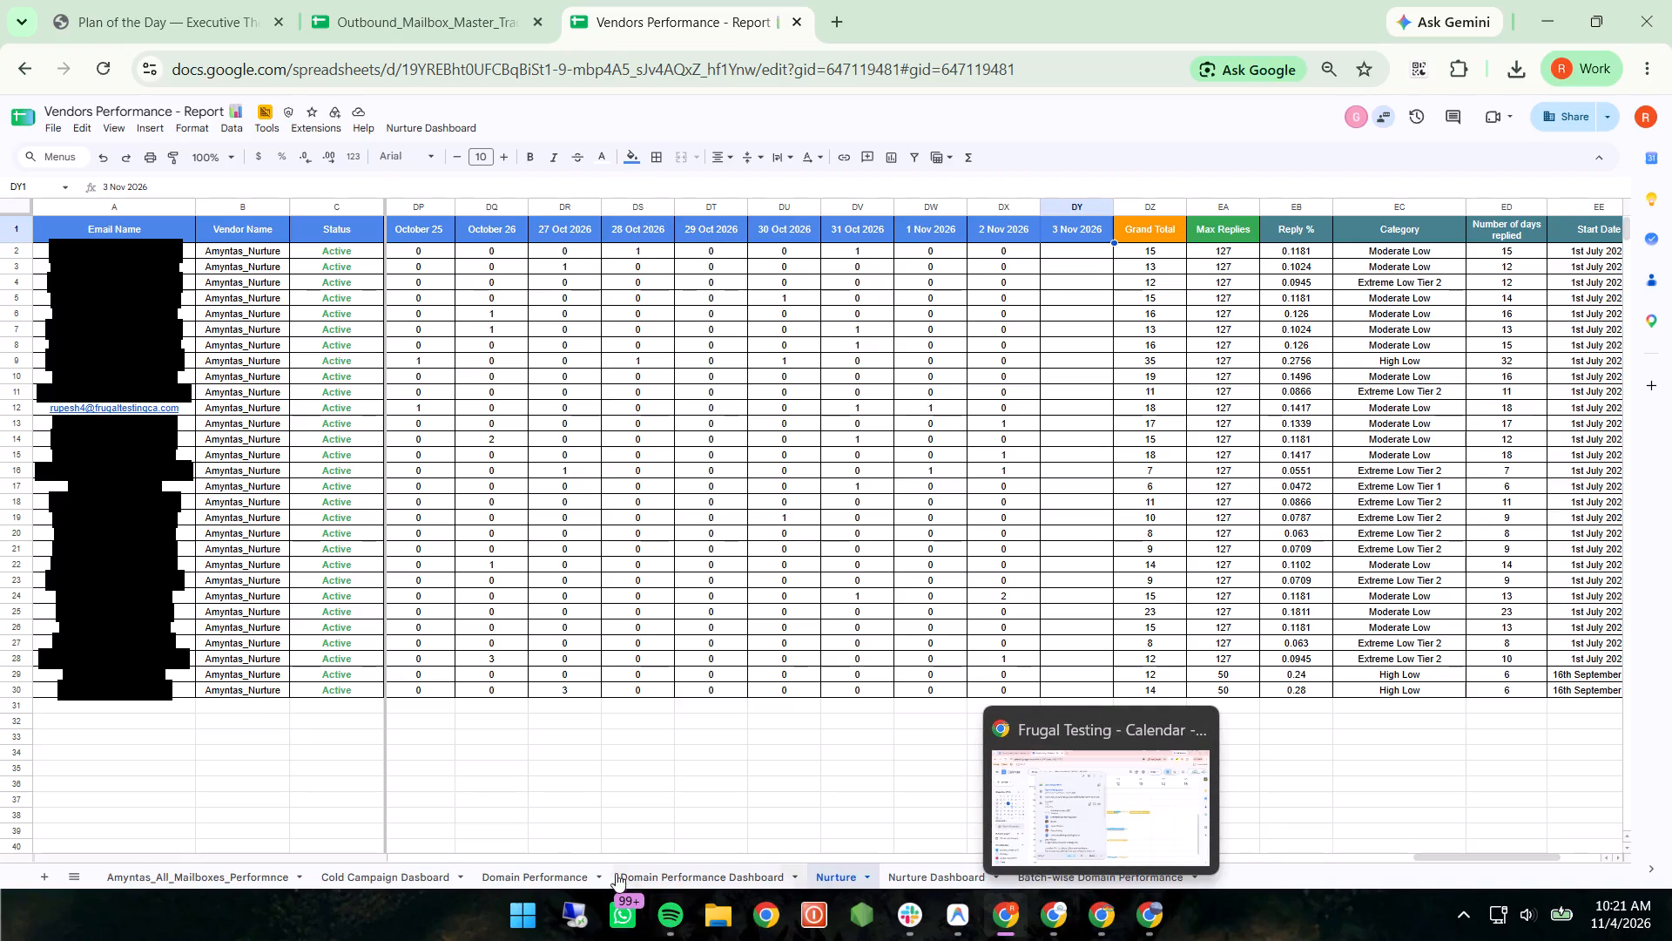
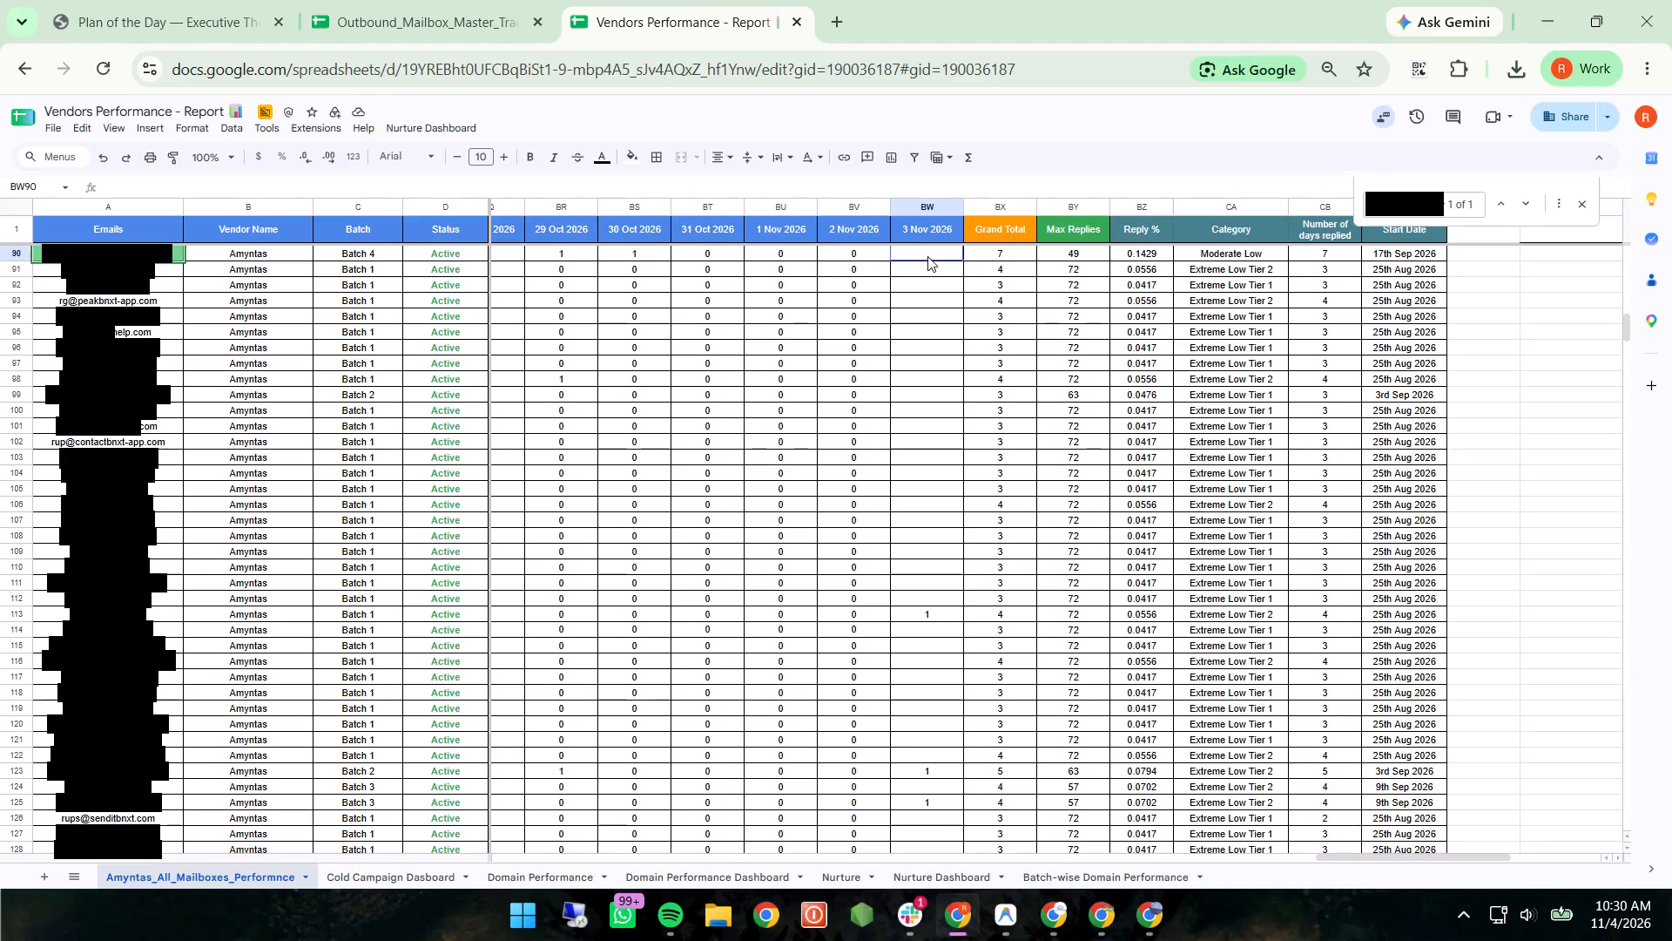
key(1)
key(Return)
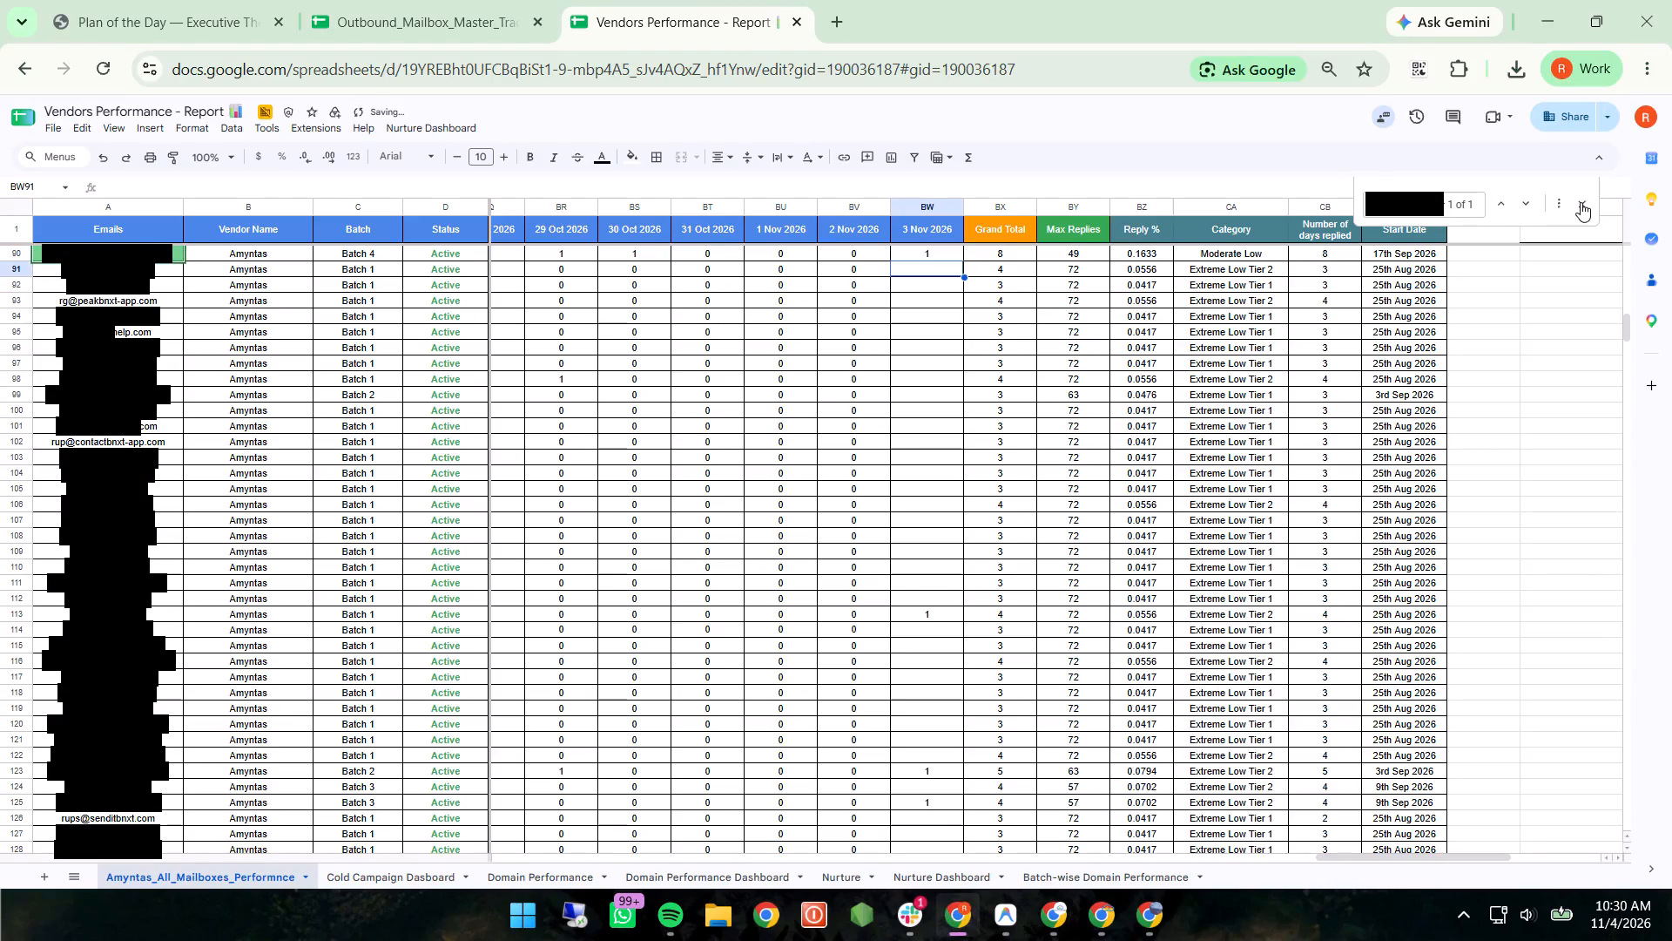
click(1581, 202)
Copy the 0 from row 2 under 2 Nov 2026 and paste it into rows 2 to 3 under 3 Nov 2026.
scroll(1116, 415, up, 20)
scroll(1116, 415, up, 5)
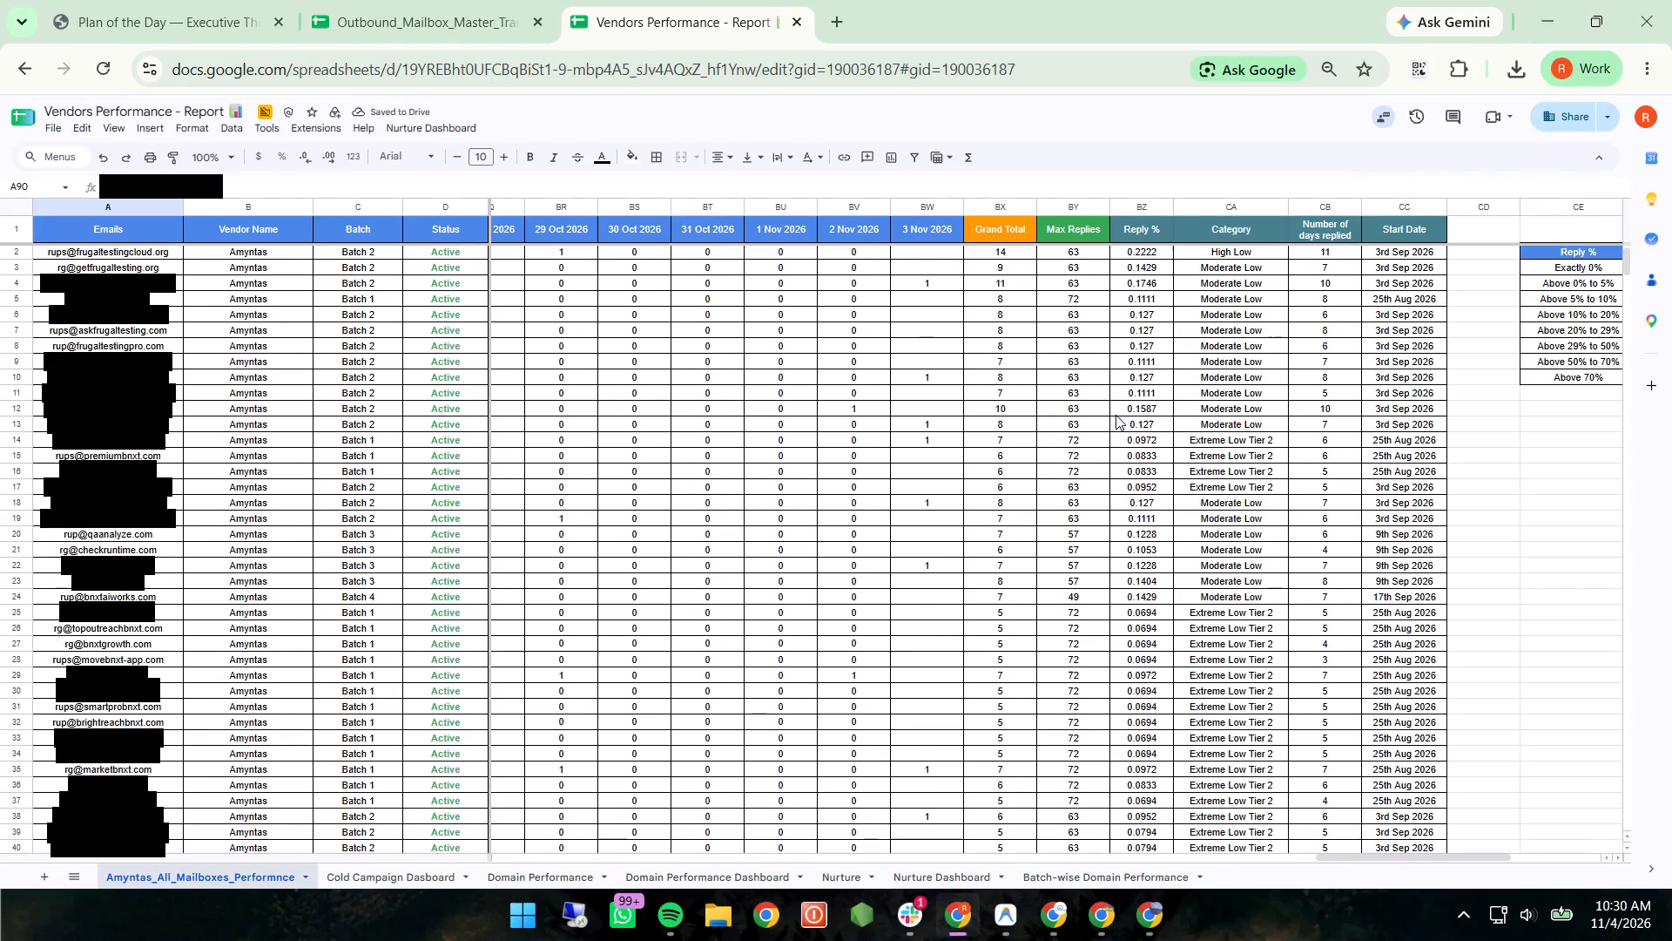
click(857, 256)
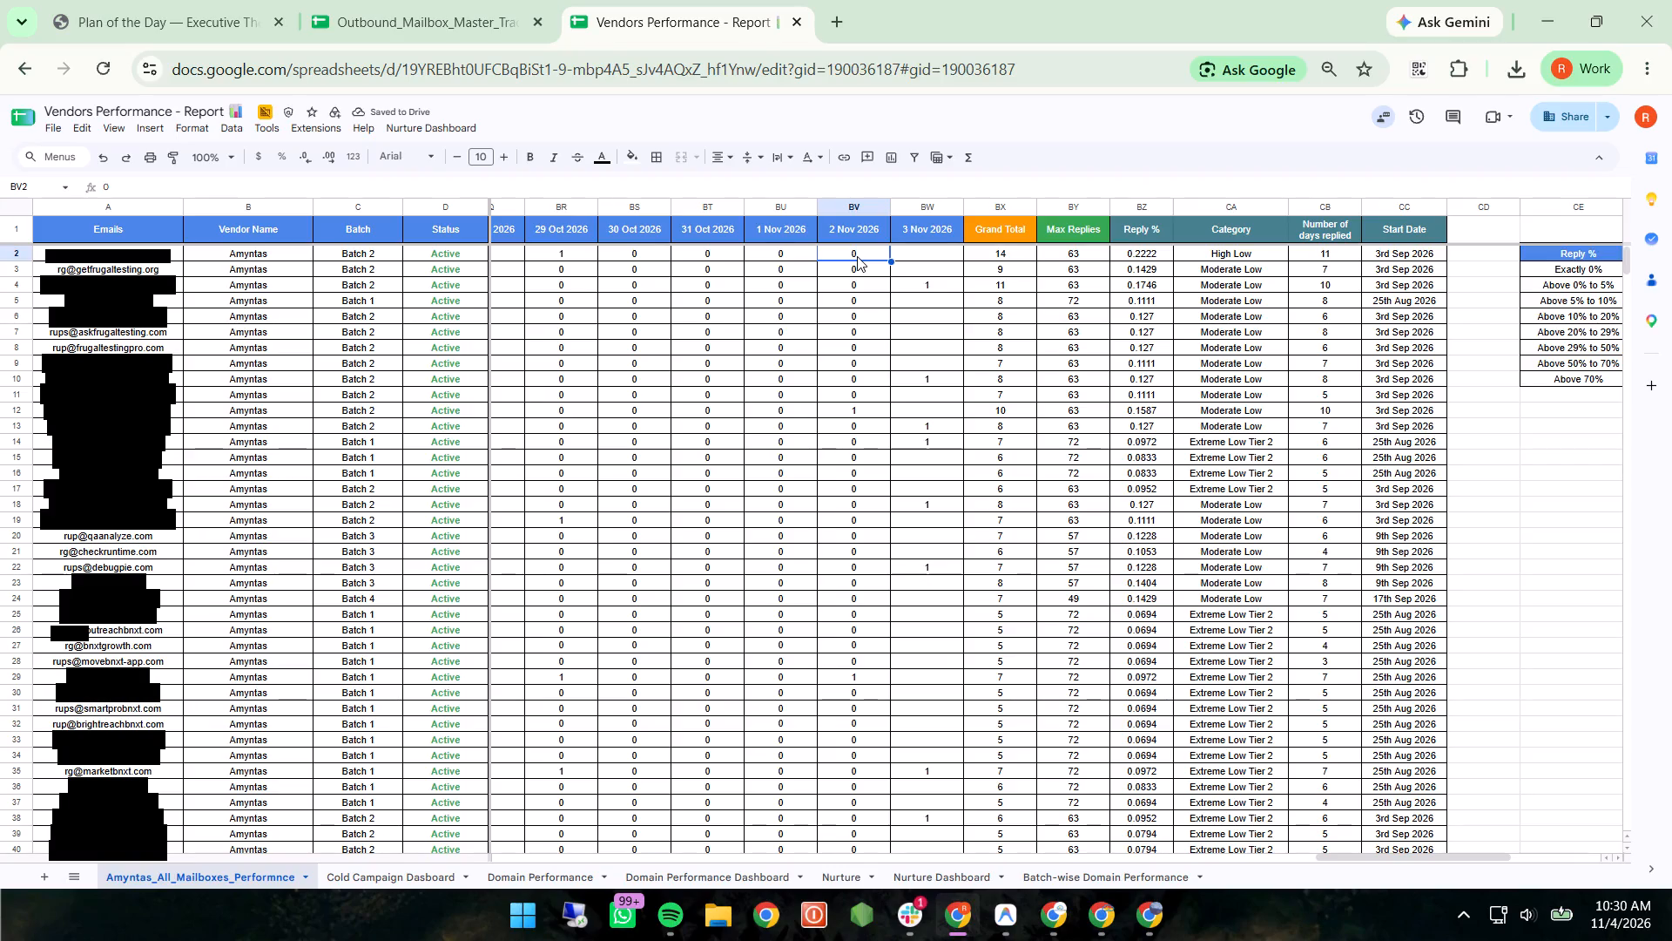
key(ctrl+c)
key(Right)
key(shift+Down)
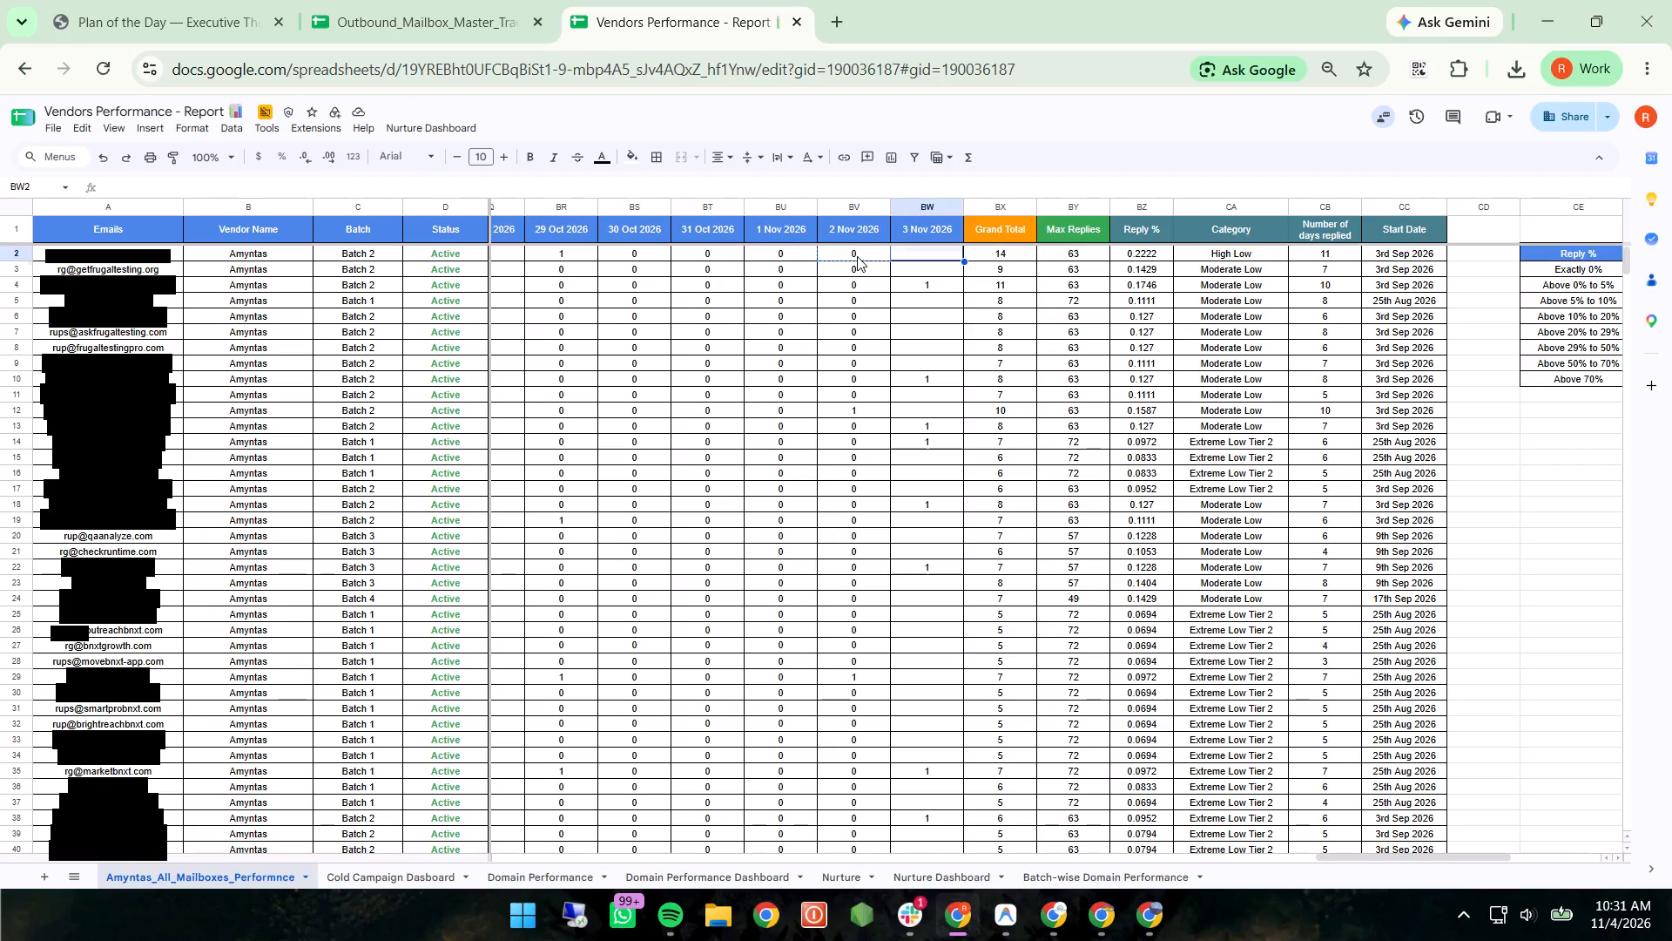
key(ctrl+v)
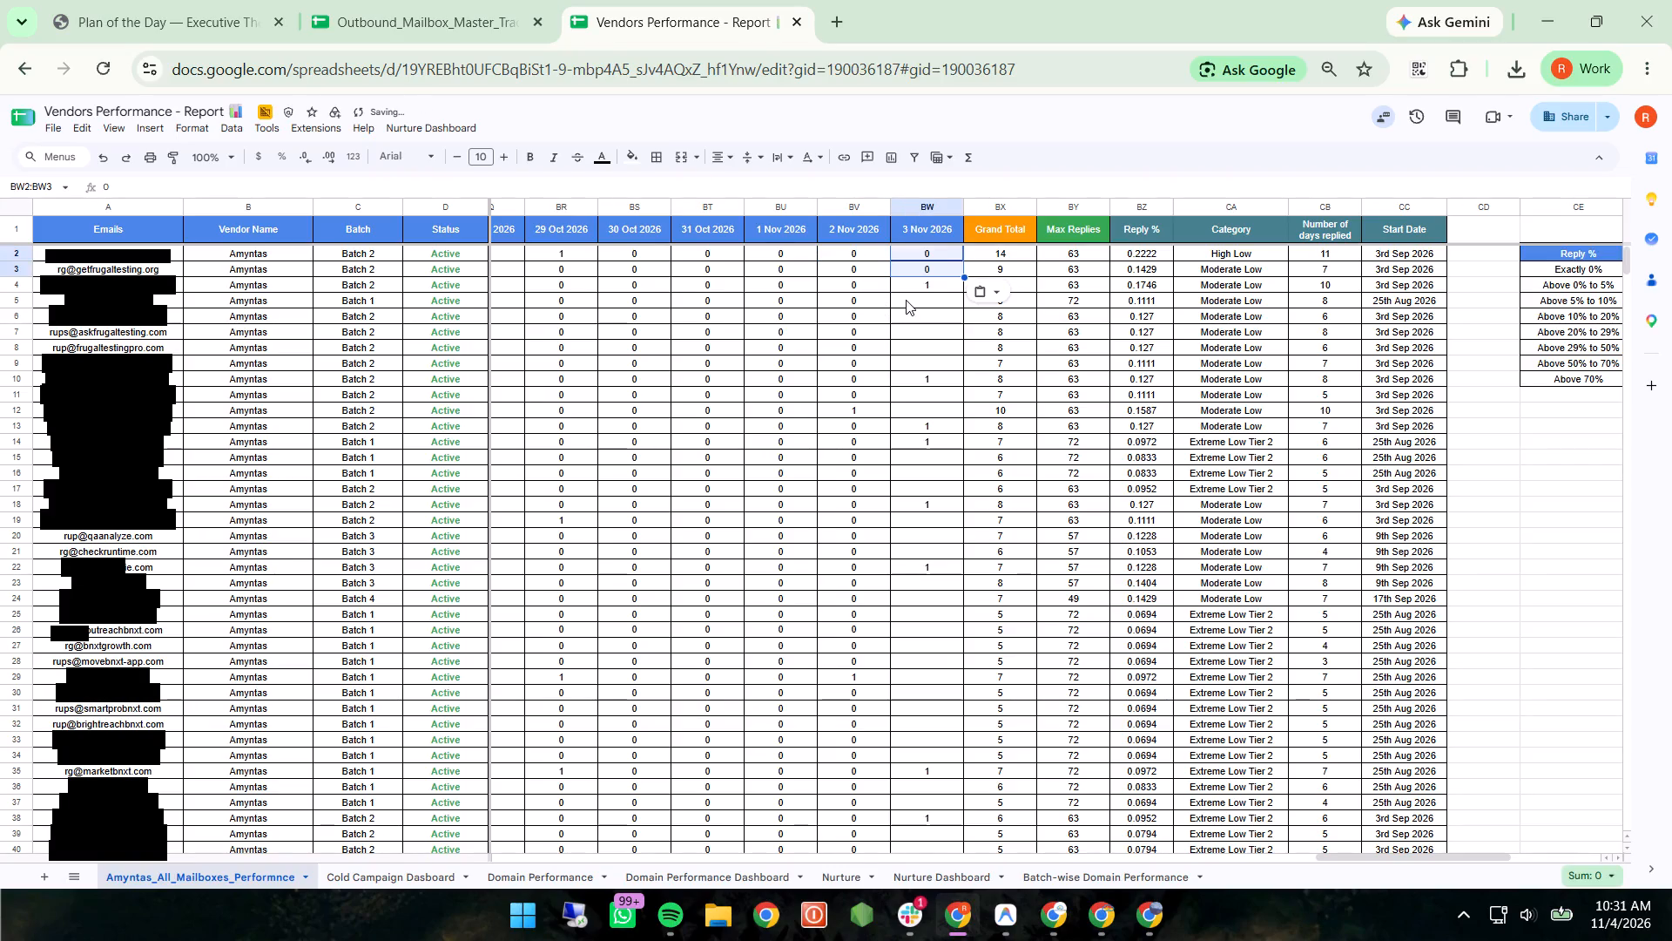
Paste the copied 0 into the blank 3 Nov 2026 cells in rows 5 to 9 and rows 11 to 12.
click(906, 300)
key(shift+Down)
key(shift+Down)
key(shift+Down)
key(shift+Down)
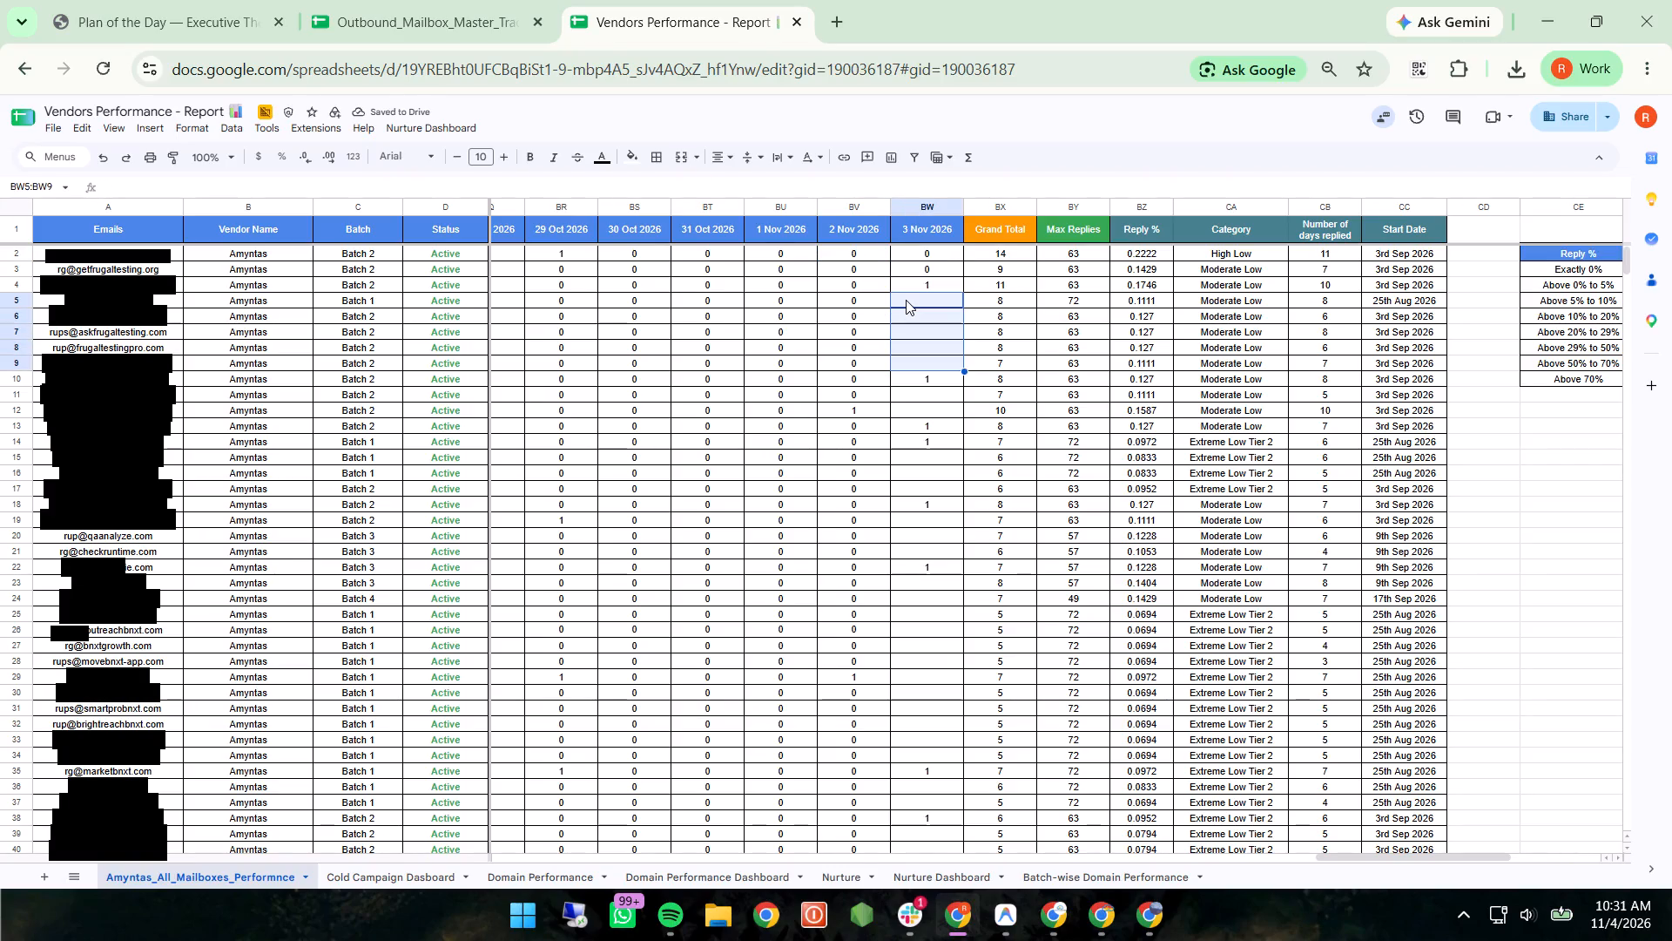
key(ctrl+v)
click(939, 398)
key(shift+Down)
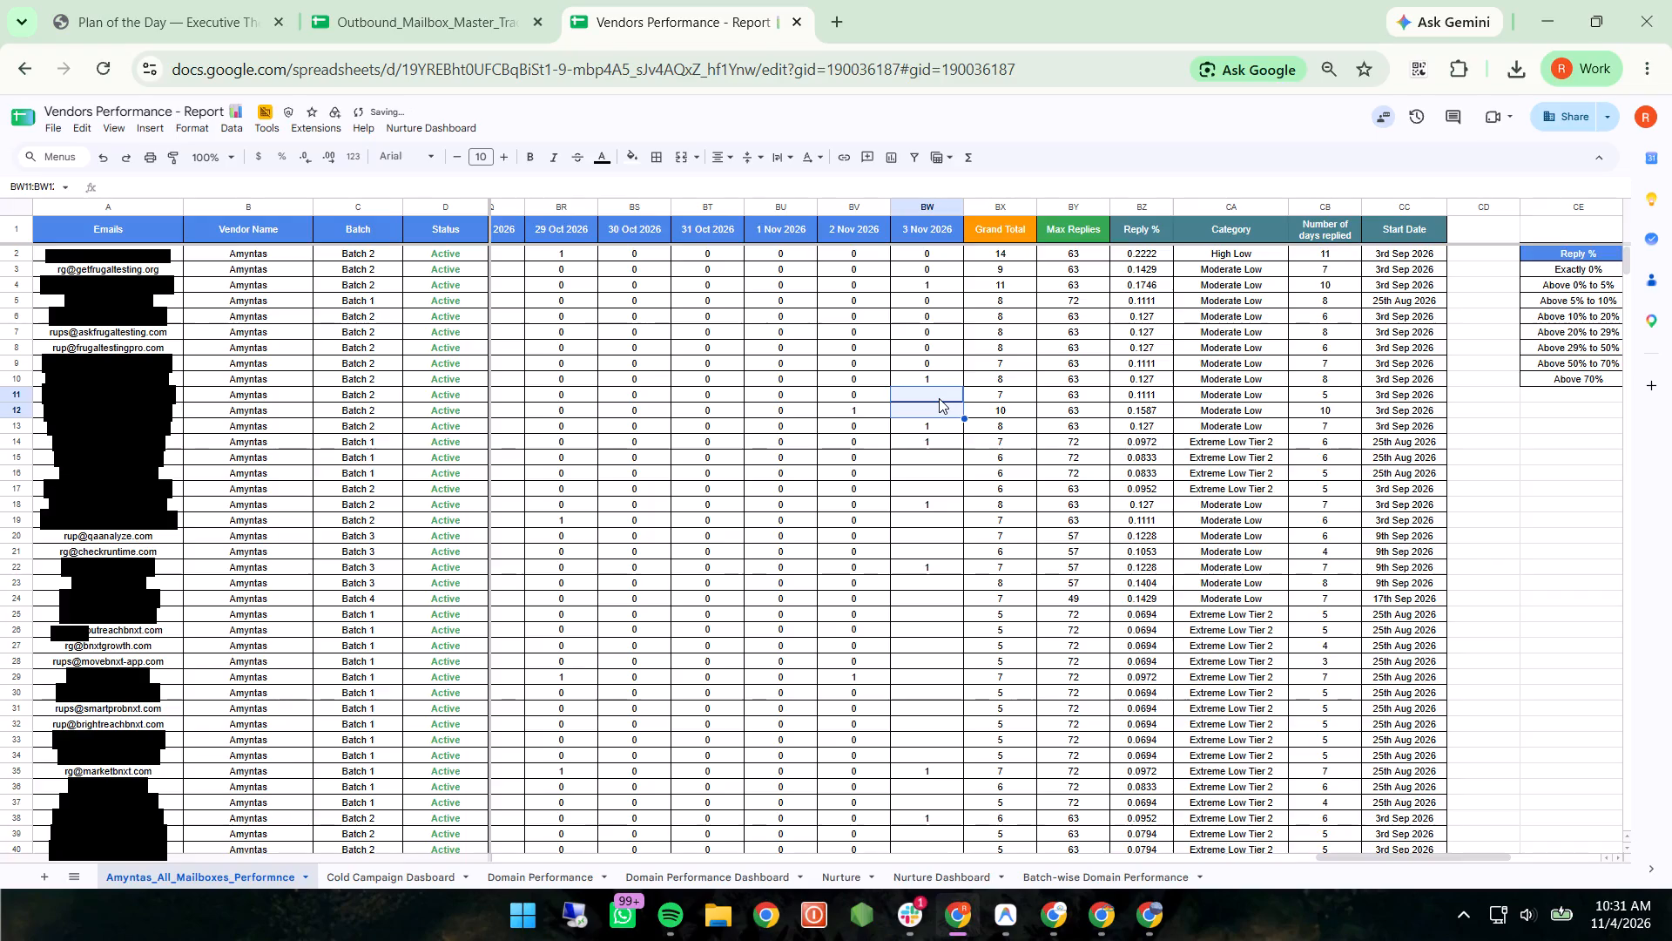
key(ctrl+v)
Paste the copied 0 into the blank 3 Nov 2026 cells in rows 15 to 17 and rows 19 to 21.
click(933, 458)
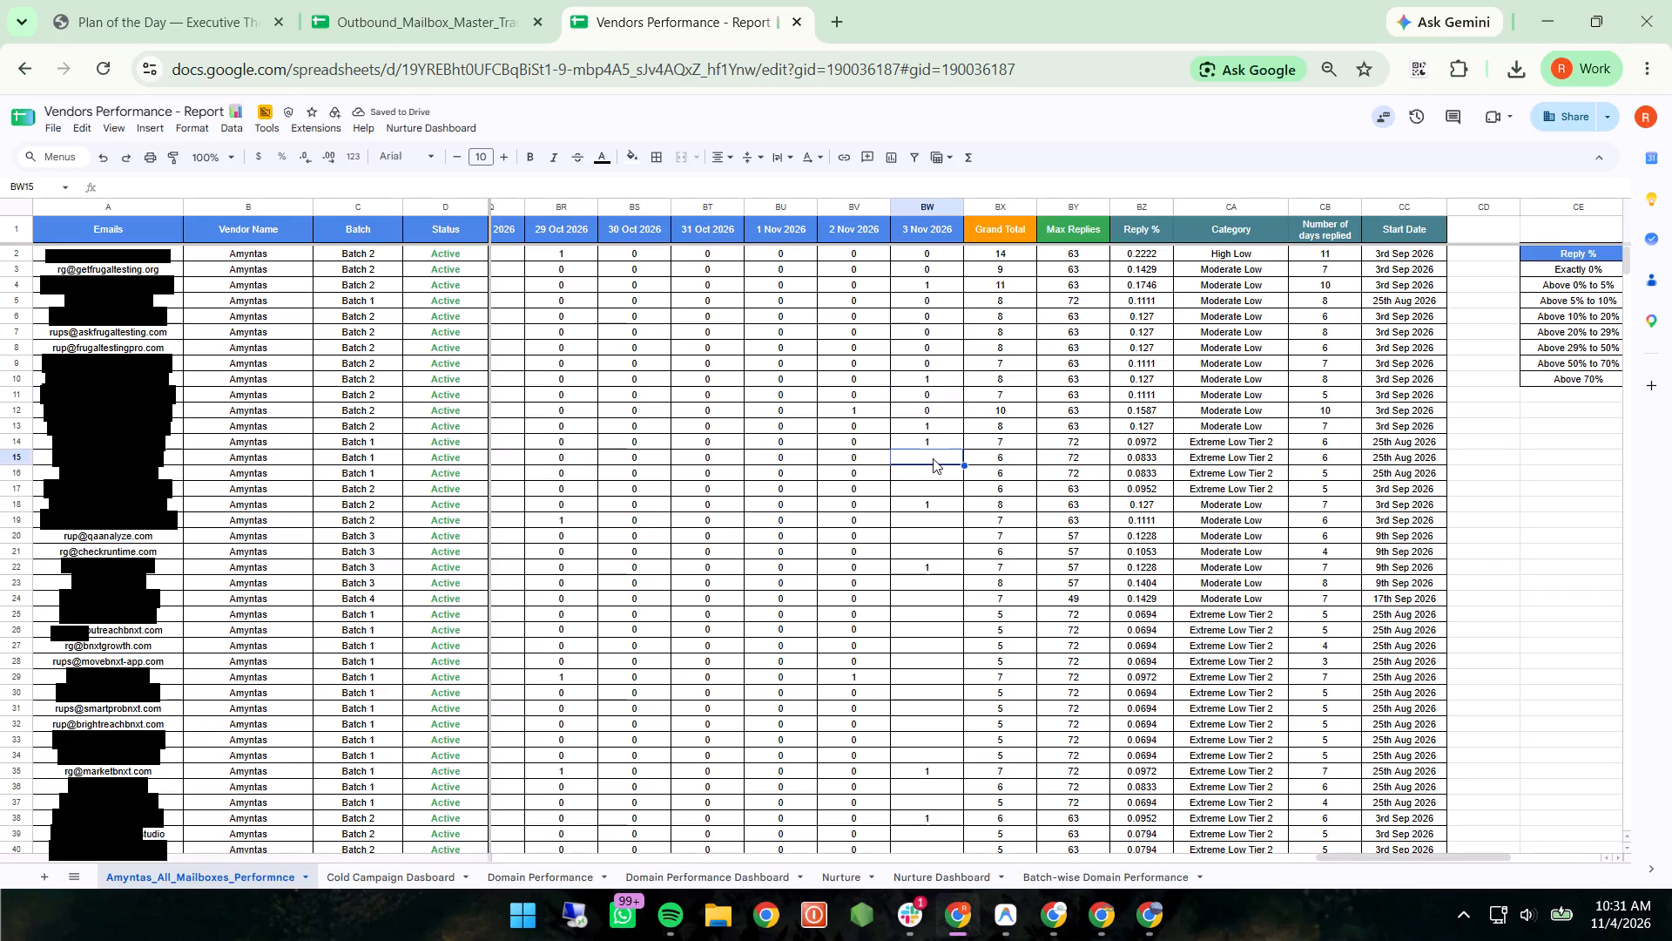
key(shift+Down)
key(shift+Down)
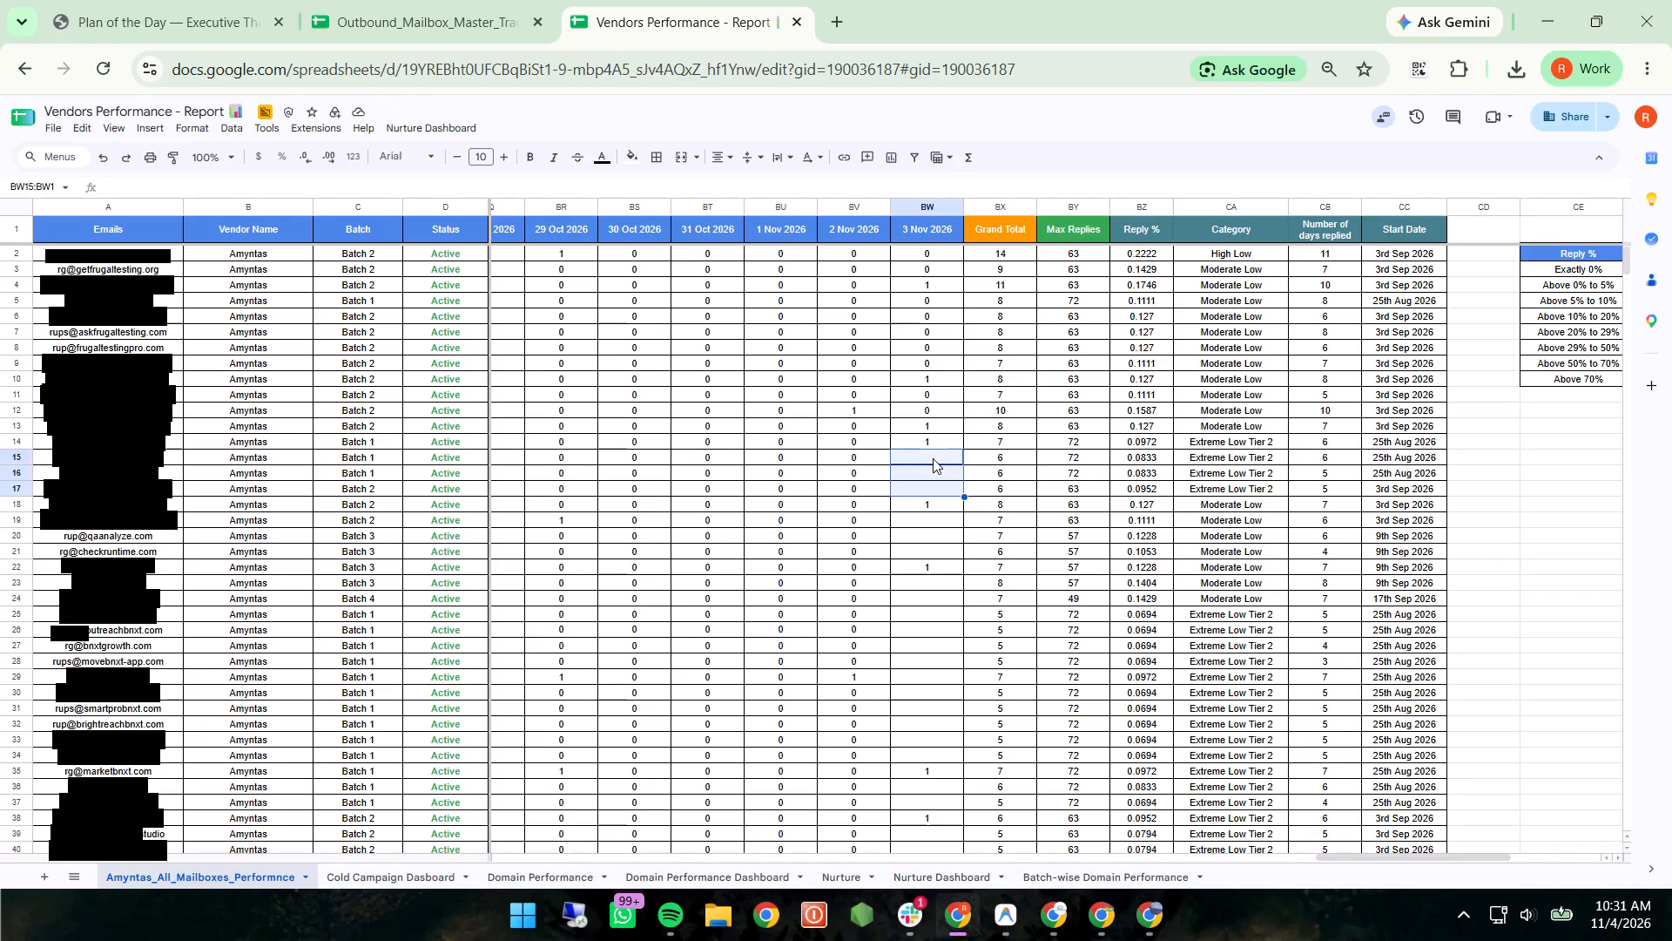
key(ctrl+v)
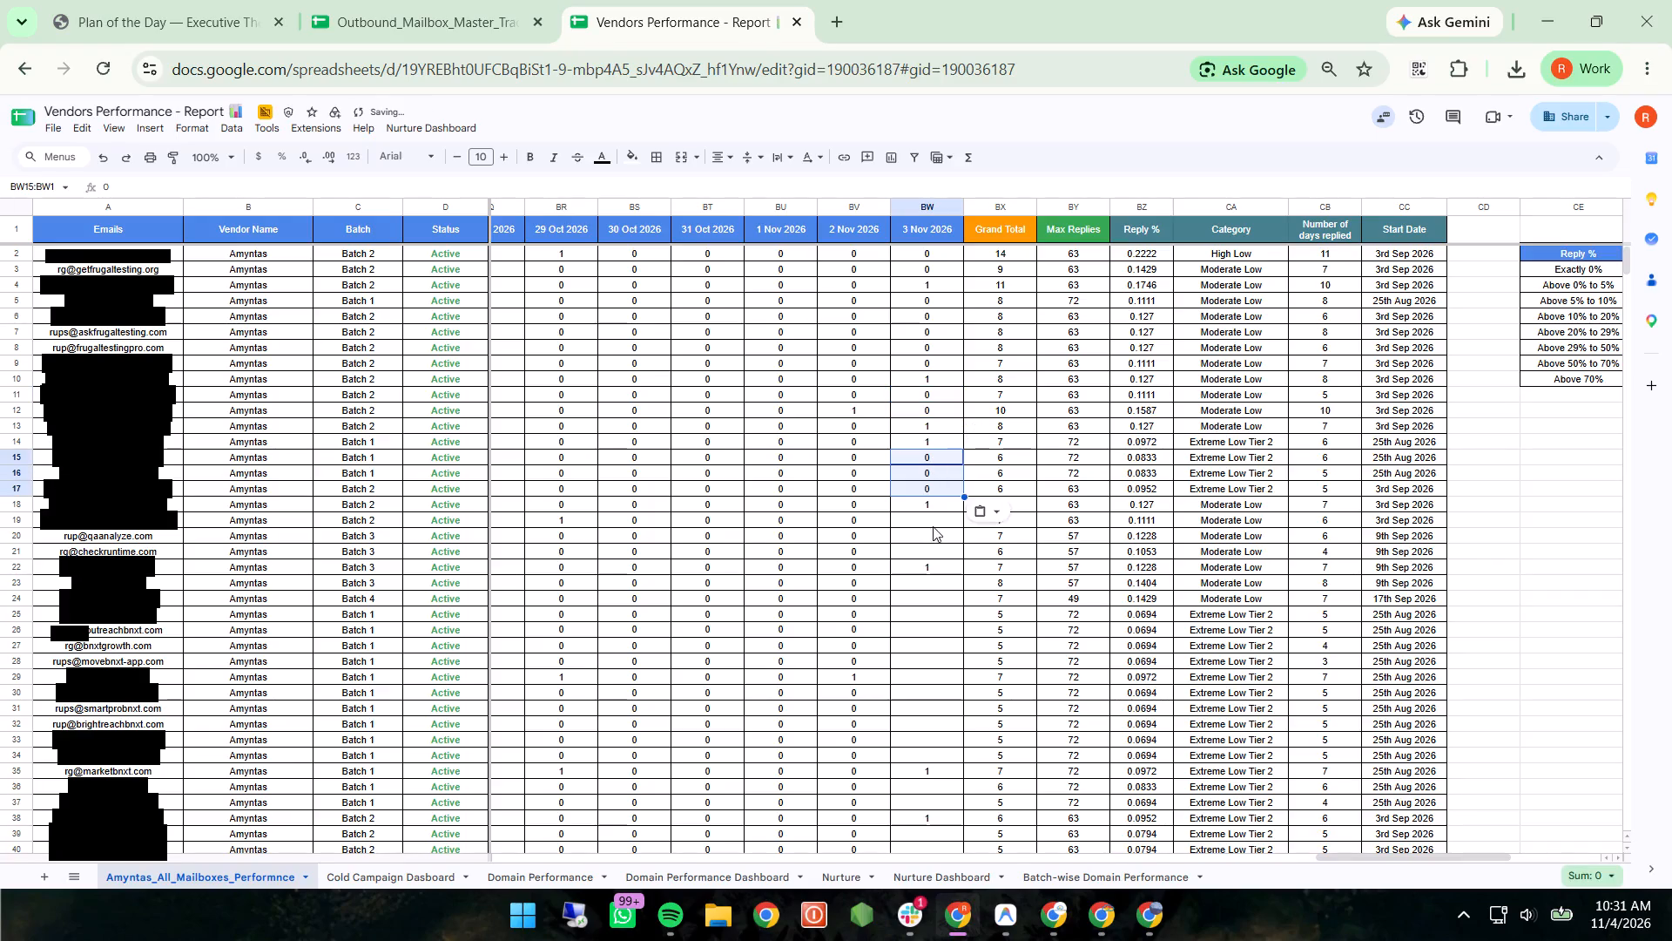
click(933, 527)
key(shift+Down)
key(shift+Down)
key(ctrl+v)
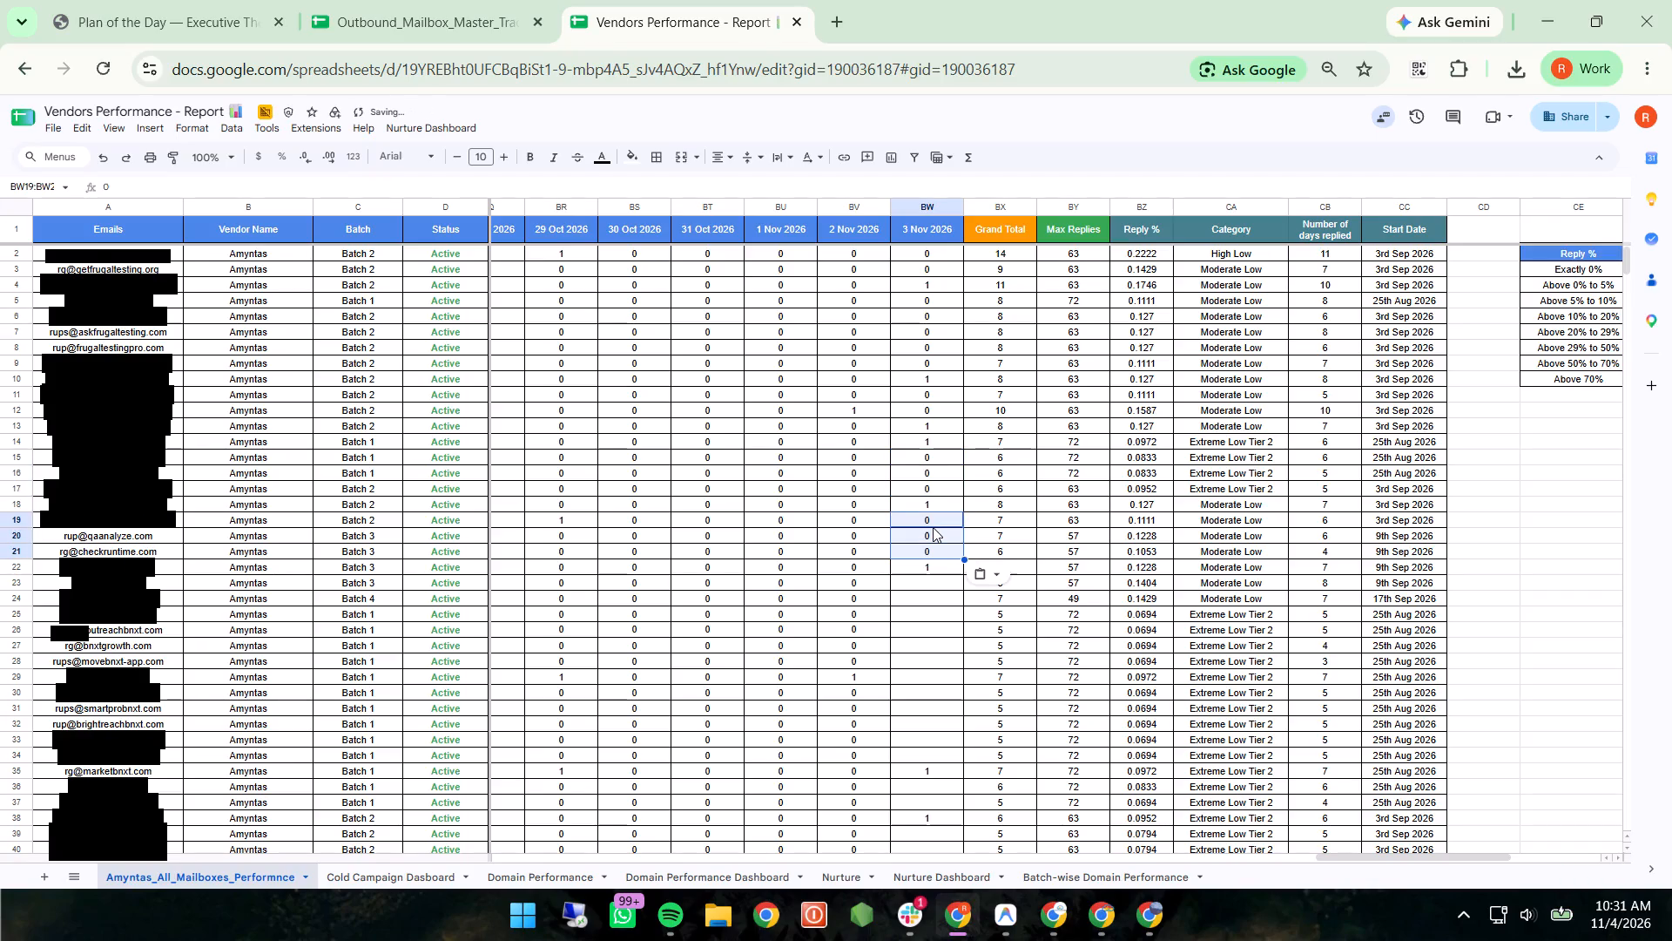
Paste the copied 0 into the blank 3 Nov 2026 cells in rows 23 to 34 and rows 36 to 37.
click(933, 580)
key(shift+Down)
key(shift+Down)
key(shift+Down)
key(shift+Down)
key(shift+Down)
key(shift+Down)
key(shift+Down)
key(shift+Down)
key(shift+Down)
key(shift+Down)
key(shift+Down)
key(shift+Down)
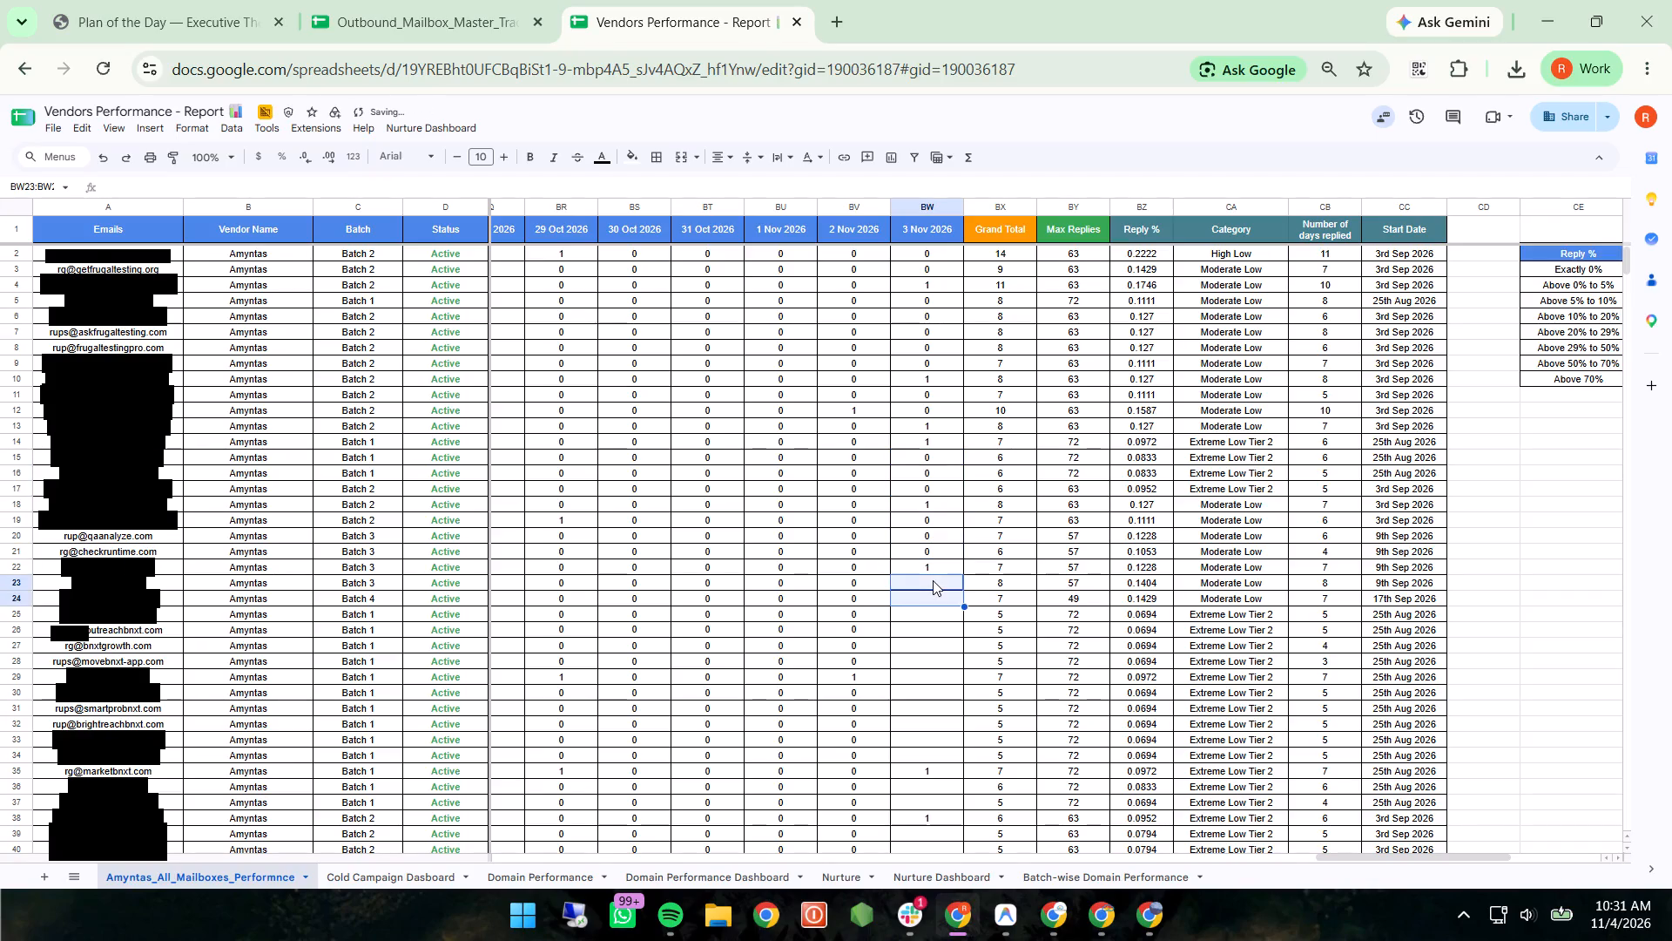
key(shift+Up)
key(ctrl+v)
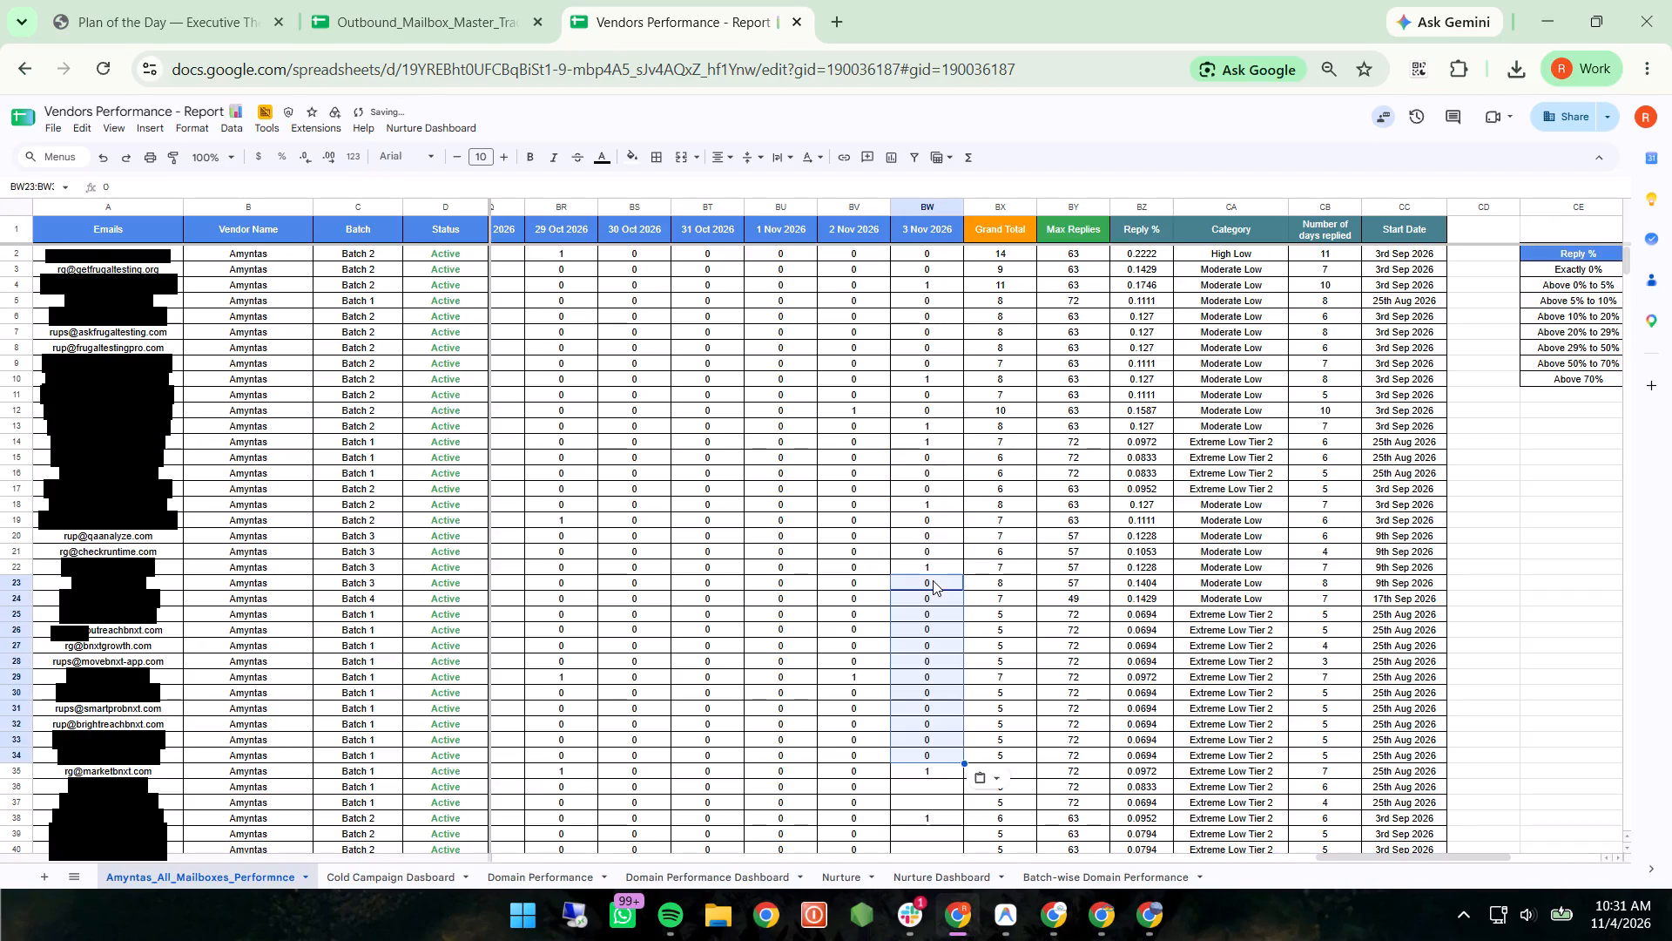
click(929, 788)
key(shift+Down)
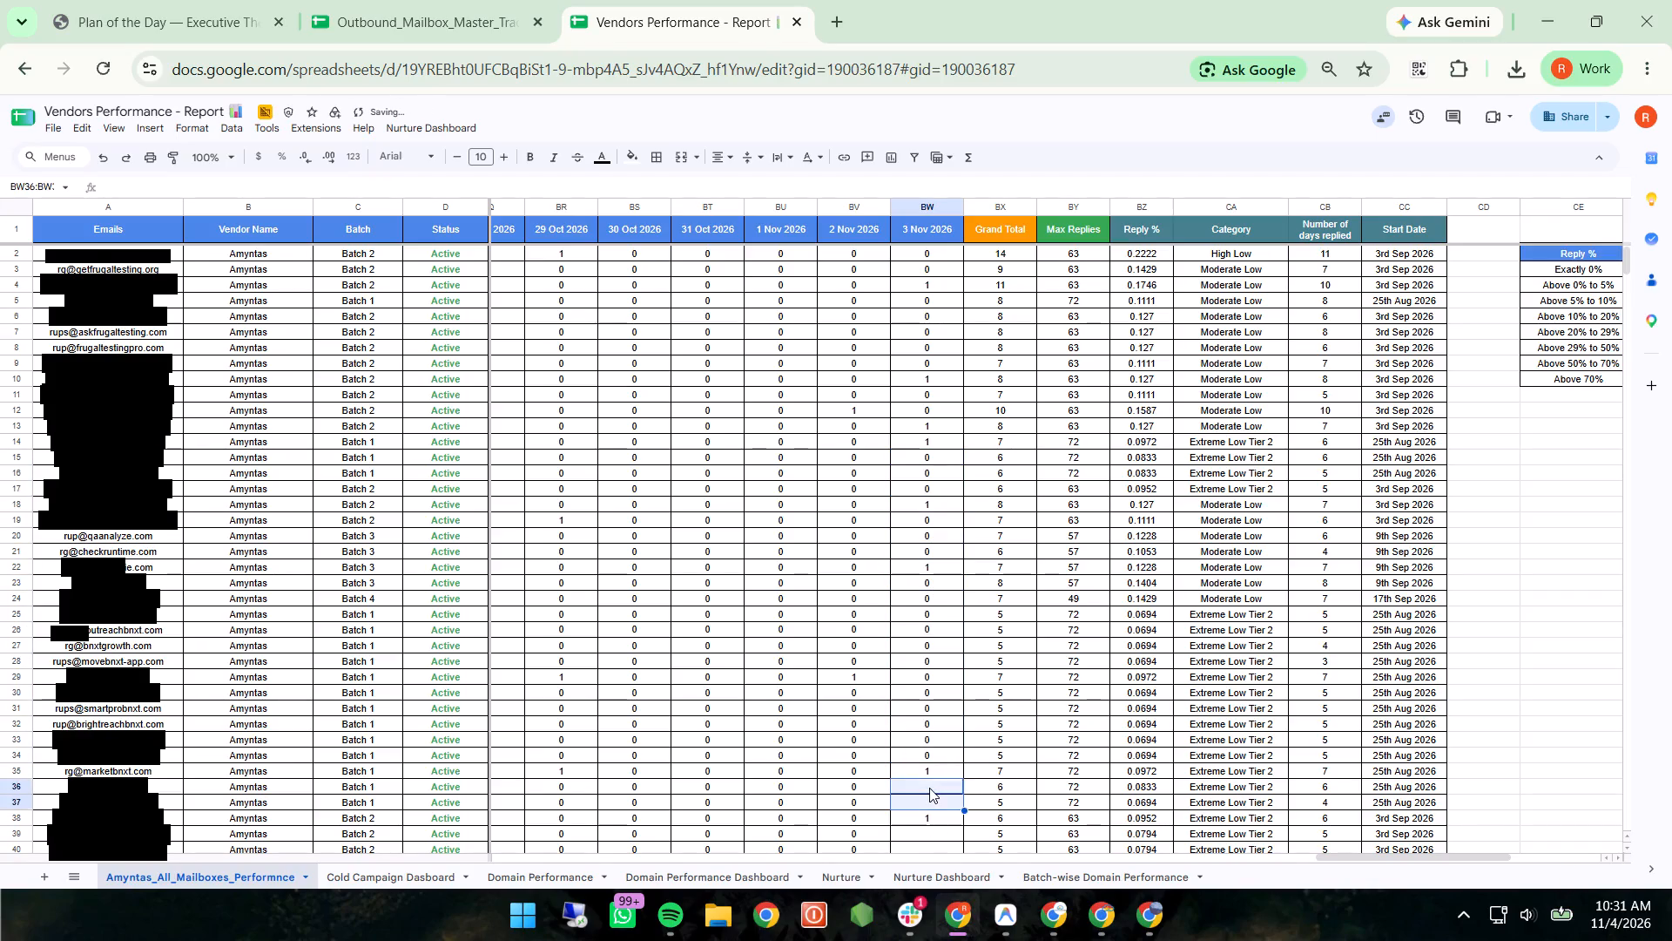
key(ctrl+v)
Paste the copied 0 into the blank 3 Nov 2026 cells in rows 39 to 72.
scroll(929, 788, down, 3)
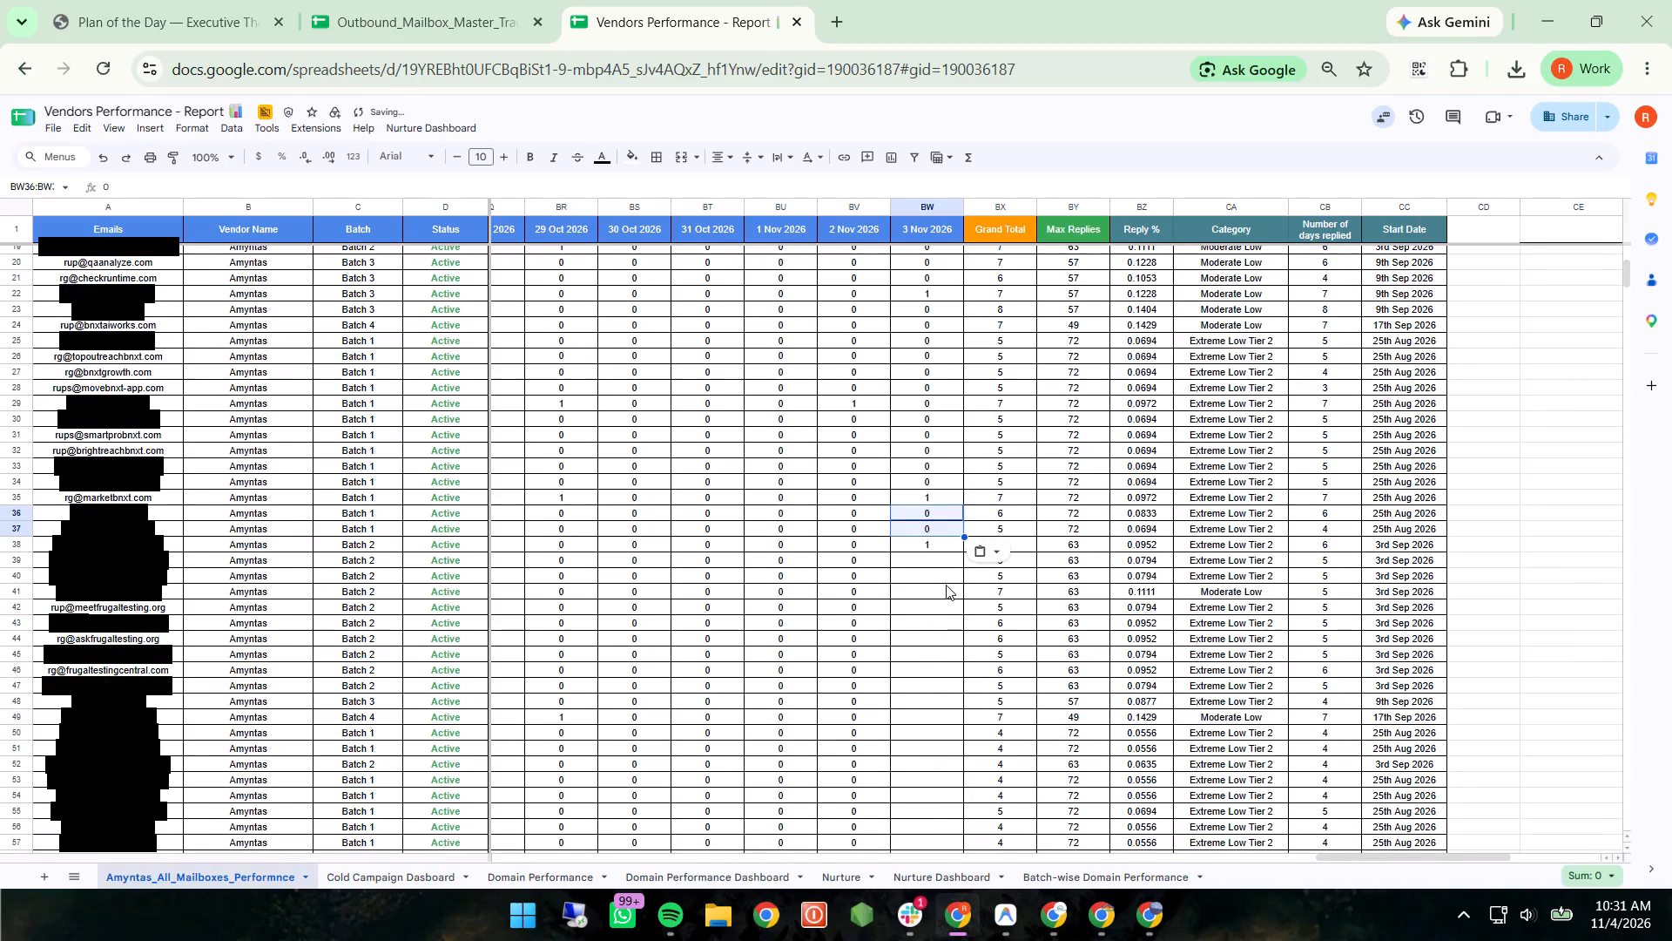
click(940, 558)
key(shift+Down)
key(shift+Down)
key(shift+Down)
key(shift+Down)
key(shift+Down)
key(shift+Down)
key(shift+Down)
key(shift+Down)
key(shift+Down)
key(shift+Down)
key(shift+Down)
key(shift+Down)
key(shift+Down)
key(shift+Down)
key(shift+Down)
key(shift+Down)
key(shift+Down)
key(shift+Down)
key(shift+Down)
key(shift+Down)
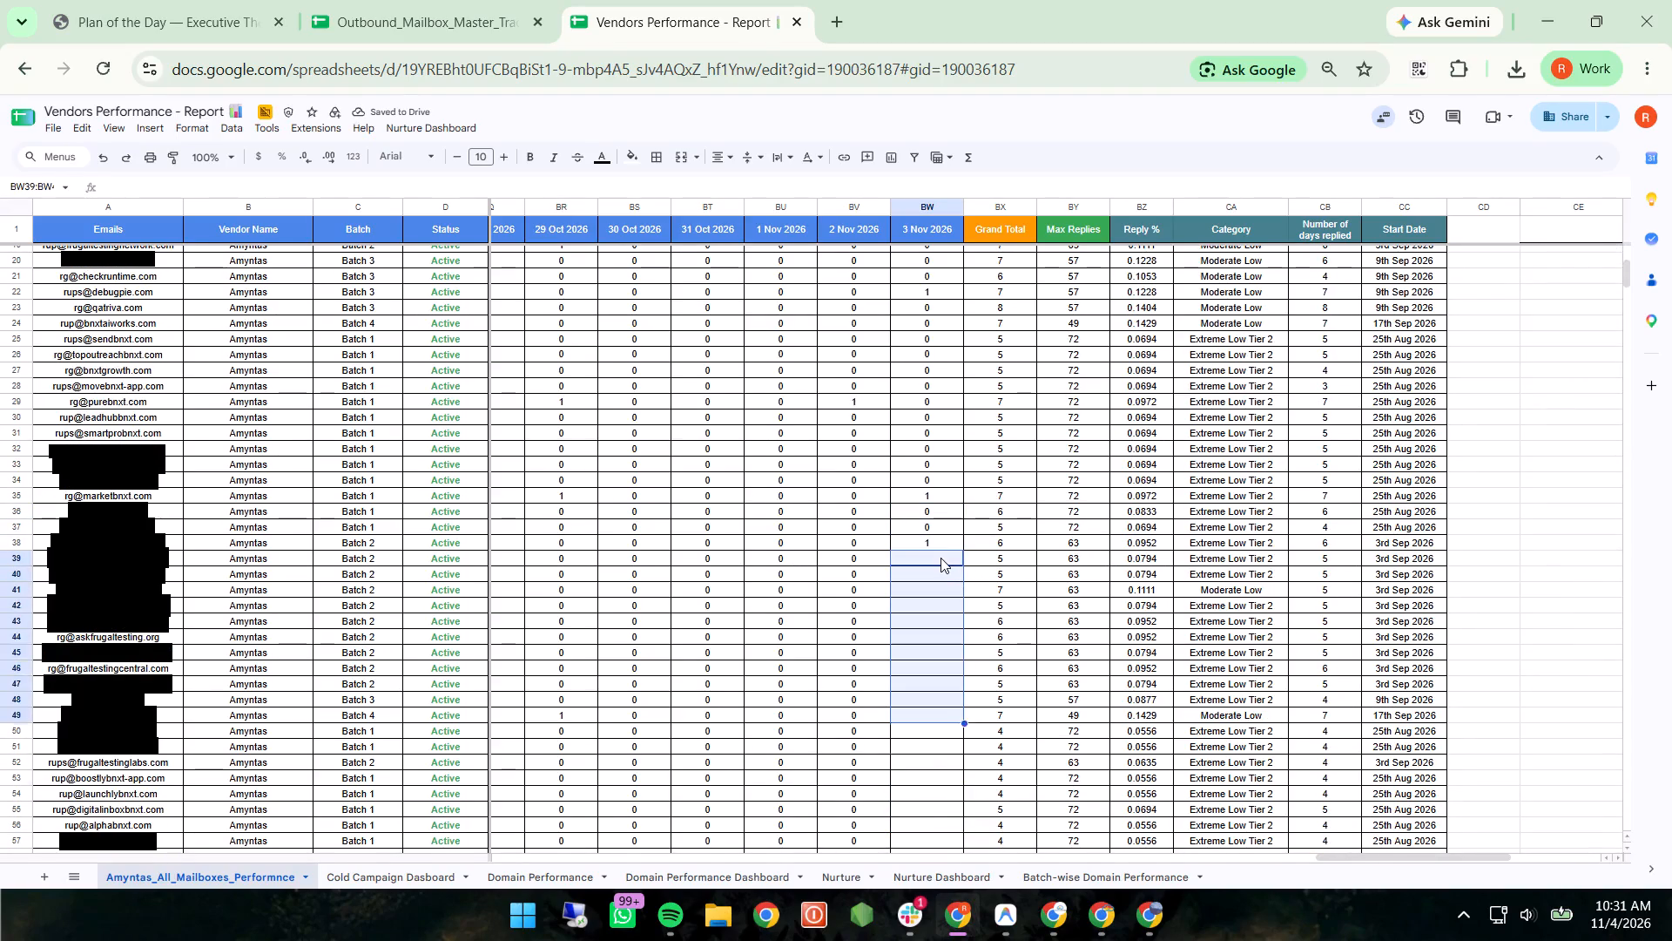
key(shift+Up)
key(shift+Up)
key(shift+Up)
key(shift+Up)
key(shift+Up)
key(shift+Up)
key(shift+Up)
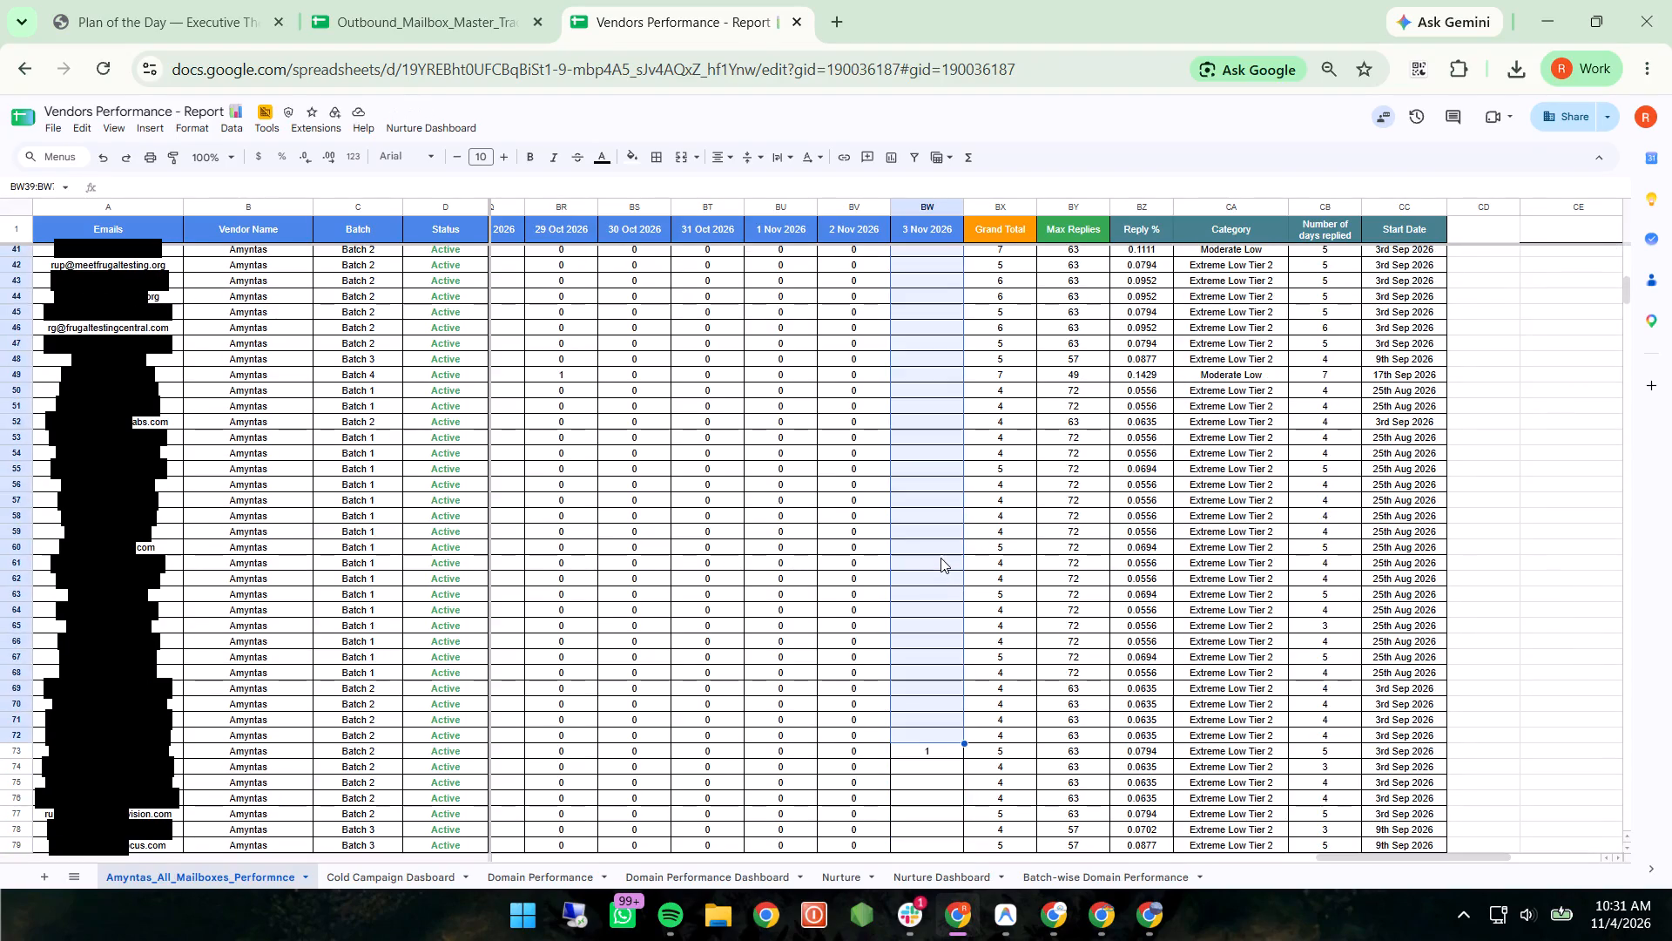
key(ctrl+v)
Paste the copied 0 into the blank 3 Nov 2026 cells in rows 74 to 89.
scroll(940, 558, down, 1)
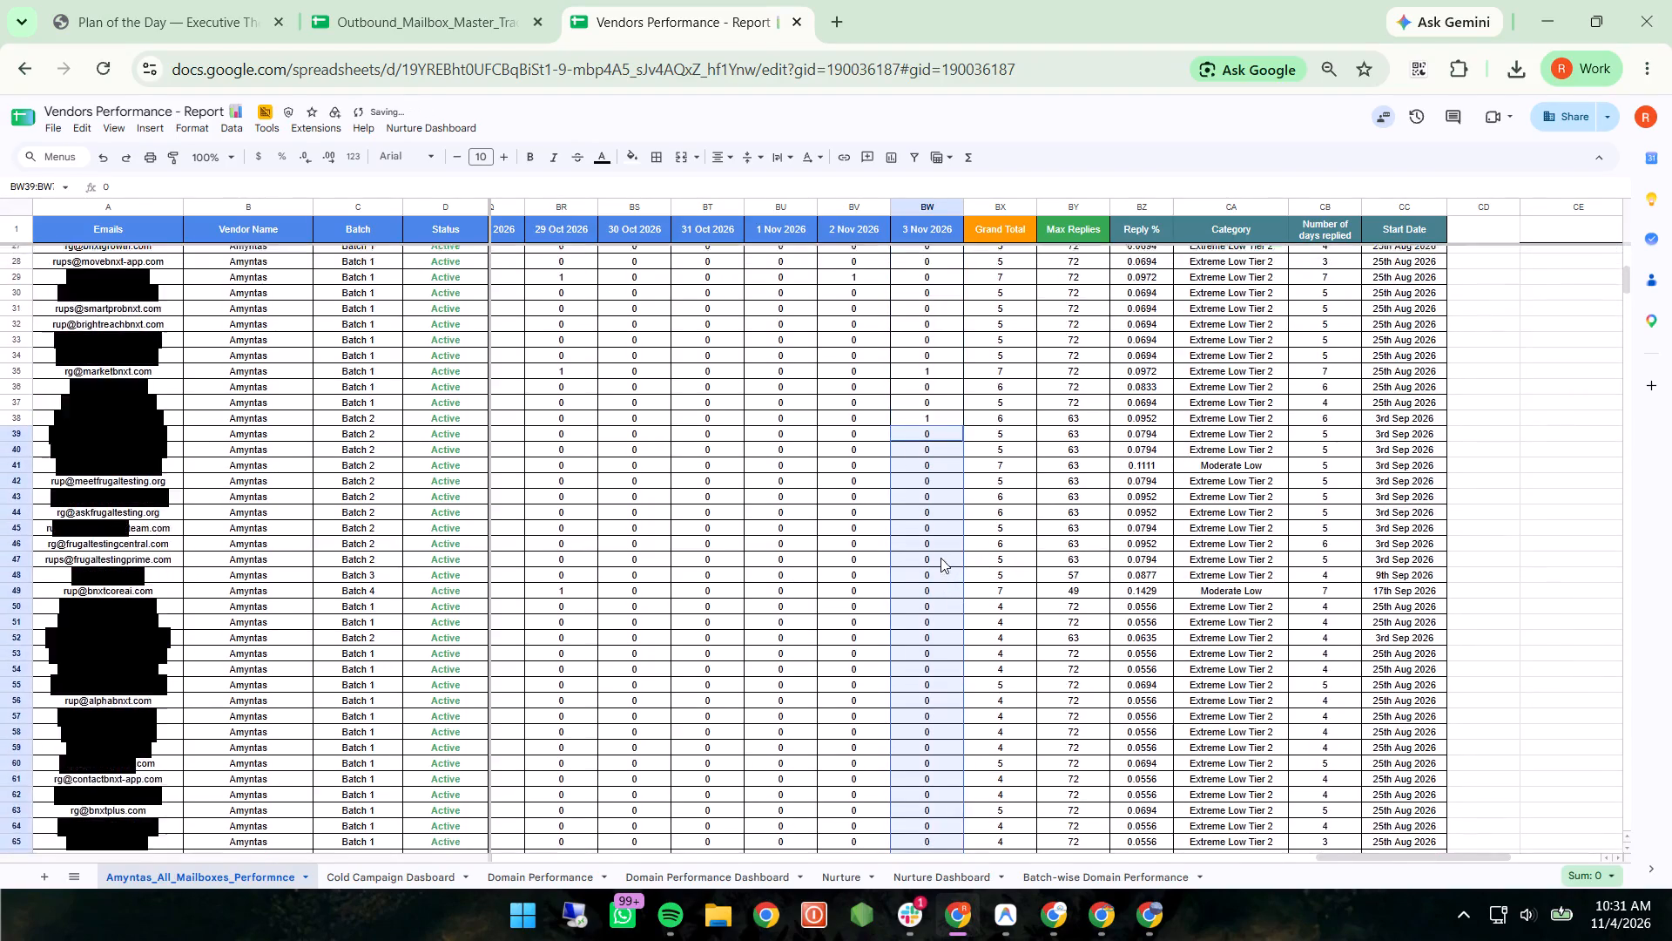
scroll(940, 558, down, 1)
click(939, 489)
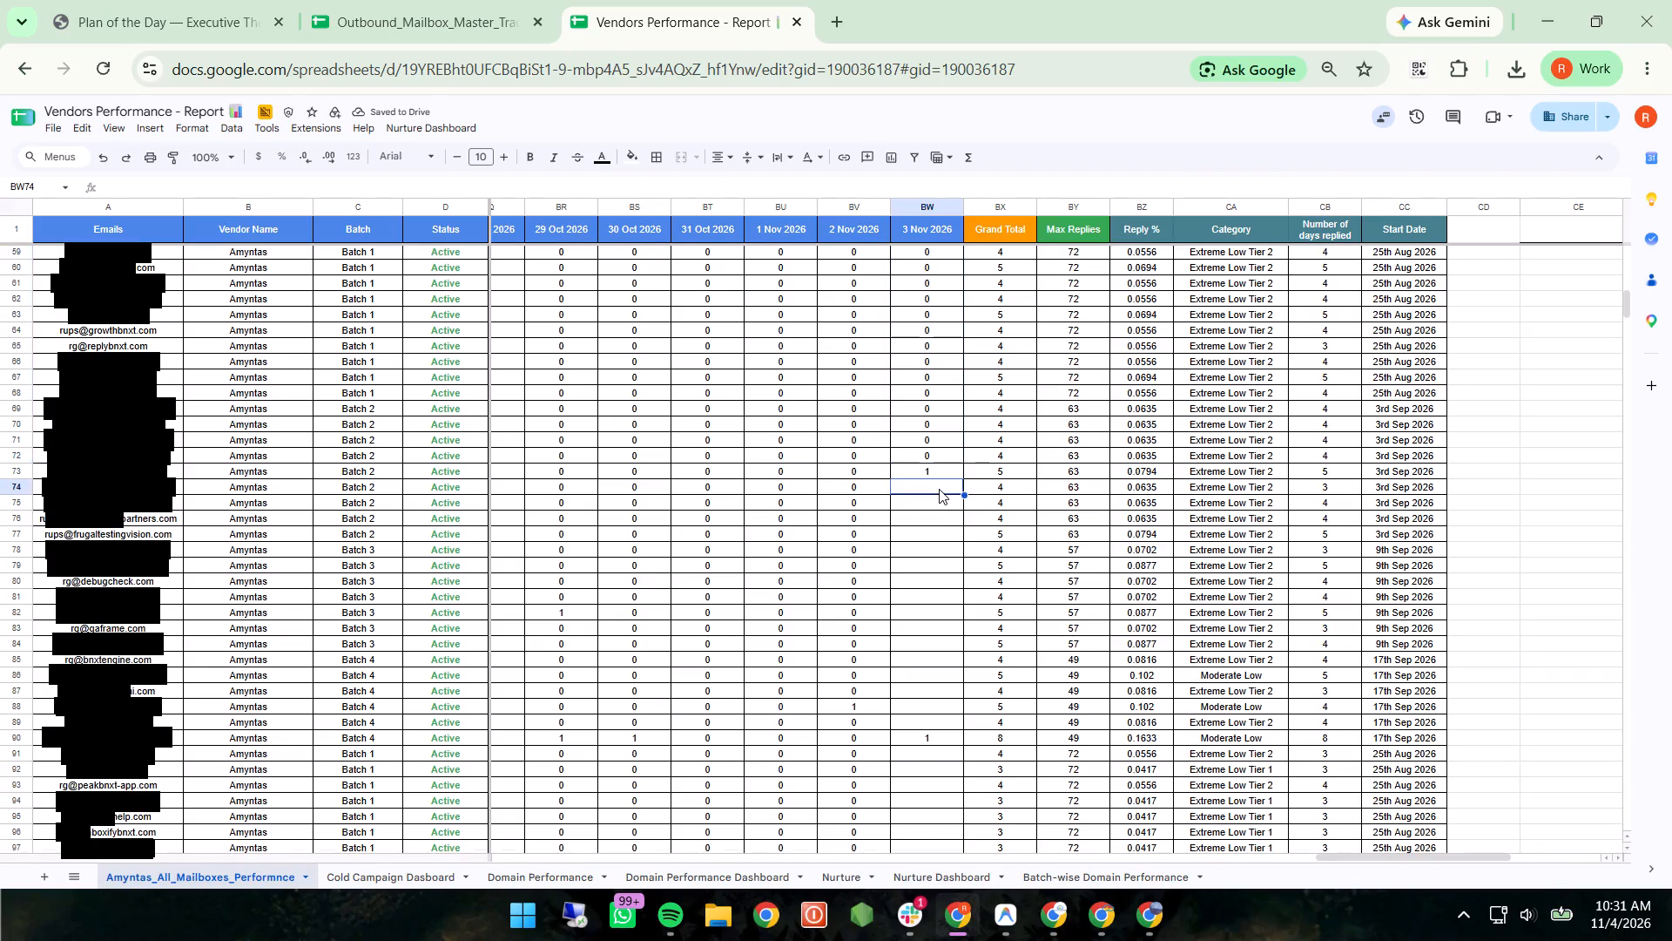
key(shift+Down)
key(shift+Down)
key(shift+Down)
key(shift+Down)
key(shift+Down)
key(shift+Down)
key(shift+Down)
key(shift+Down)
key(shift+Down)
key(shift+Down)
key(shift+Down)
key(shift+Down)
key(shift+Down)
key(shift+Down)
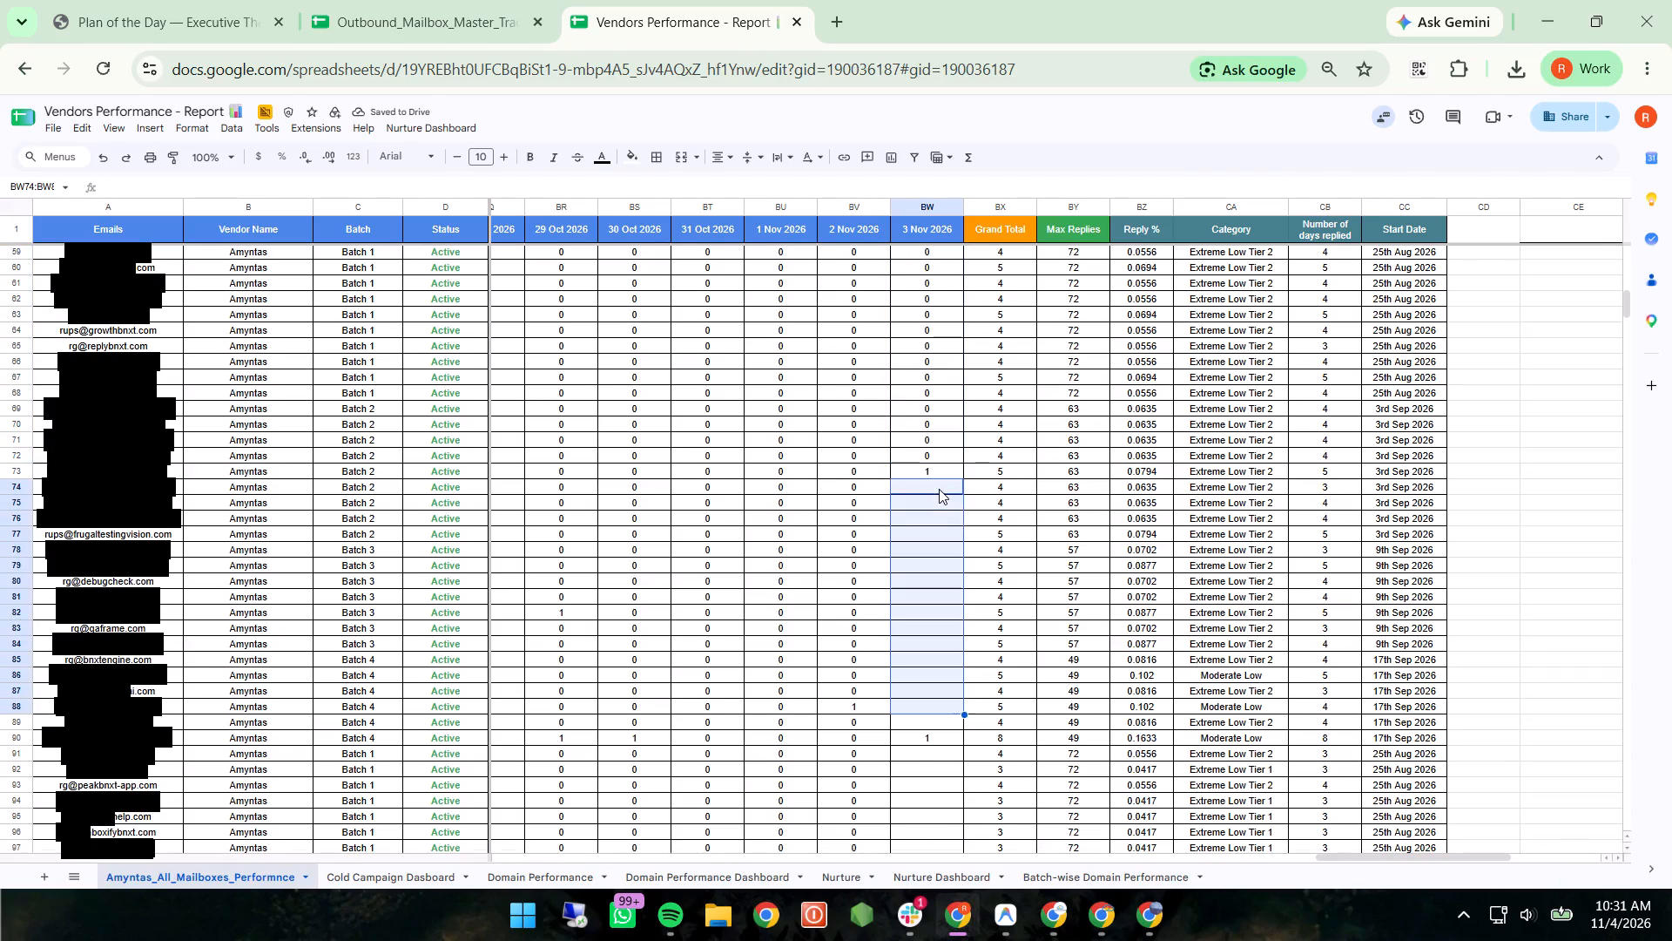
key(shift+Down)
key(ctrl+v)
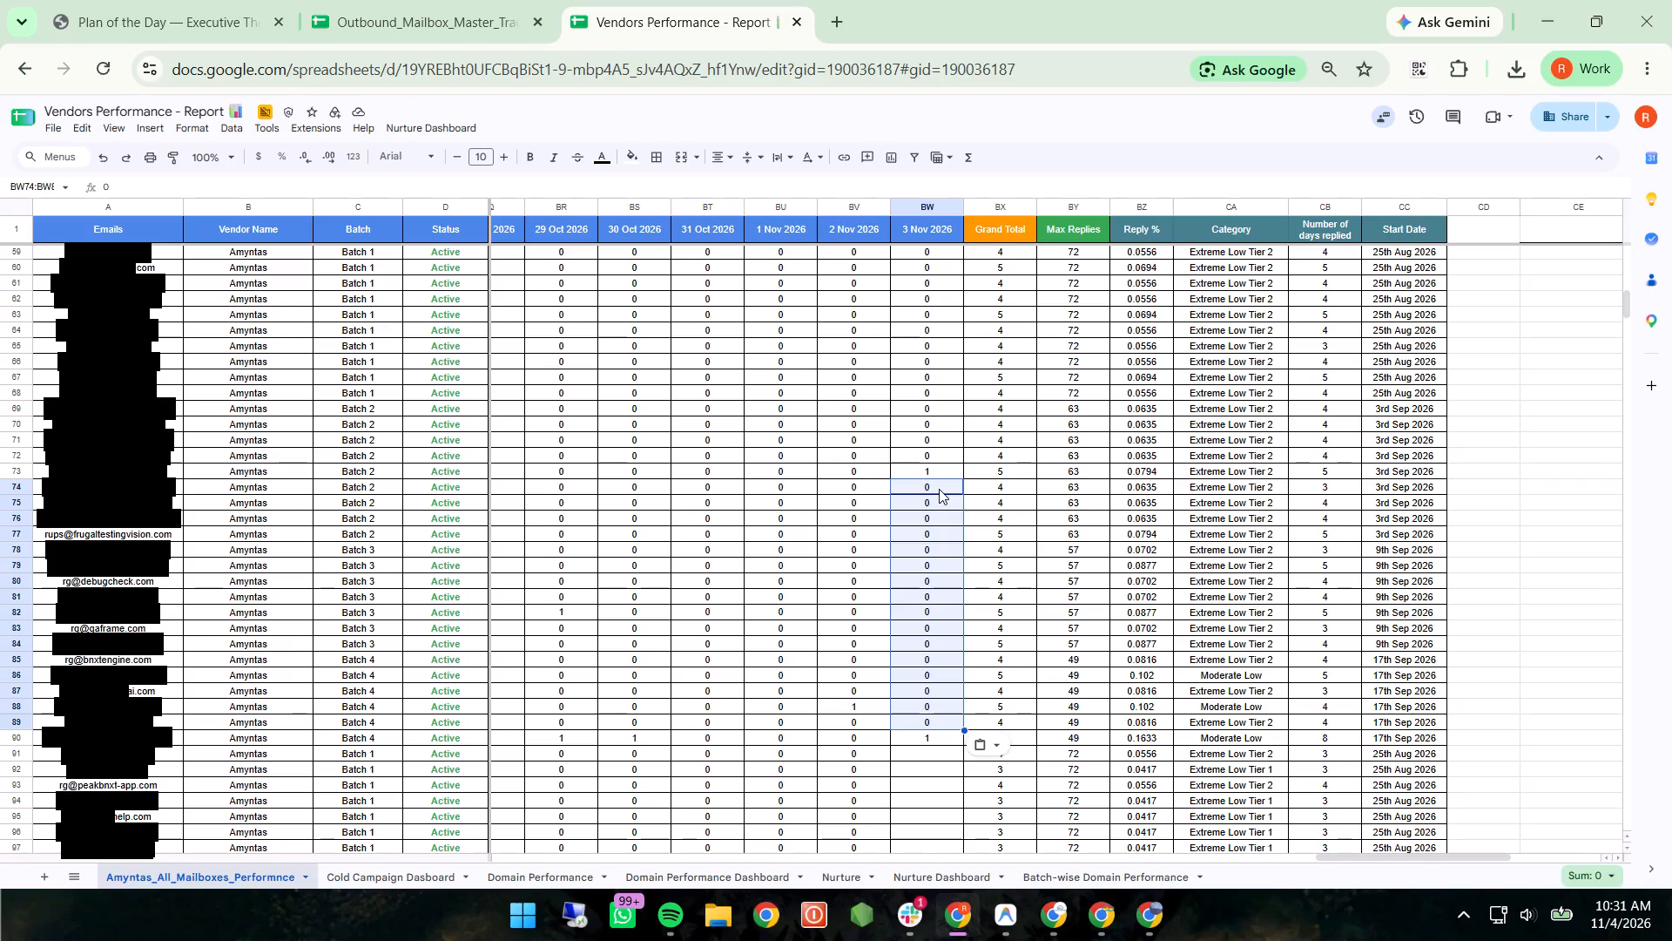
Paste the copied 0 into the blank 3 Nov 2026 cells in rows 91 to 112.
click(933, 751)
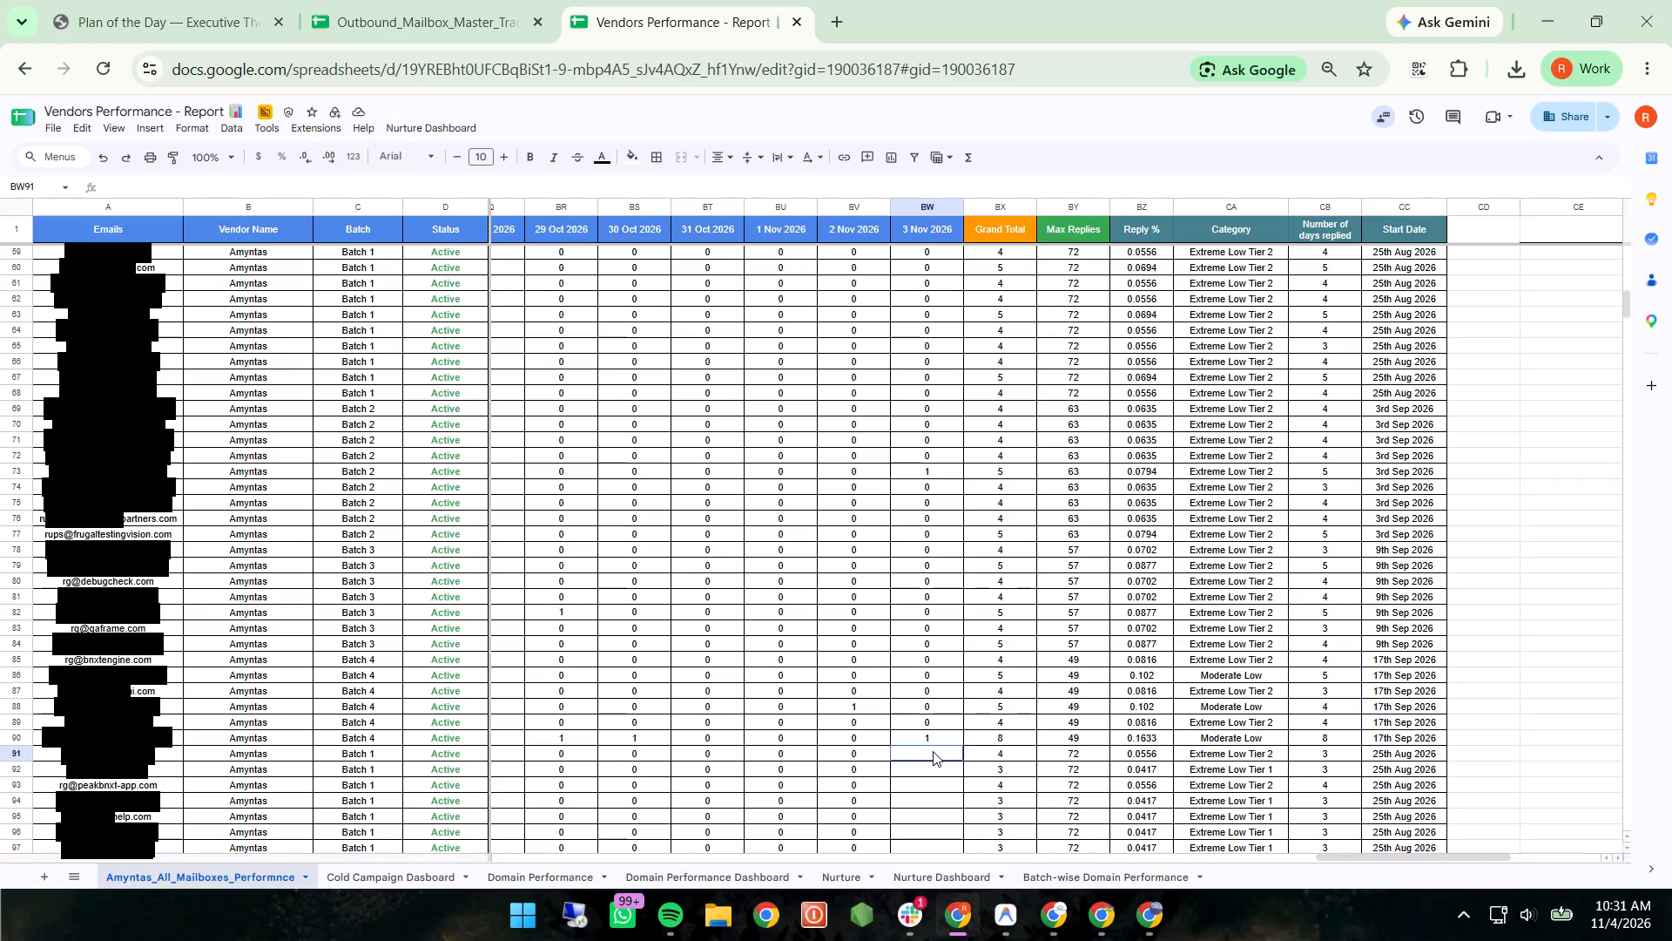
scroll(933, 751, down, 3)
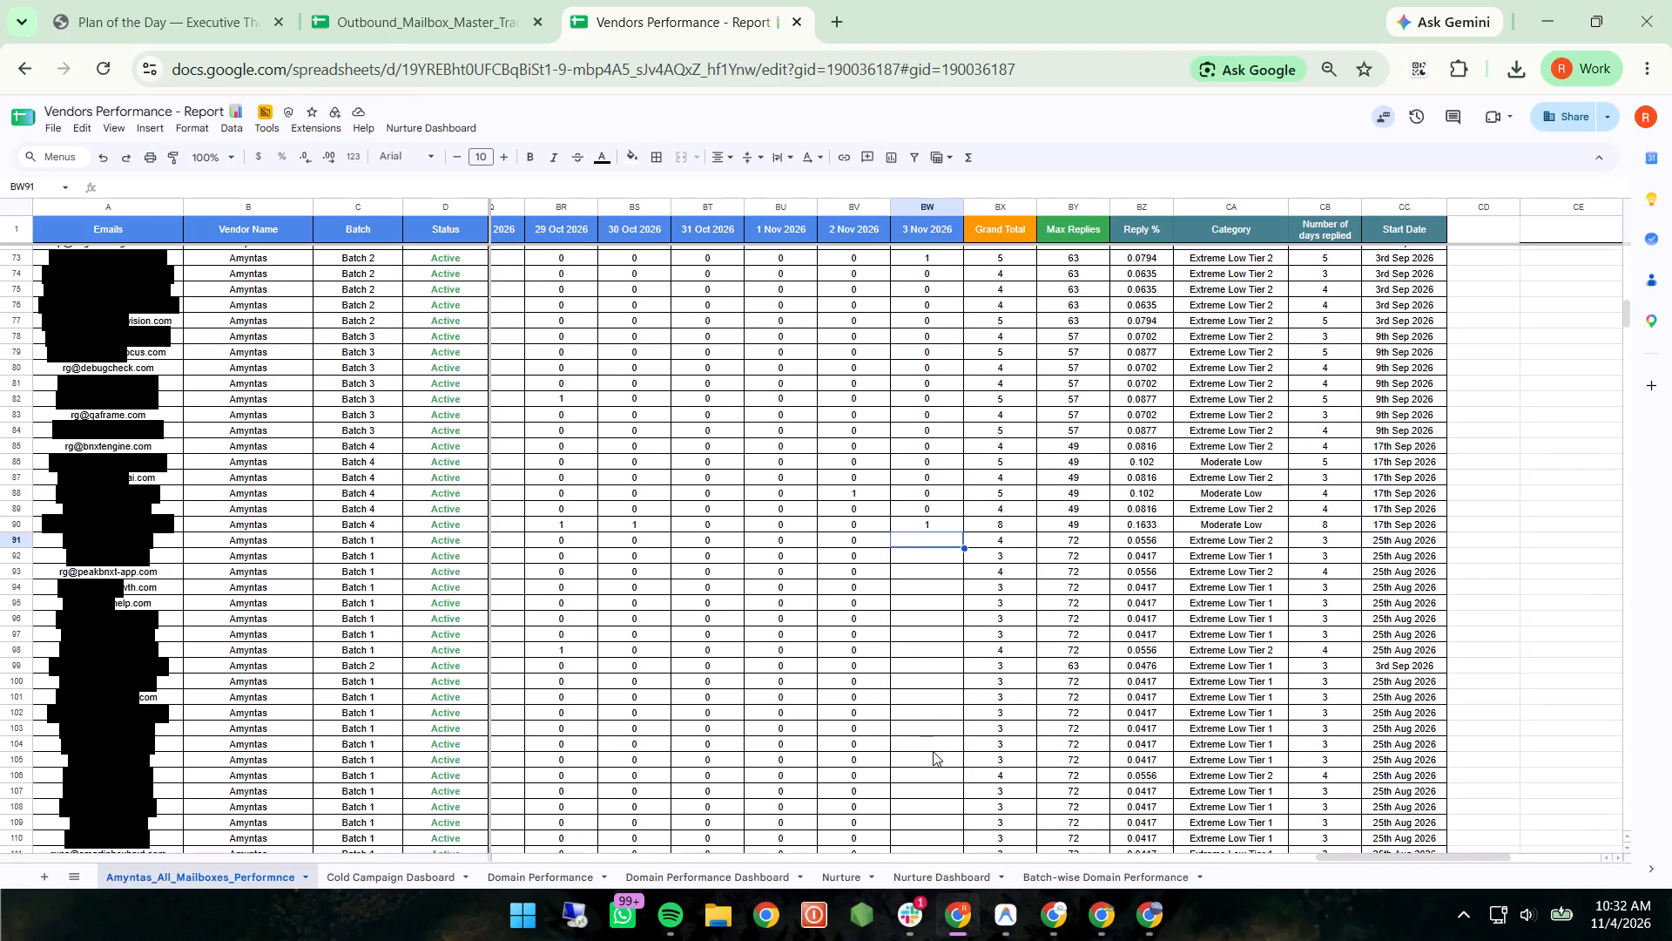
key(shift+Down)
key(shift+Down)
key(shift+Down)
key(shift+Down)
key(shift+Down)
key(shift+Down)
key(shift+Down)
key(shift+Down)
key(shift+Down)
key(shift+Down)
key(shift+Down)
key(shift+Down)
key(shift+Down)
key(shift+Down)
key(shift+Down)
key(shift+Down)
key(shift+Down)
key(shift+Down)
key(shift+Down)
key(shift+Down)
key(shift+Up)
key(shift+Up)
key(shift+Up)
key(shift+Up)
key(shift+Up)
key(shift+Up)
key(shift+Up)
key(shift+Up)
key(shift+Up)
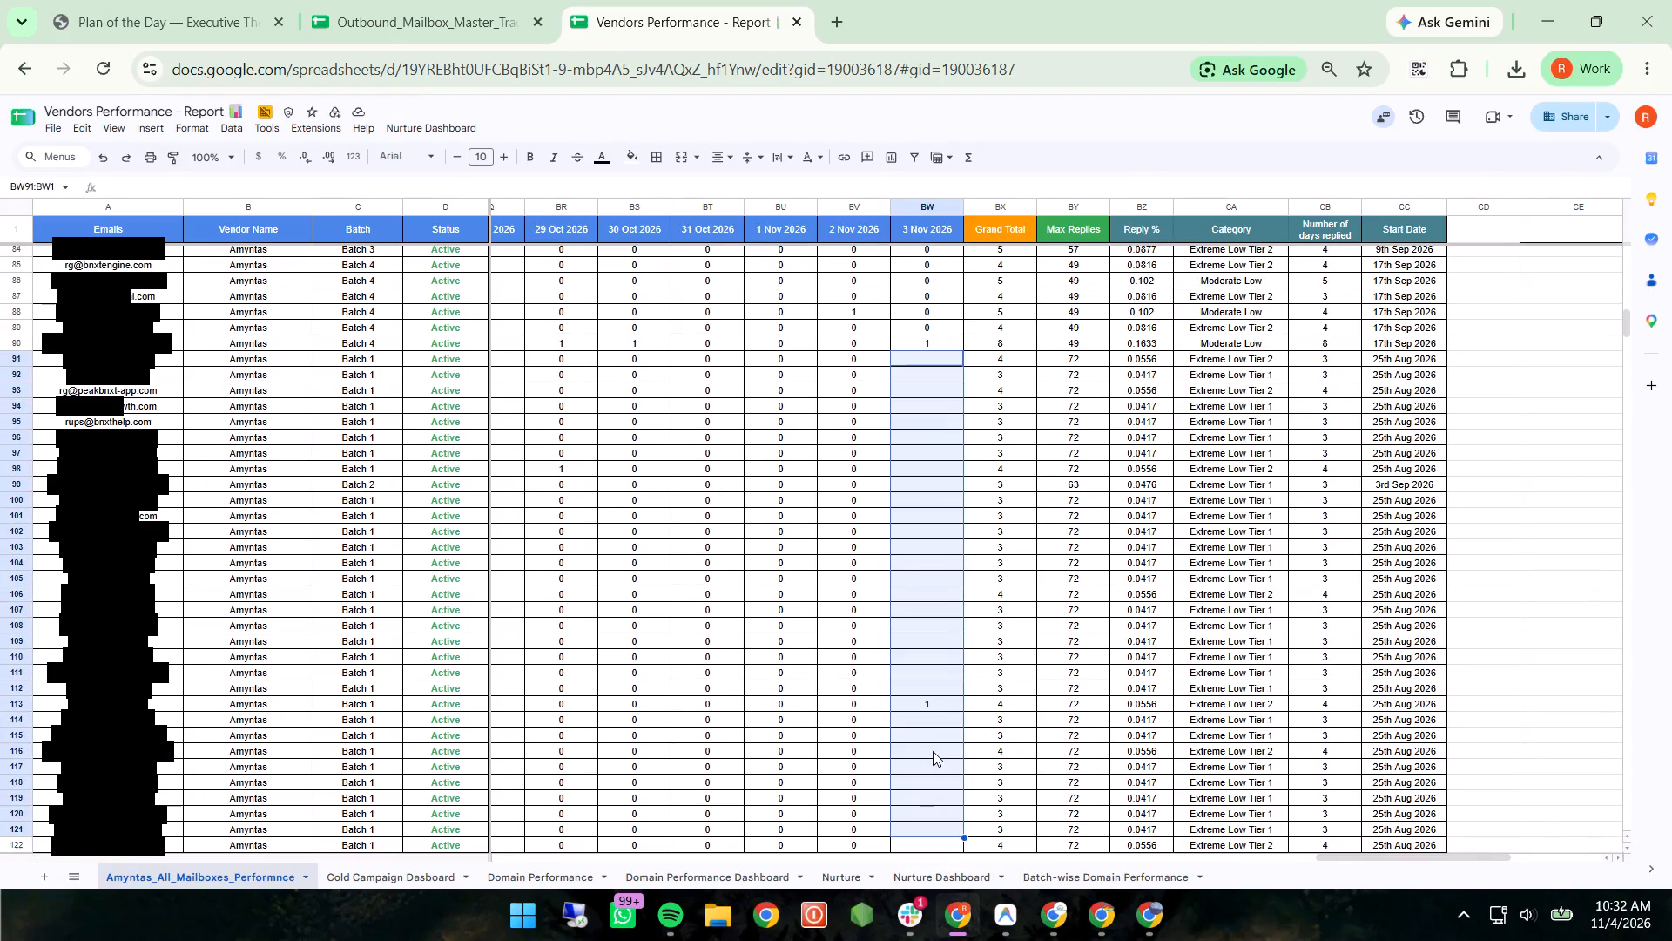
key(shift+Up)
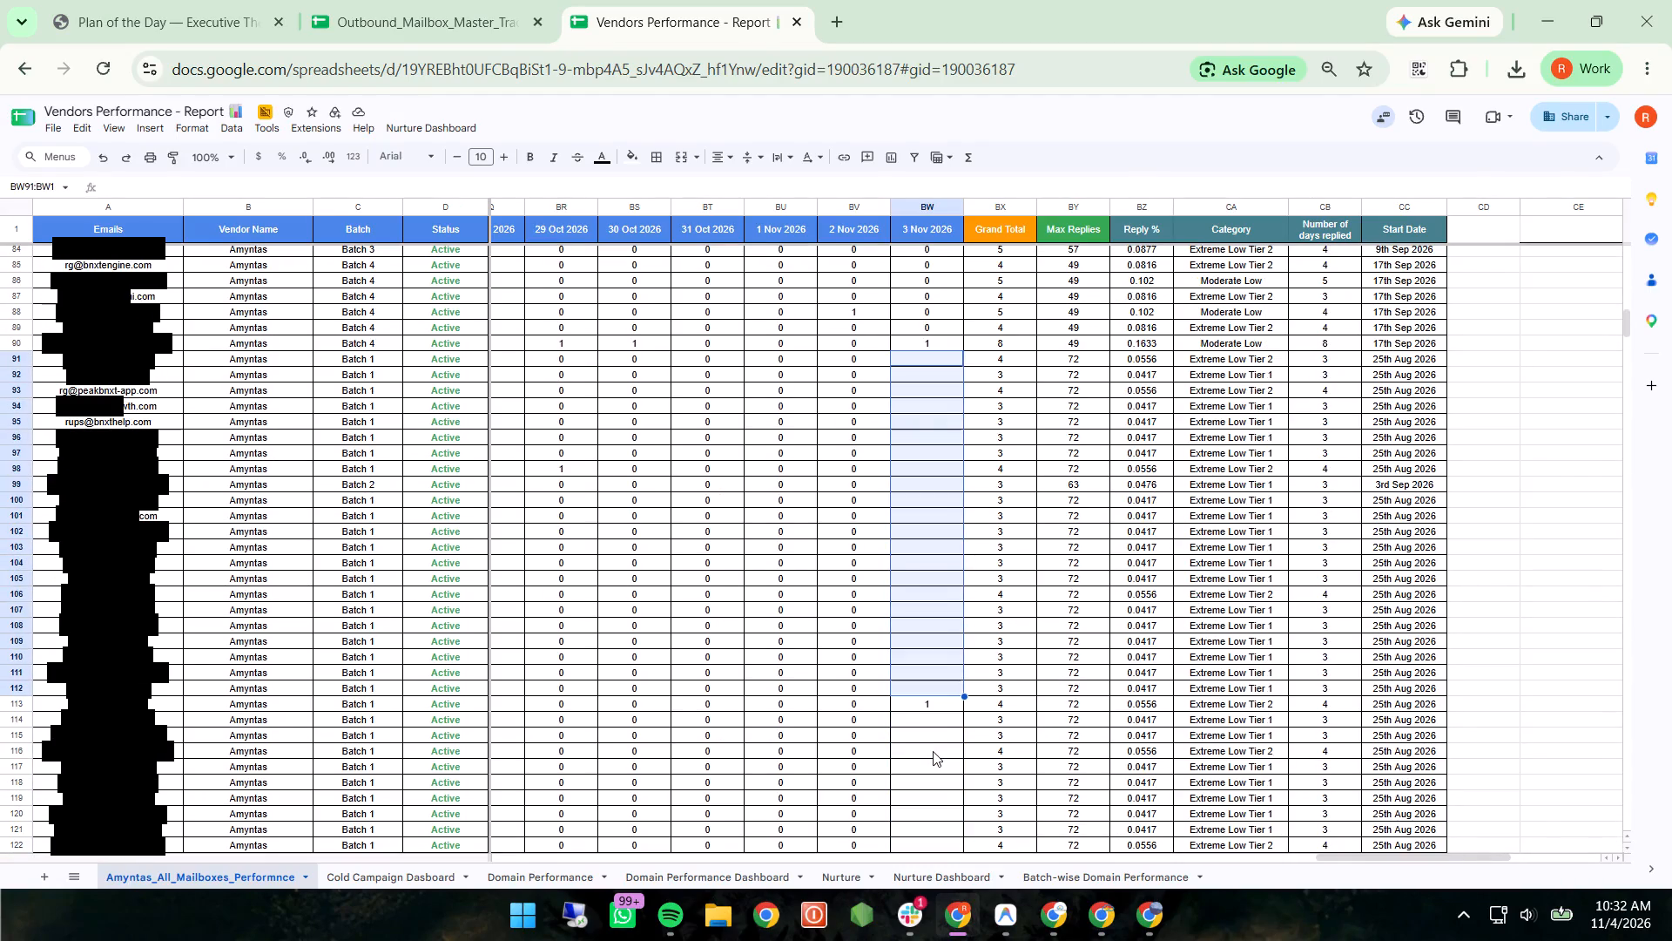
key(ctrl+v)
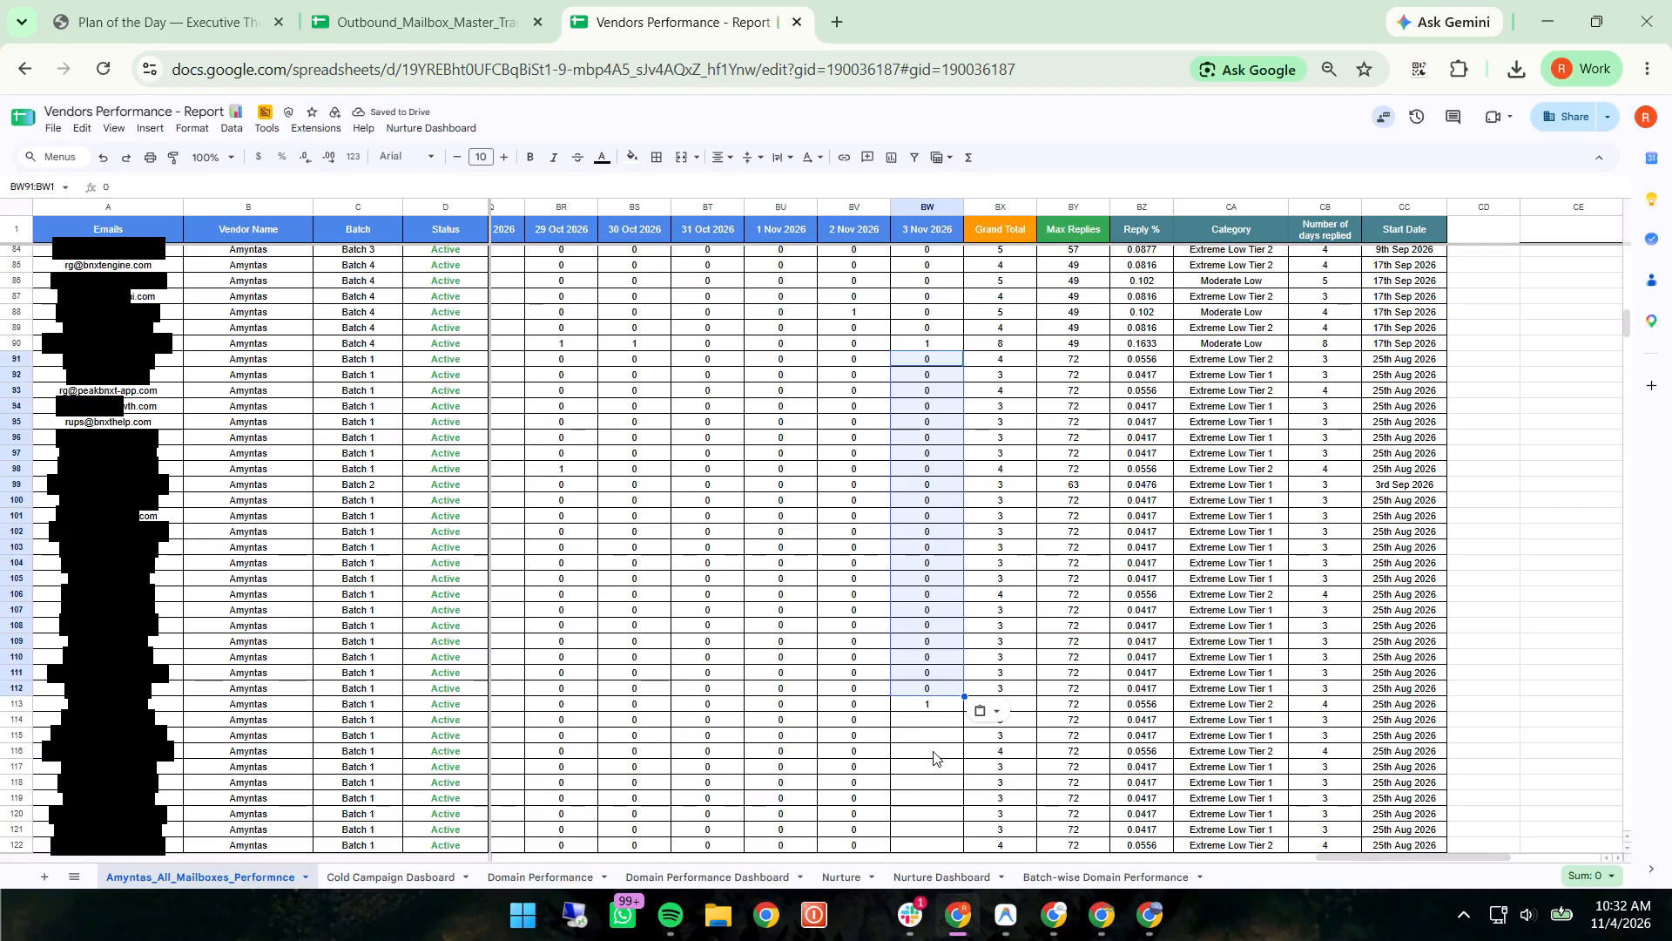
Paste the copied 0 into the blank 3 Nov 2026 cells in rows 114 to 122 and row 124.
click(937, 714)
scroll(937, 714, down, 3)
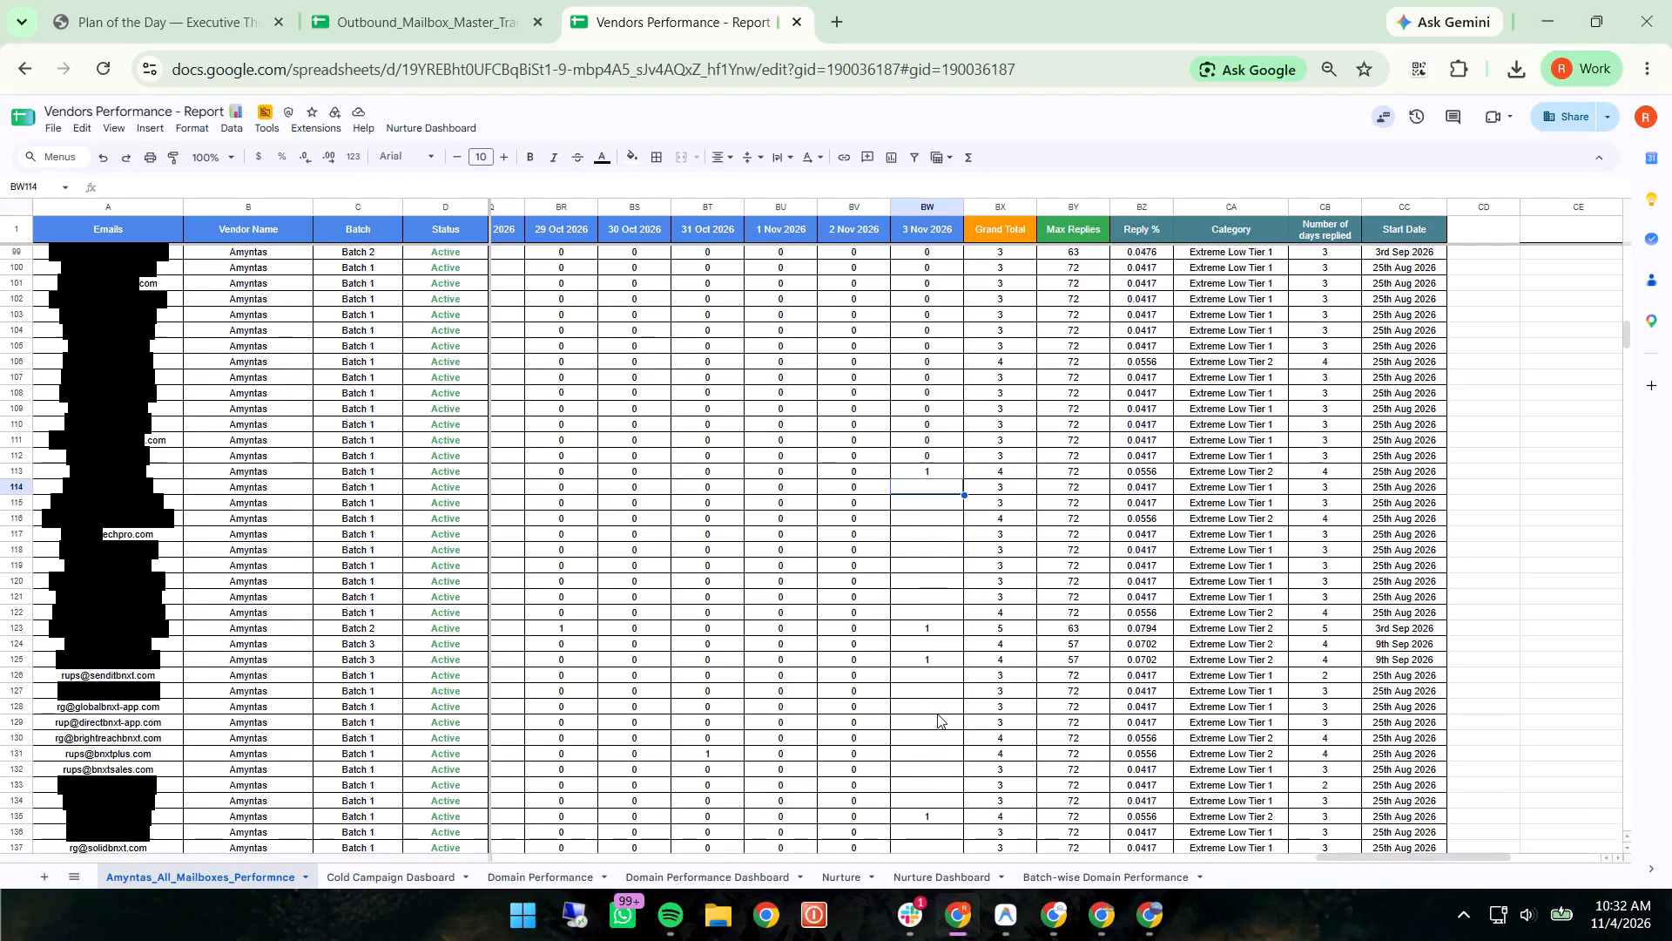
key(shift+Down)
key(shift+Down)
key(shift+Down)
key(shift+Down)
key(shift+Down)
key(shift+Down)
key(shift+Down)
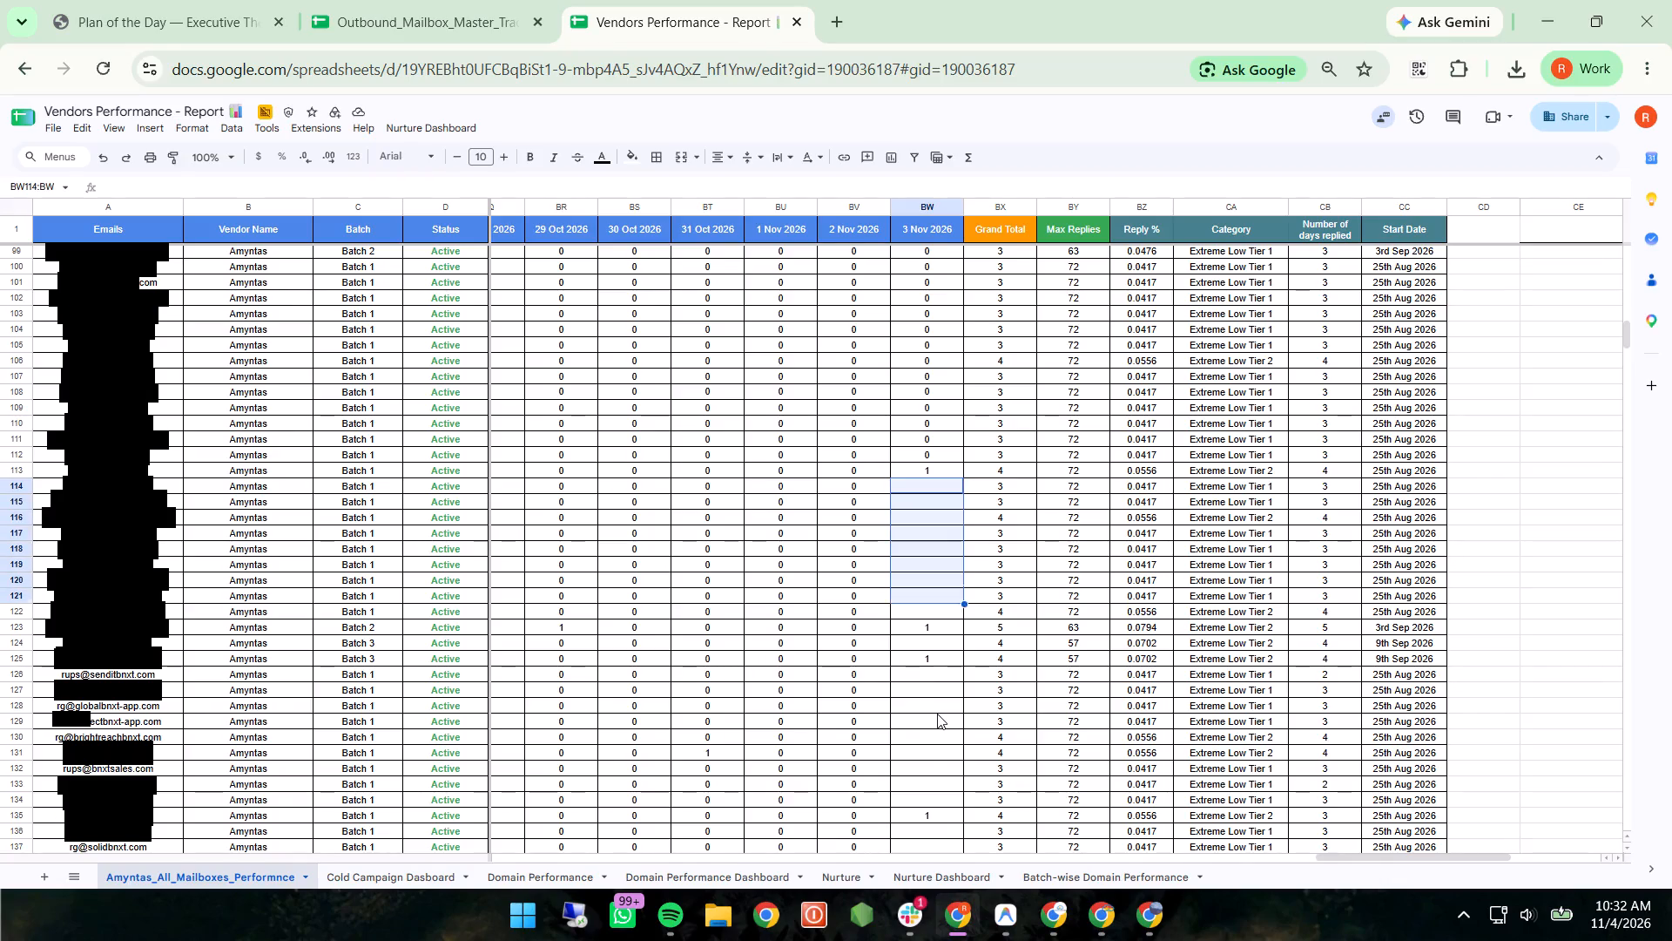
key(shift+Down)
key(ctrl+v)
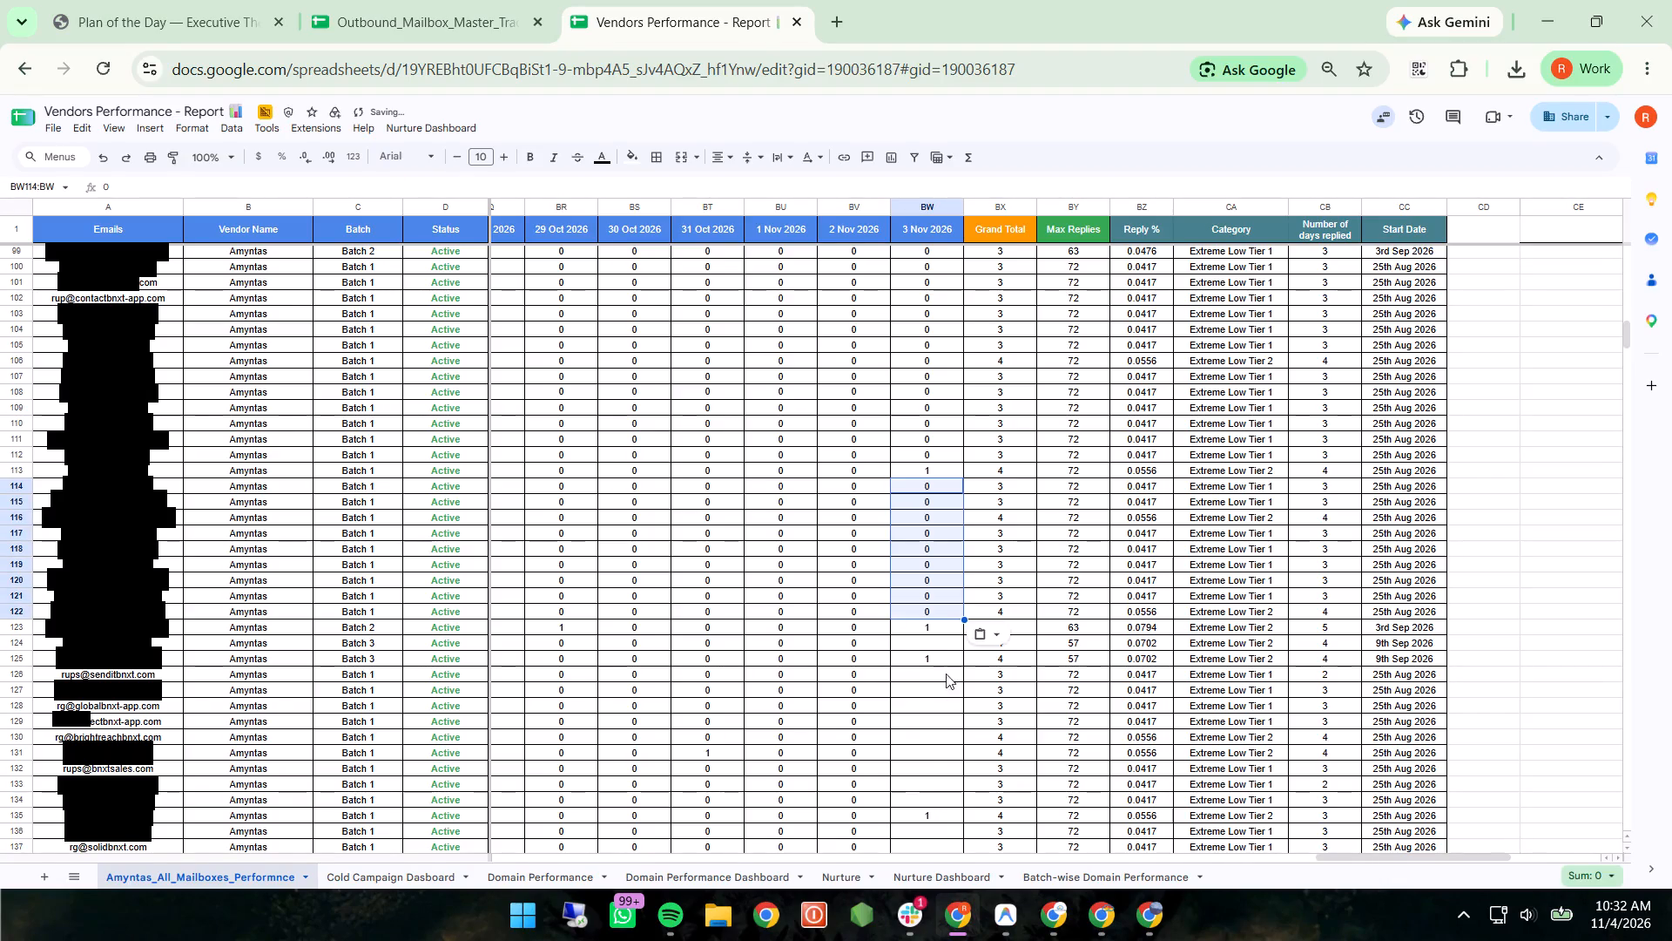
click(943, 647)
key(ctrl+v)
Paste the copied 0 into the blank 3 Nov 2026 cells in rows 126 to 134.
click(943, 677)
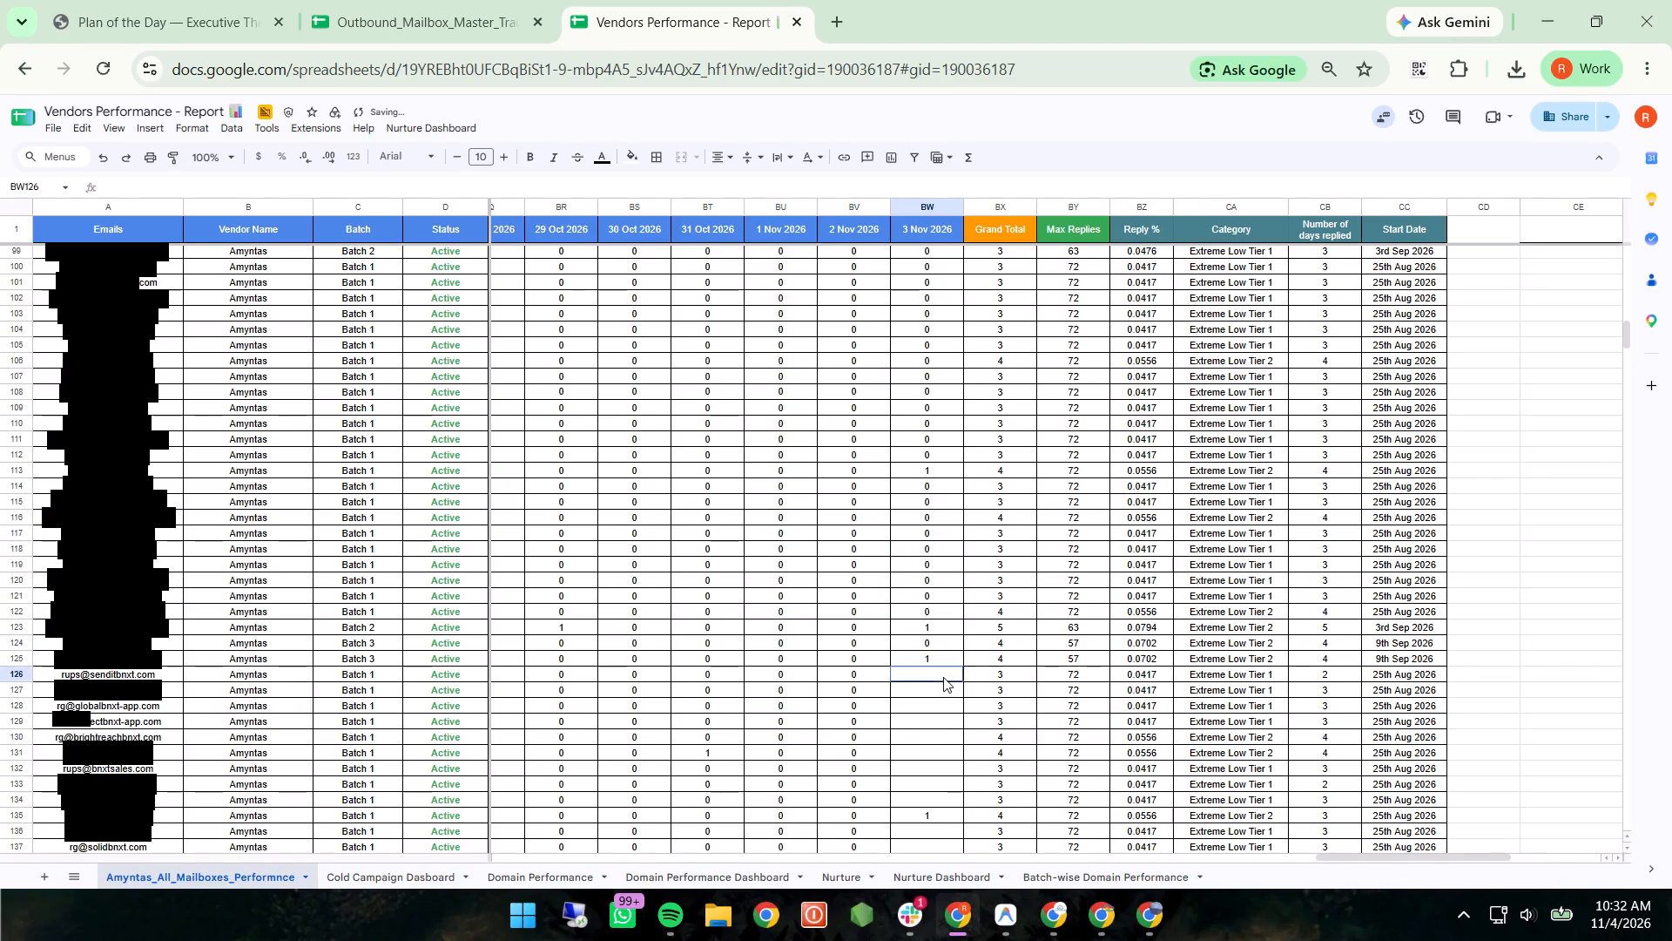
key(shift+Down)
key(shift+Down)
key(shift+Down)
key(shift+Down)
key(shift+Down)
key(shift+Down)
key(shift+Down)
key(shift+Down)
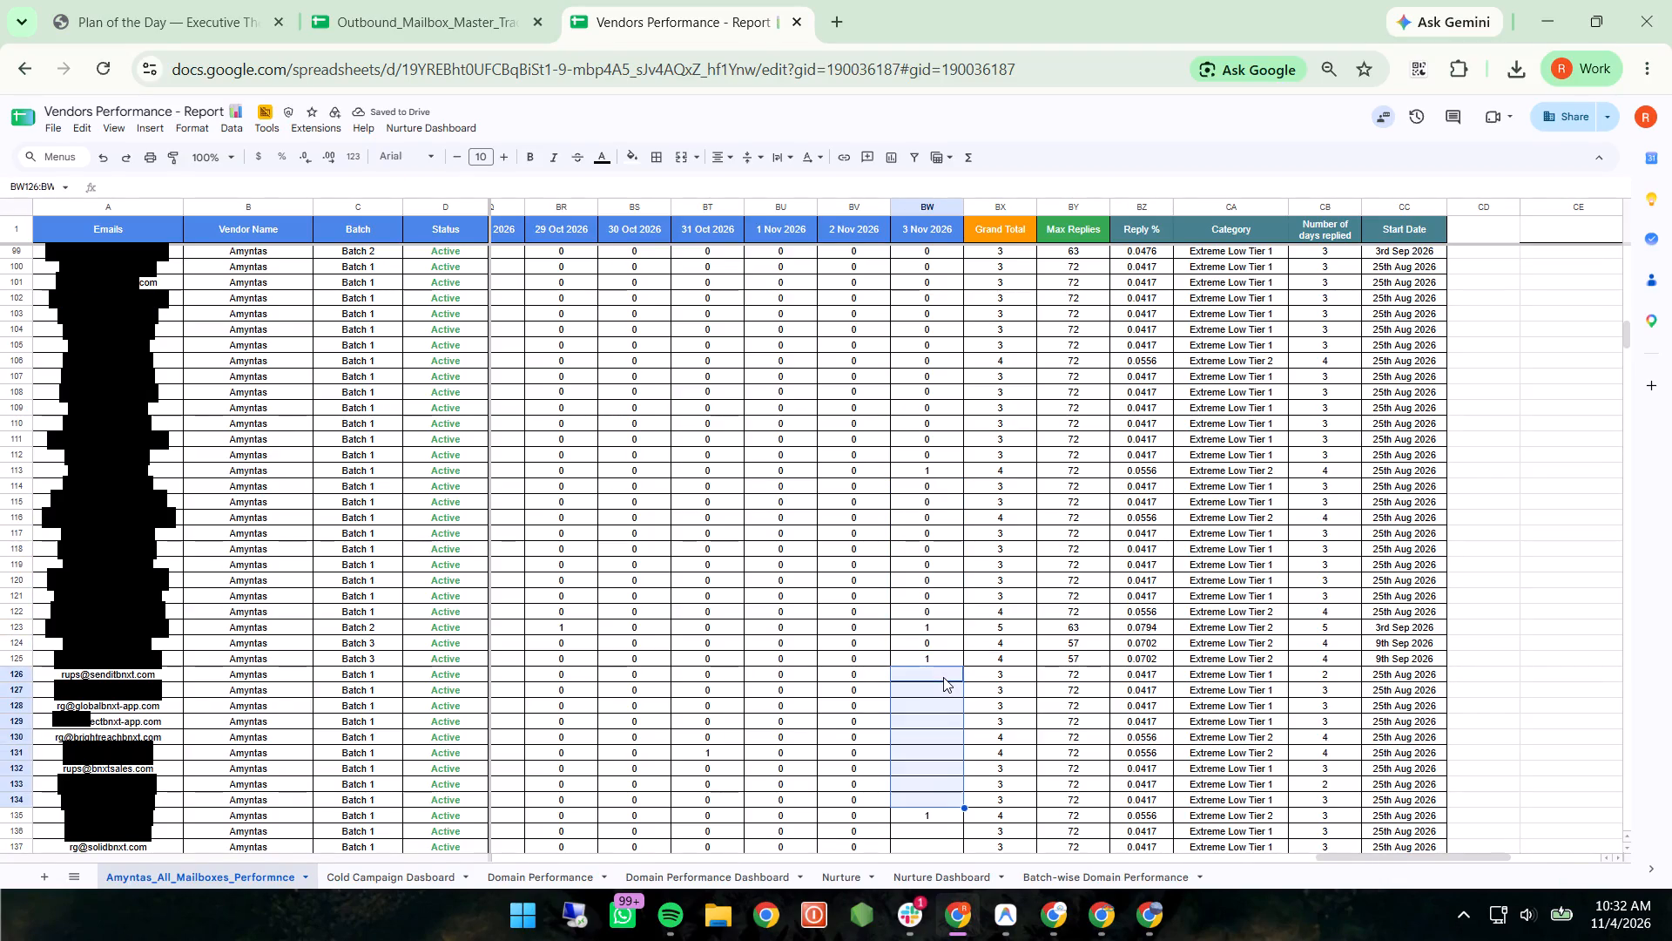
key(ctrl+v)
Paste the copied 0 into the blank 3 Nov 2026 cells in rows 136 to 144.
scroll(943, 677, down, 4)
click(934, 578)
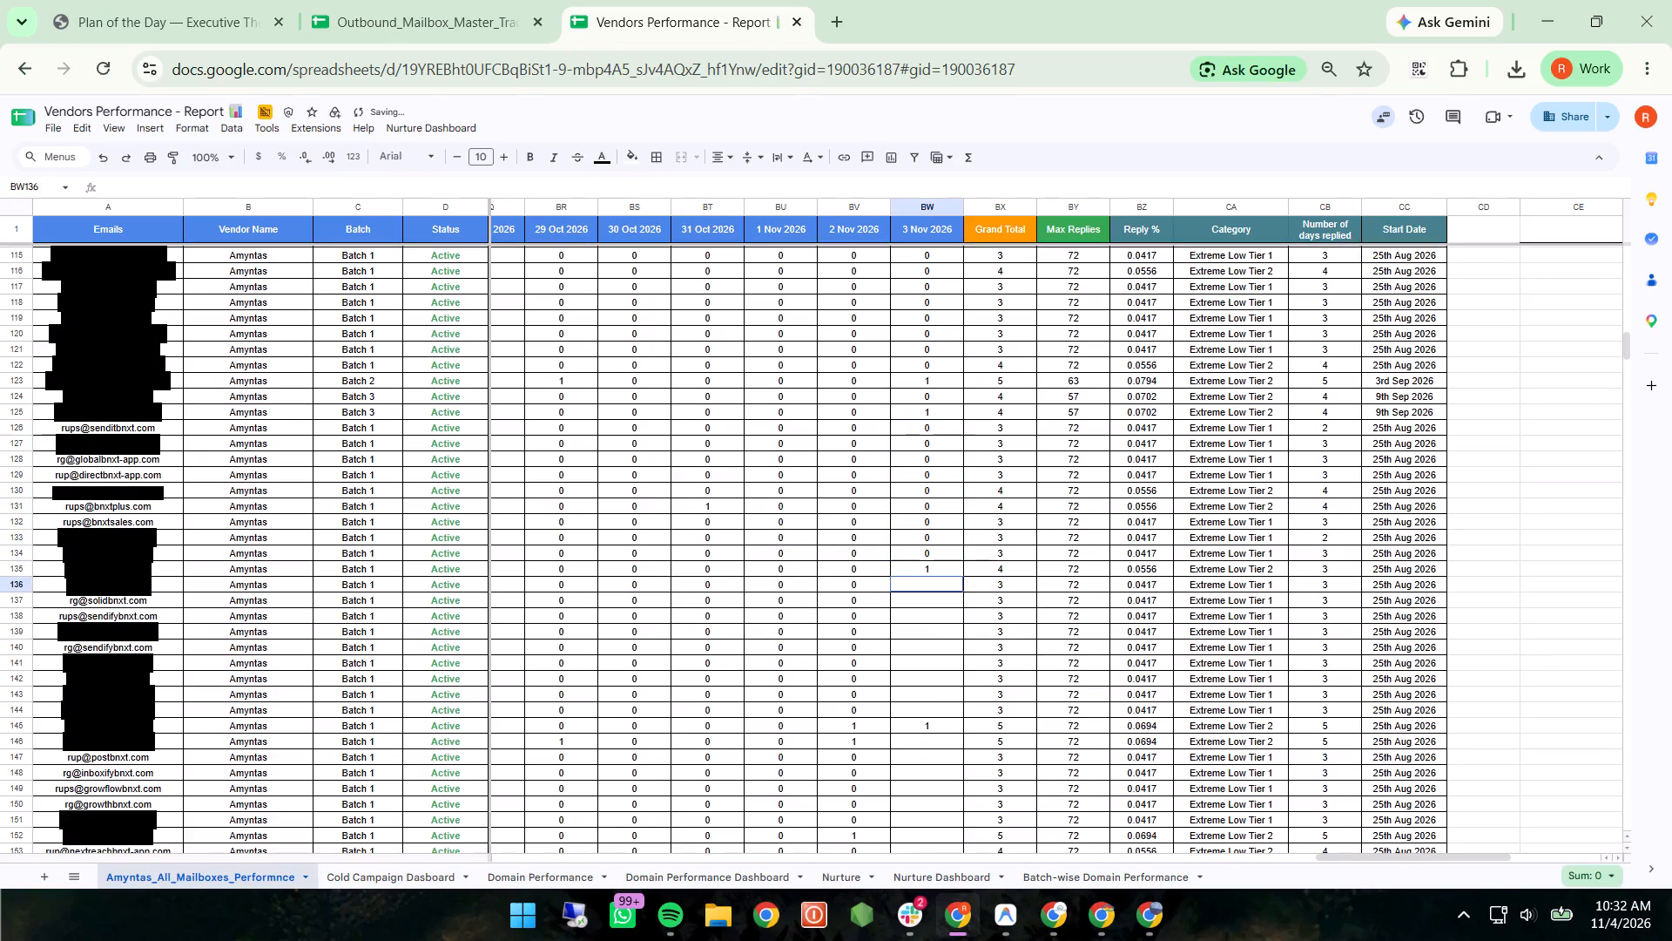
key(shift+Down)
key(shift+Down)
key(shift+Down)
key(shift+Down)
key(shift+Down)
key(shift+Down)
key(shift+Down)
key(shift+Down)
key(shift+Down)
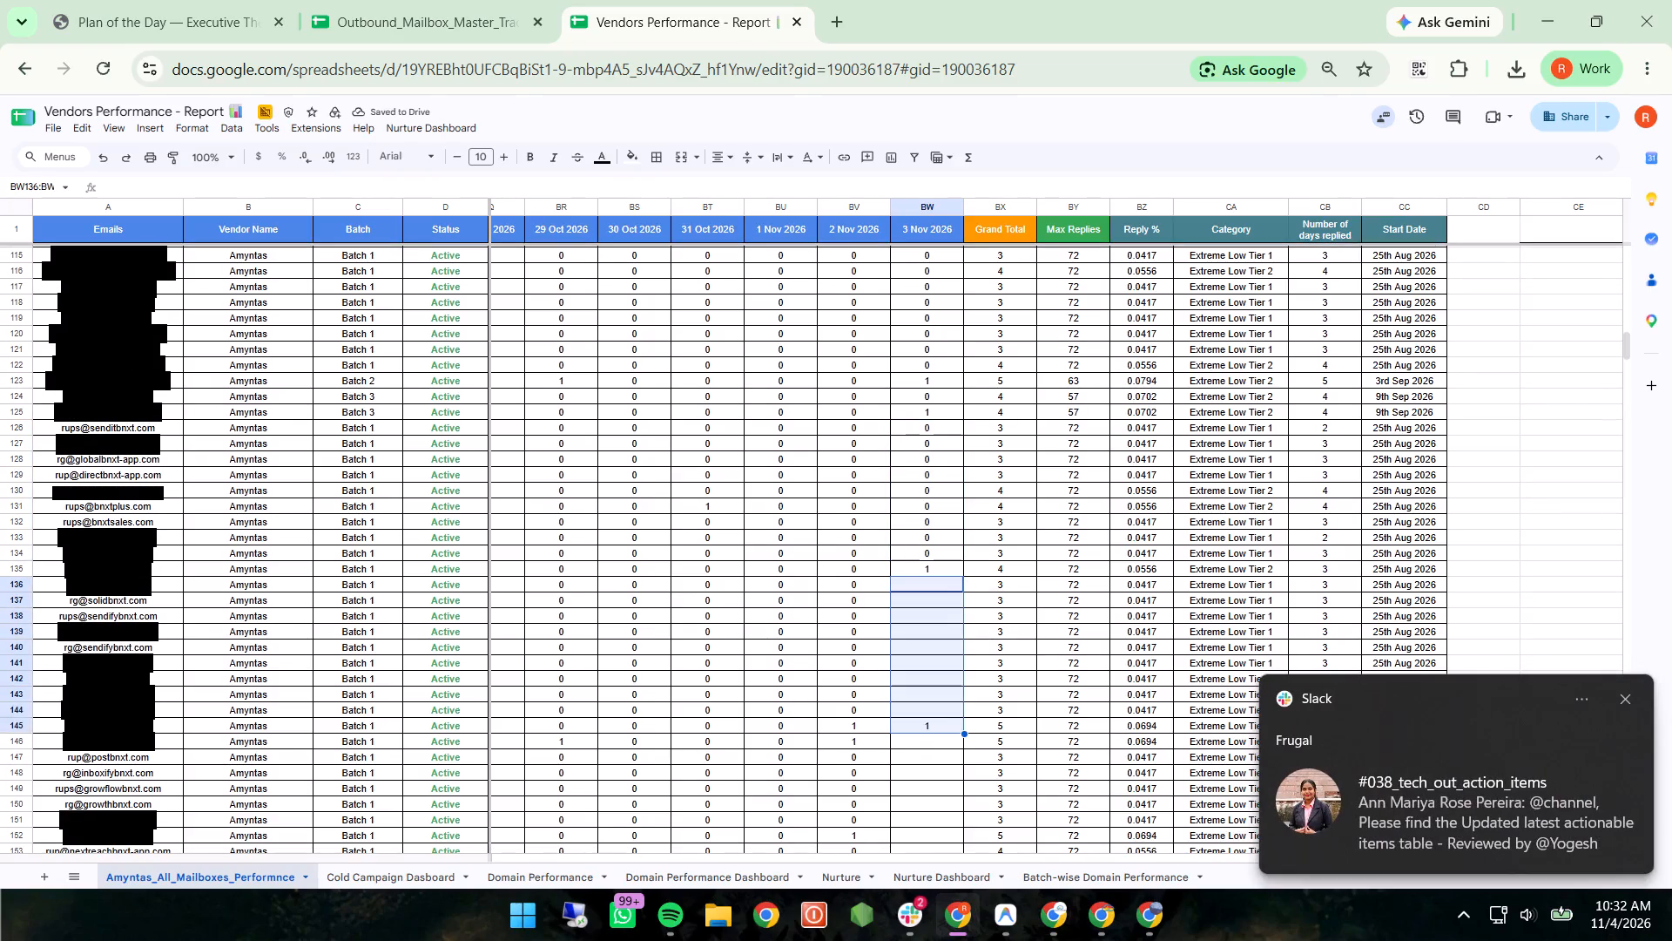
key(shift+Up)
key(ctrl+v)
Paste the copied 0 into the blank 3 Nov 2026 cells in rows 146 to 197.
scroll(934, 578, down, 2)
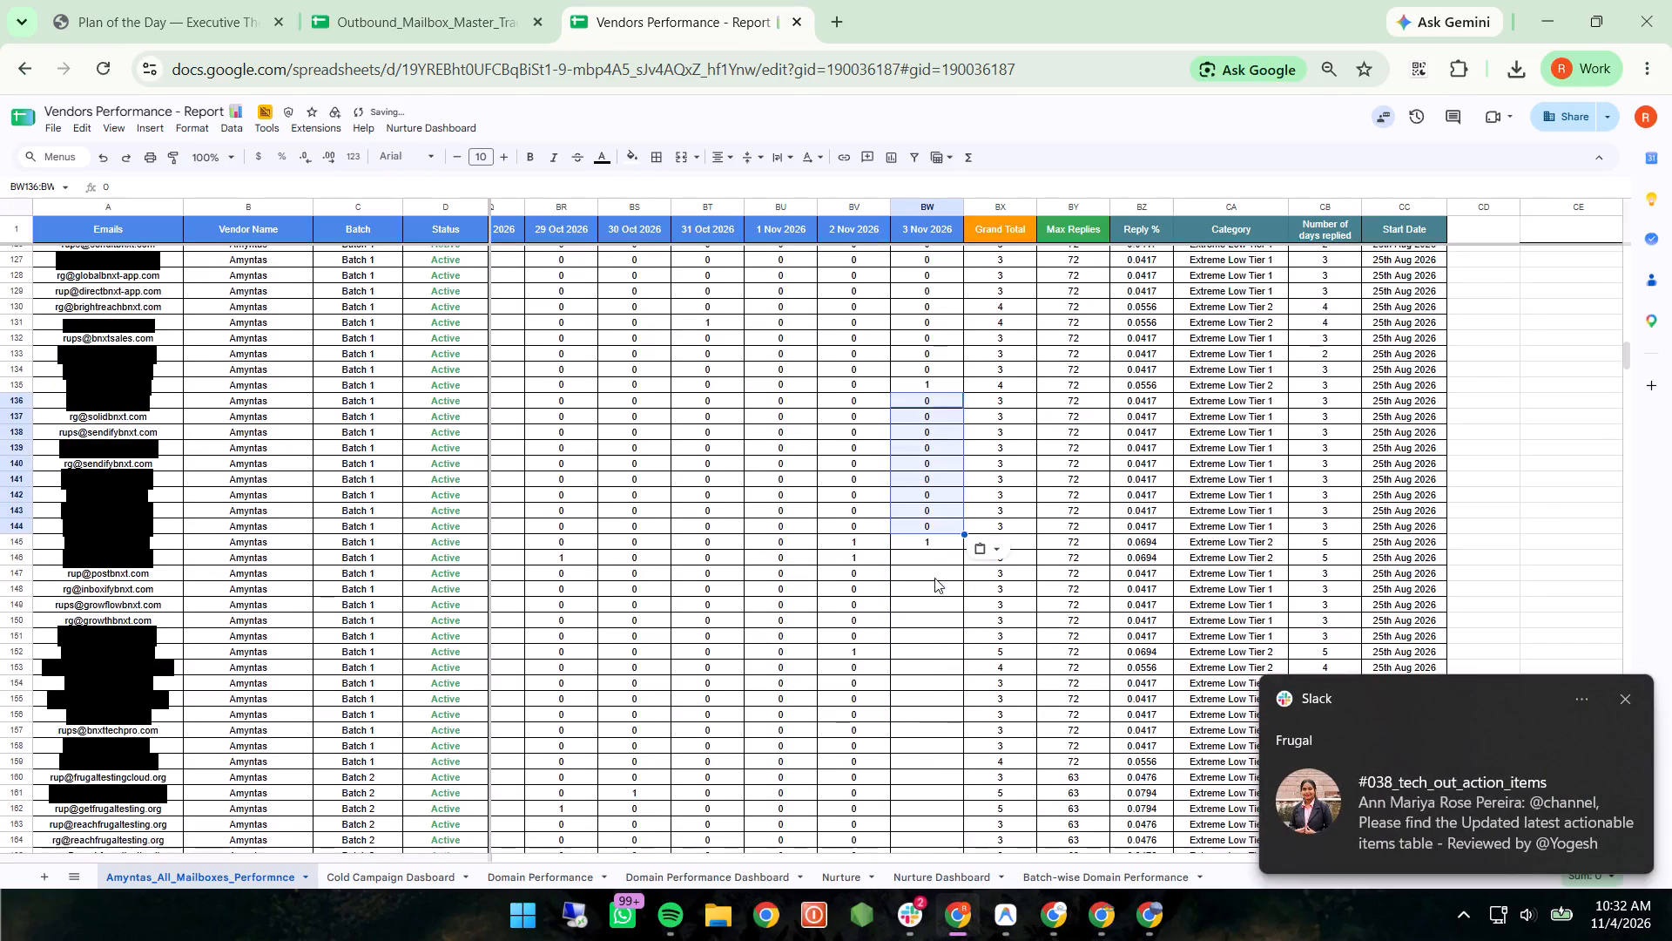
click(927, 557)
scroll(927, 557, down, 1)
key(shift+Down)
key(shift+Down)
key(shift+Down)
key(shift+Down)
key(shift+Down)
key(shift+Down)
key(shift+Down)
key(shift+Down)
key(shift+Down)
key(shift+Down)
key(shift+Down)
key(shift+Down)
key(shift+Down)
key(shift+Down)
key(shift+Down)
key(shift+Down)
key(shift+Down)
key(shift+Down)
key(shift+Down)
key(shift+Down)
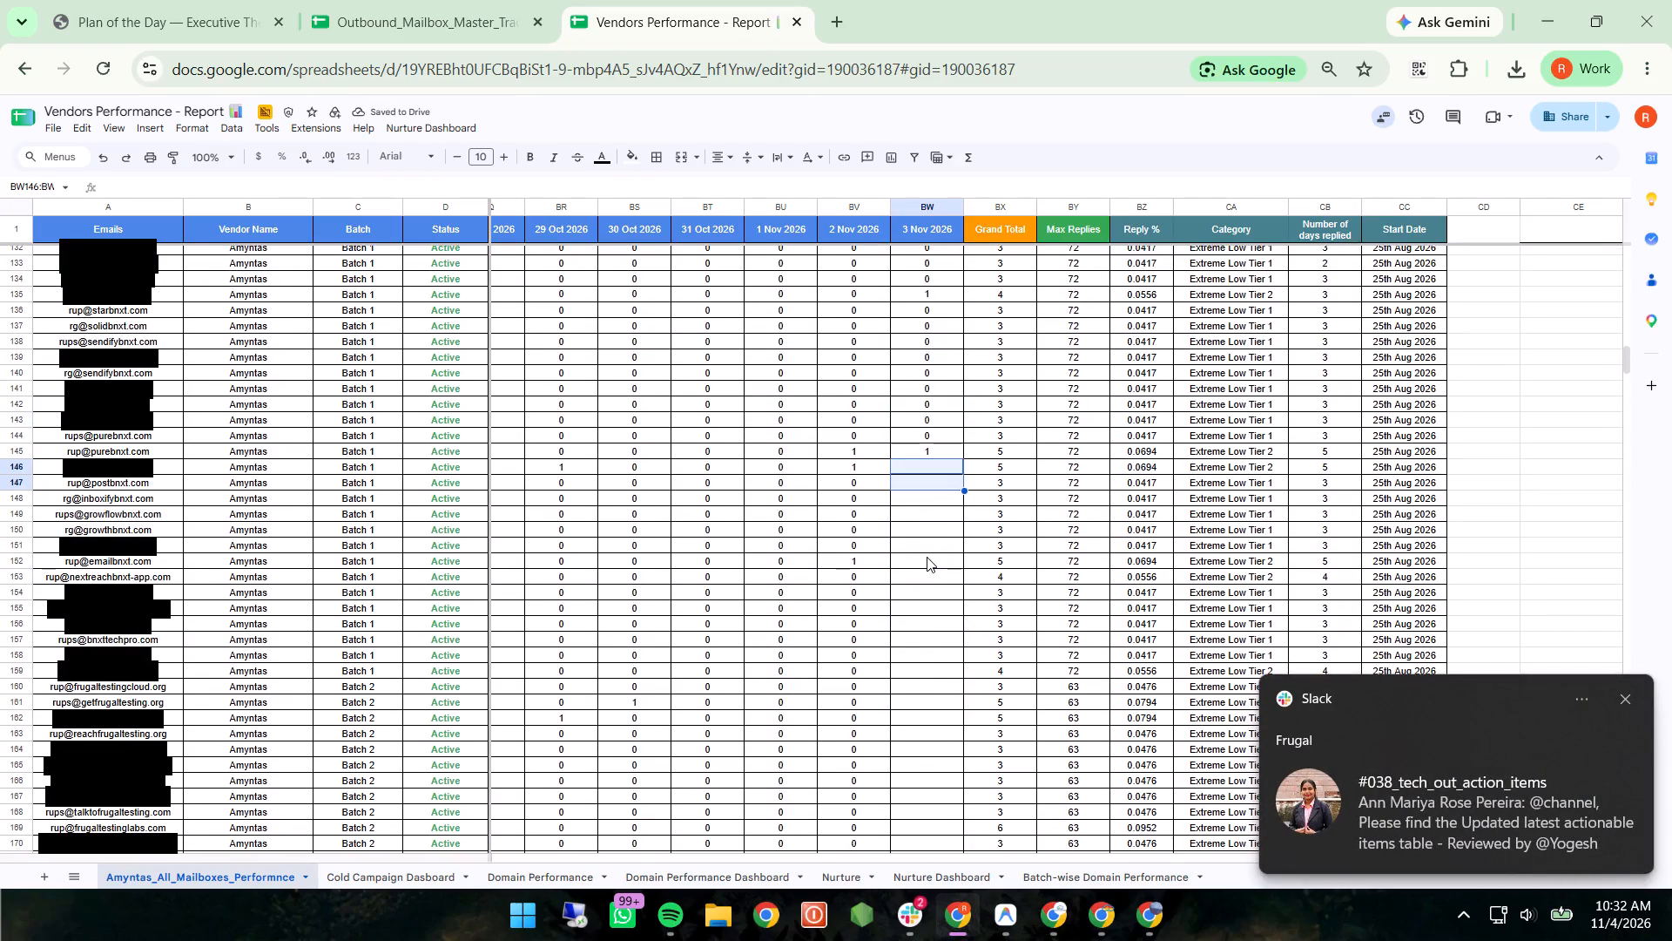
key(shift+Down)
key(shift+Down)
key(shift+Down)
key(shift+Down)
key(shift+Down)
key(shift+Down)
key(shift+Down)
key(shift+Down)
key(shift+Down)
key(shift+Down)
key(shift+Down)
key(shift+Down)
key(shift+Down)
key(shift+Down)
key(shift+Down)
key(shift+Down)
key(shift+Down)
key(shift+Down)
key(shift+Down)
key(shift+Down)
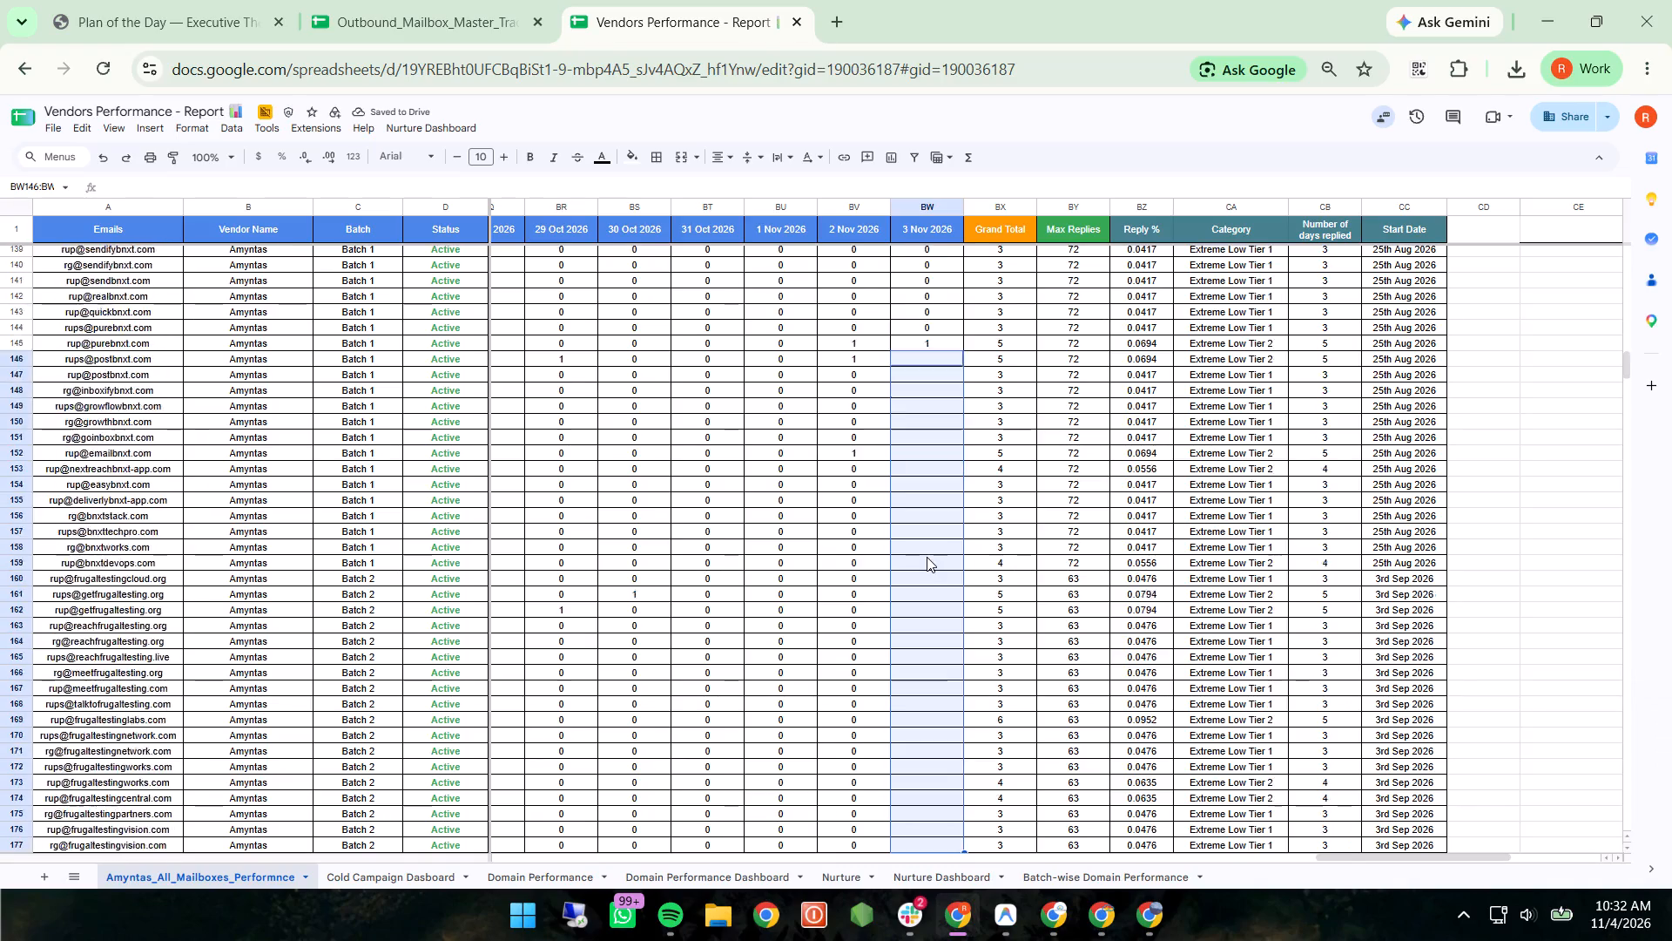
key(shift+Down)
key(shift+Down)
key(shift+Down)
key(shift+Down)
key(shift+Down)
key(shift+Down)
key(shift+Down)
key(shift+Down)
key(shift+Down)
key(shift+Down)
key(shift+Down)
key(shift+Down)
key(shift+Down)
key(shift+Down)
key(shift+Down)
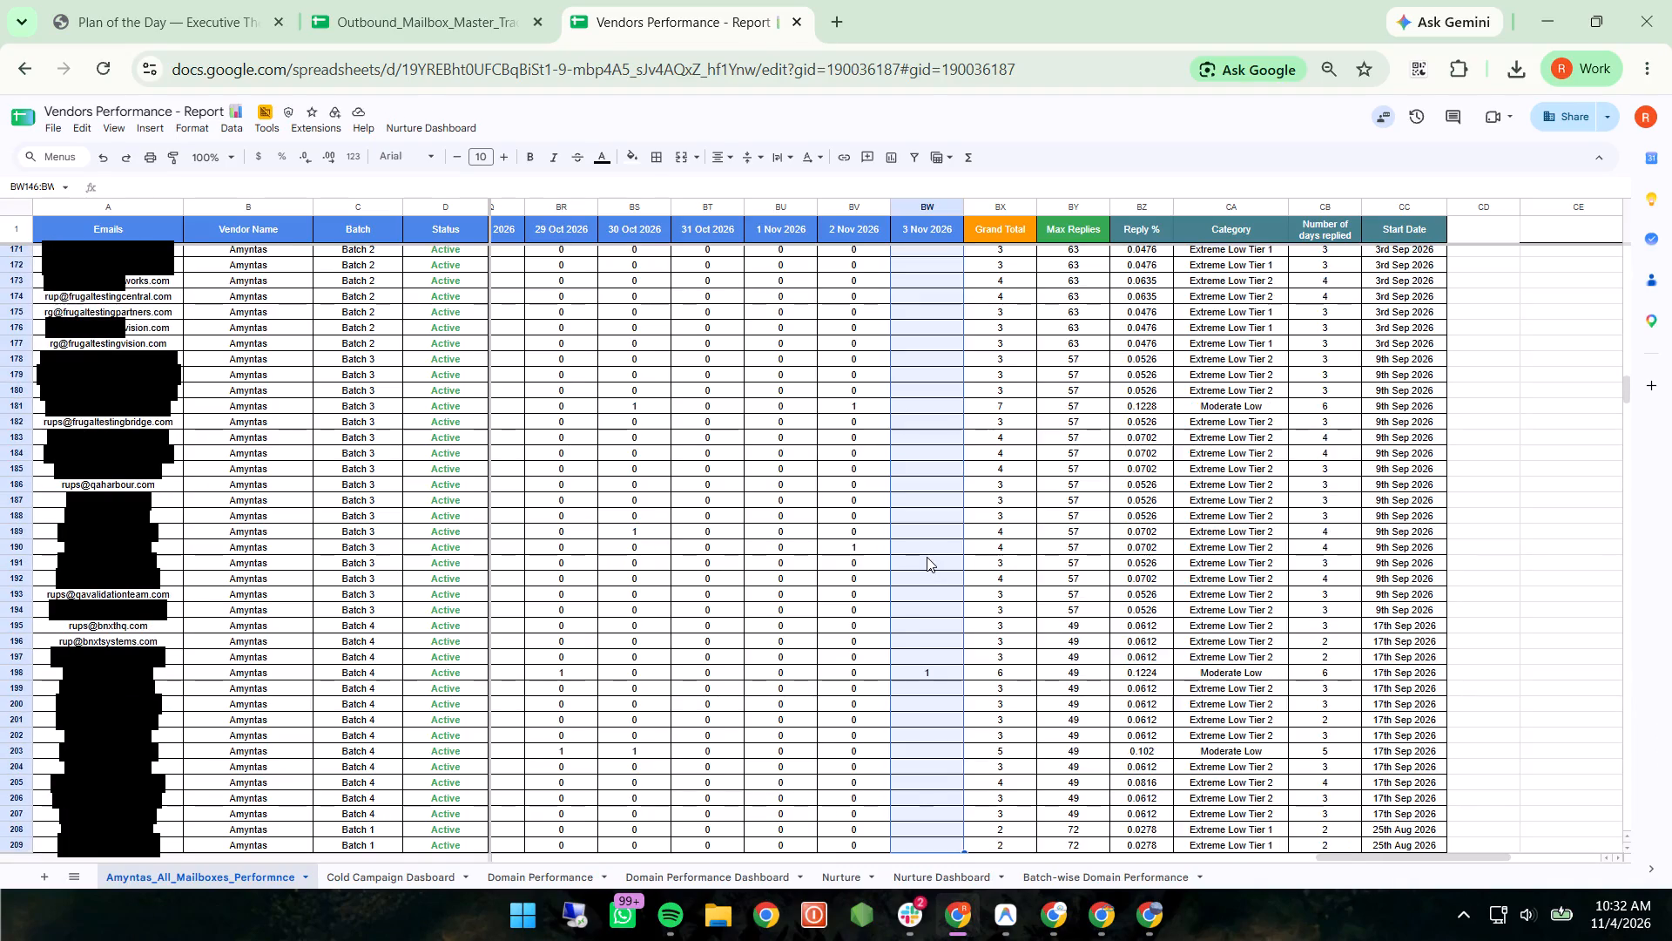
key(shift+Up)
key(shift+Up)
key(shift+Up)
key(shift+Up)
key(shift+Up)
key(shift+Up)
key(shift+Up)
key(shift+Up)
key(shift+Up)
key(shift+Up)
key(shift+Up)
key(shift+Up)
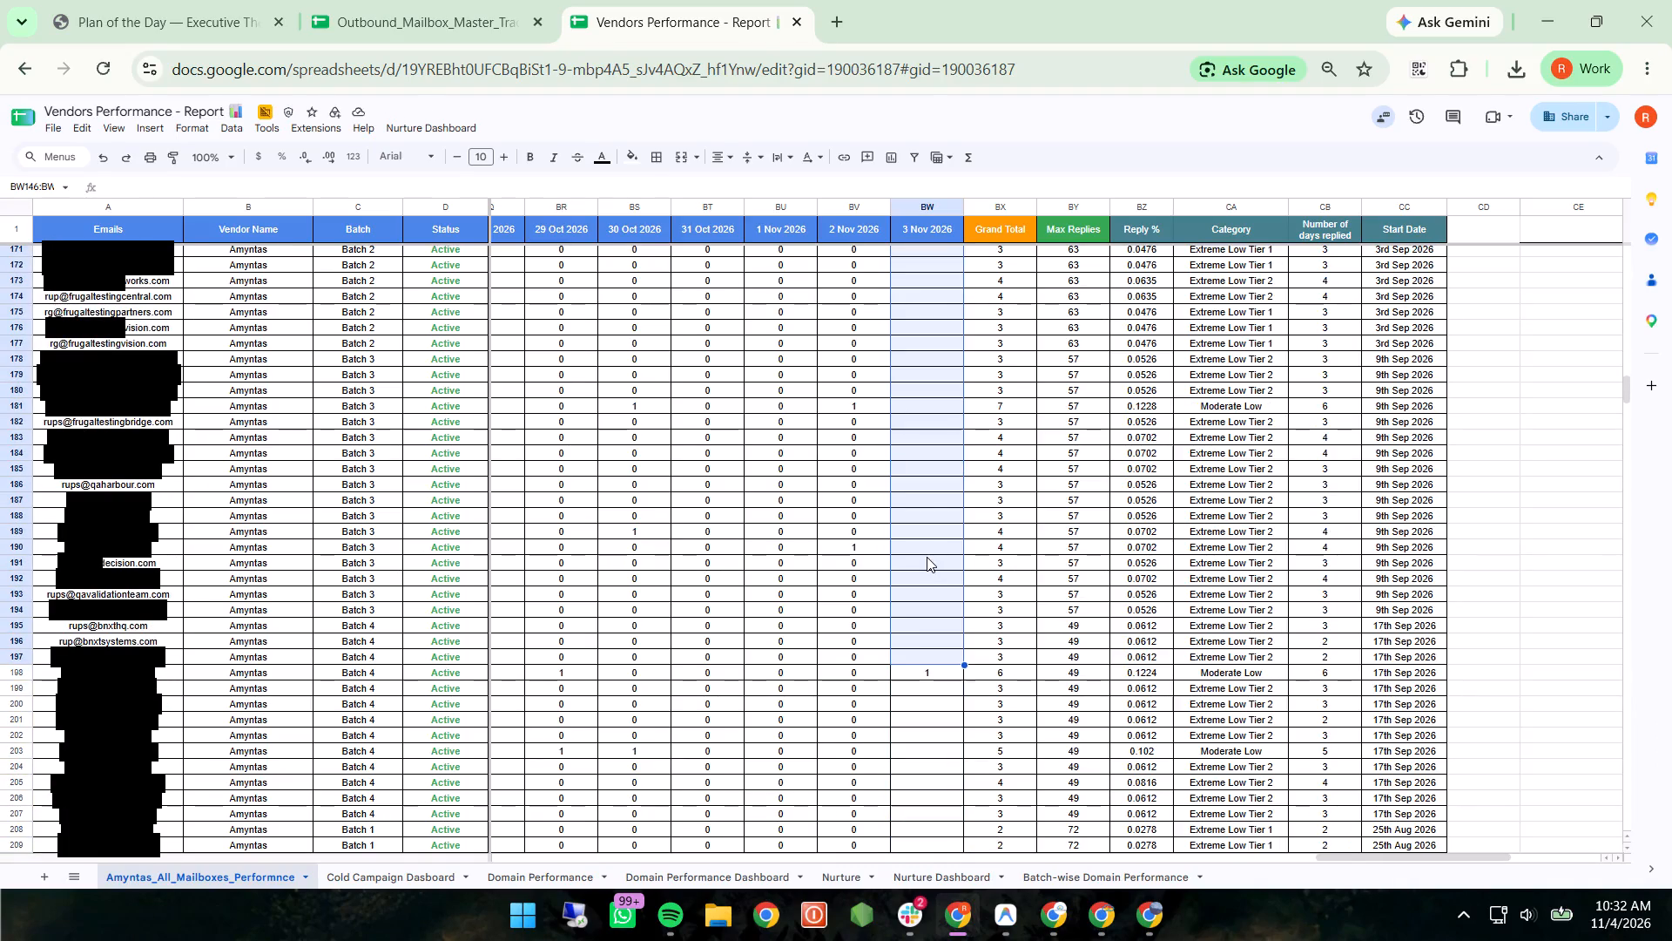
key(ctrl+v)
Paste the copied 0 into the blank 3 Nov 2026 cells in rows 199 to 299.
click(923, 689)
scroll(923, 689, down, 1)
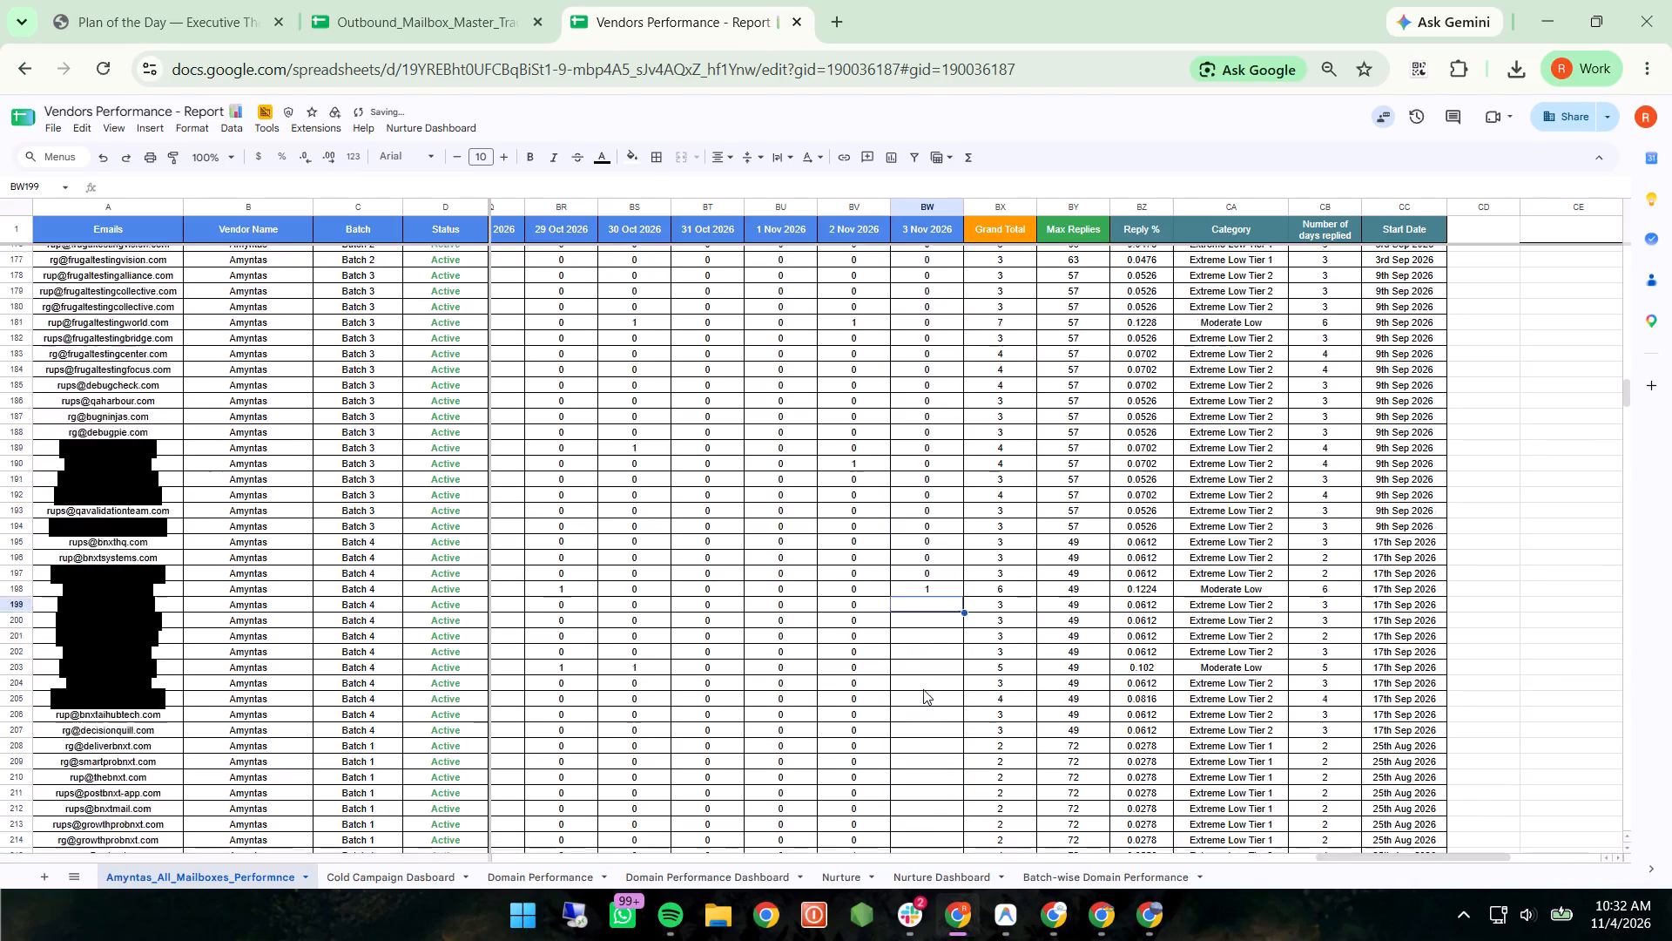
scroll(923, 689, down, 1)
key(shift+Down)
key(shift+Down)
key(shift+Down)
key(shift+Down)
key(shift+Down)
key(shift+Down)
key(shift+Down)
key(shift+Down)
key(shift+Down)
key(shift+Down)
key(shift+Down)
key(shift+Down)
key(shift+Down)
key(shift+Down)
key(shift+Down)
key(shift+Down)
key(shift+Down)
key(shift+Down)
key(shift+Down)
key(shift+Down)
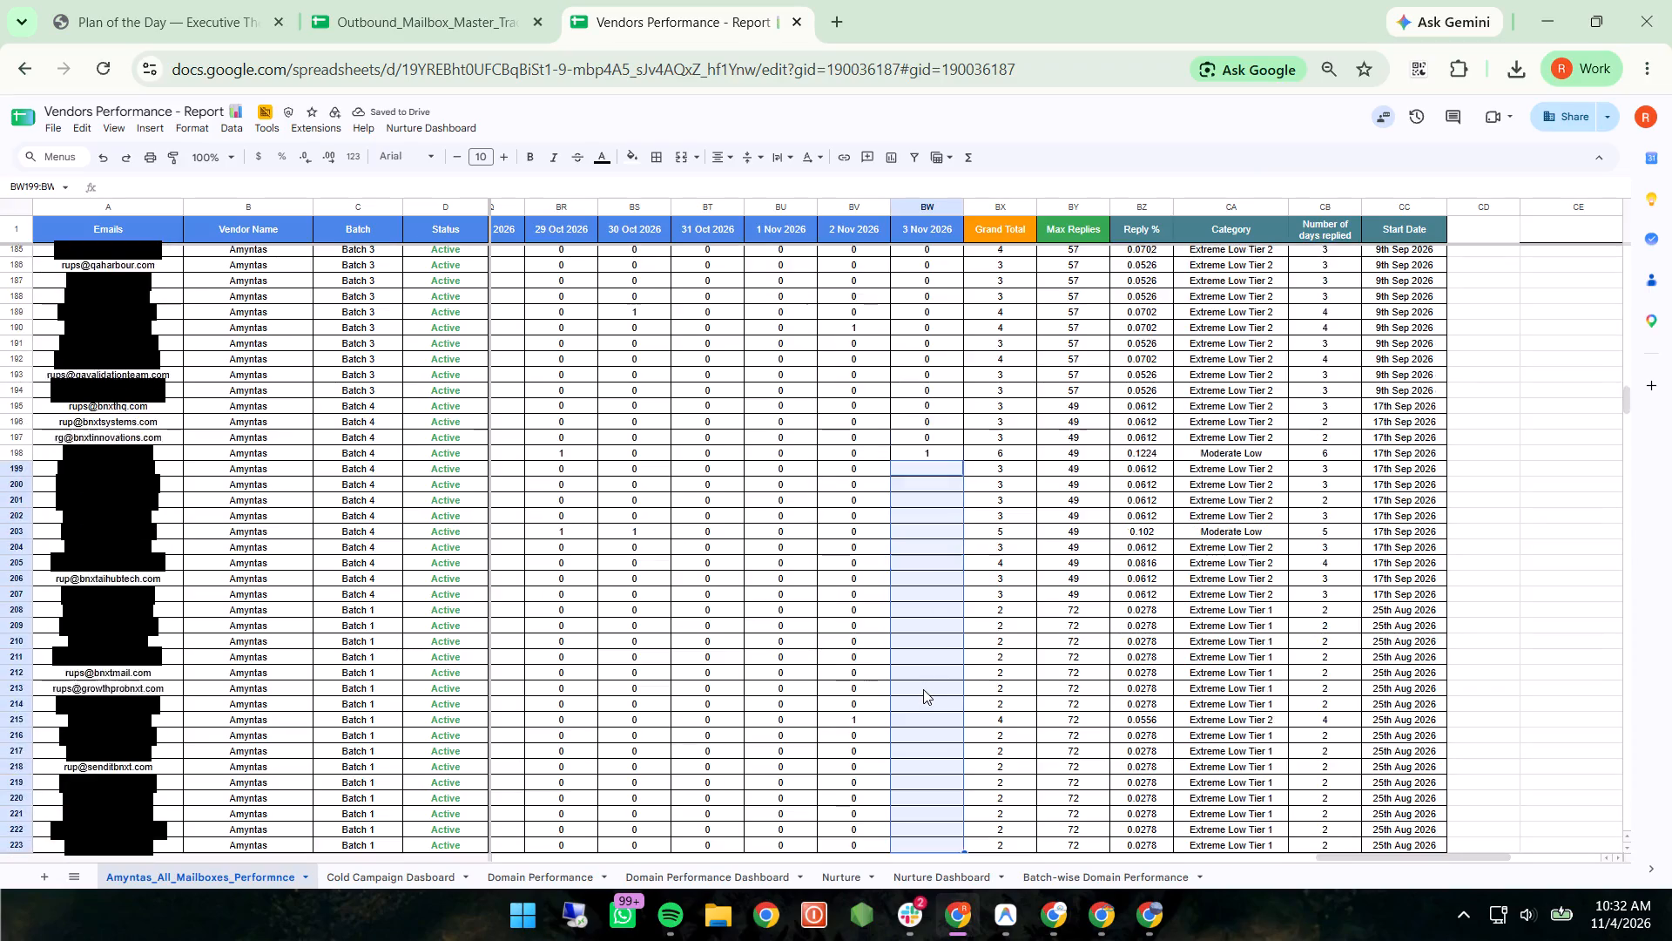
key(shift+Down)
key(shift+Down)
key(shift+Down)
key(shift+Down)
key(shift+Down)
key(shift+Down)
key(shift+Down)
key(shift+Down)
key(shift+Down)
key(shift+Down)
key(shift+Down)
key(shift+Down)
key(shift+Down)
key(shift+Down)
key(shift+Down)
key(shift+Down)
key(shift+Down)
key(shift+Down)
key(shift+Down)
key(shift+Down)
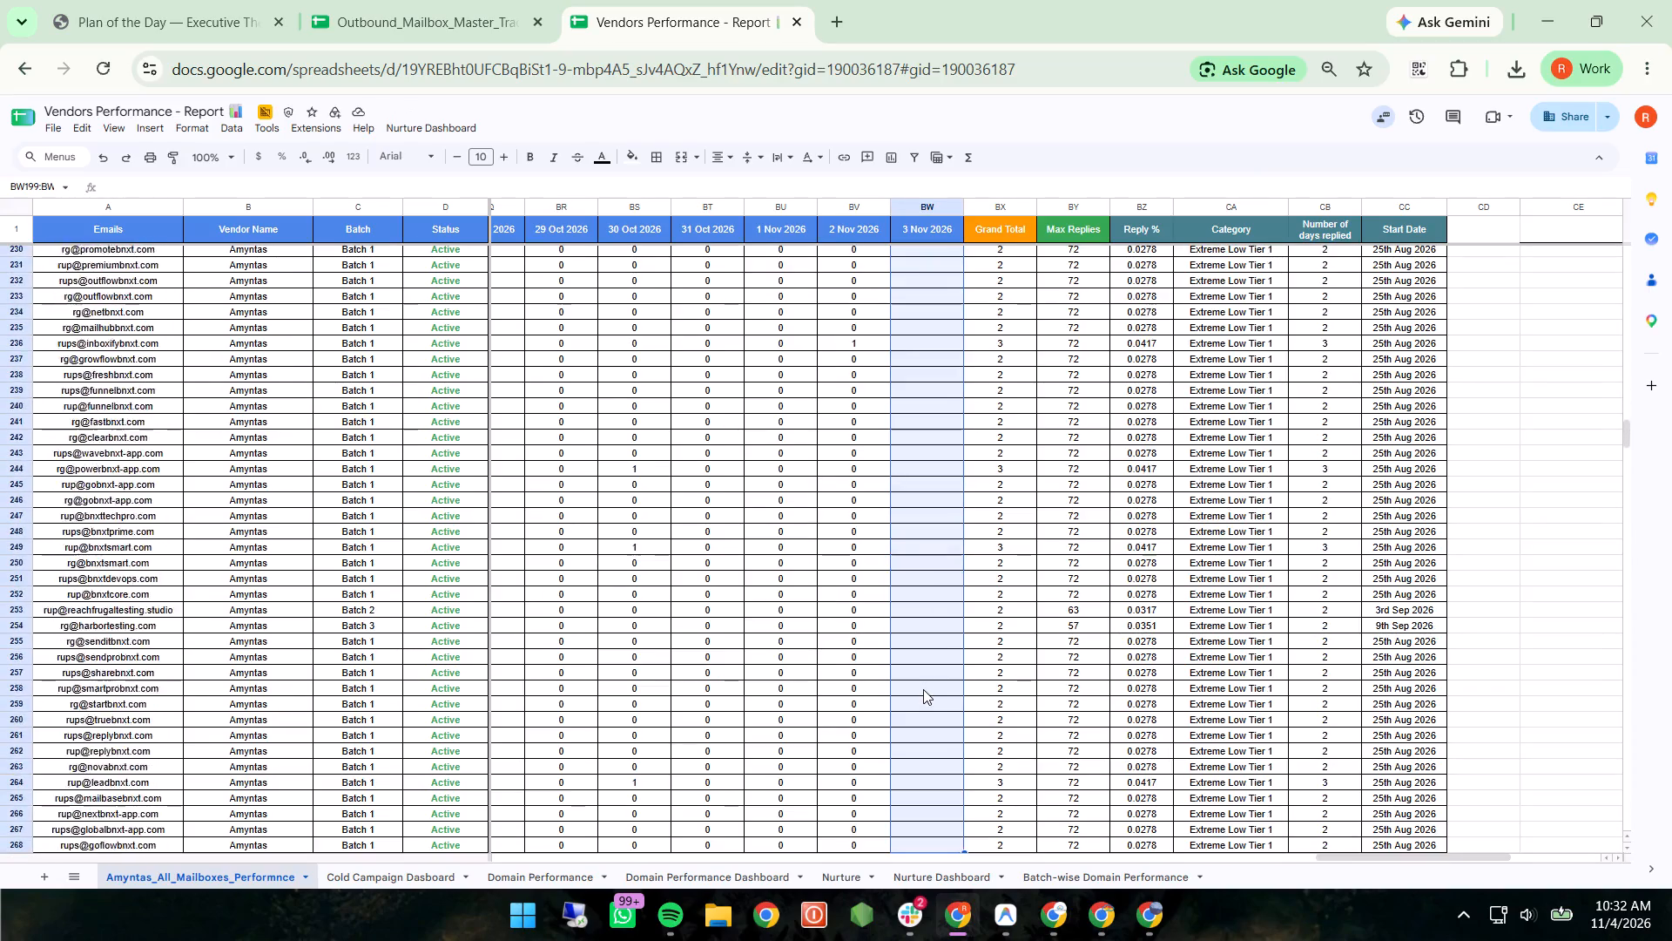
key(shift+Up)
key(shift+Up)
key(shift+Up)
key(shift+Up)
key(shift+Up)
key(shift+Up)
key(shift+Up)
key(shift+Up)
key(shift+Up)
key(shift+Up)
key(shift+Up)
key(shift+Up)
key(shift+Up)
key(shift+Up)
key(shift+Up)
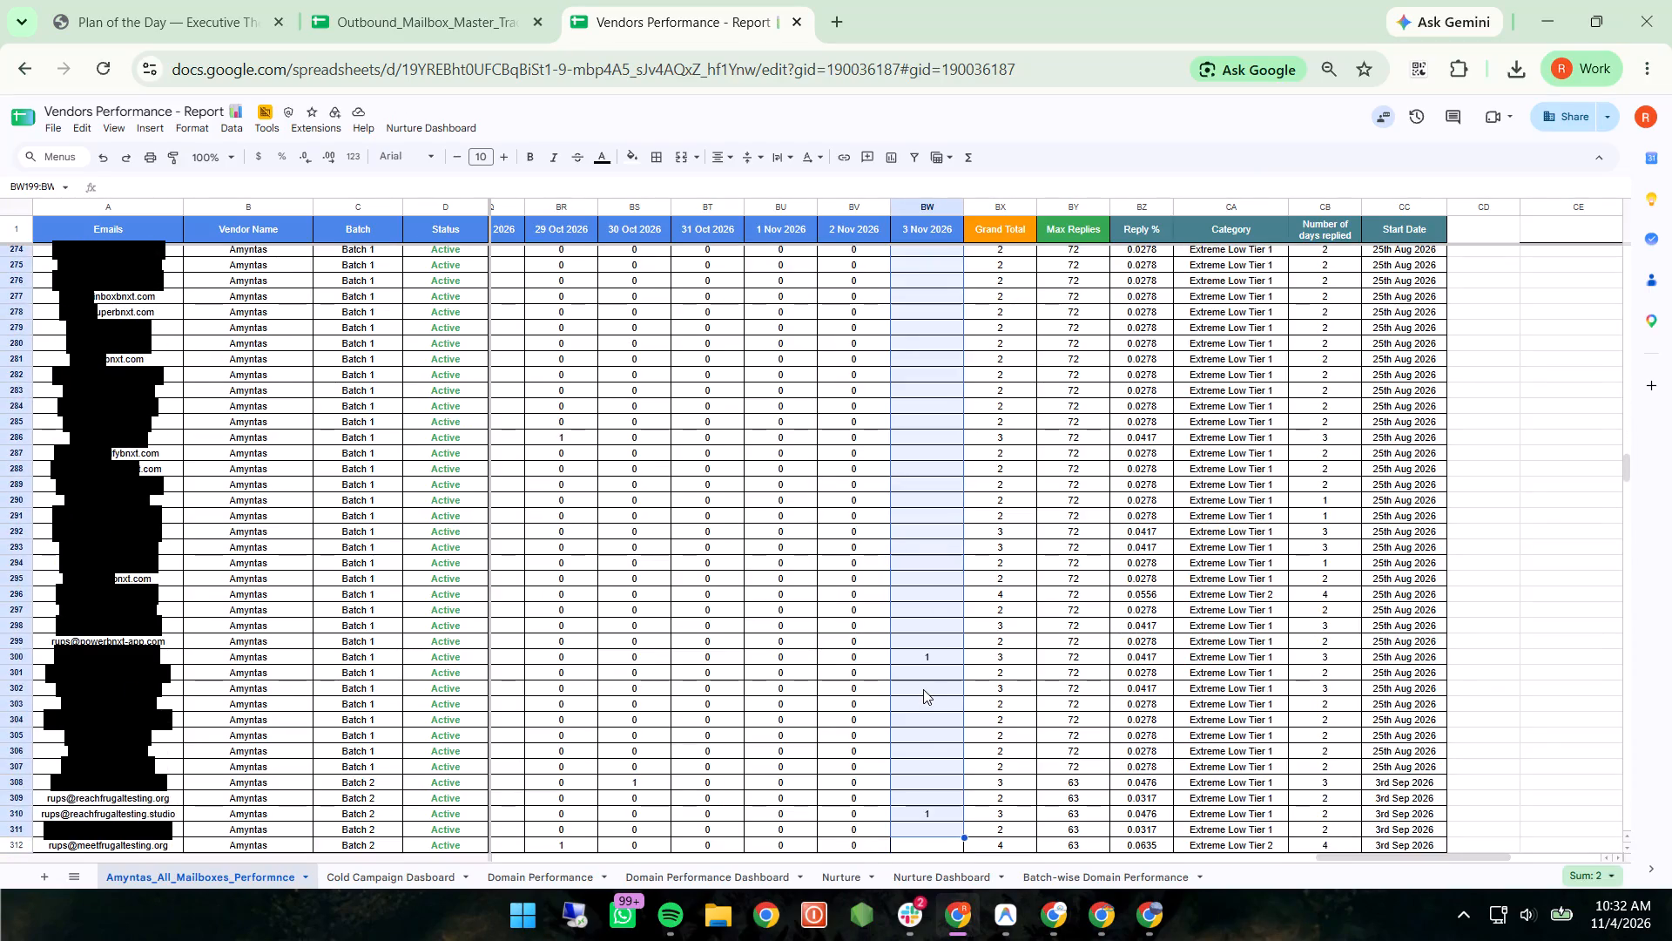
key(shift+Down)
key(shift+Down)
key(ctrl+v)
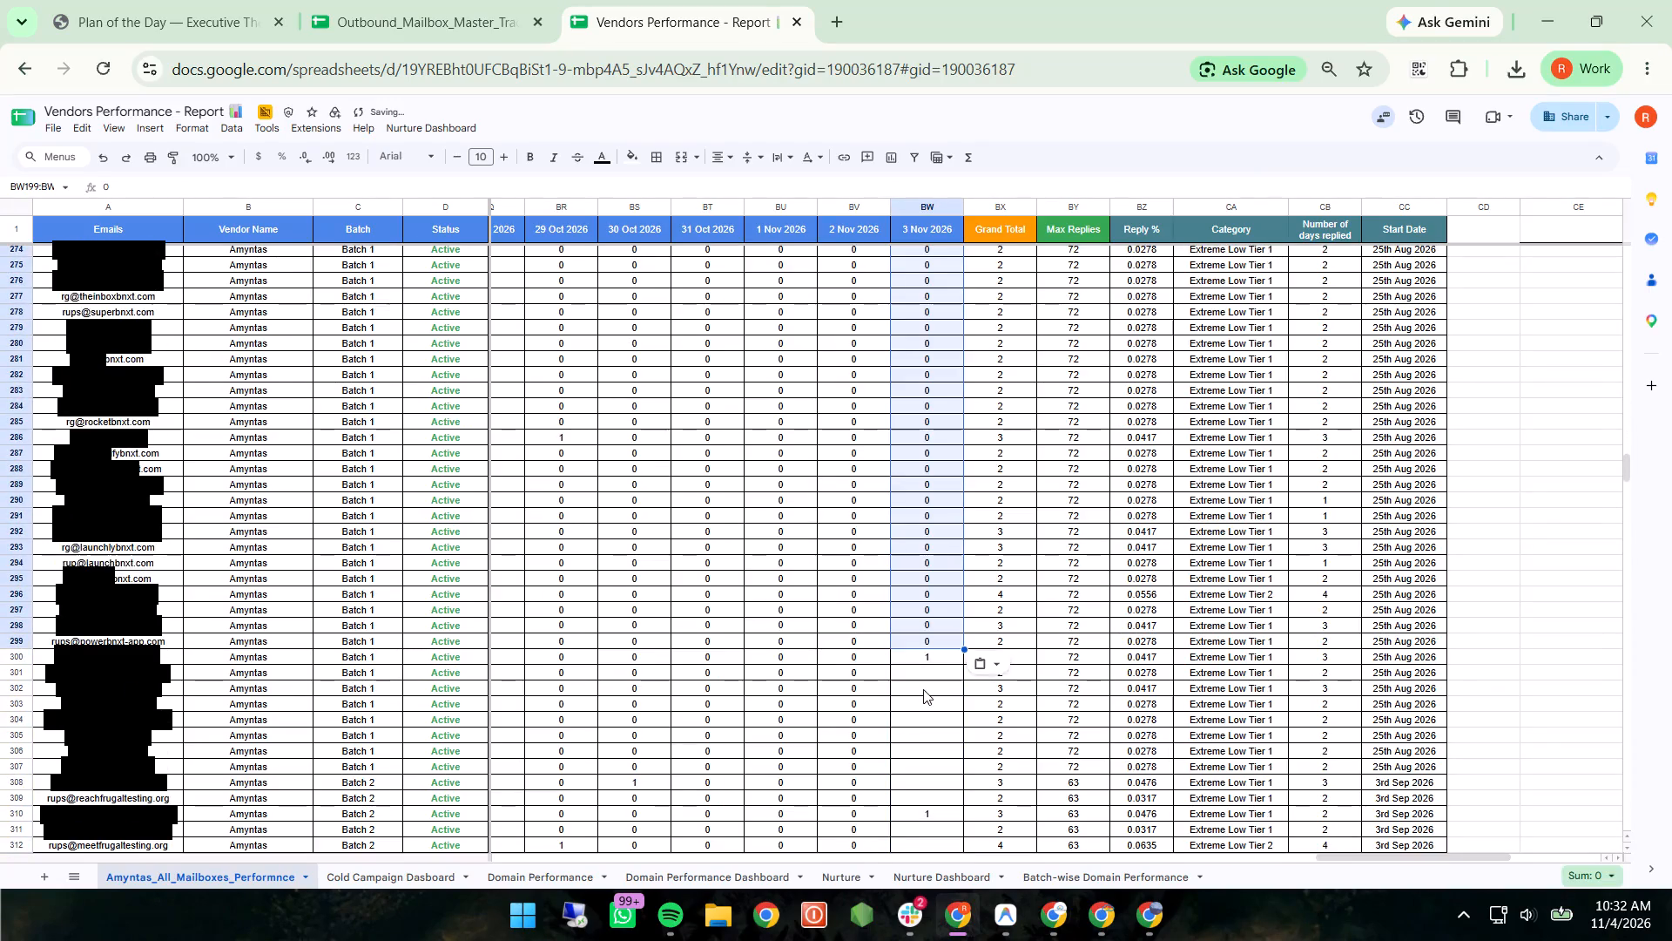
Paste the copied 0 into the blank 3 Nov 2026 cells in rows 301 to 309.
scroll(923, 689, up, 9)
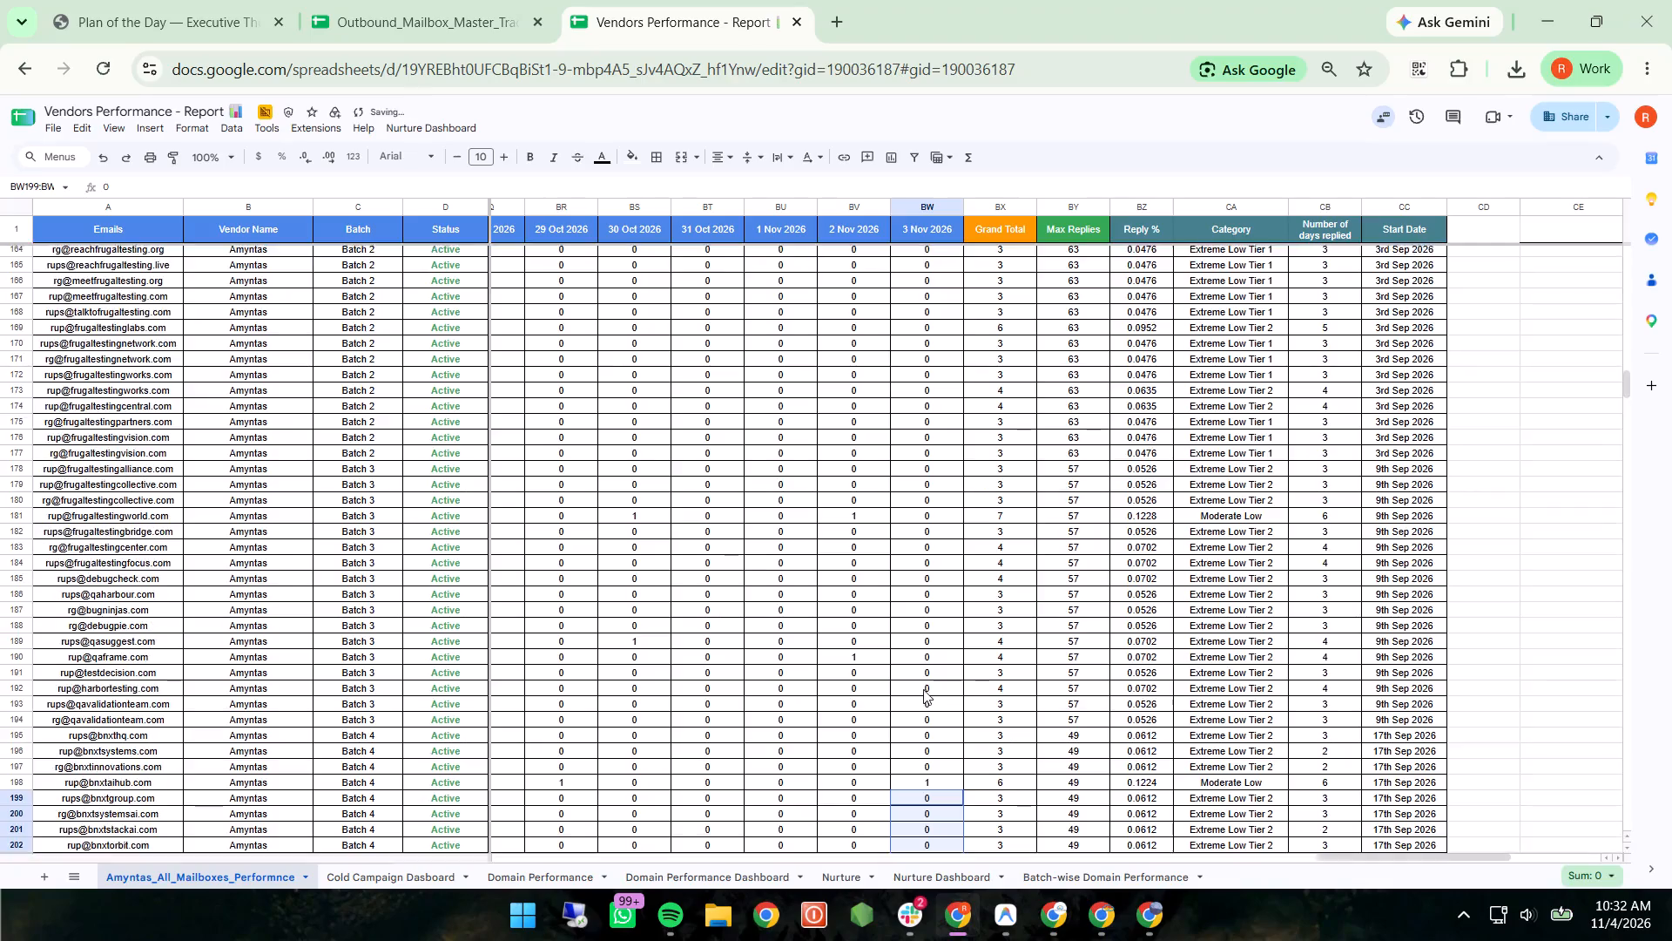
scroll(923, 689, down, 2)
scroll(923, 689, up, 2)
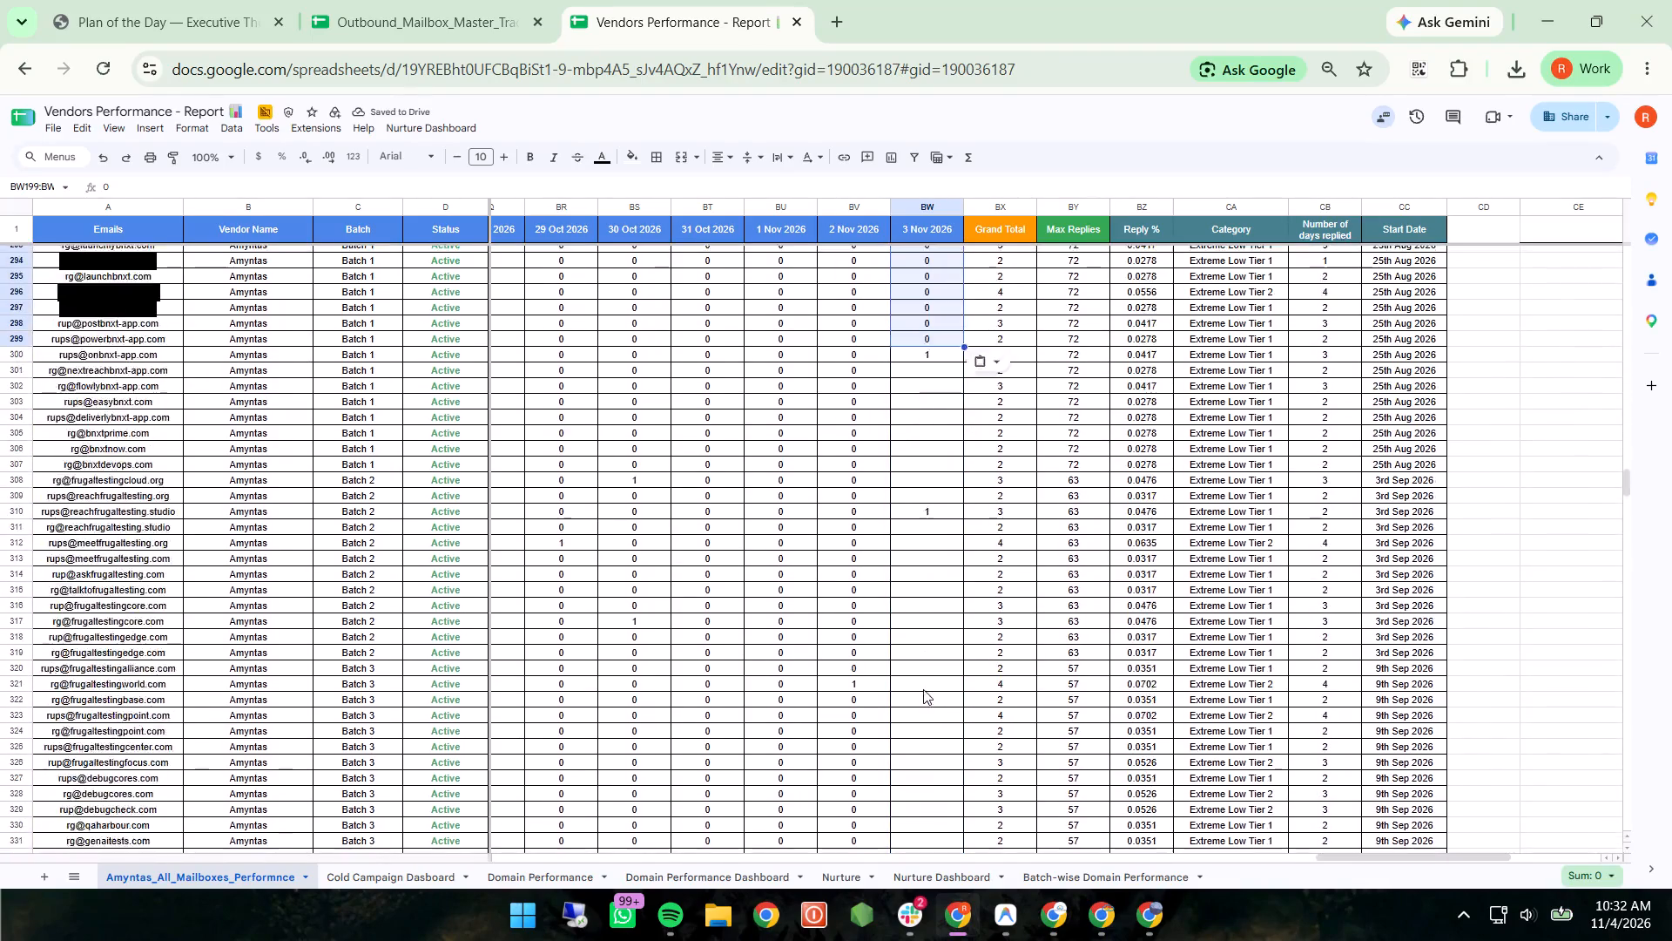
scroll(923, 689, up, 1)
click(934, 430)
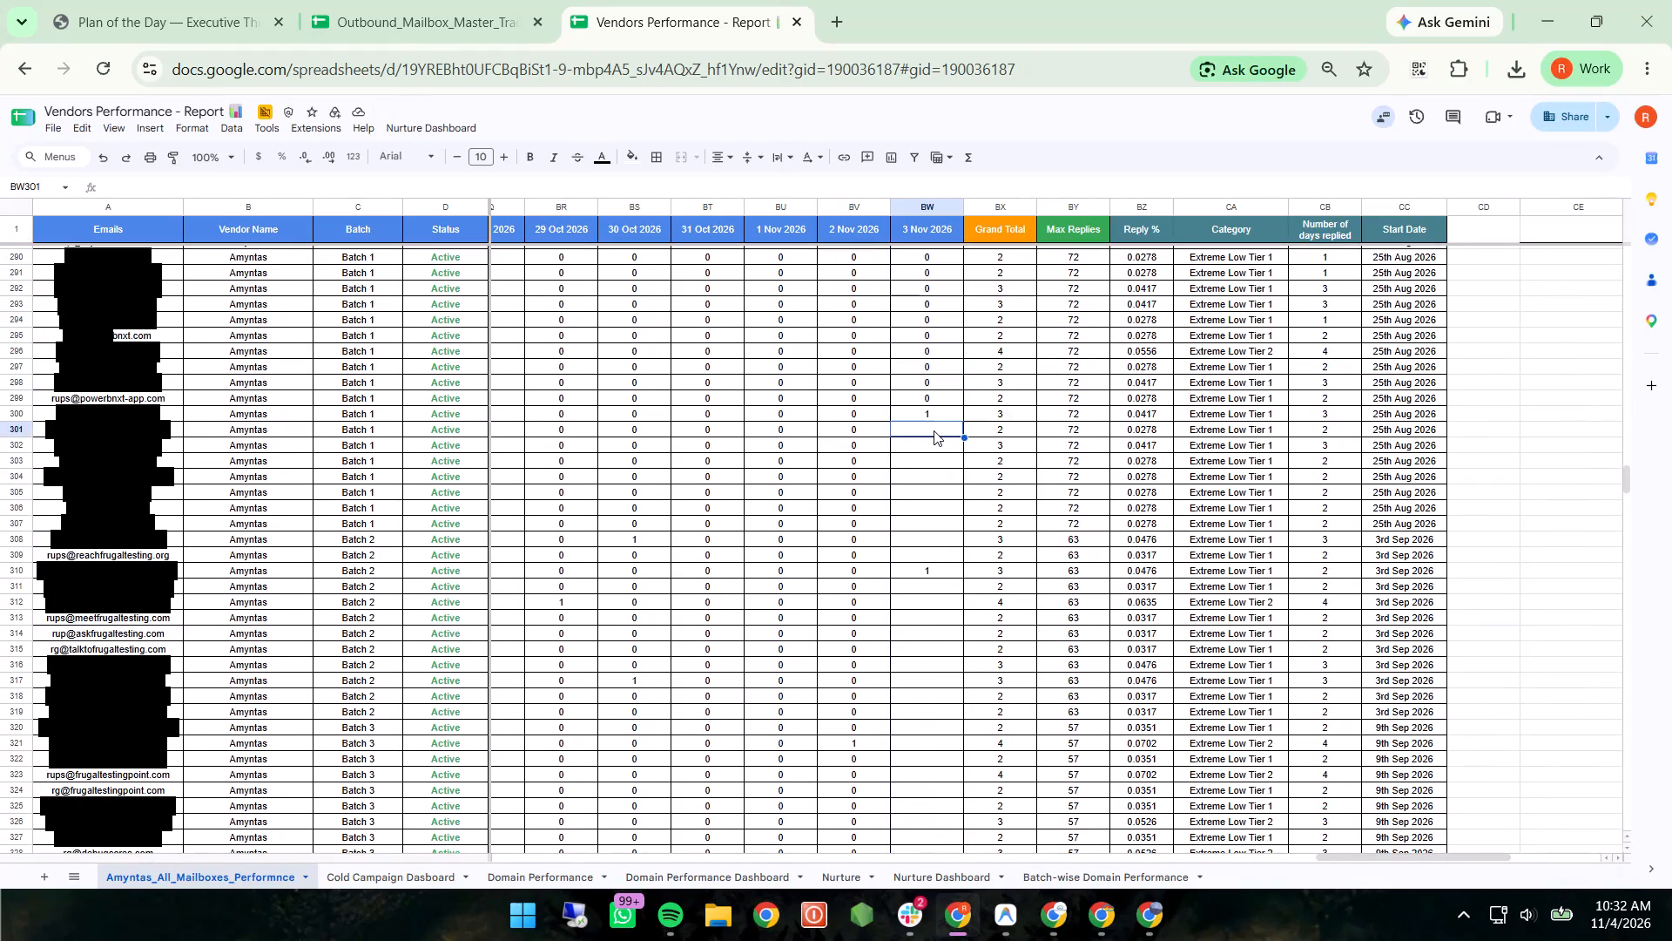
key(shift+Down)
key(shift+Down)
key(shift+Down)
key(shift+Down)
key(shift+Down)
key(shift+Down)
key(shift+Down)
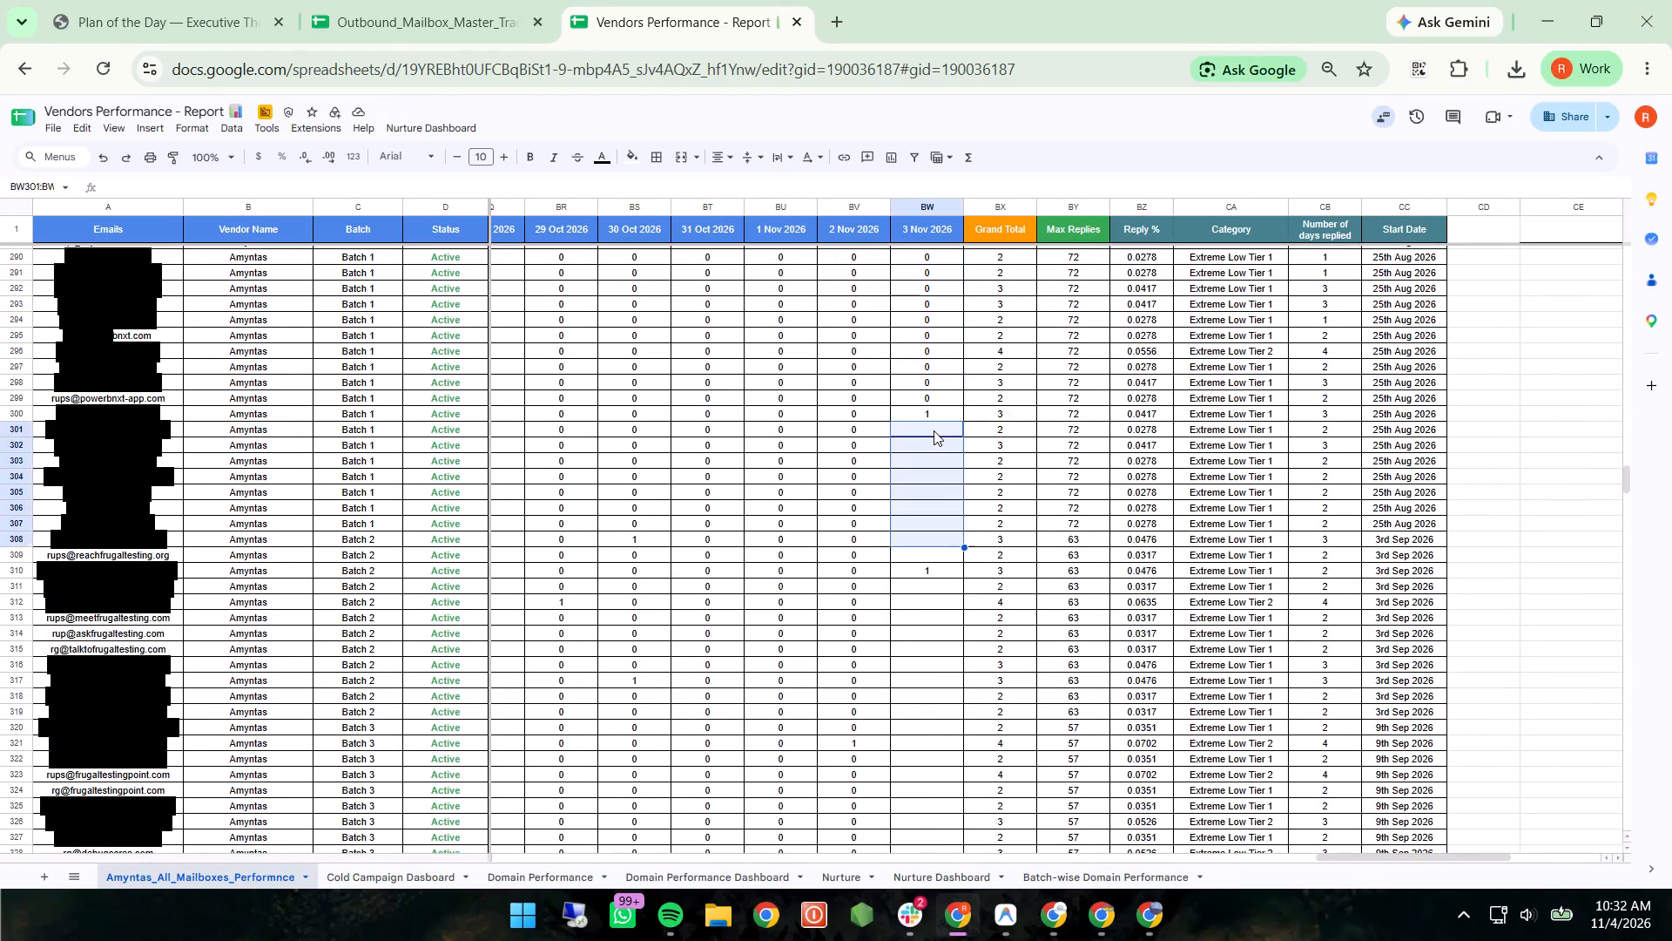
key(shift+Down)
key(ctrl+v)
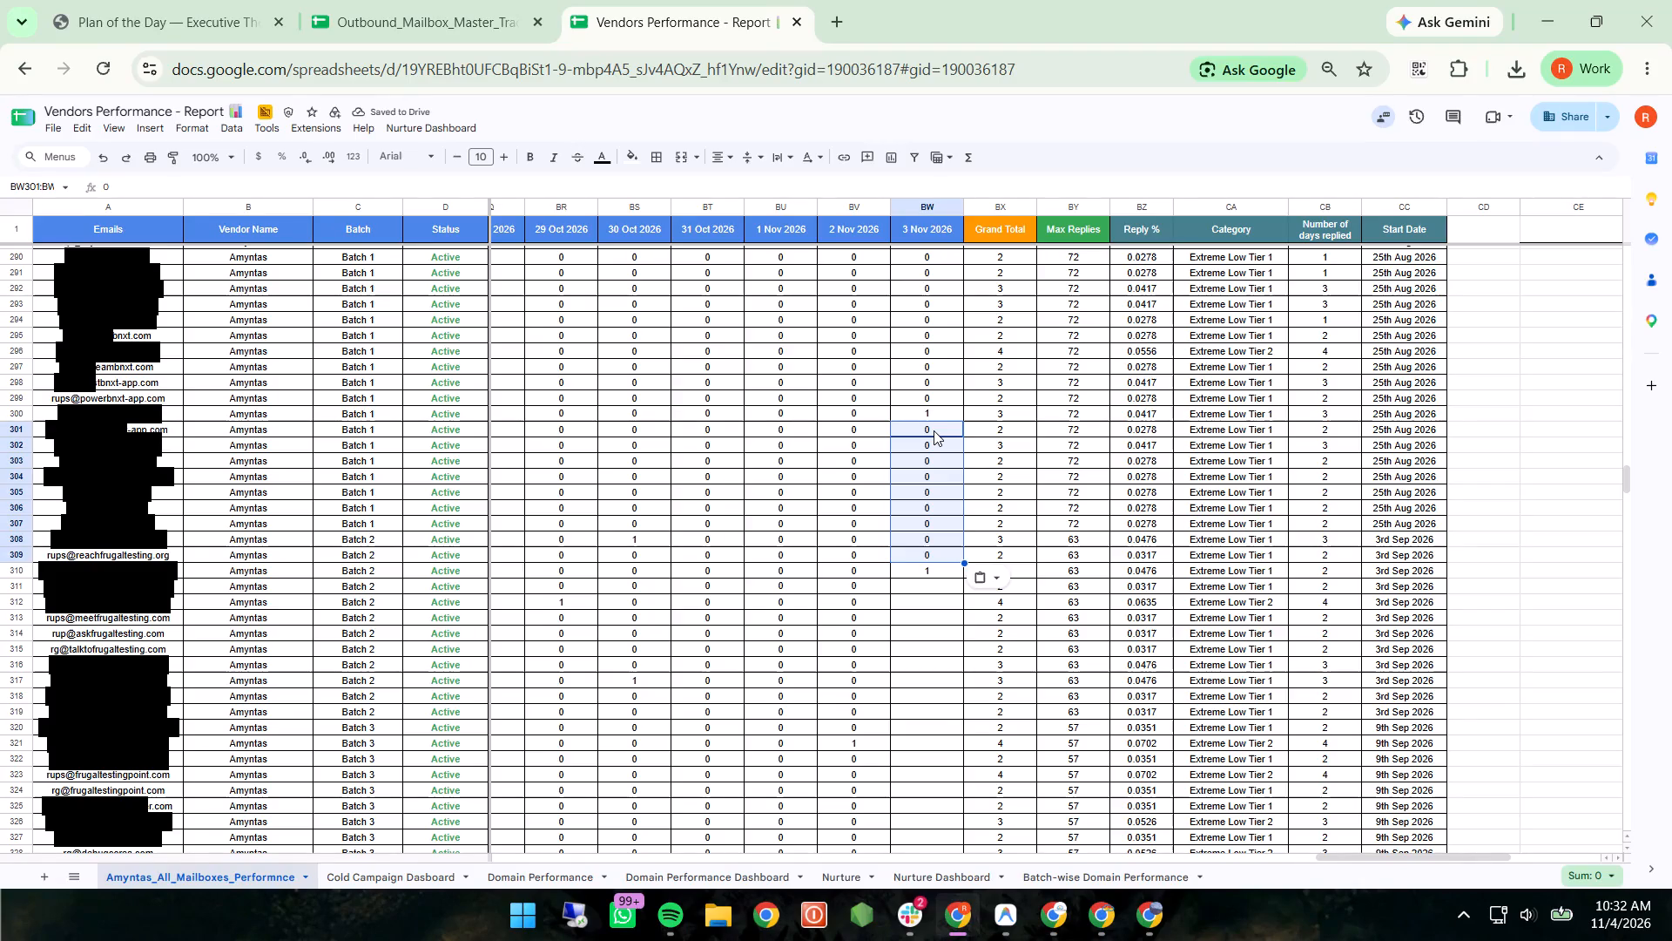
Paste the copied 0 into the blank 3 Nov 2026 cells in rows 311 to 349.
click(935, 593)
scroll(935, 593, down, 1)
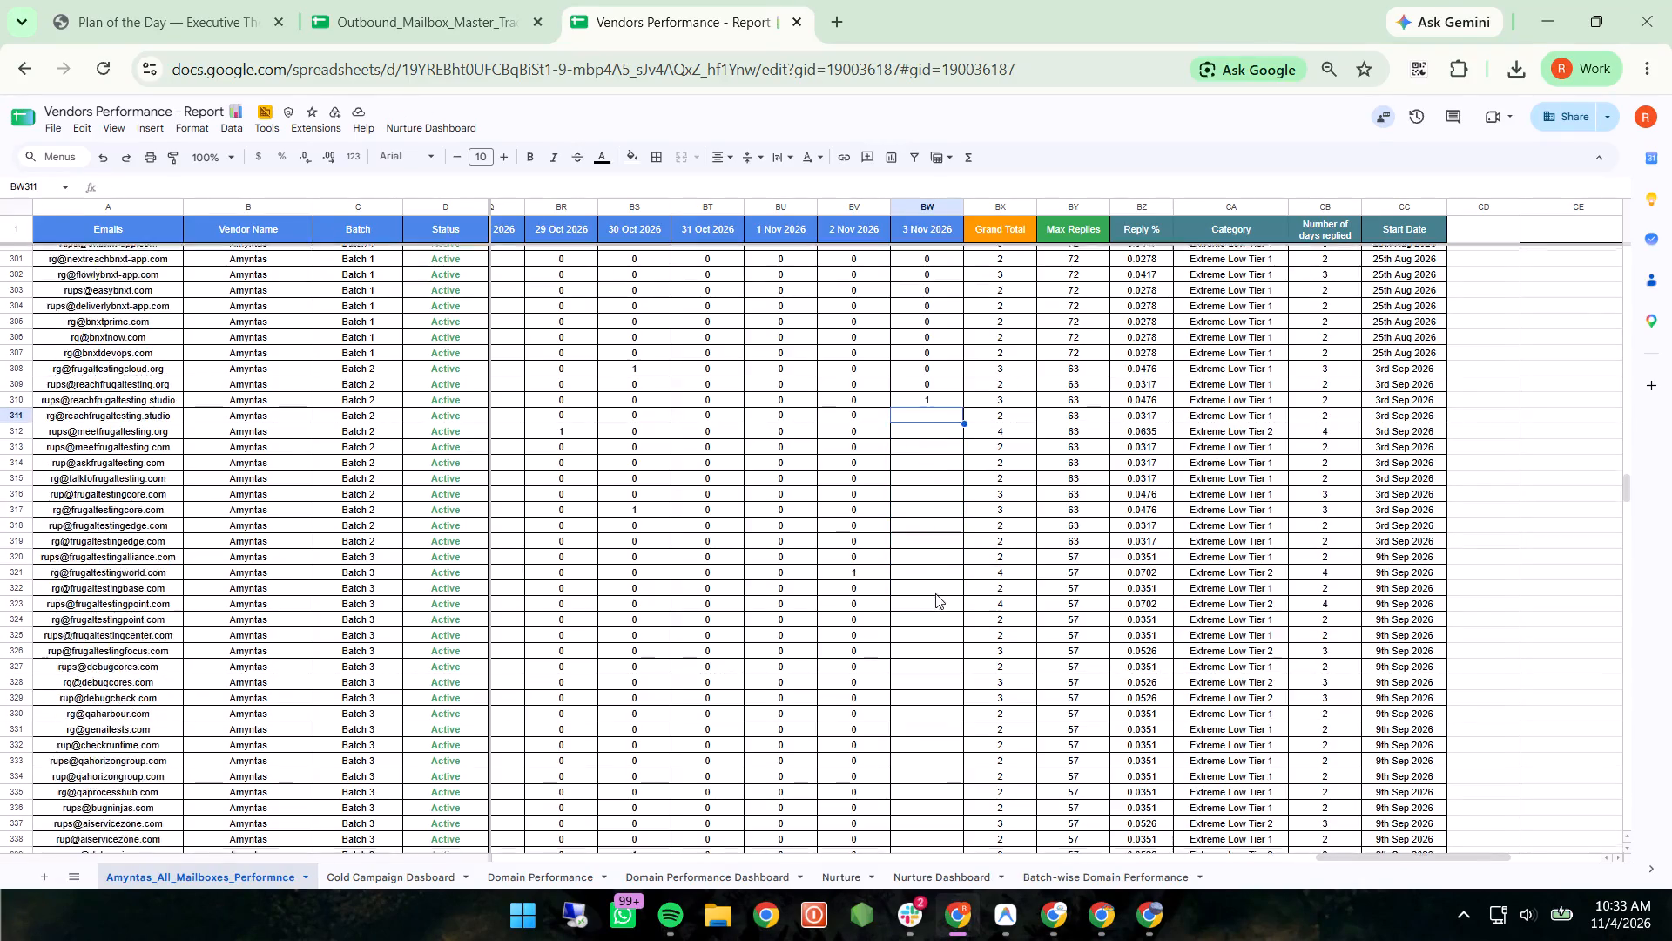
scroll(935, 593, down, 1)
key(shift+Down)
key(shift+Down)
key(shift+Down)
key(shift+Down)
key(shift+Down)
key(shift+Down)
key(shift+Down)
key(shift+Down)
key(shift+Down)
key(shift+Down)
key(shift+Down)
key(shift+Down)
key(shift+Down)
key(shift+Down)
key(shift+Down)
key(shift+Down)
key(shift+Down)
key(shift+Down)
key(shift+Down)
key(shift+Down)
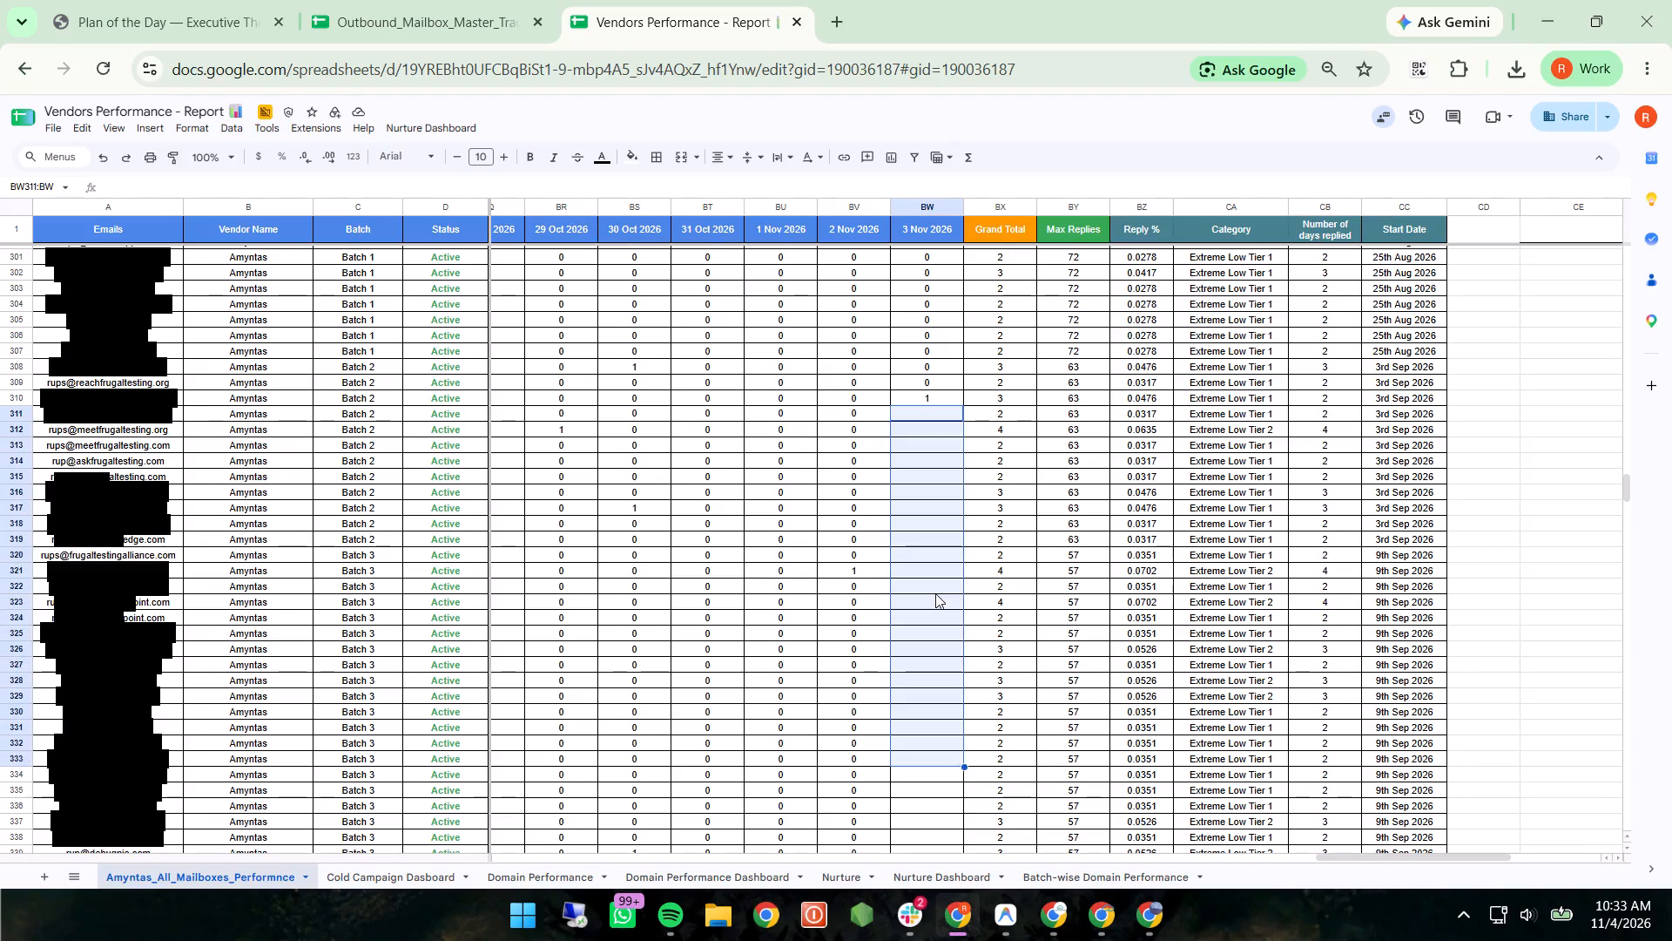
key(shift+Up)
key(shift+Up)
key(shift+Up)
key(shift+Up)
key(shift+Up)
key(shift+Up)
key(shift+Up)
key(shift+Up)
key(shift+Up)
key(shift+Up)
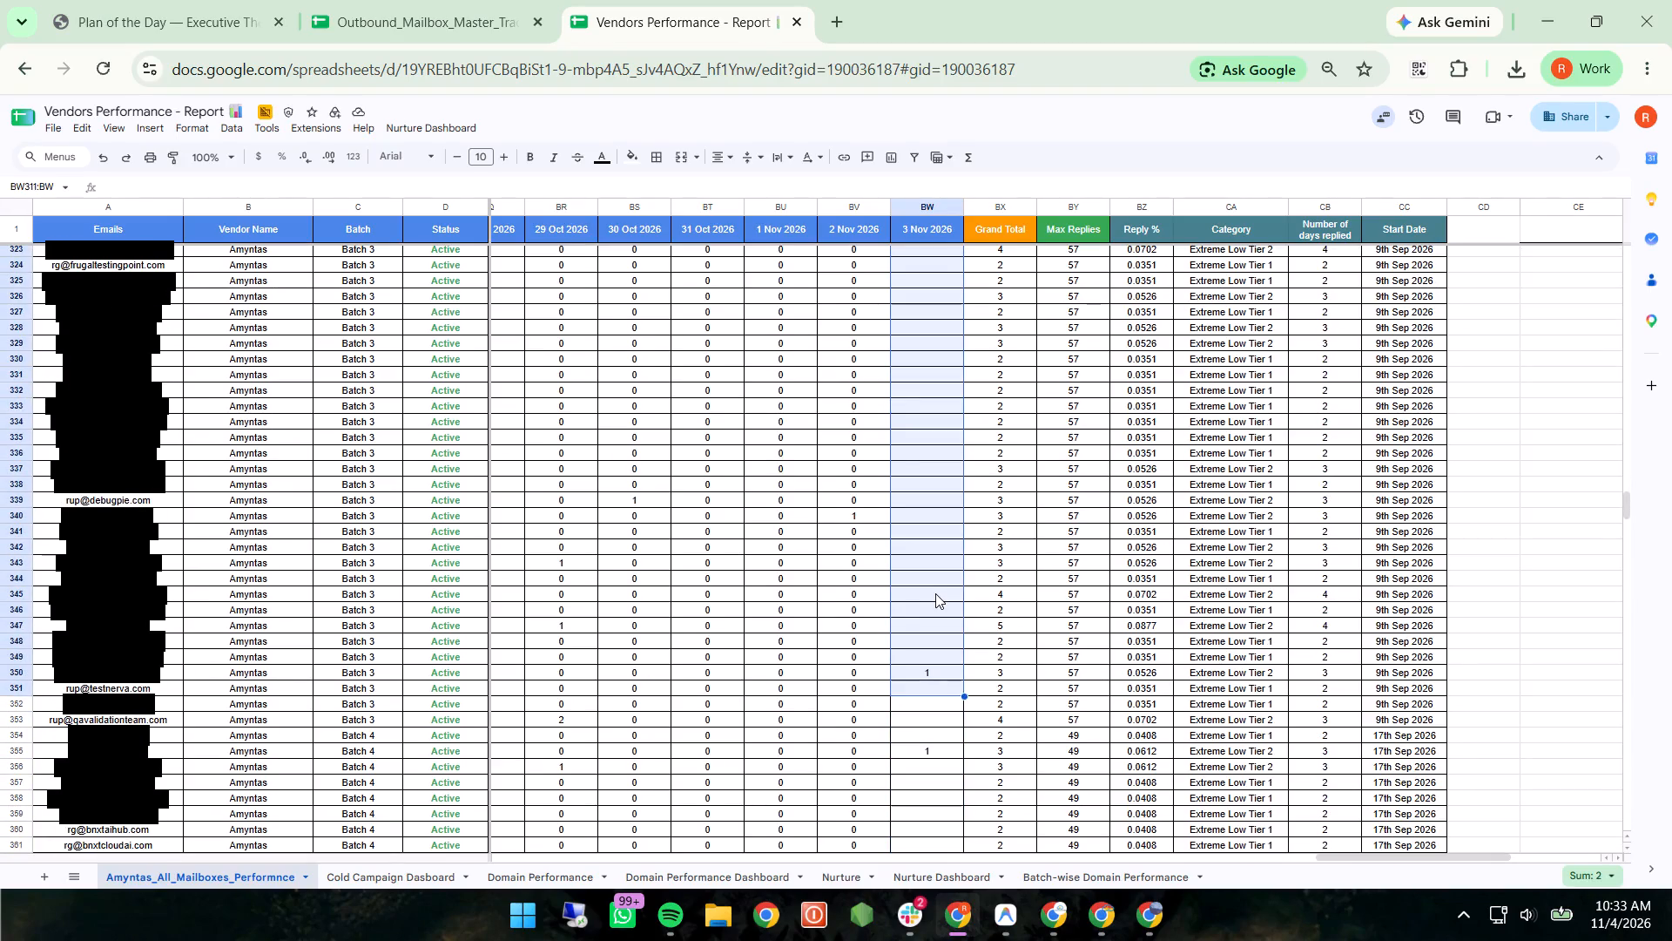
key(shift+Up)
key(shift+Up)
key(ctrl+v)
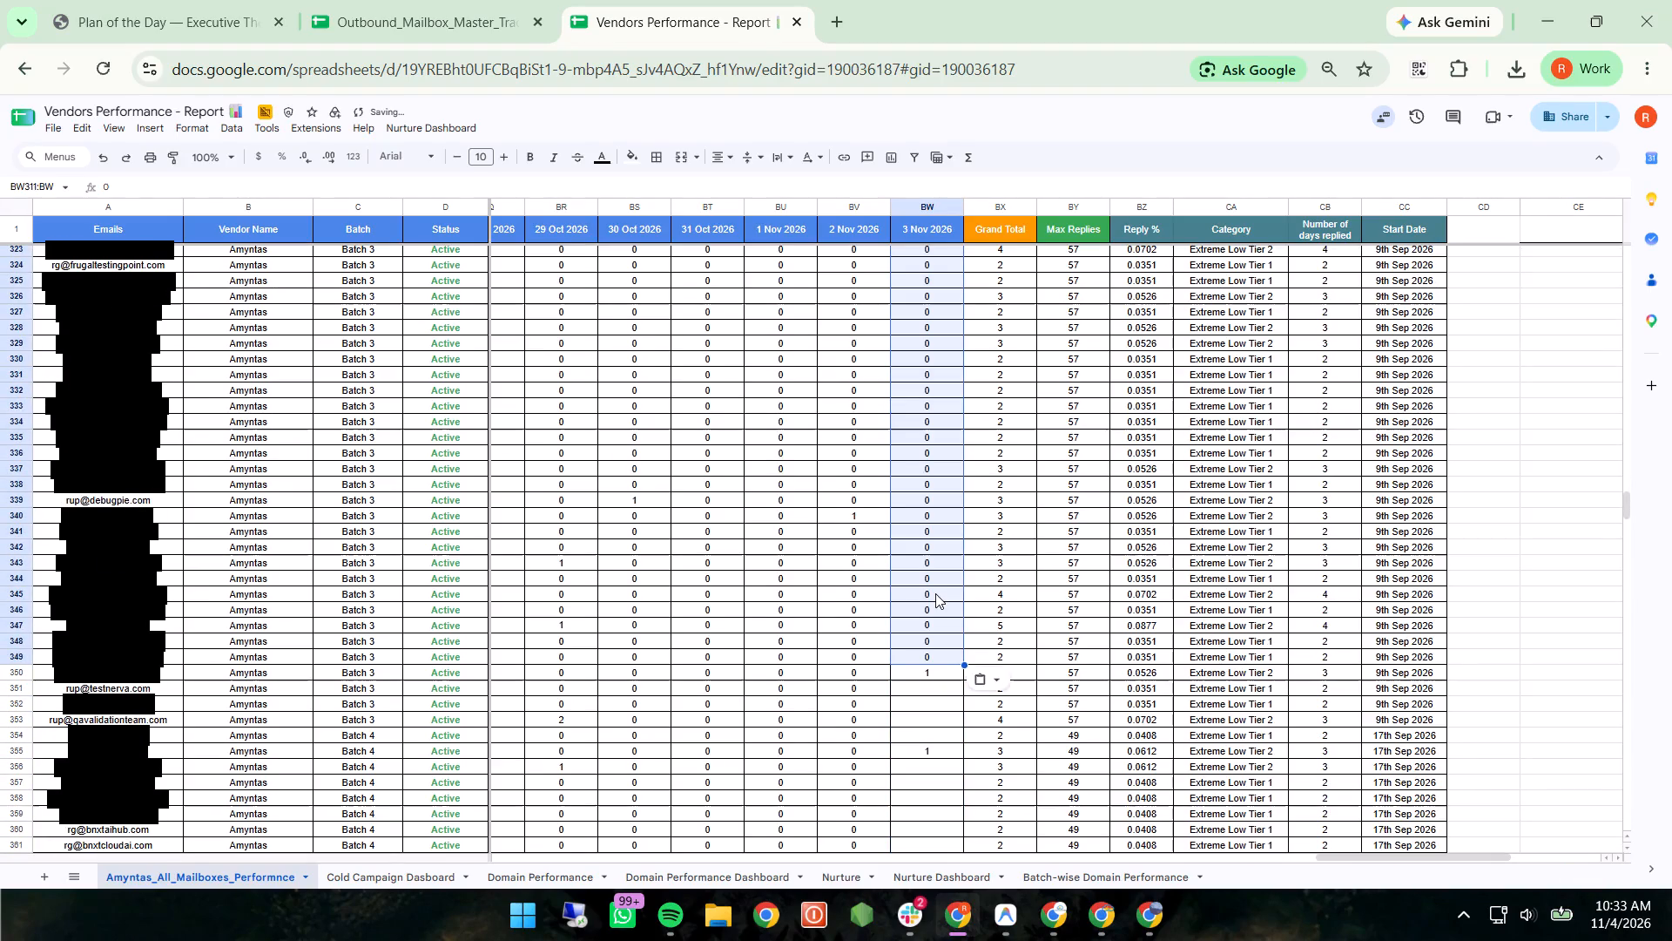
scroll(935, 593, up, 3)
scroll(935, 593, down, 1)
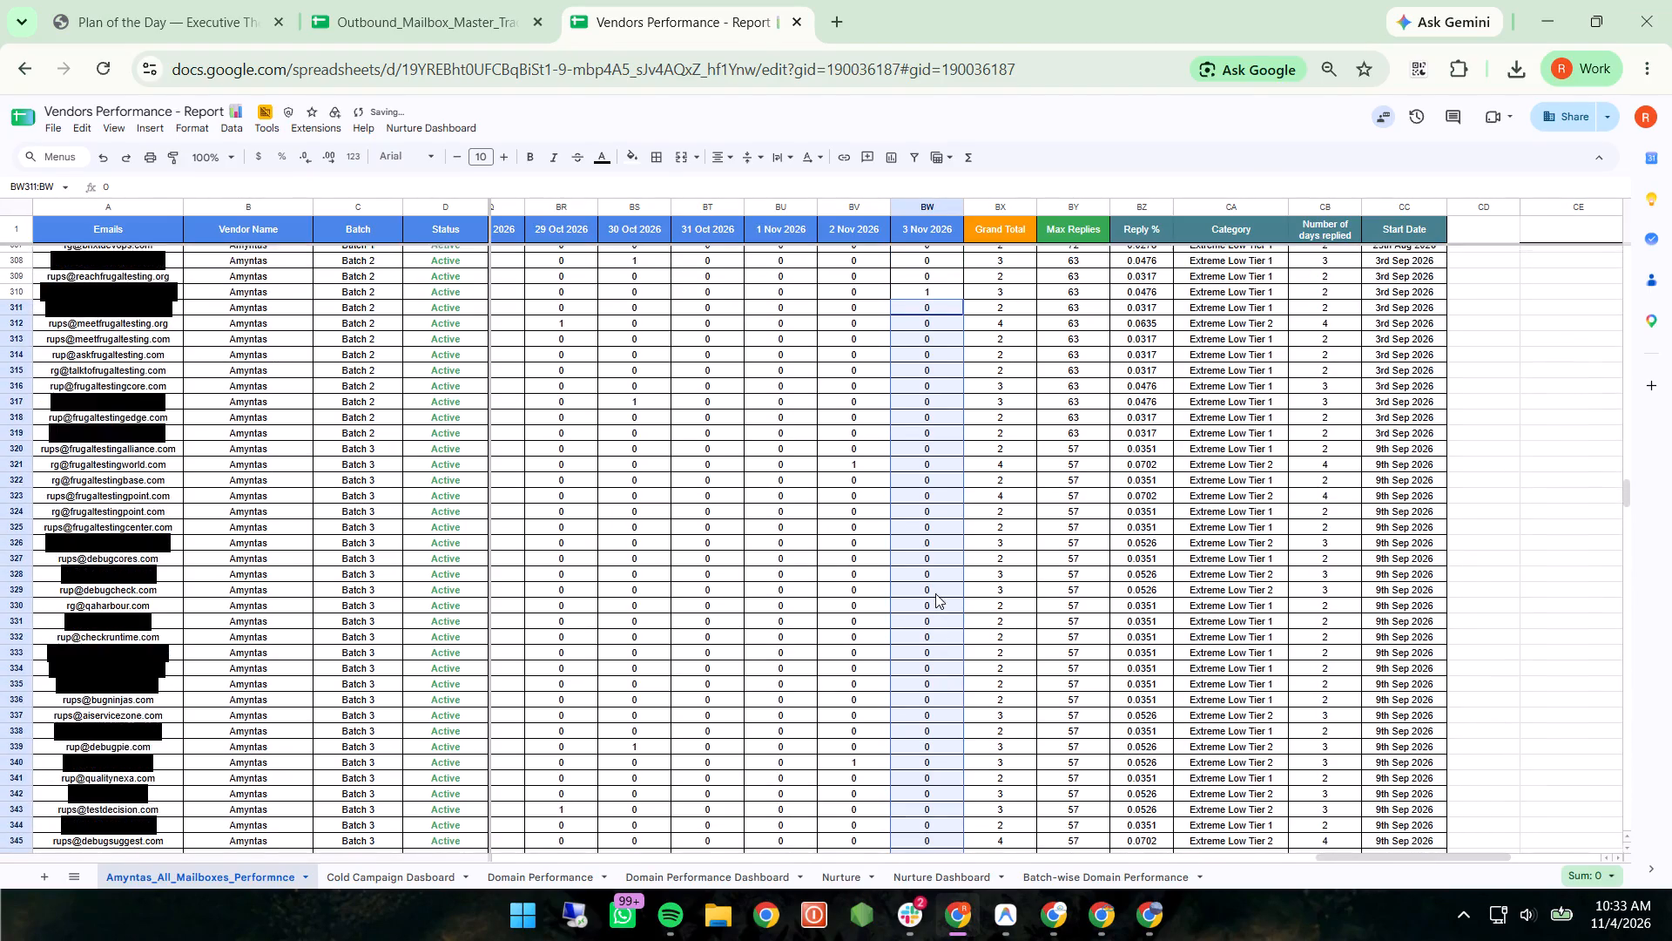
Paste the copied 0 into the blank 3 Nov 2026 cells in rows 351 to 354.
scroll(935, 593, down, 2)
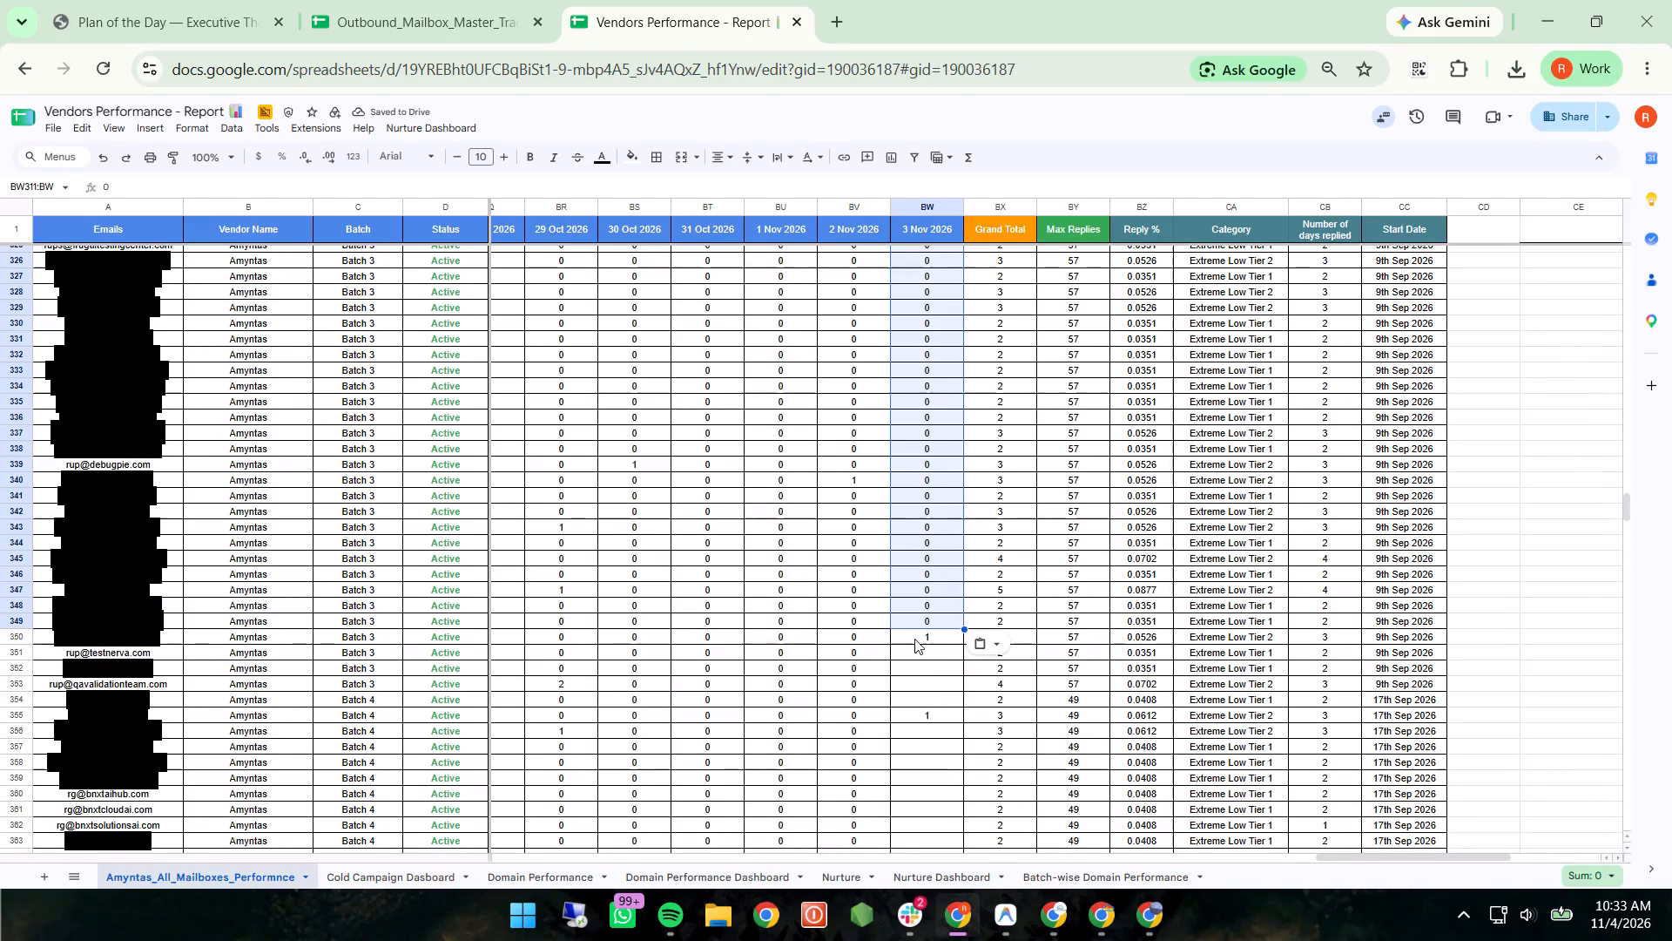
click(906, 657)
key(shift+Down)
key(shift+Down)
key(shift+Down)
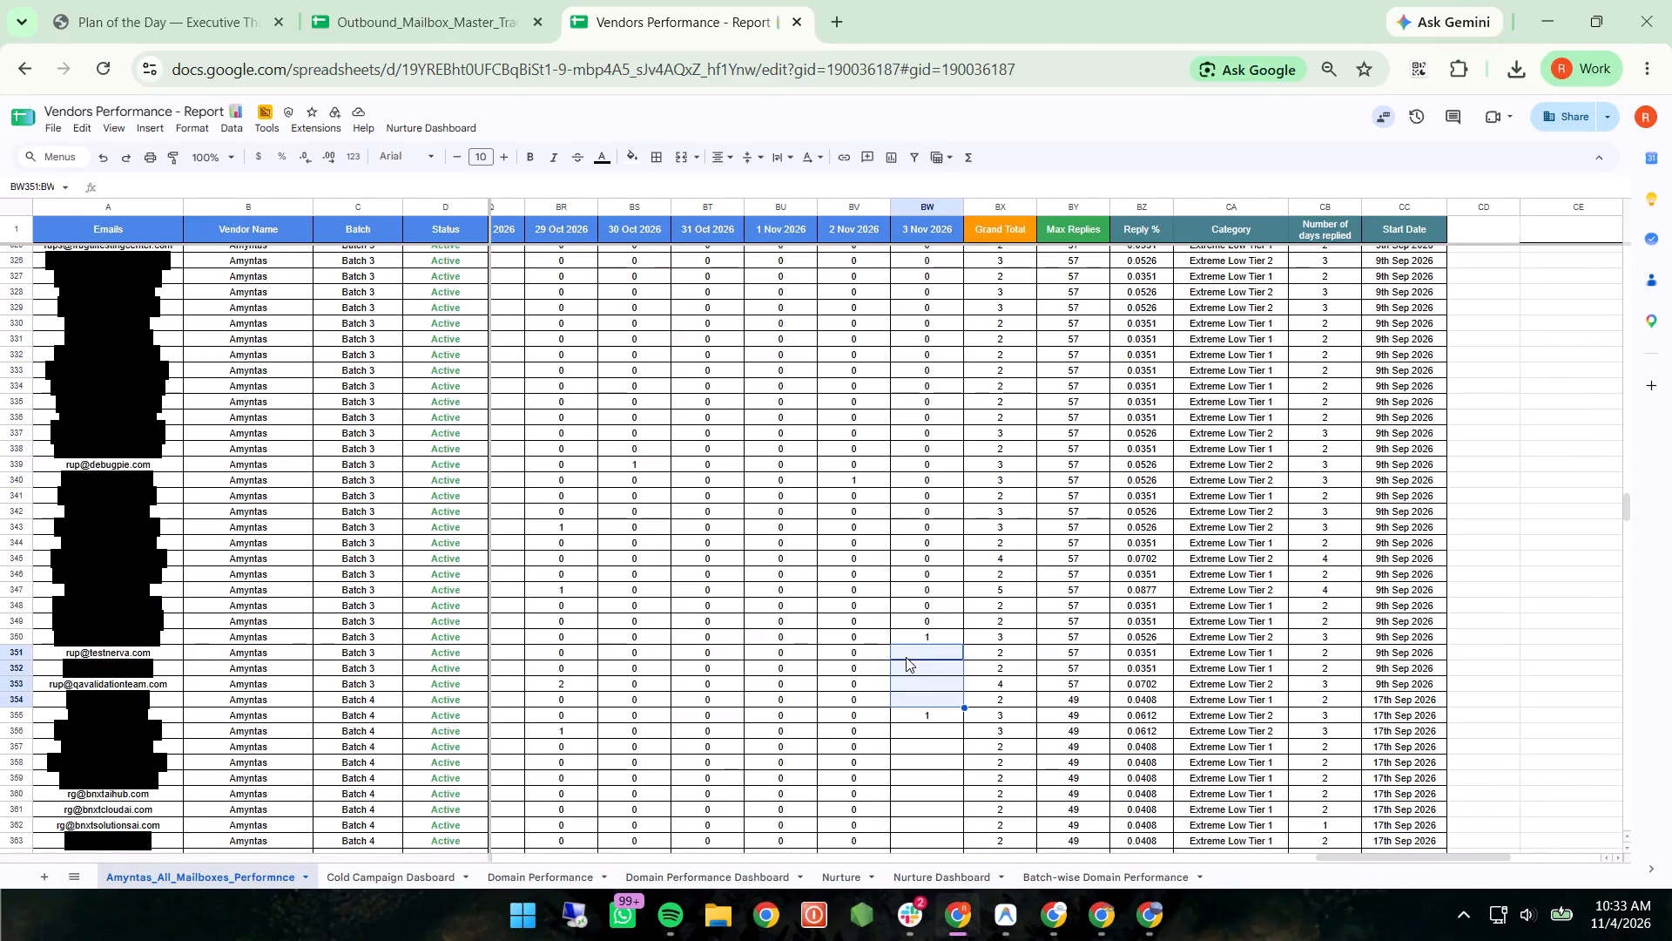
key(ctrl+v)
Paste the copied 0 into the blank 3 Nov 2026 cells in rows 356 to 400.
scroll(906, 657, down, 3)
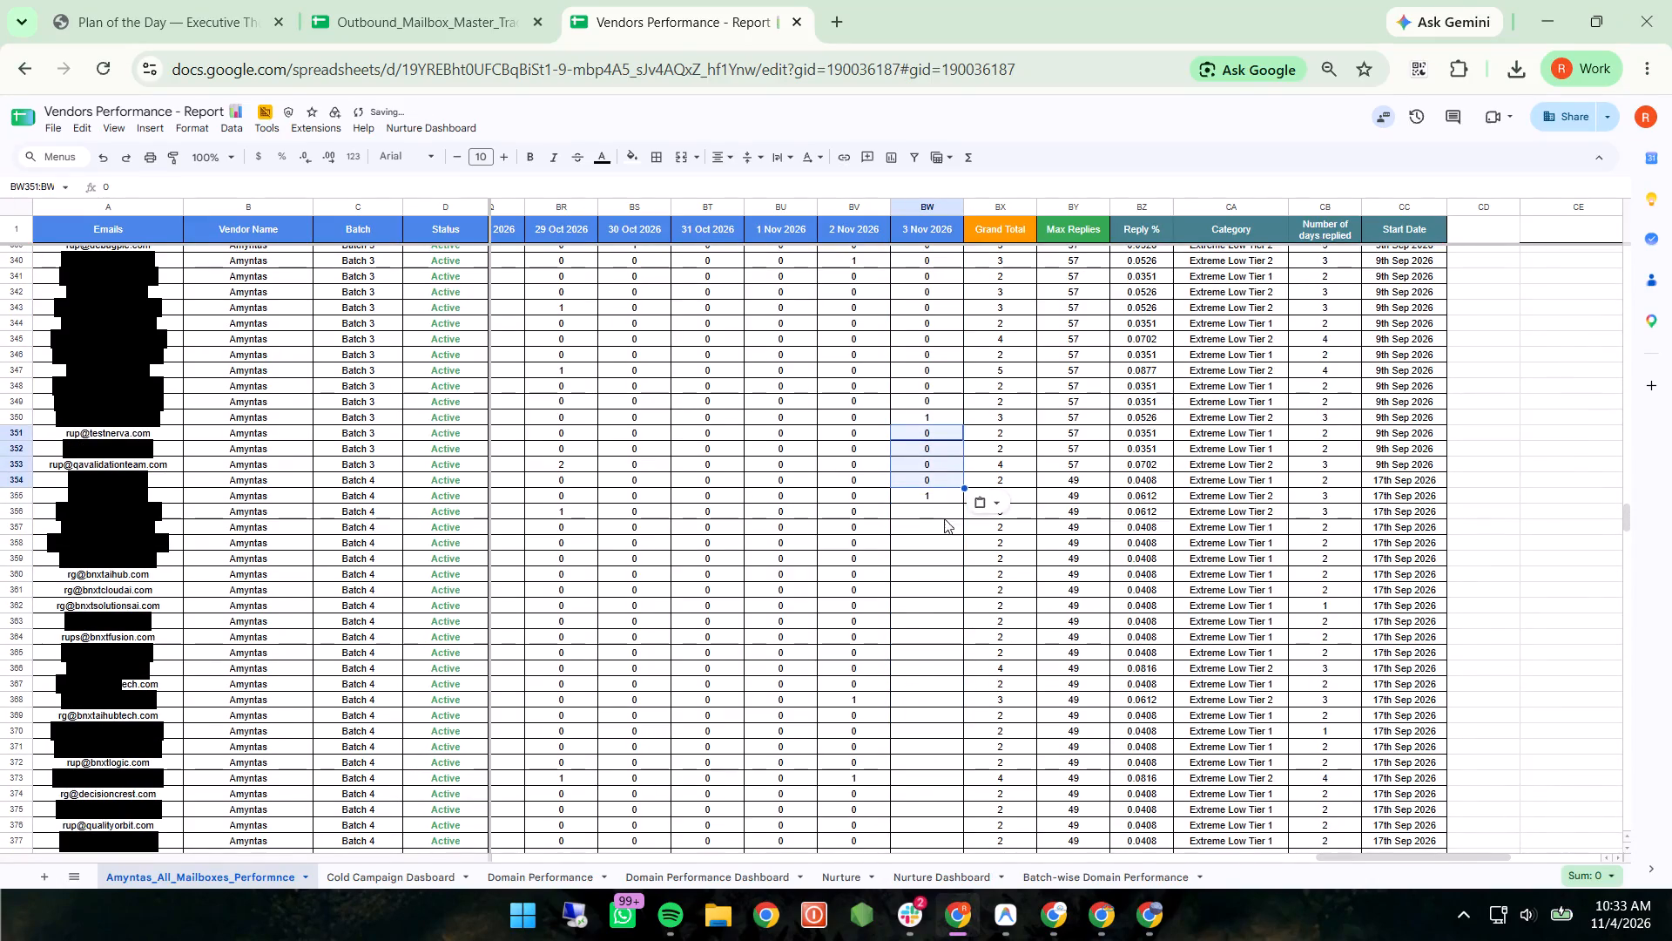
click(939, 509)
key(shift+Down)
key(shift+Down)
key(shift+Down)
key(shift+Down)
key(shift+Down)
key(shift+Down)
key(shift+Down)
key(shift+Down)
key(shift+Down)
key(shift+Down)
key(shift+Down)
key(shift+Down)
key(shift+Down)
key(shift+Down)
key(shift+Down)
key(shift+Down)
key(shift+Down)
key(shift+Down)
key(shift+Down)
key(shift+Down)
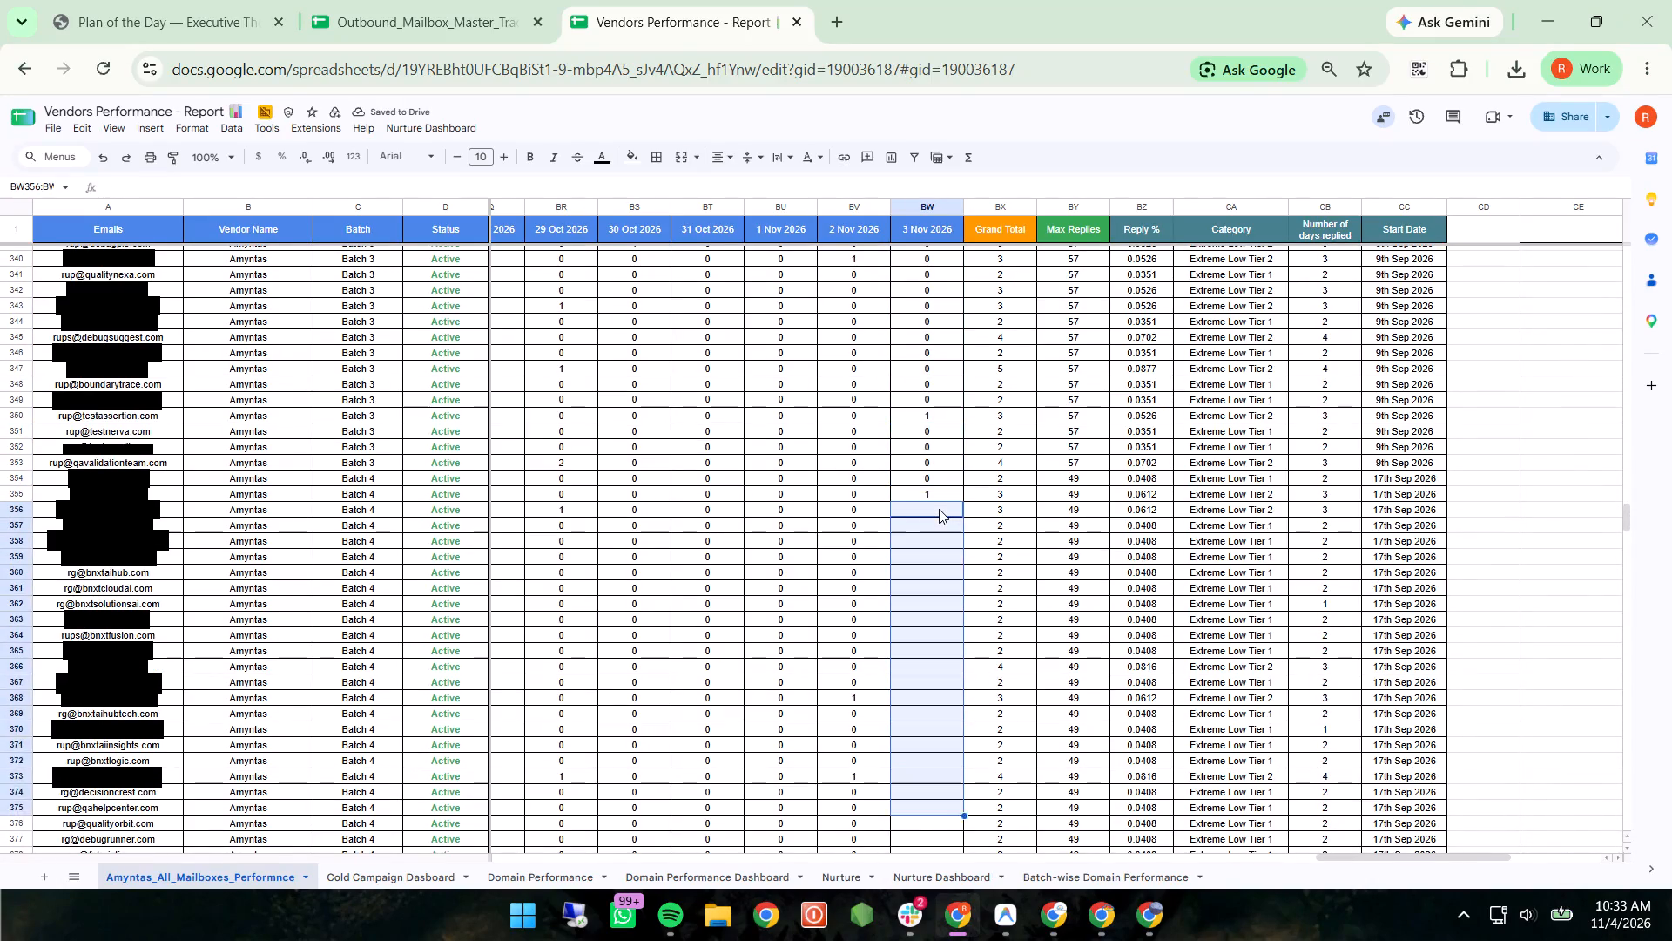
key(shift+Down)
key(shift+Down)
key(shift+Down)
key(shift+Down)
key(shift+Down)
key(shift+Down)
key(shift+Down)
key(shift+Down)
key(shift+Down)
key(shift+Down)
key(shift+Down)
key(shift+Down)
key(shift+Down)
key(shift+Down)
key(shift+Down)
key(shift+Down)
key(shift+Down)
key(shift+Down)
key(shift+Down)
key(shift+Down)
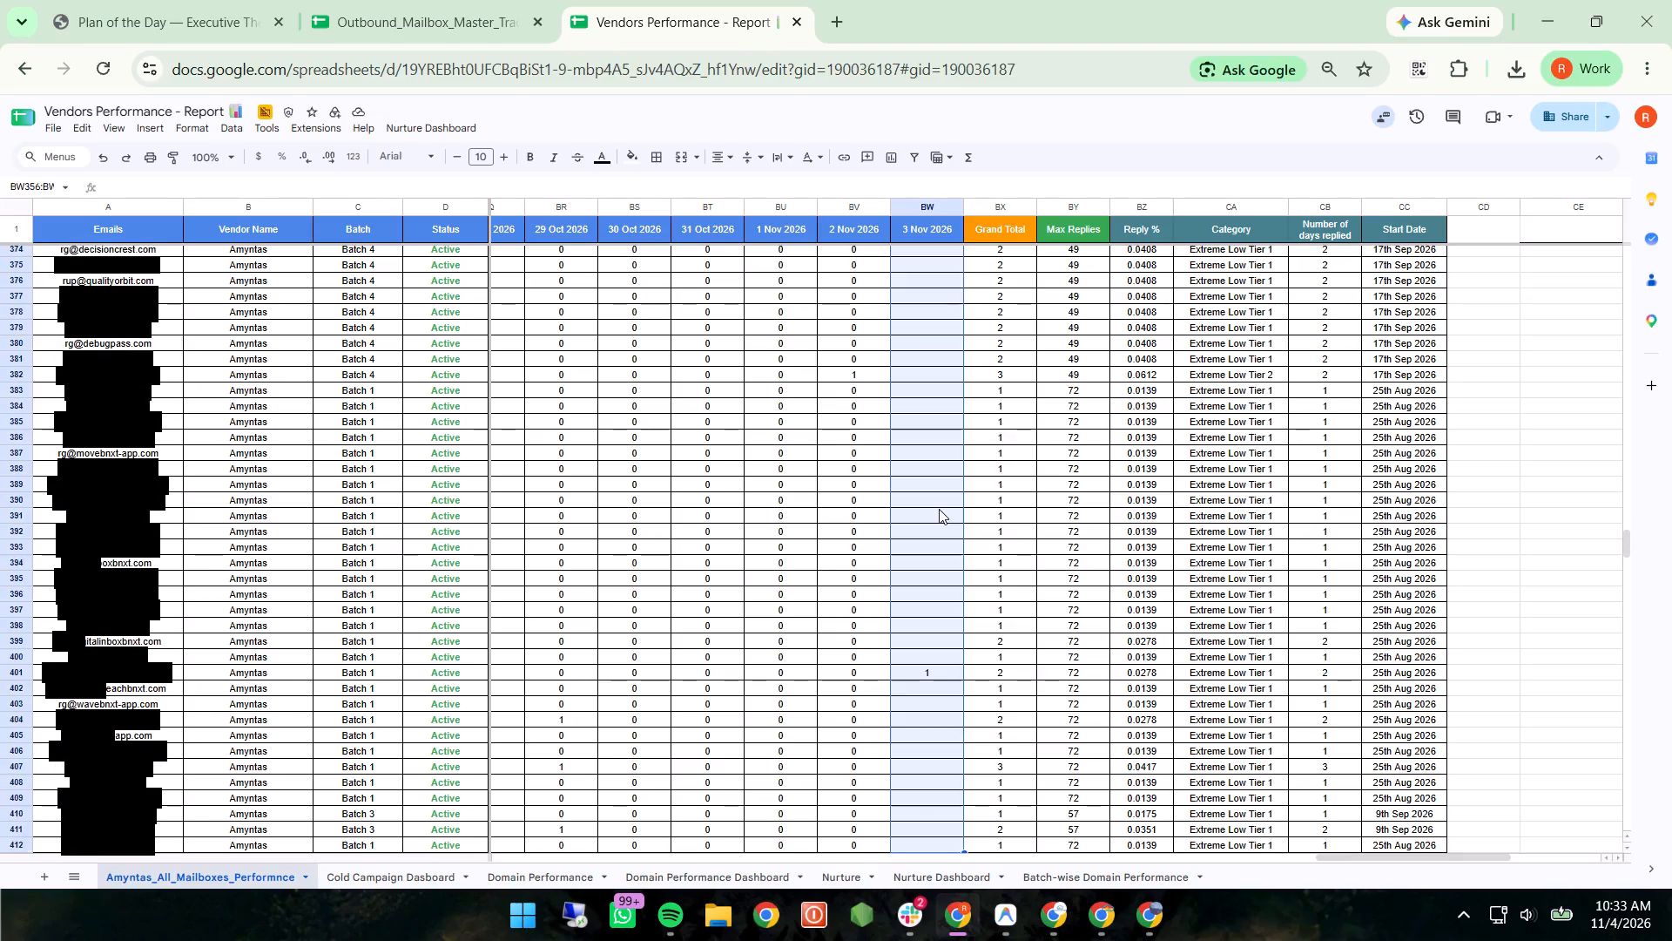
key(shift+Up)
key(shift+Up)
key(shift+Up)
key(shift+Up)
key(shift+Up)
key(shift+Up)
key(shift+Up)
key(shift+Up)
key(shift+Up)
key(shift+Up)
key(shift+Up)
key(shift+Up)
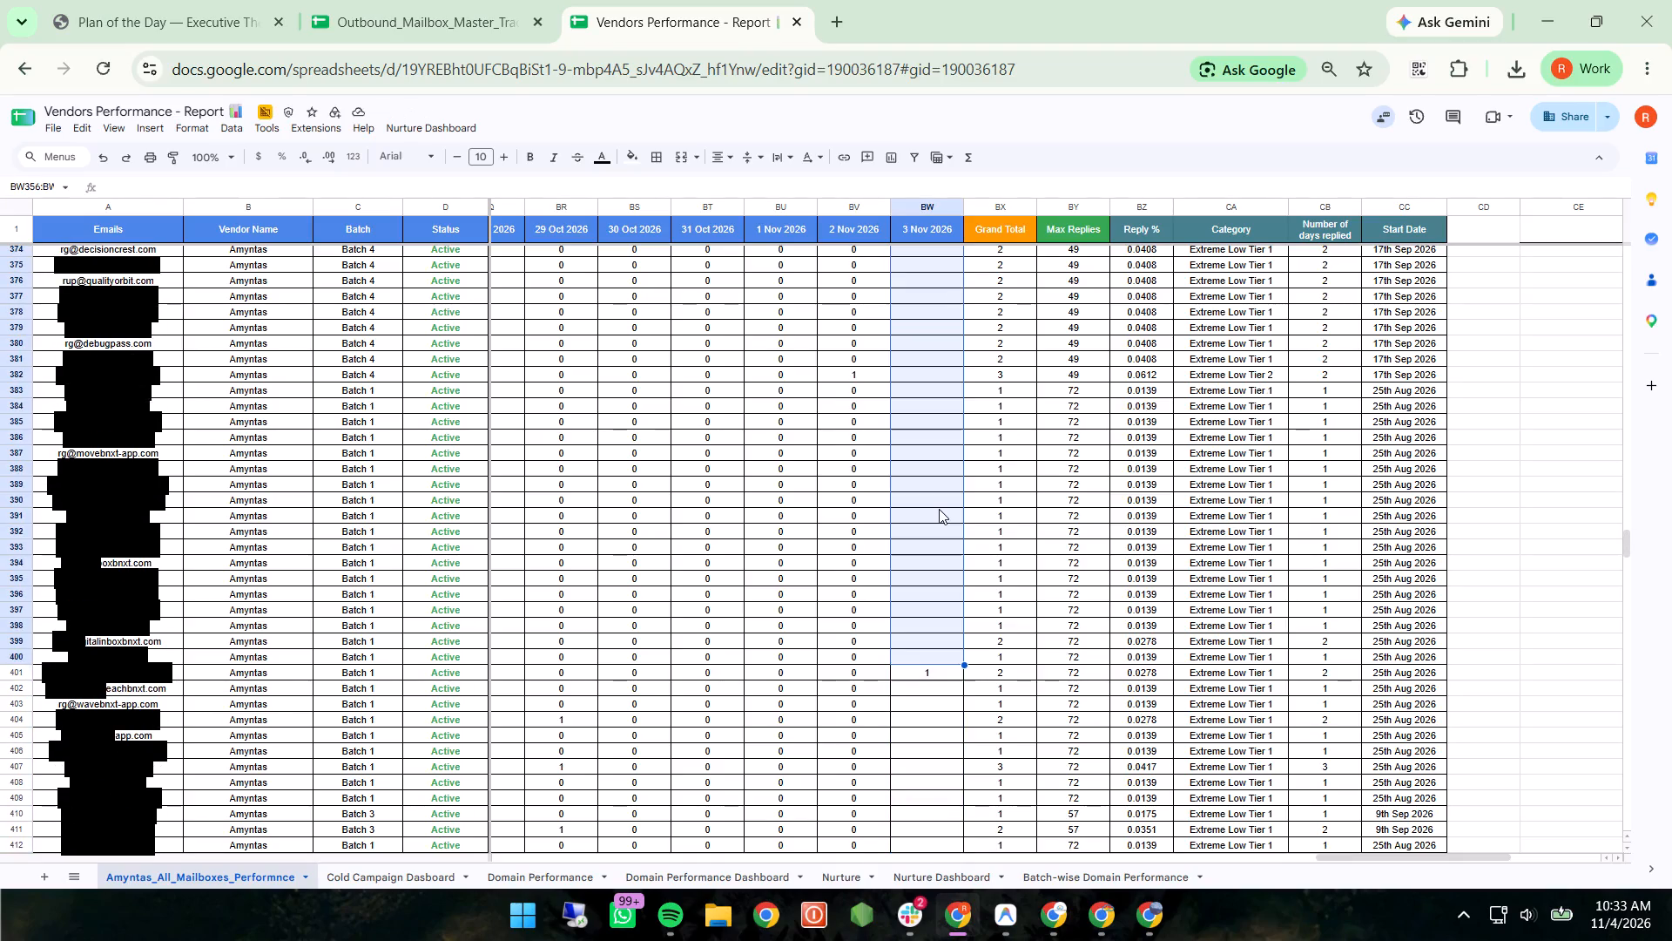
key(ctrl+v)
scroll(939, 509, up, 5)
scroll(939, 509, down, 1)
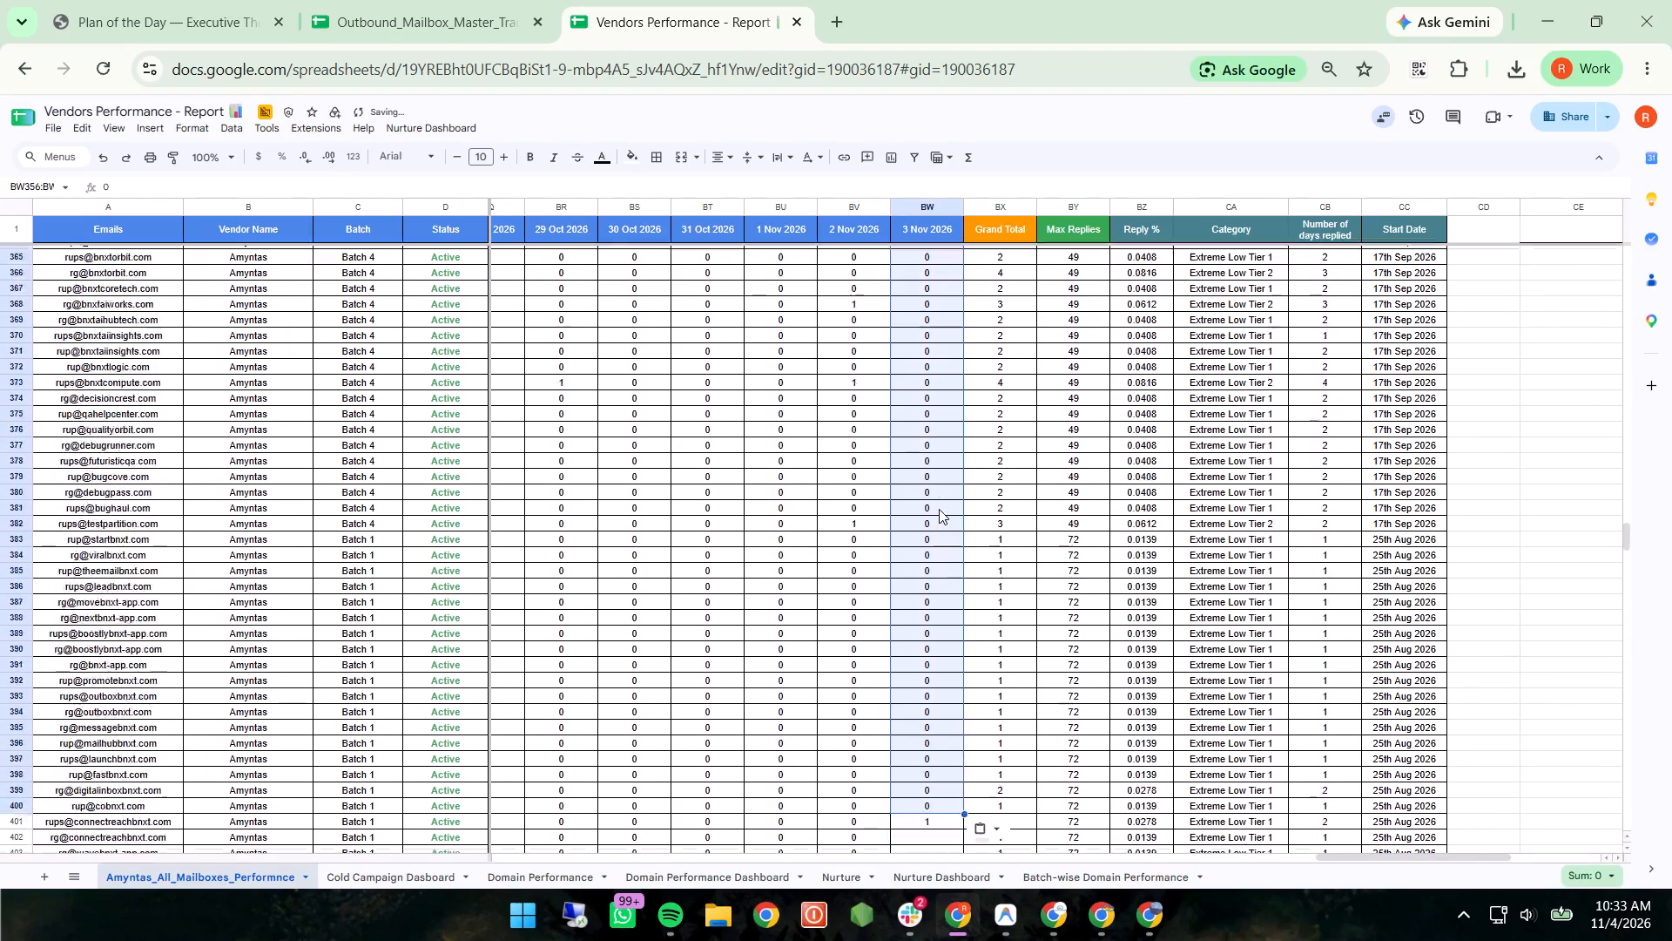
Paste the copied 0 into the blank 3 Nov 2026 cells in rows 402 to 493.
scroll(939, 509, down, 4)
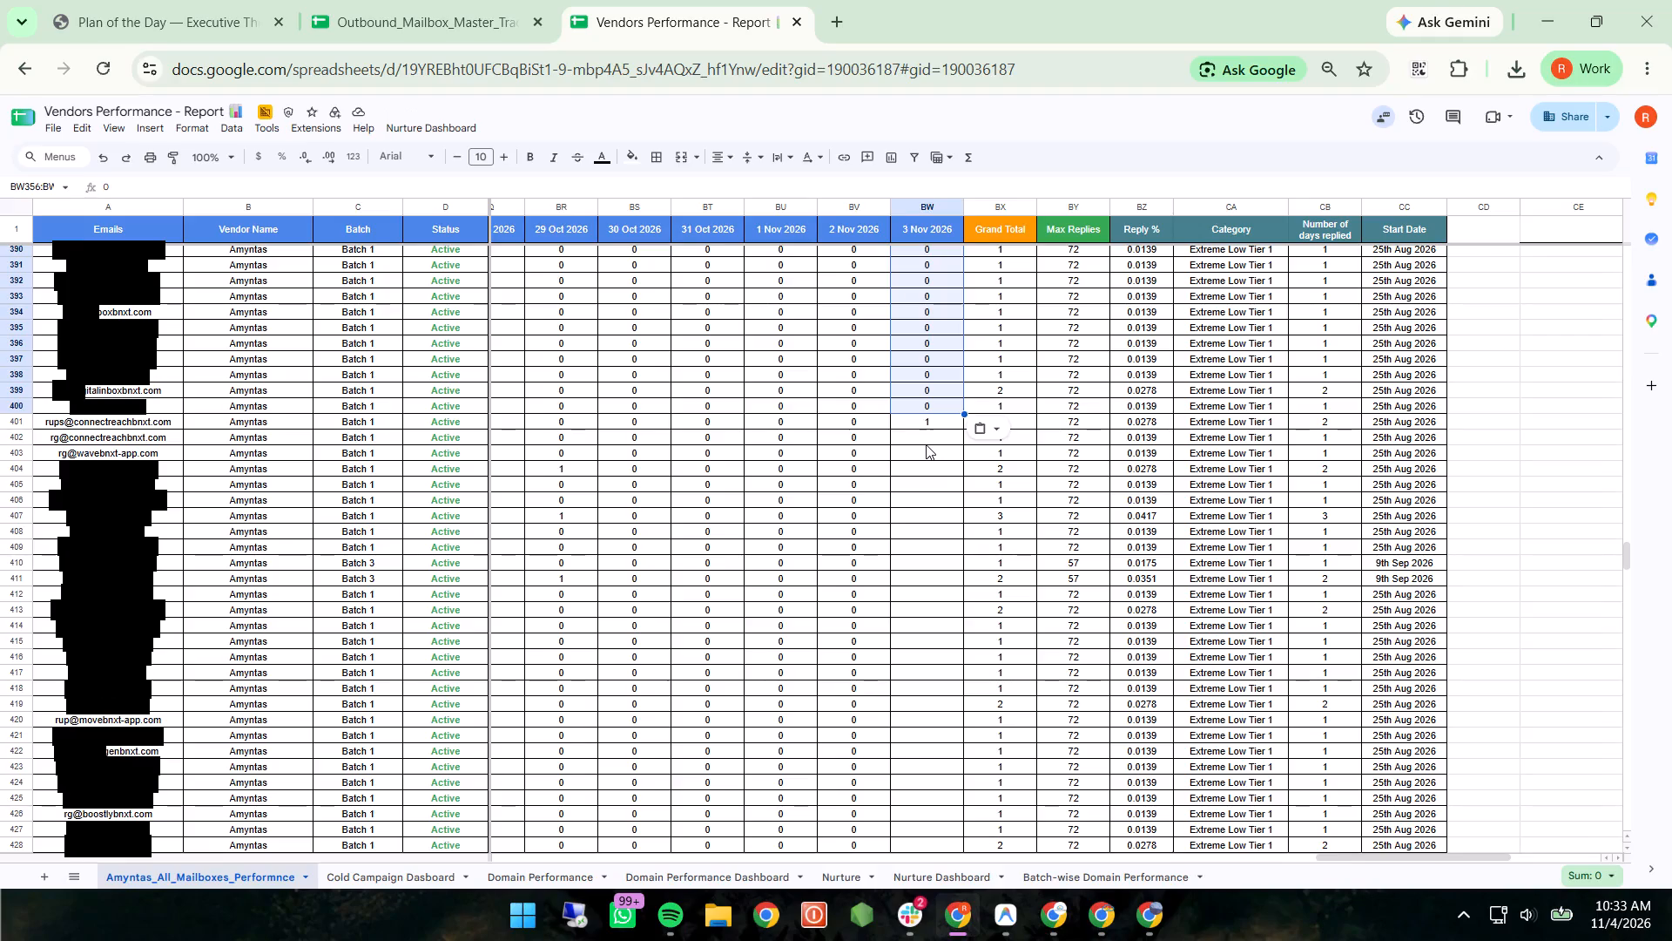
scroll(926, 444, down, 1)
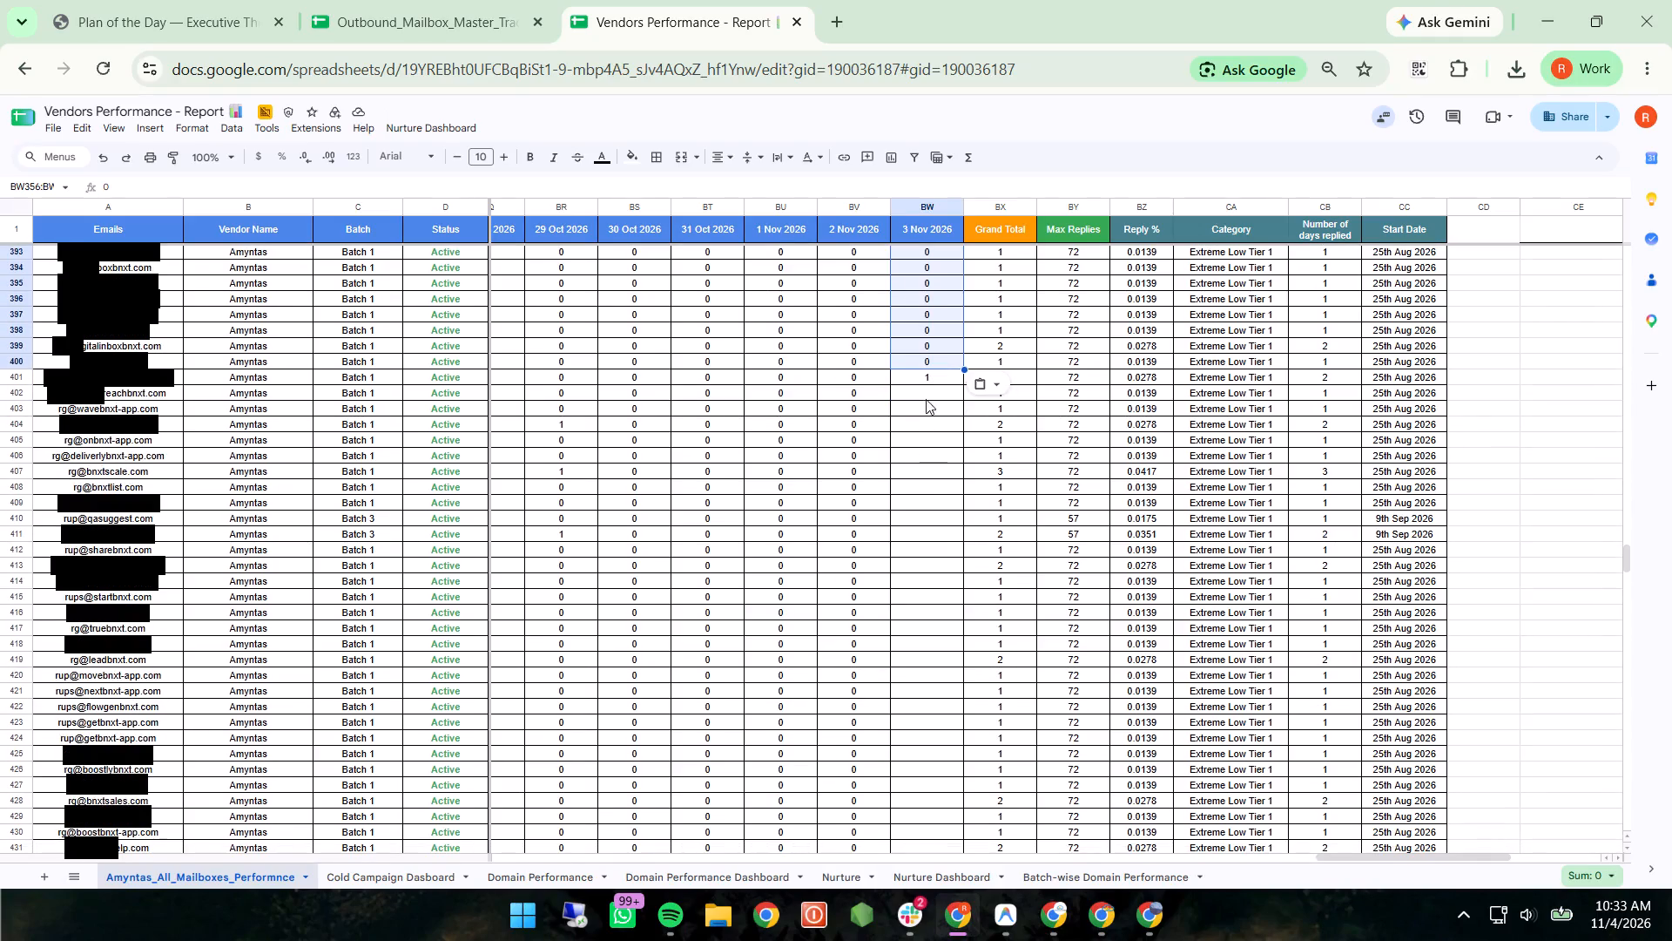
click(926, 391)
scroll(926, 391, down, 1)
scroll(926, 391, up, 1)
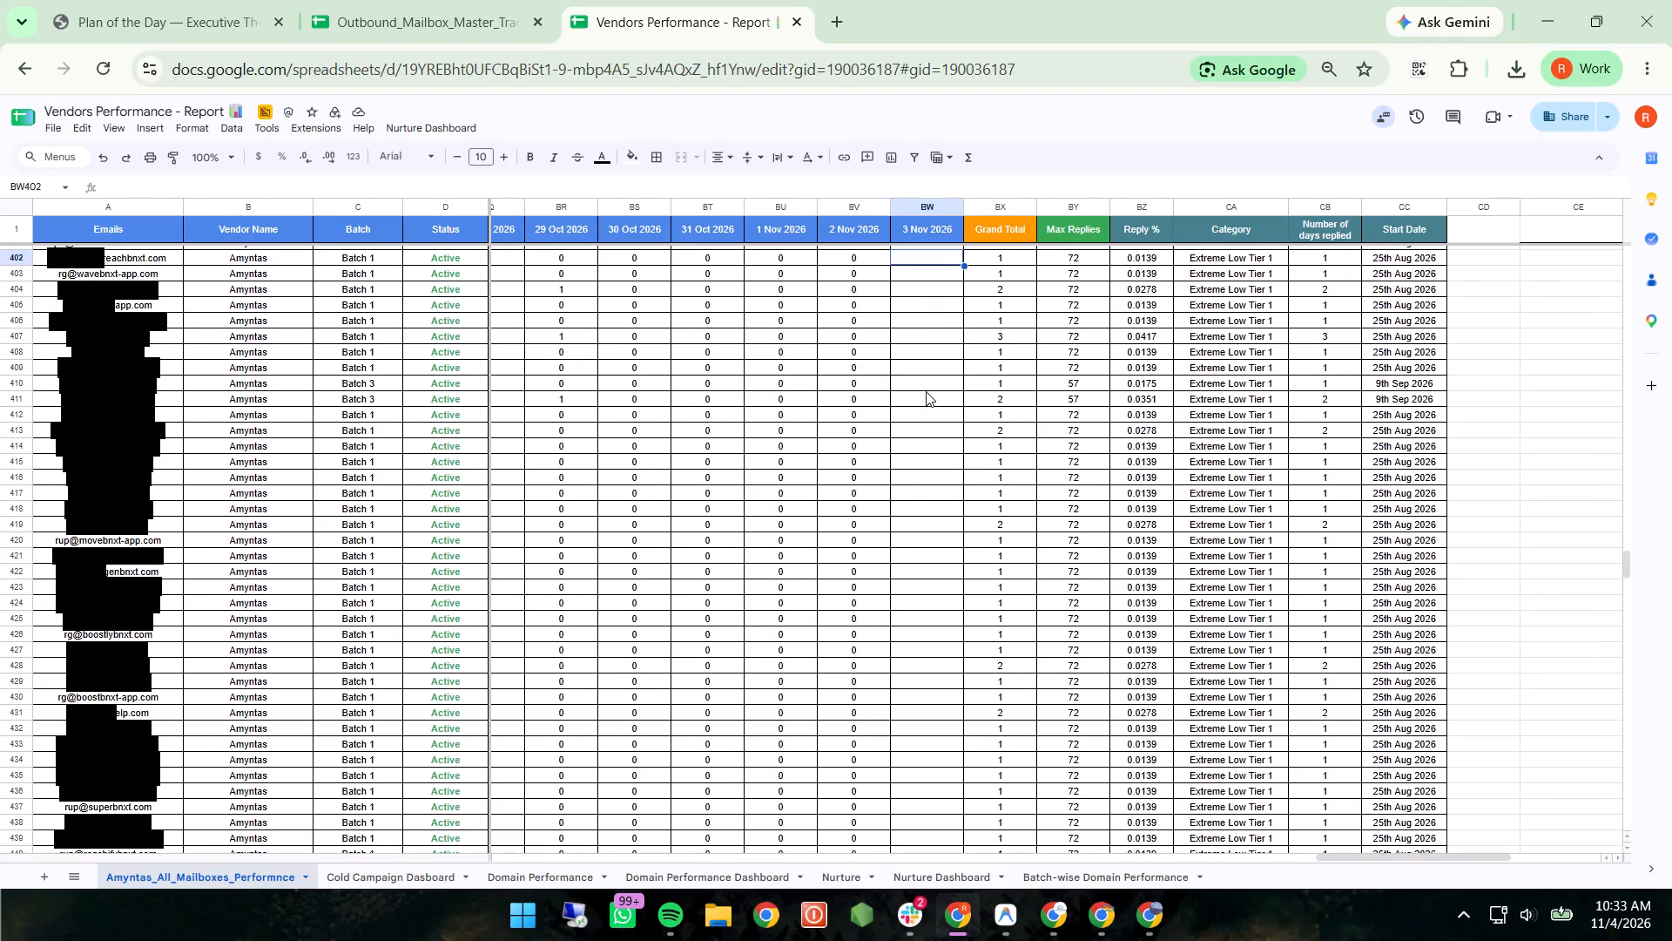
scroll(926, 391, up, 1)
key(shift+Down)
key(shift+Down)
key(shift+Down)
key(shift+Down)
key(shift+Down)
key(shift+Down)
key(shift+Down)
key(shift+Down)
key(shift+Down)
key(shift+Down)
key(shift+Down)
key(shift+Down)
key(shift+Down)
key(shift+Down)
key(shift+Down)
key(shift+Down)
key(shift+Down)
key(shift+Down)
key(shift+Down)
key(shift+Down)
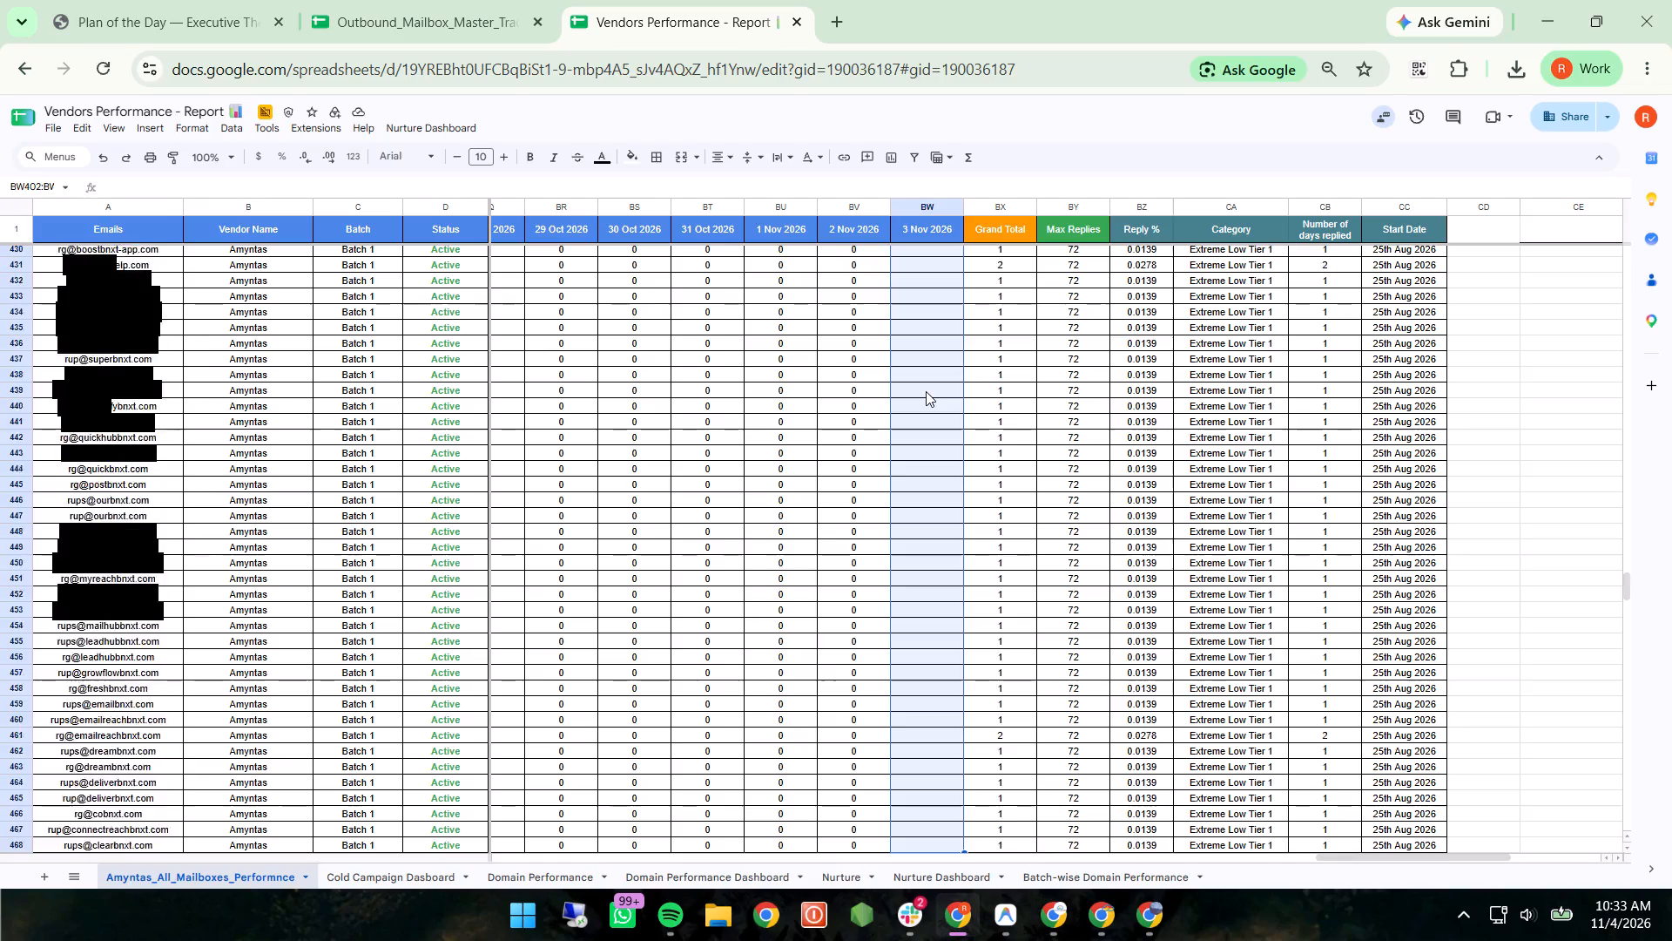
key(shift+Up)
key(shift+Up)
key(shift+Up)
key(shift+Up)
key(shift+Up)
key(shift+Up)
key(shift+Up)
key(shift+Up)
key(shift+Up)
key(shift+Up)
key(shift+Up)
key(shift+Up)
key(shift+Up)
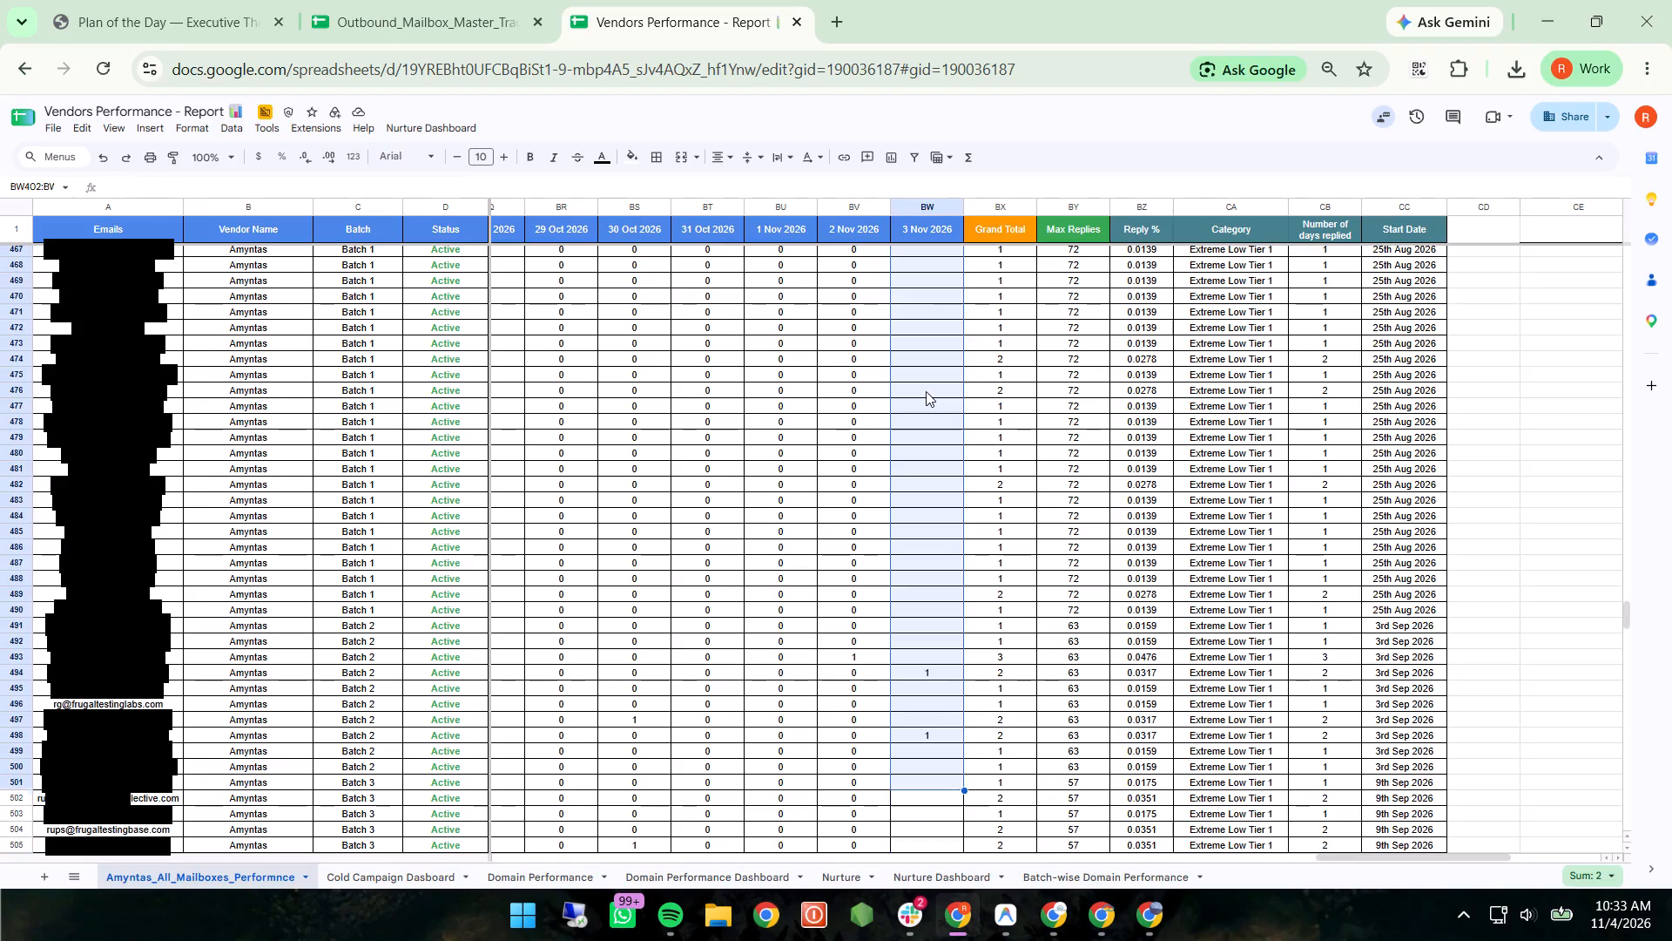
key(shift+Down)
key(shift+Up)
key(shift+Down)
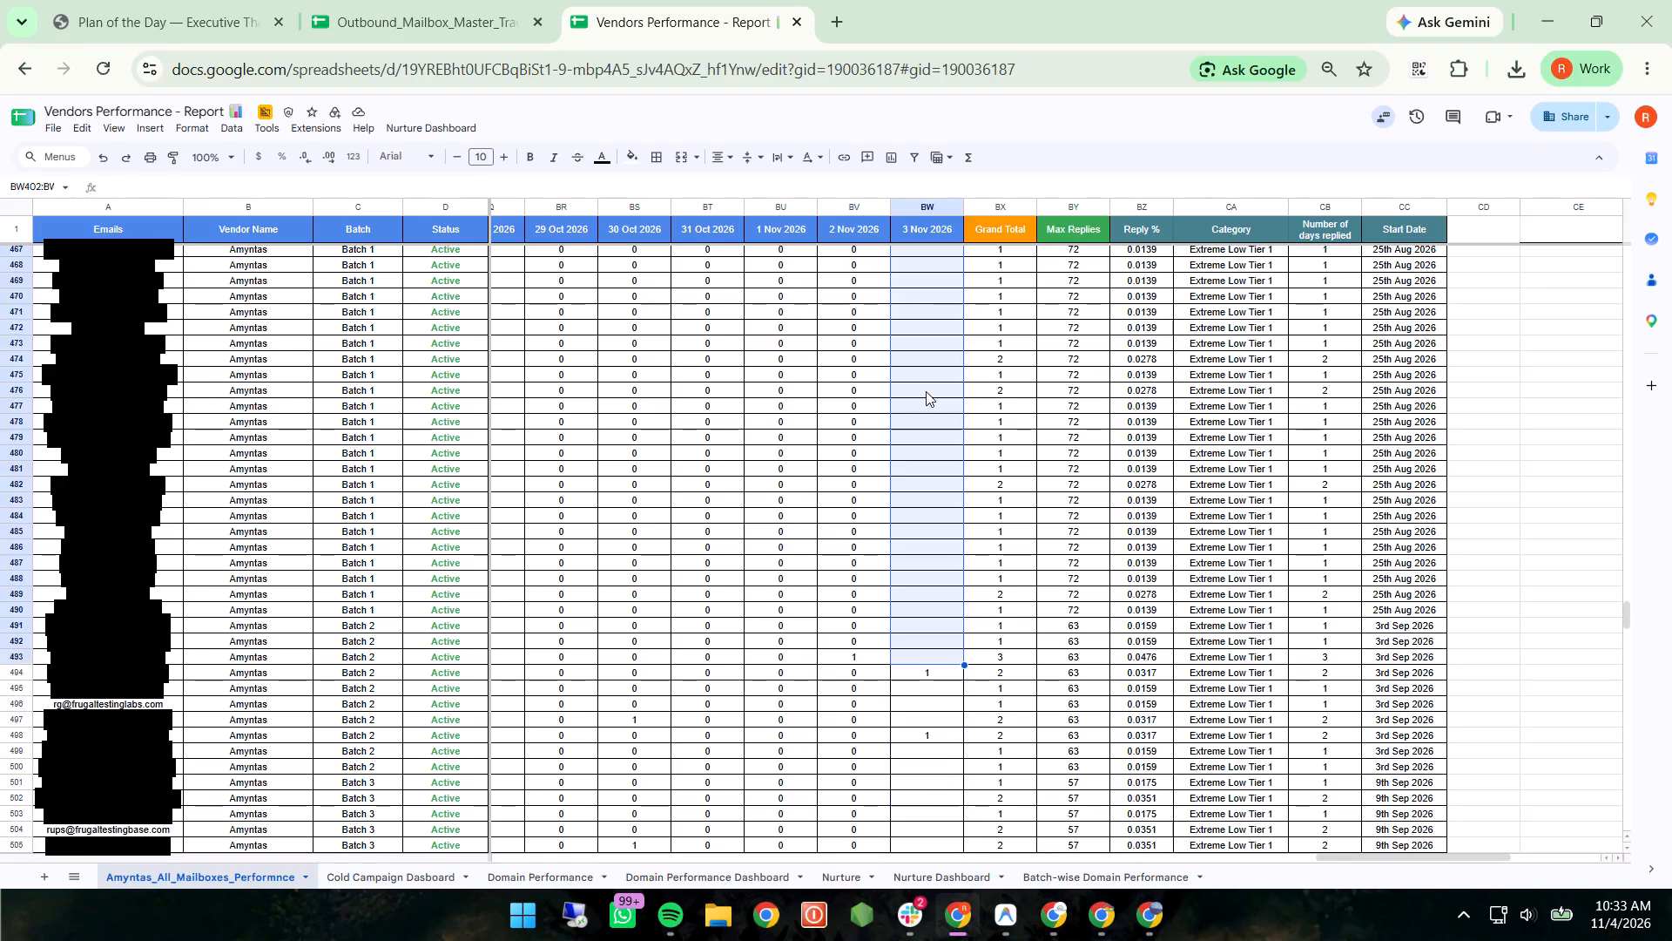
key(ctrl+v)
Paste the copied 0 into the blank 3 Nov 2026 cells in rows 495 to 497.
click(912, 684)
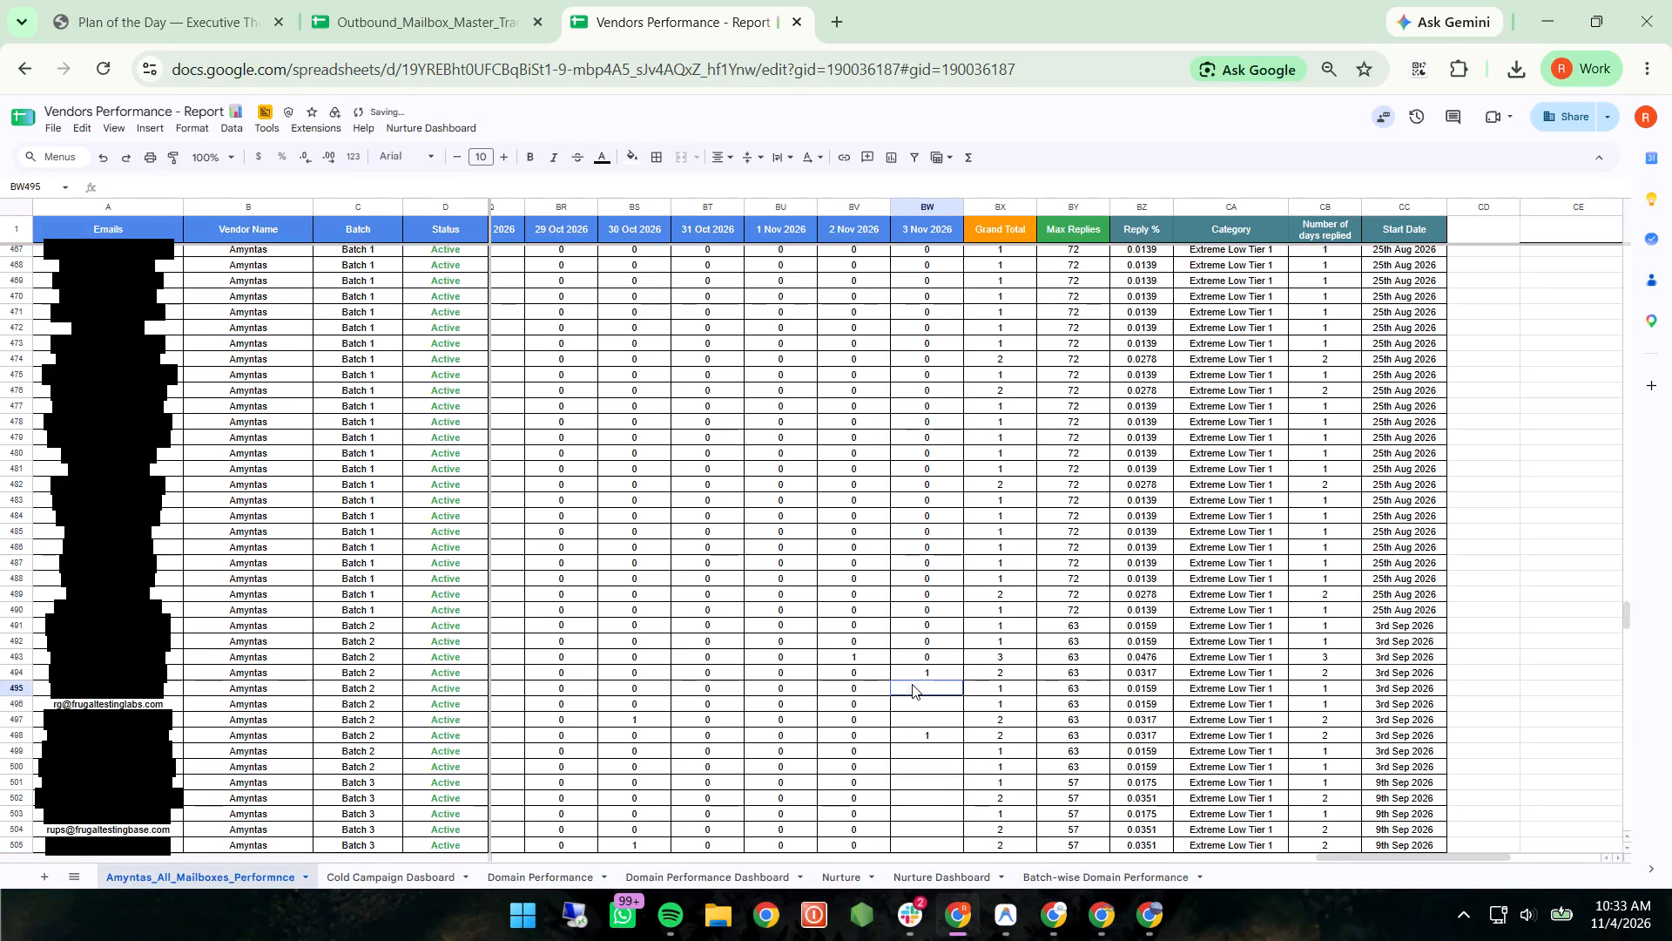
key(shift+Down)
key(shift+Down)
key(ctrl+v)
scroll(912, 684, down, 2)
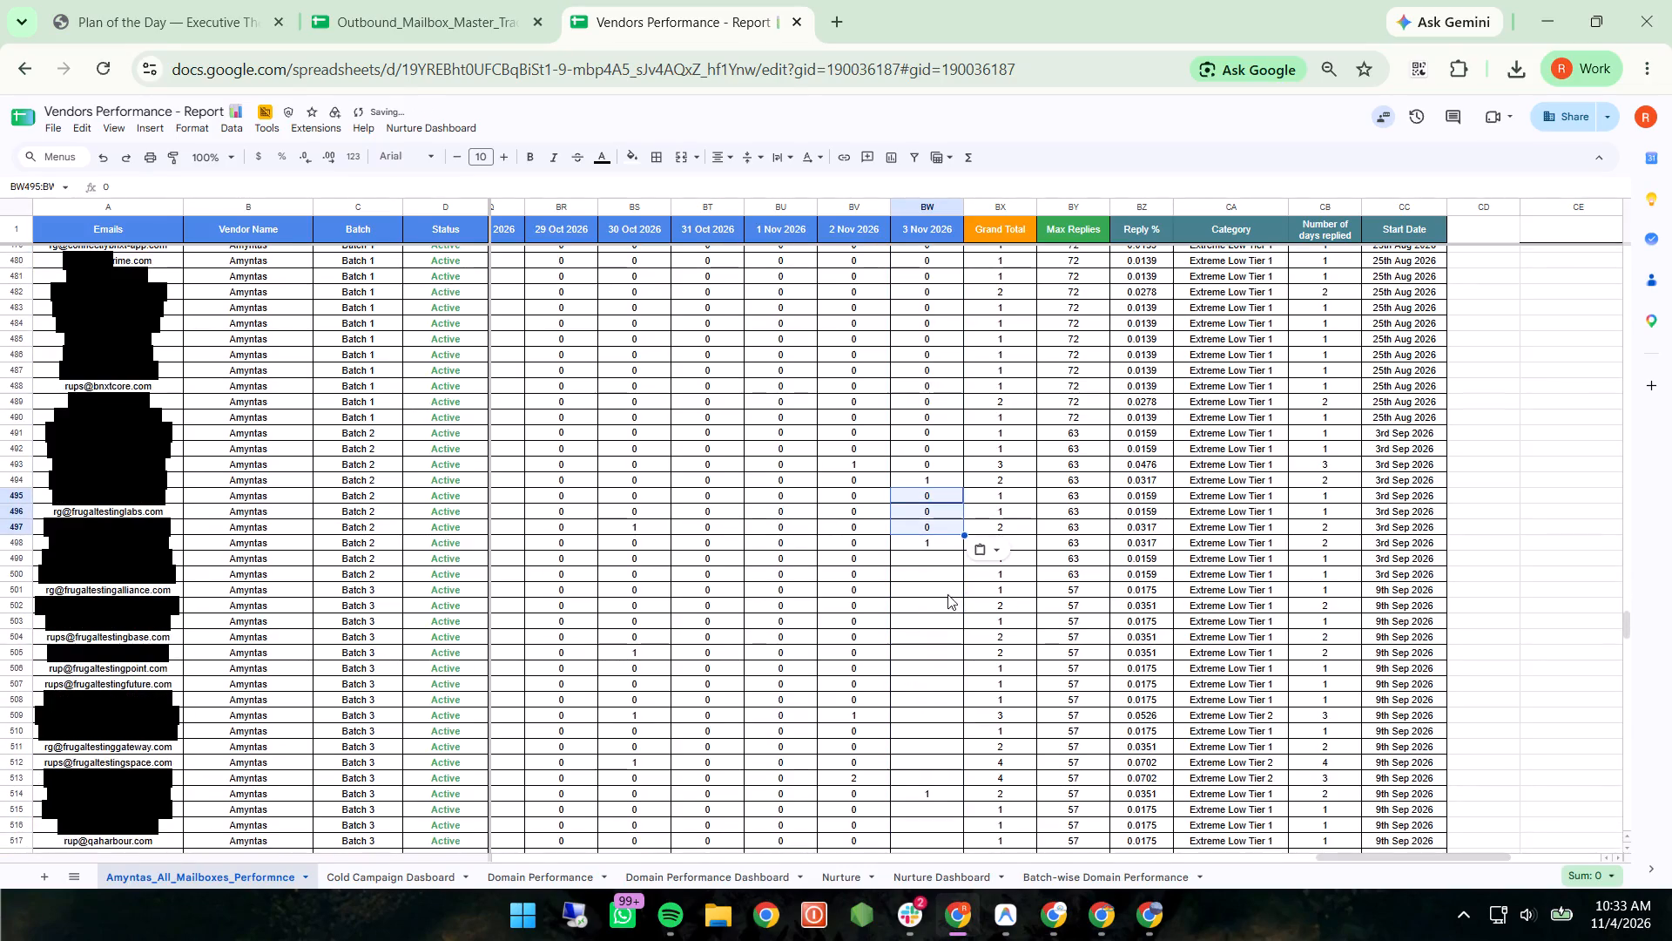
Paste the copied 0 into the blank 3 Nov 2026 cells in rows 499 to 513.
click(943, 561)
key(shift+Down)
key(shift+Down)
key(shift+Down)
key(shift+Down)
key(shift+Down)
key(shift+Down)
key(shift+Down)
key(shift+Down)
key(shift+Down)
key(shift+Down)
key(shift+Down)
key(shift+Down)
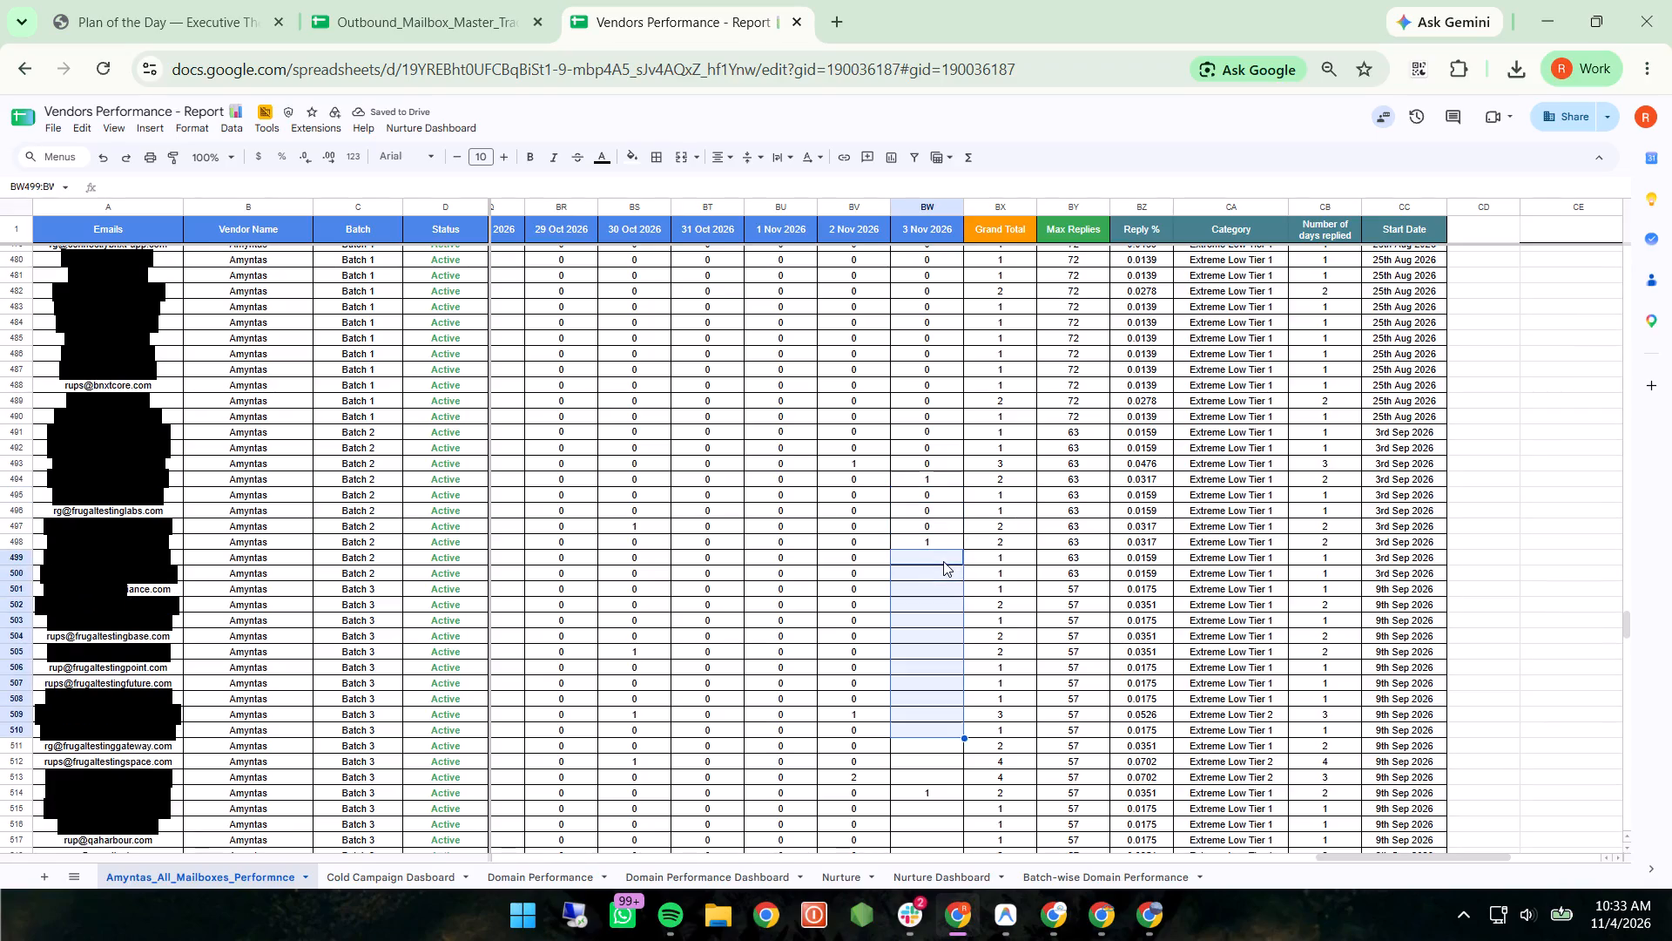
key(shift+Down)
key(shift+Down)
key(ctrl+v)
Paste the copied 0 into the blank 3 Nov 2026 cells in rows 515 to 520.
scroll(943, 561, down, 2)
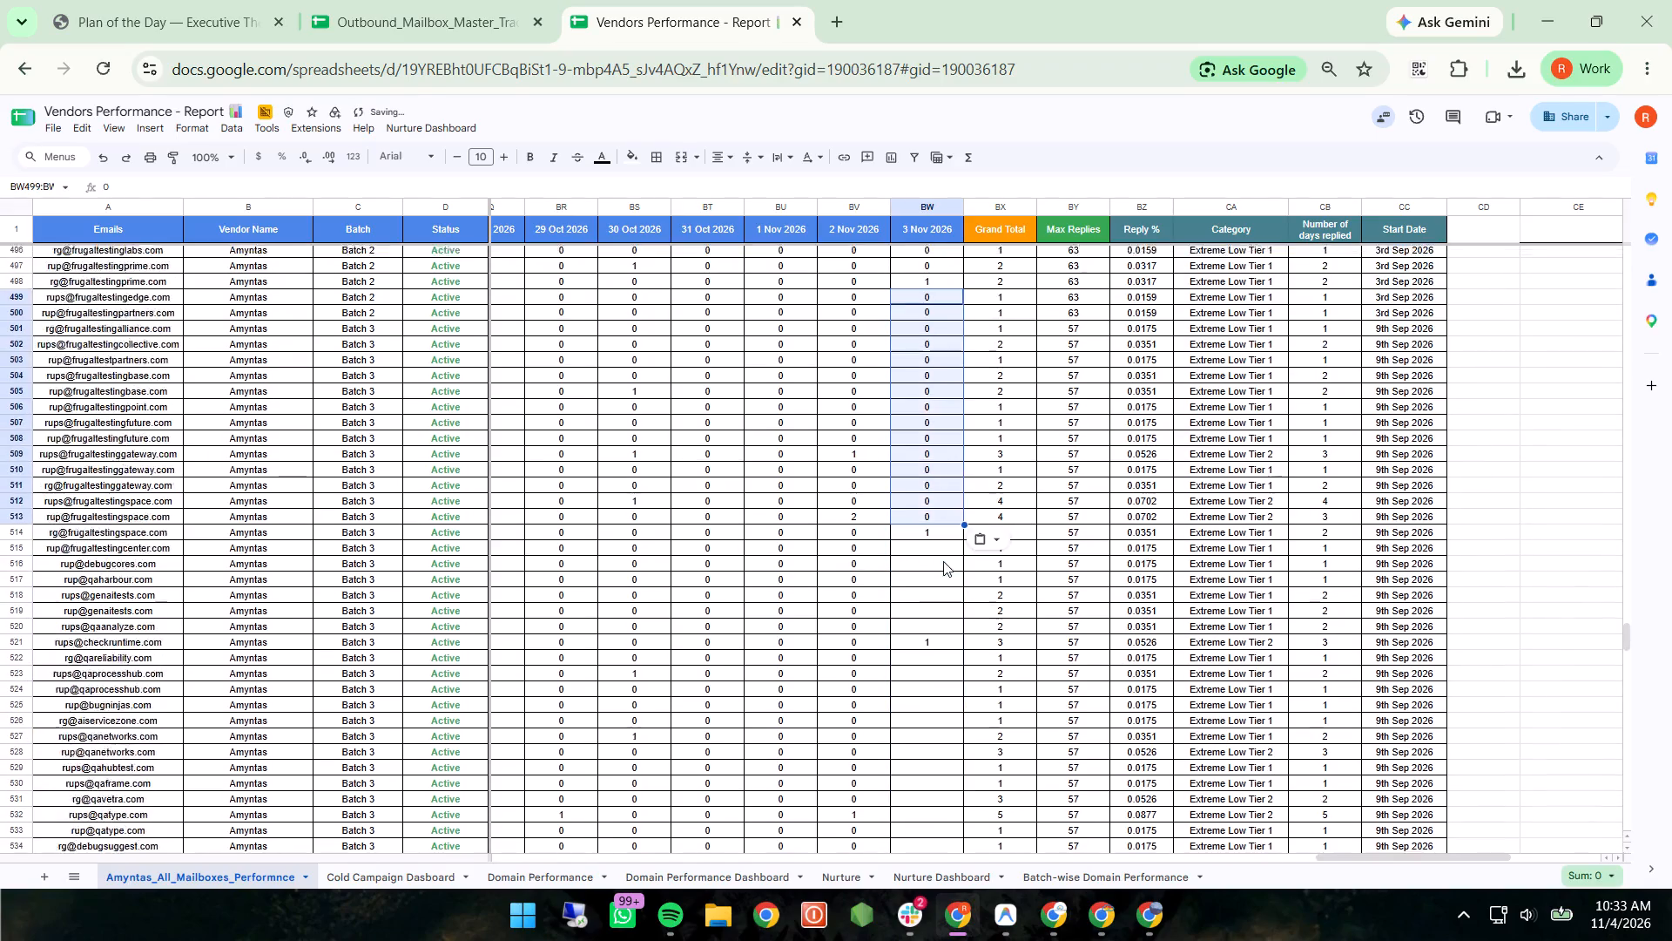
scroll(943, 561, down, 1)
click(939, 546)
key(shift+Down)
key(shift+Down)
key(shift+Down)
key(shift+Down)
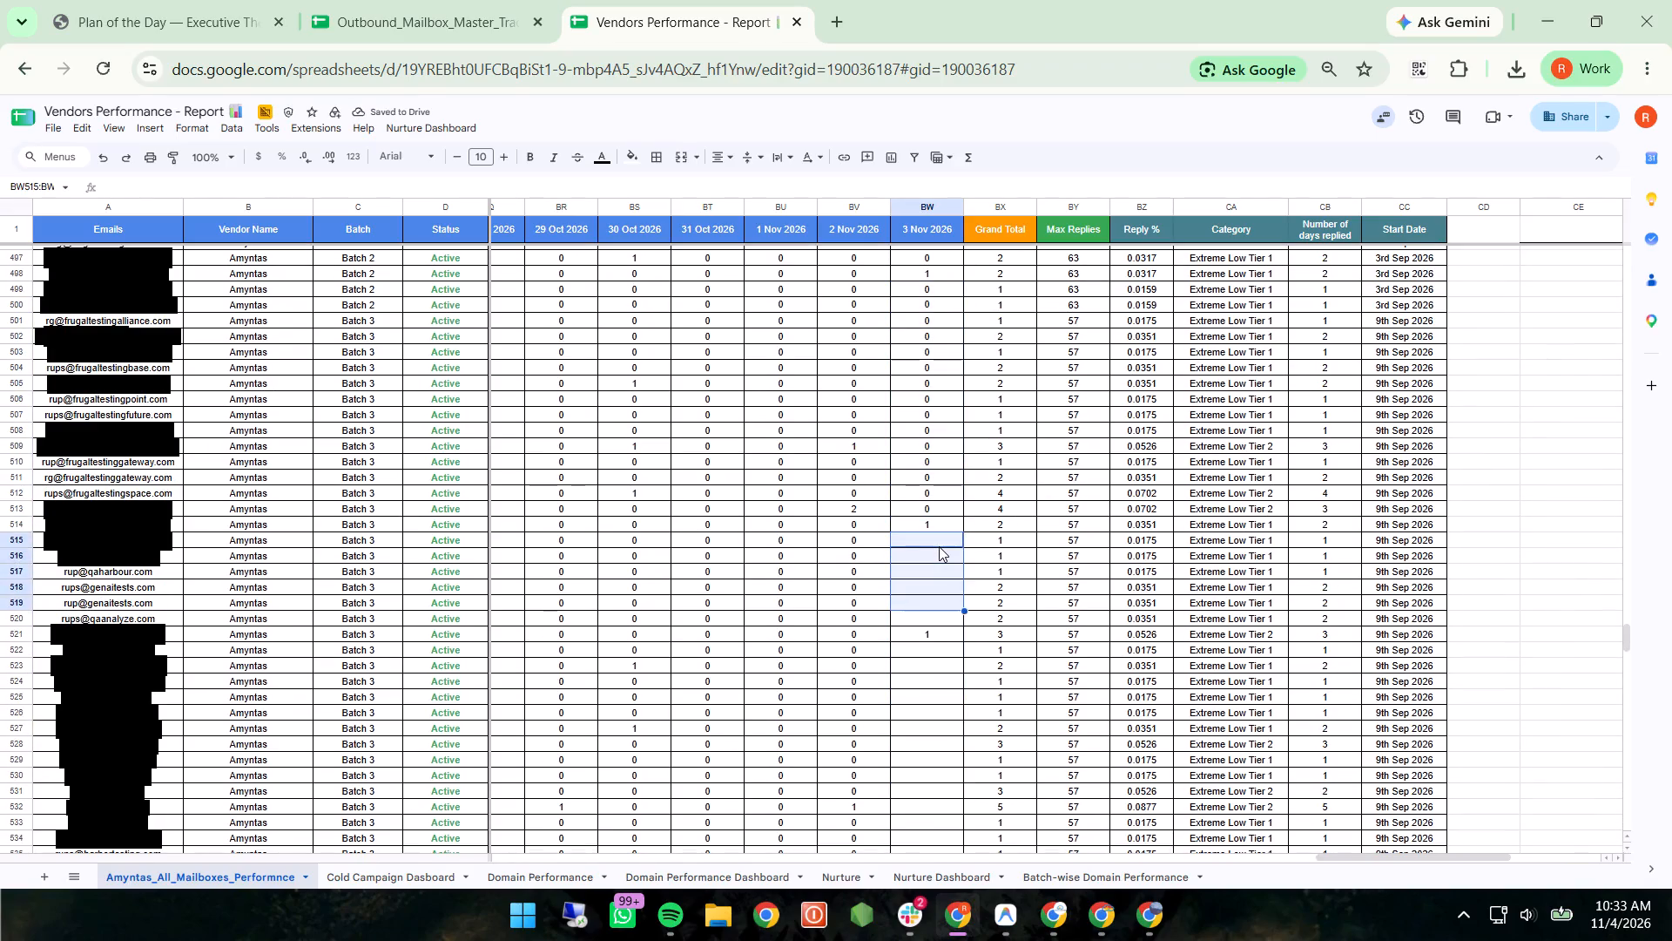
key(shift+Down)
key(ctrl+v)
Paste the copied 0 into the blank 3 Nov 2026 cells in rows 522 to 583.
scroll(939, 546, down, 1)
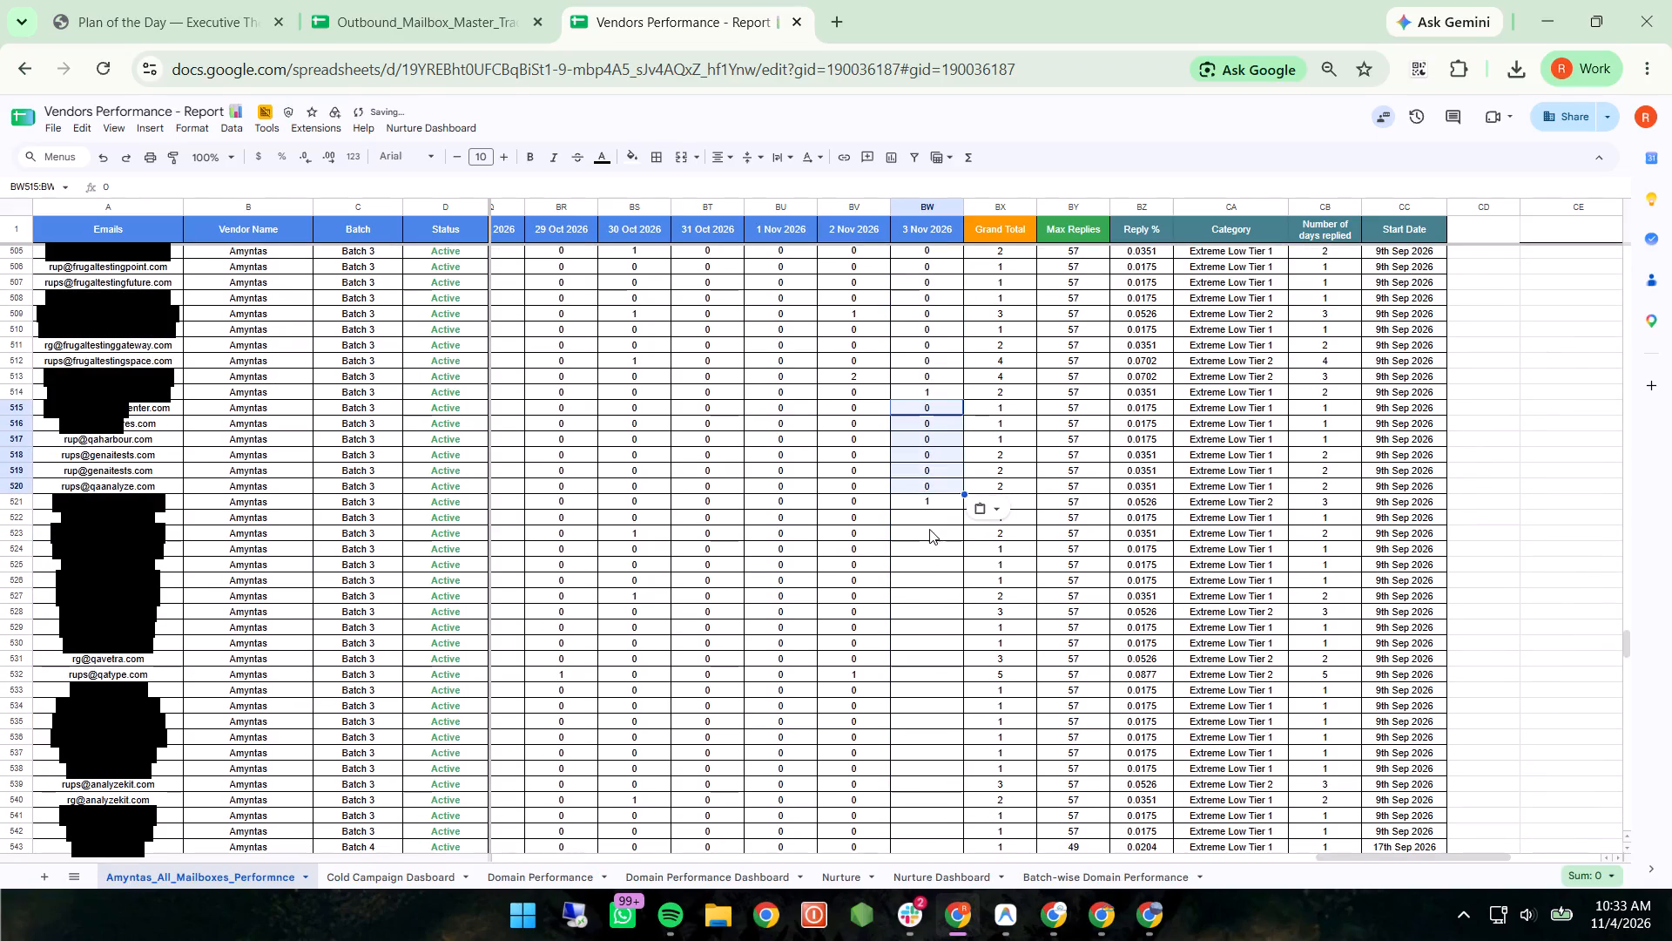
click(928, 520)
key(shift+Down)
key(shift+Down)
key(shift+Down)
key(shift+Down)
key(shift+Down)
key(shift+Down)
key(shift+Down)
key(shift+Down)
key(shift+Down)
key(shift+Down)
key(shift+Down)
key(shift+Down)
key(shift+Down)
key(shift+Down)
key(shift+Down)
key(shift+Down)
key(shift+Down)
key(shift+Down)
key(shift+Down)
key(shift+Down)
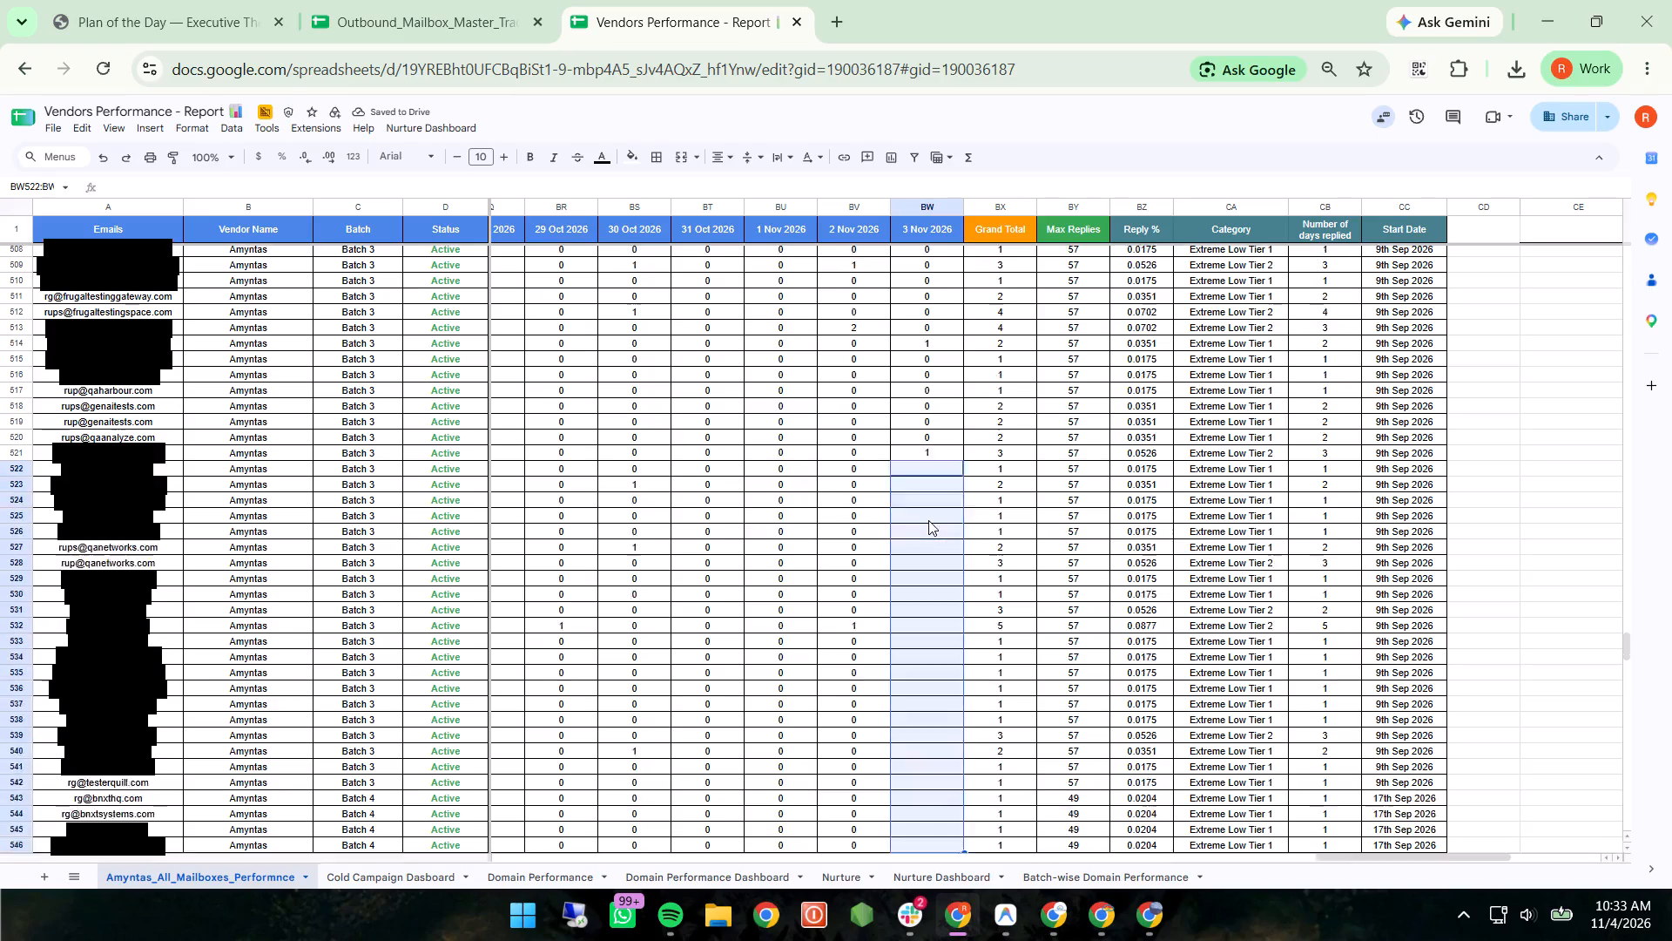
key(shift+Down)
key(shift+Down)
key(shift+Down)
key(shift+Down)
key(shift+Down)
key(shift+Down)
key(shift+Down)
key(shift+Down)
key(shift+Down)
key(shift+Down)
key(shift+Down)
key(shift+Down)
key(shift+Down)
key(shift+Down)
key(shift+Down)
key(shift+Down)
key(shift+Down)
key(shift+Down)
key(shift+Down)
key(shift+Down)
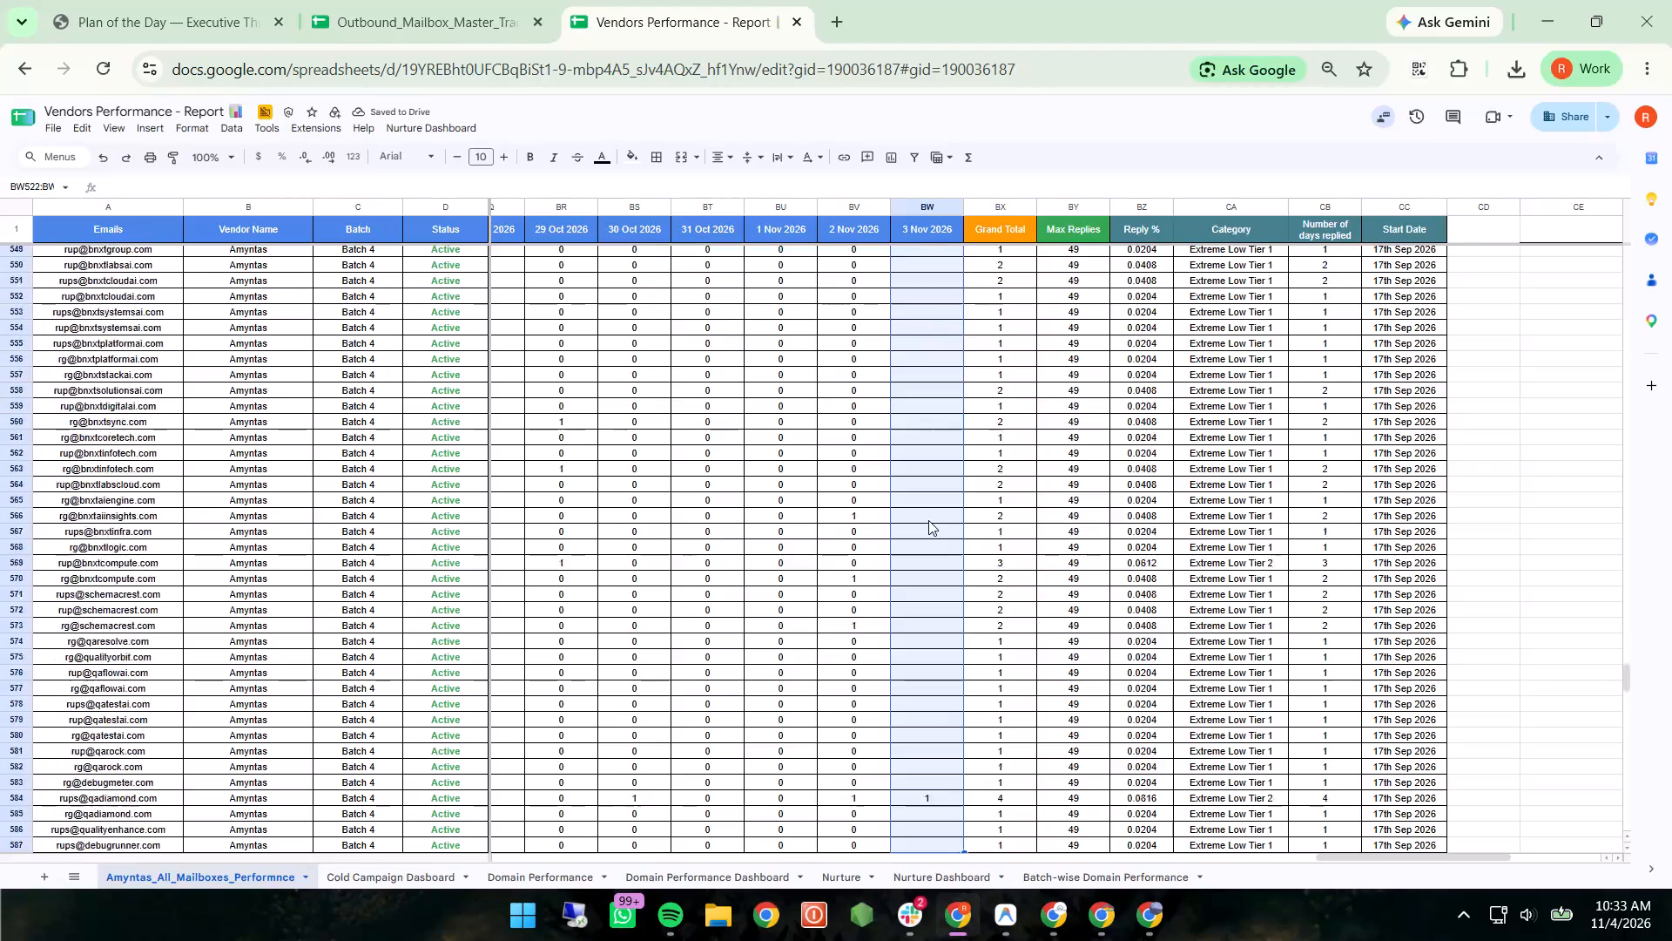
key(shift+Up)
key(shift+Up)
key(shift+Up)
key(shift+Up)
key(shift+Up)
key(shift+Up)
key(shift+Up)
key(shift+Up)
key(shift+Up)
key(shift+Up)
key(shift+Up)
key(shift+Up)
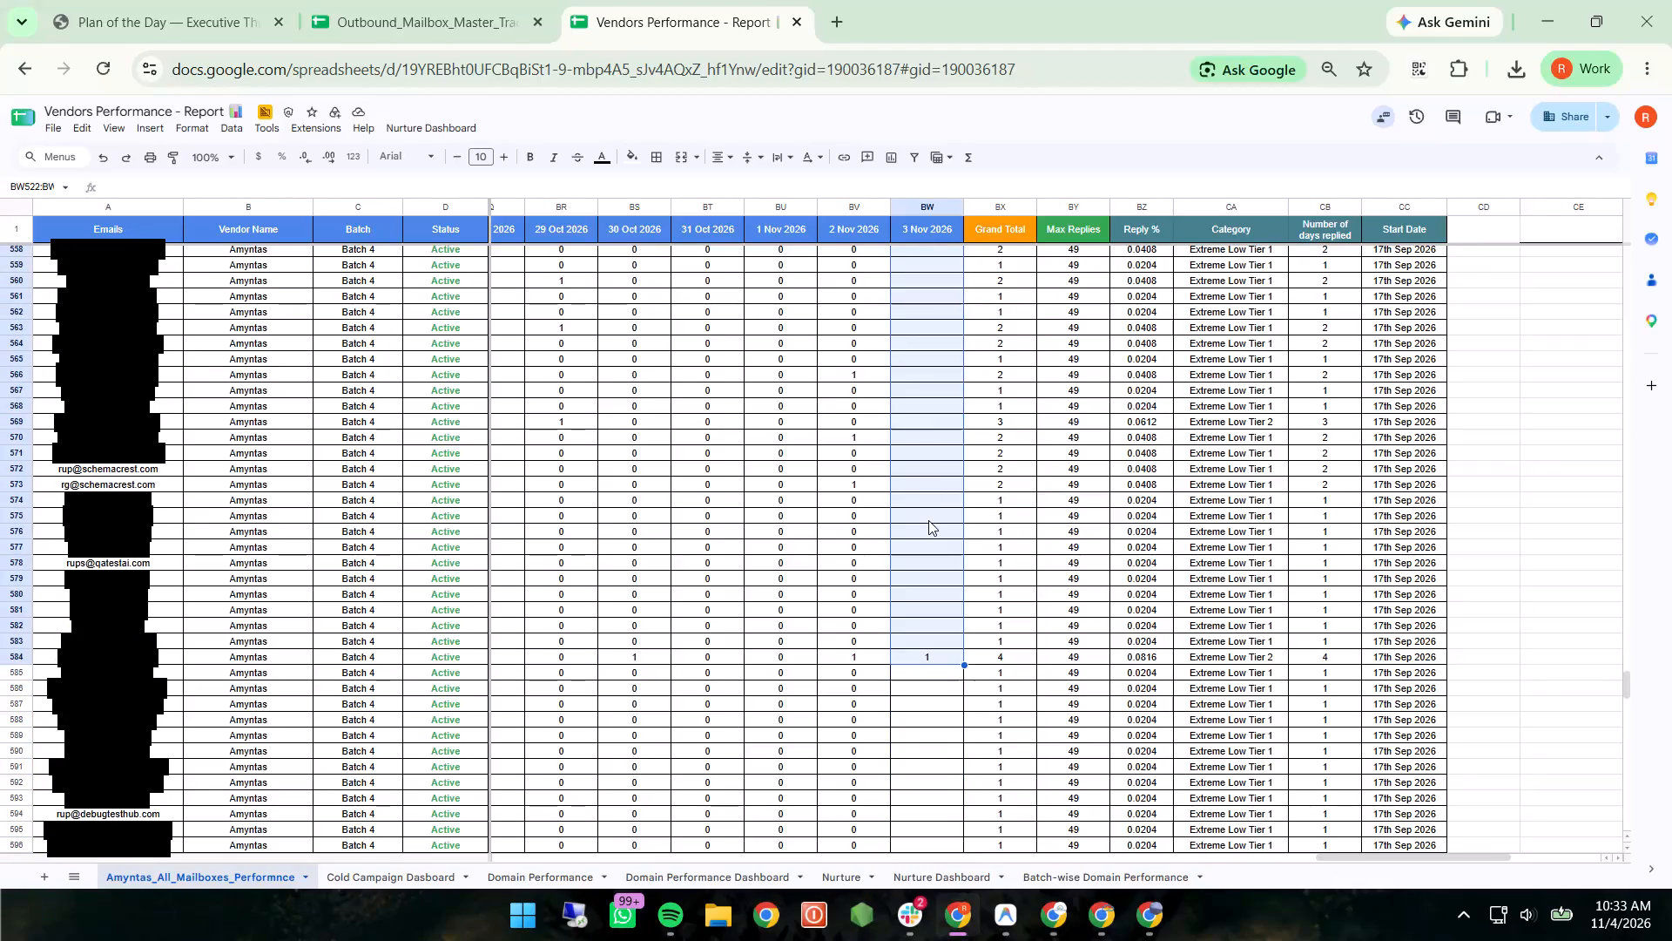
key(shift+Up)
key(ctrl+v)
Paste the copied 0 into the blank 3 Nov 2026 cells in rows 585 to 629.
scroll(928, 520, up, 2)
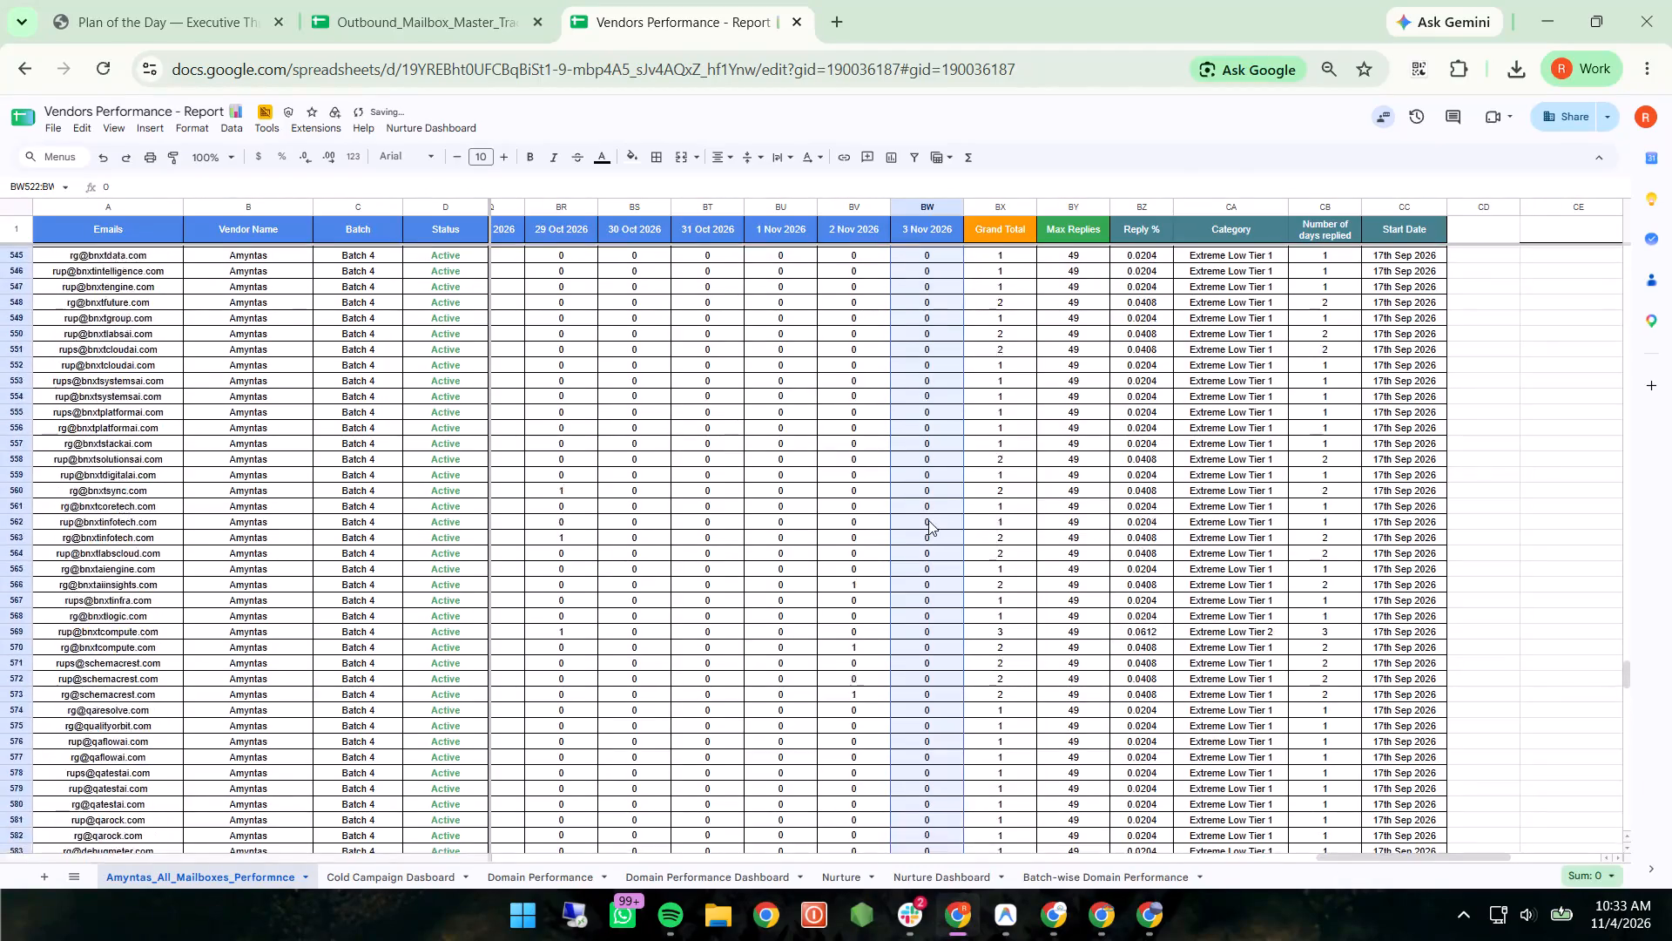
scroll(928, 520, up, 3)
scroll(928, 520, down, 1)
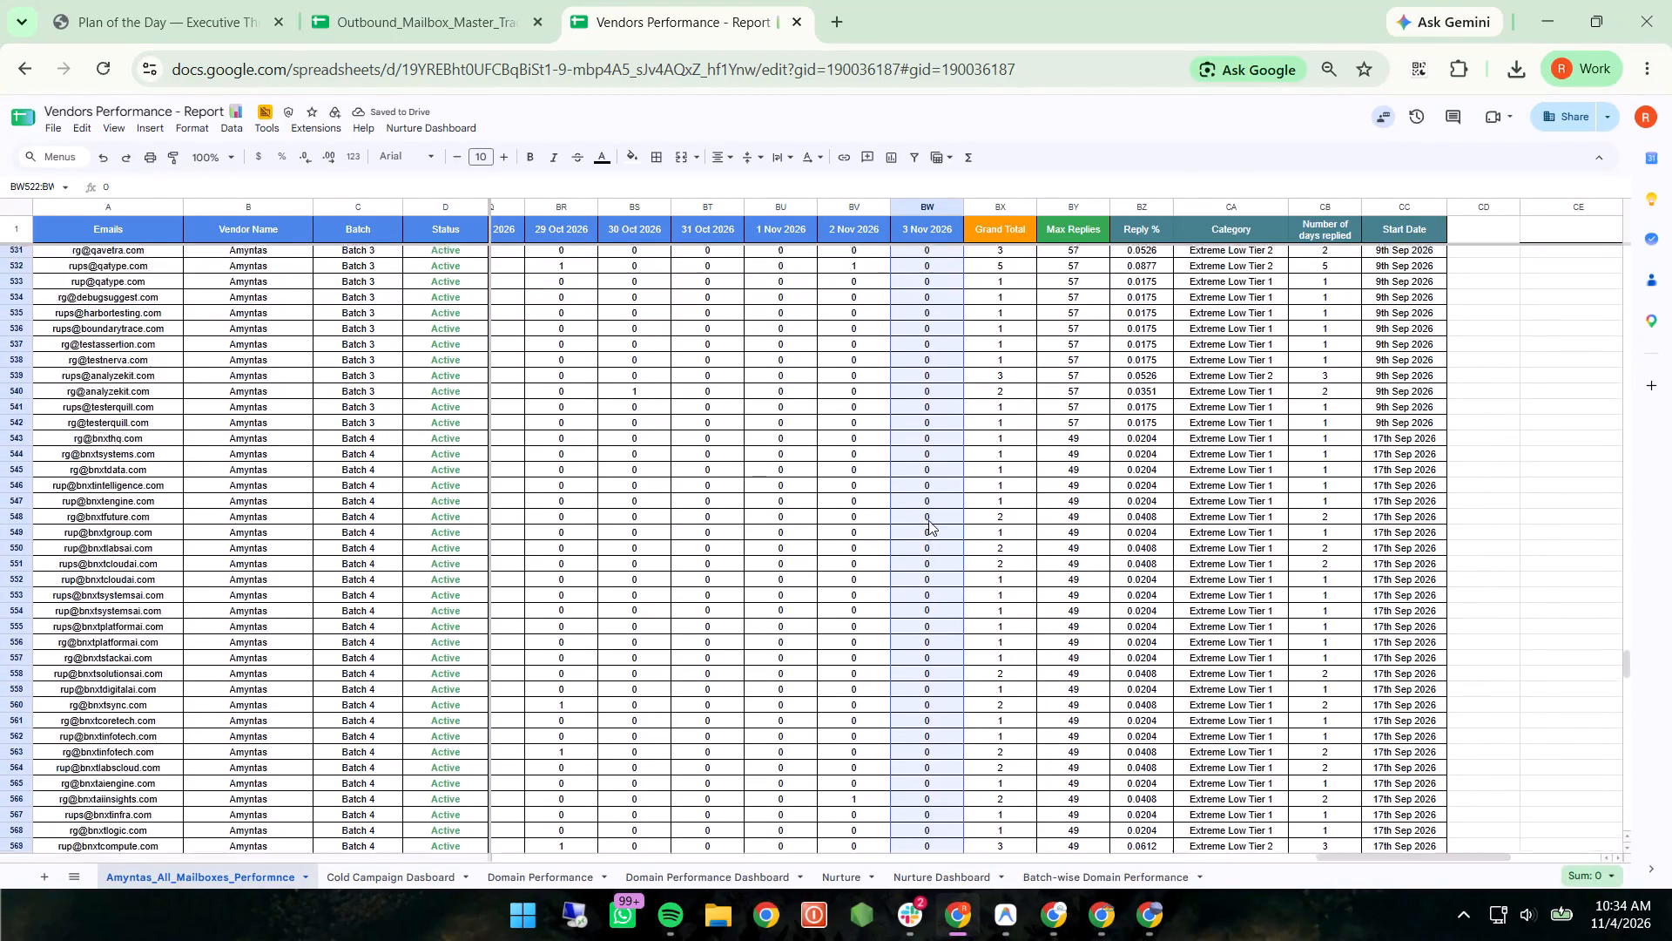
scroll(928, 520, down, 2)
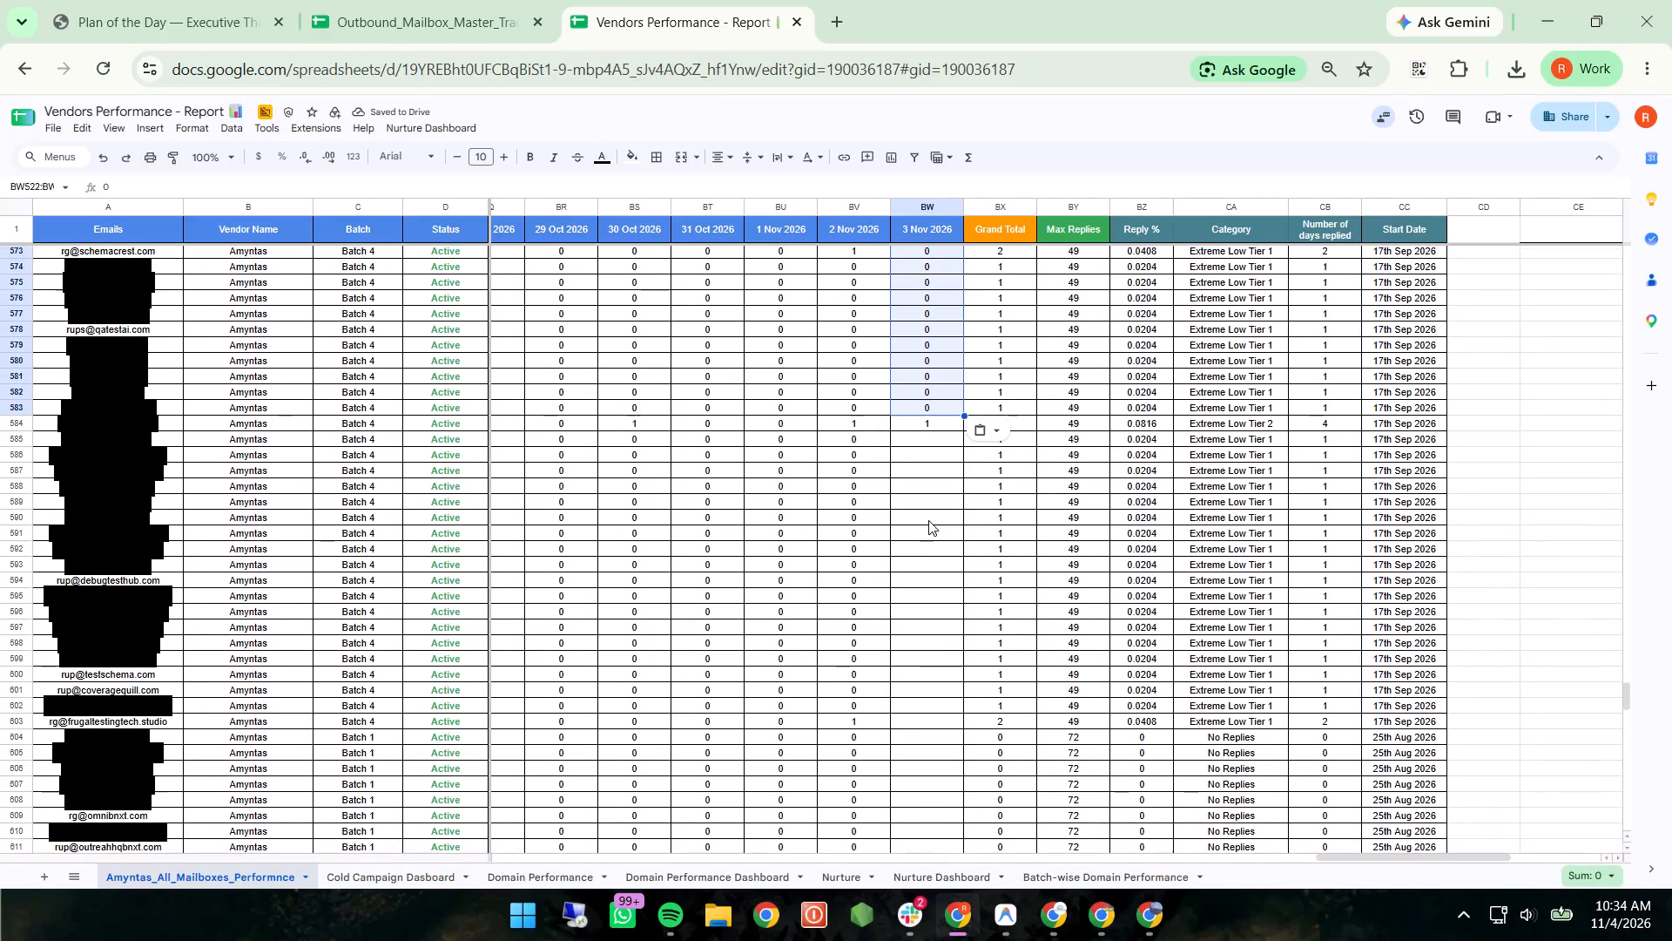
click(931, 443)
scroll(931, 443, down, 2)
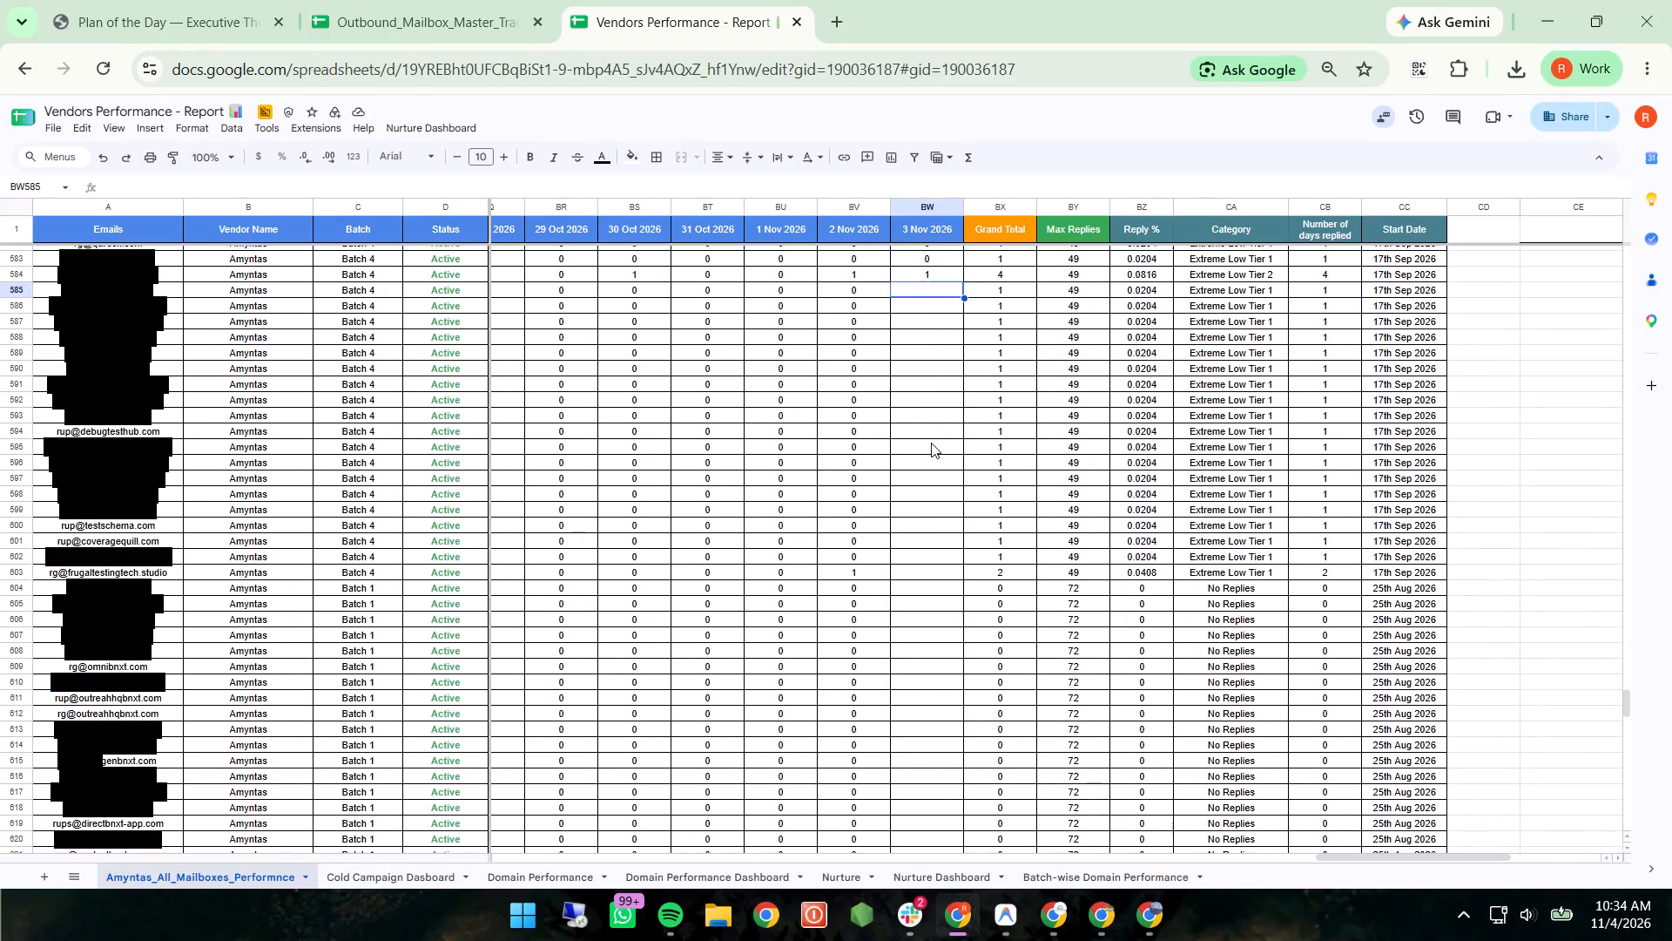
key(shift+Down)
key(shift+Down)
key(shift+Down)
key(shift+Down)
key(shift+Down)
key(shift+Down)
key(shift+Down)
key(shift+Down)
key(shift+Down)
key(shift+Down)
key(shift+Down)
key(shift+Down)
key(shift+Down)
key(shift+Down)
key(shift+Down)
key(shift+Down)
key(shift+Down)
key(shift+Down)
key(shift+Down)
key(shift+Down)
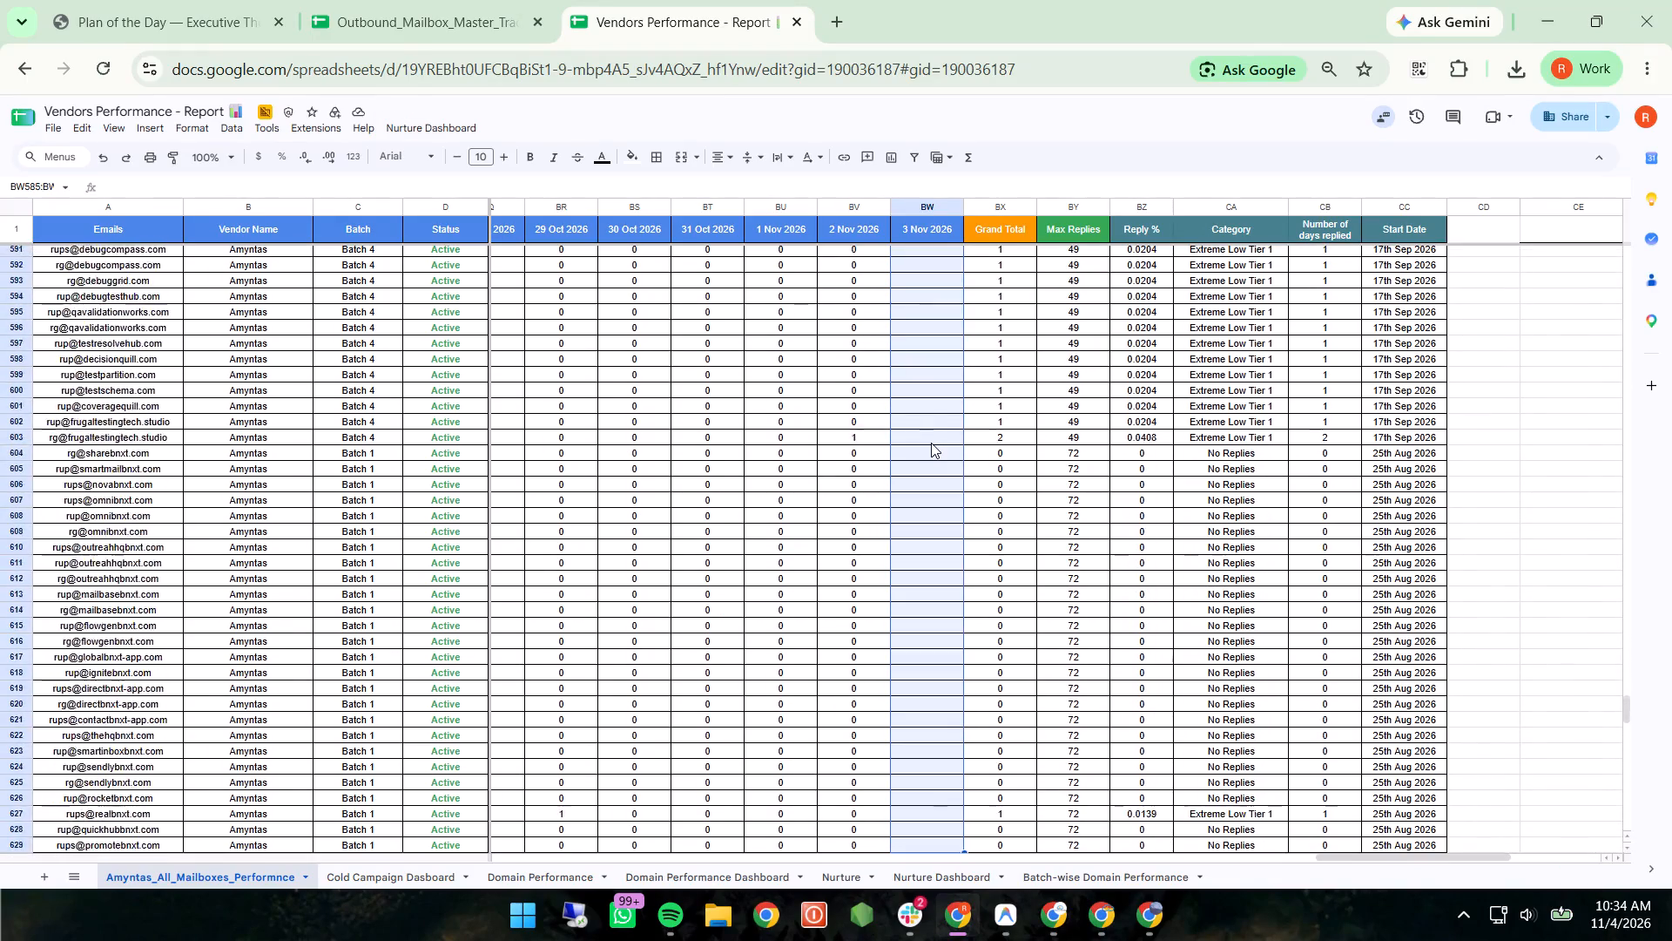
key(shift+Up)
key(shift+Up)
key(shift+Up)
key(shift+Up)
key(shift+Up)
key(shift+Up)
key(shift+Up)
key(shift+Up)
key(shift+Up)
key(shift+Up)
key(shift+Up)
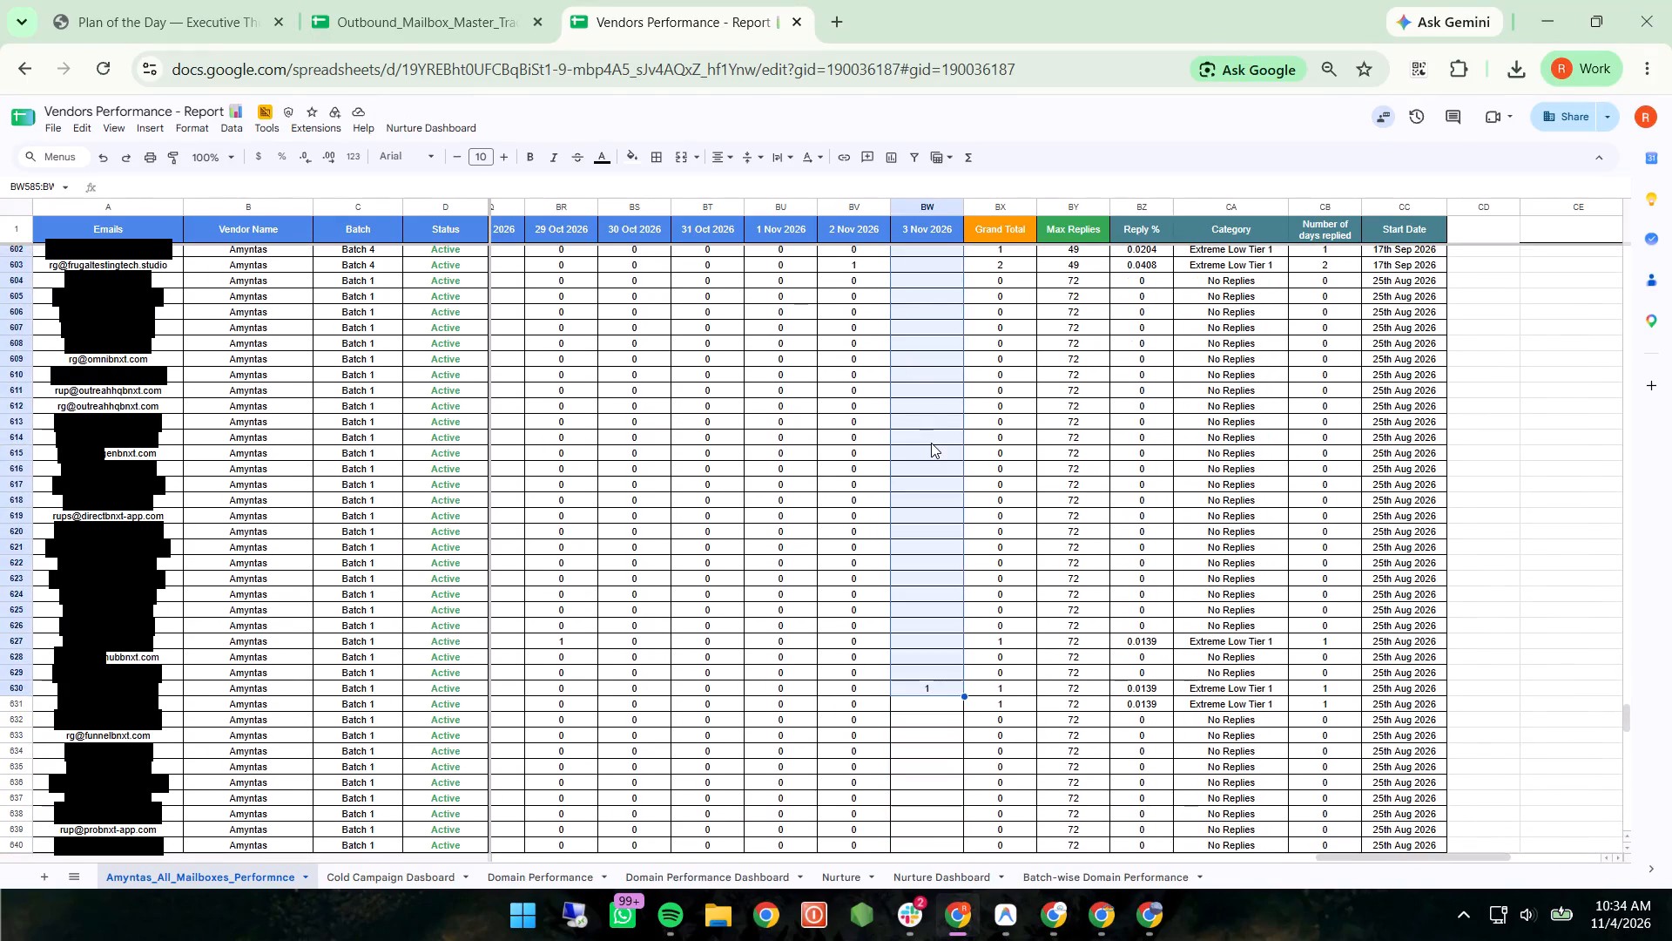
key(ctrl+v)
Paste the copied 0 into the blank 3 Nov 2026 cells in rows 631 to 663.
scroll(931, 443, up, 4)
scroll(931, 443, down, 2)
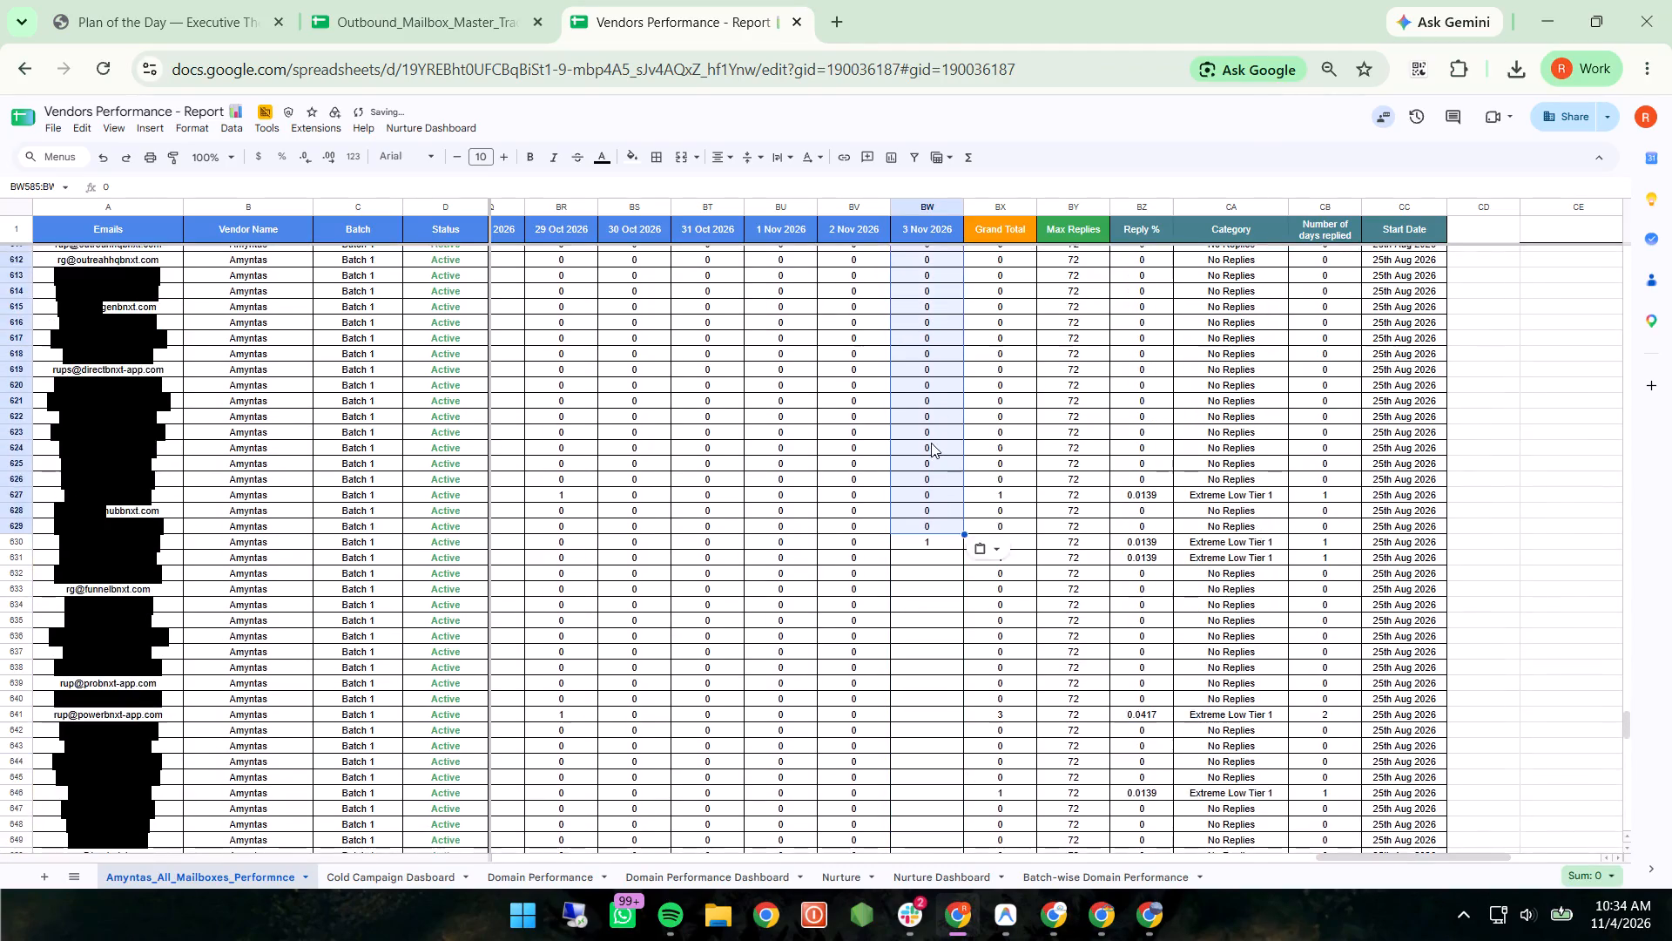
scroll(931, 443, down, 2)
click(919, 435)
scroll(919, 435, down, 1)
key(shift+Down)
key(shift+Down)
key(shift+Down)
key(shift+Down)
key(shift+Down)
key(shift+Down)
key(shift+Down)
key(shift+Down)
key(shift+Down)
key(shift+Down)
key(shift+Down)
key(shift+Down)
key(shift+Down)
key(shift+Down)
key(shift+Down)
key(shift+Down)
key(shift+Down)
key(shift+Down)
key(shift+Down)
key(shift+Down)
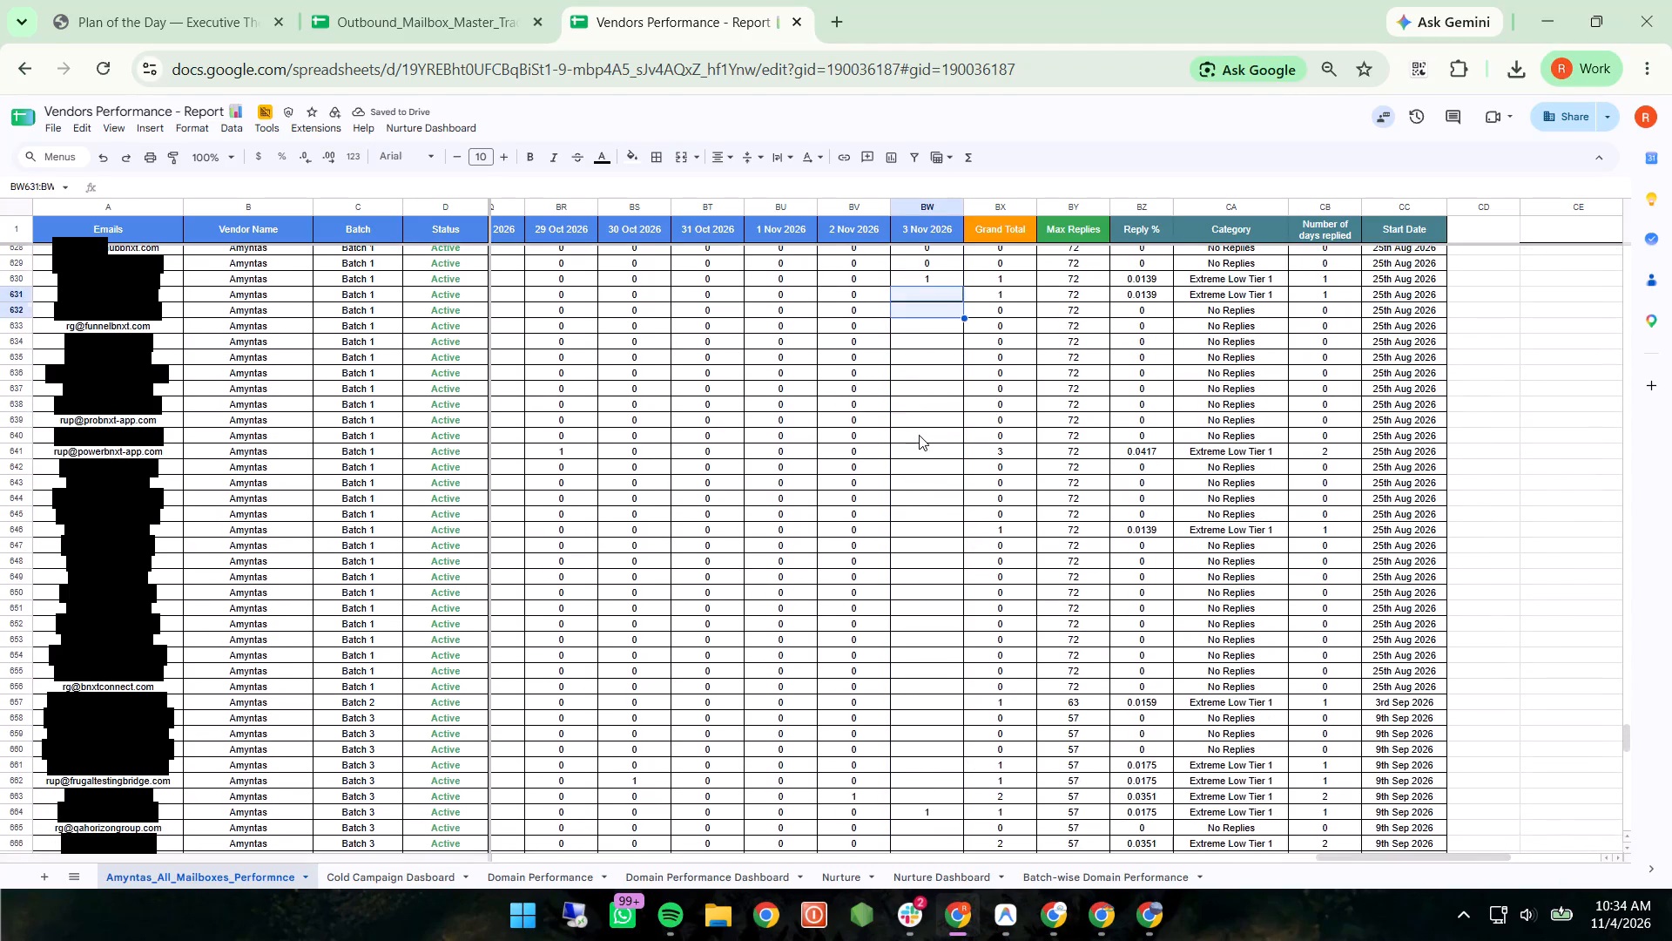
key(shift+Down)
key(shift+Down)
key(shift+Down)
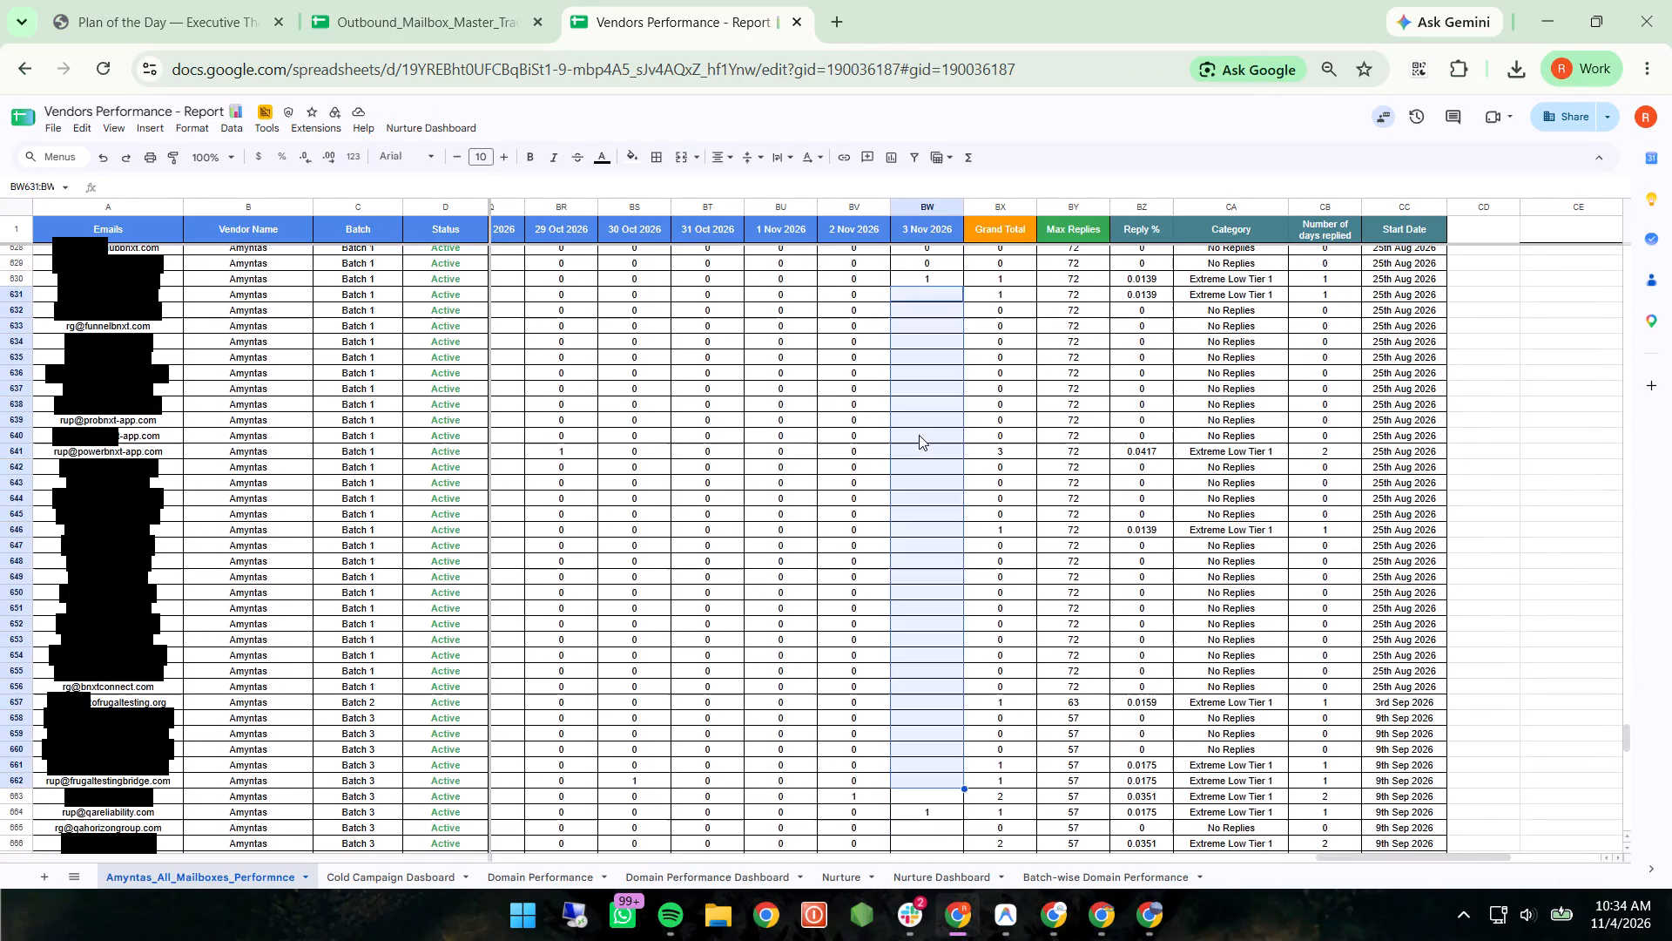
key(shift+Down)
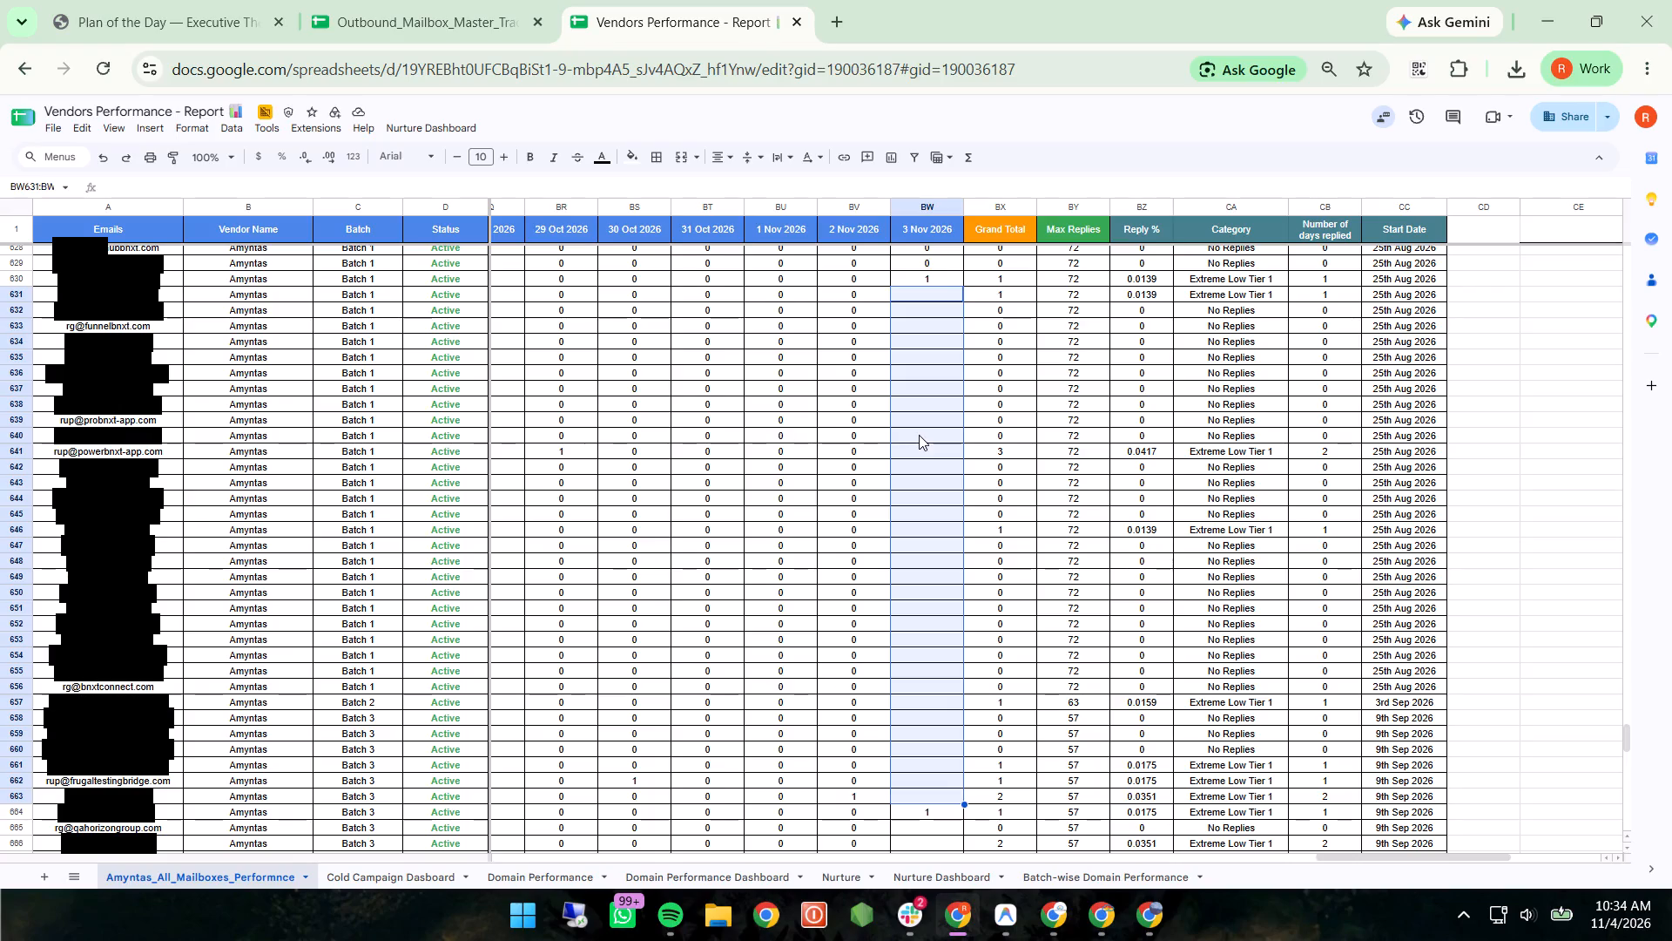
key(ctrl+v)
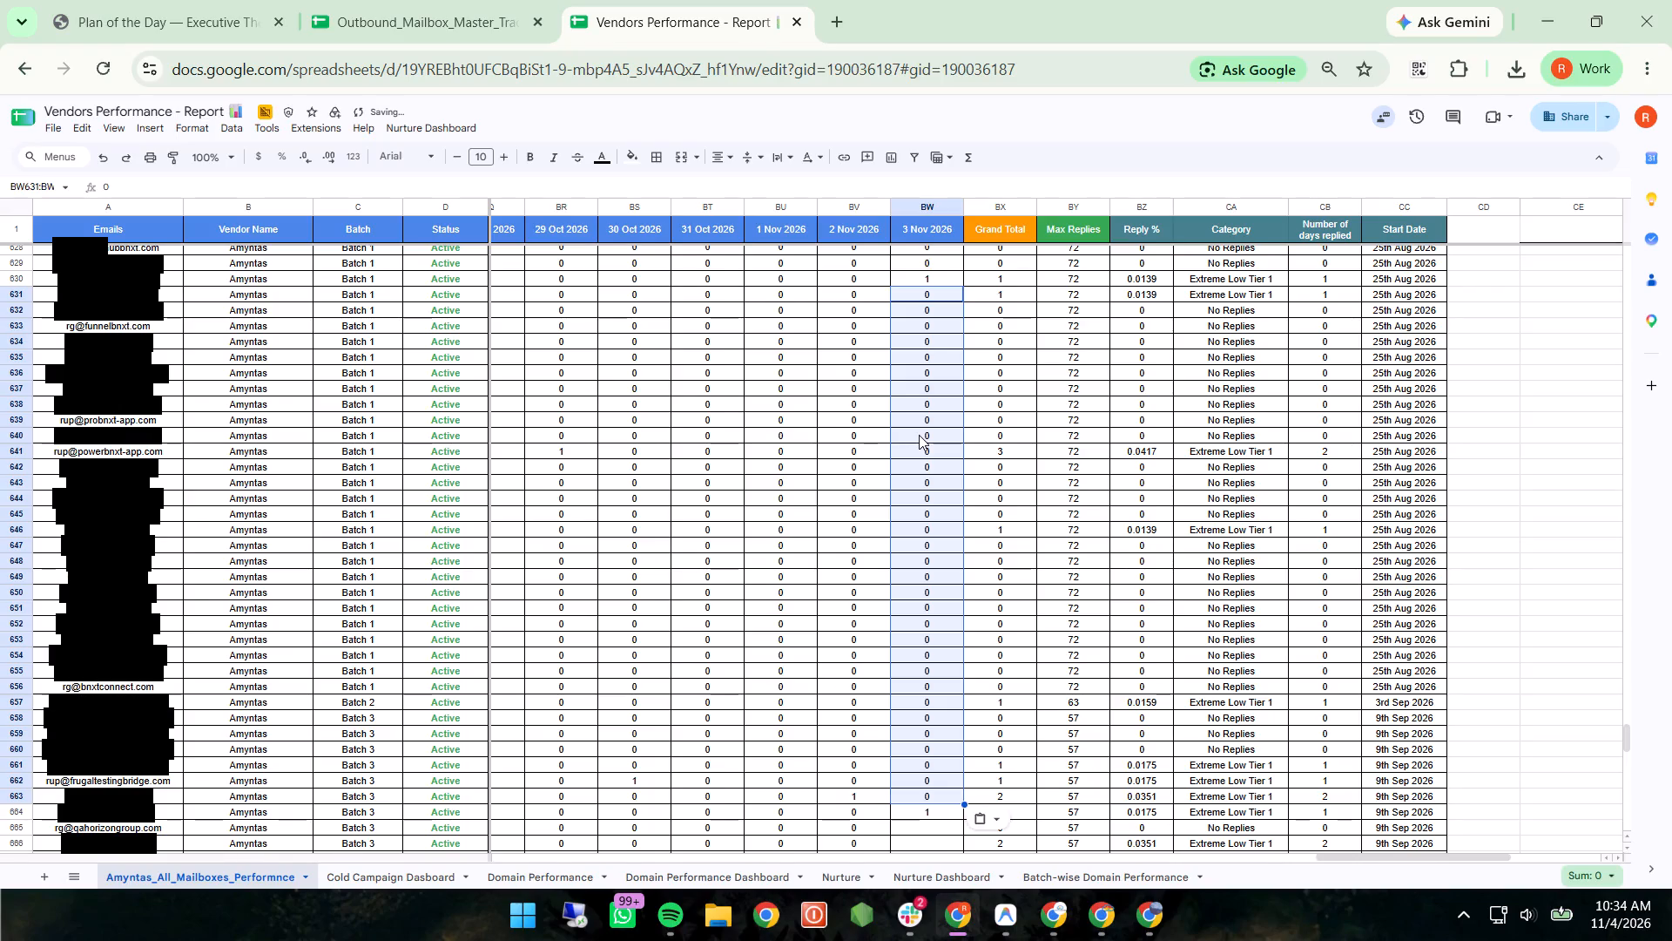
Paste the copied 0 into the blank 3 Nov 2026 cells in rows 665 to 673.
scroll(919, 435, down, 3)
click(916, 460)
key(shift+Down)
key(shift+Down)
key(shift+Down)
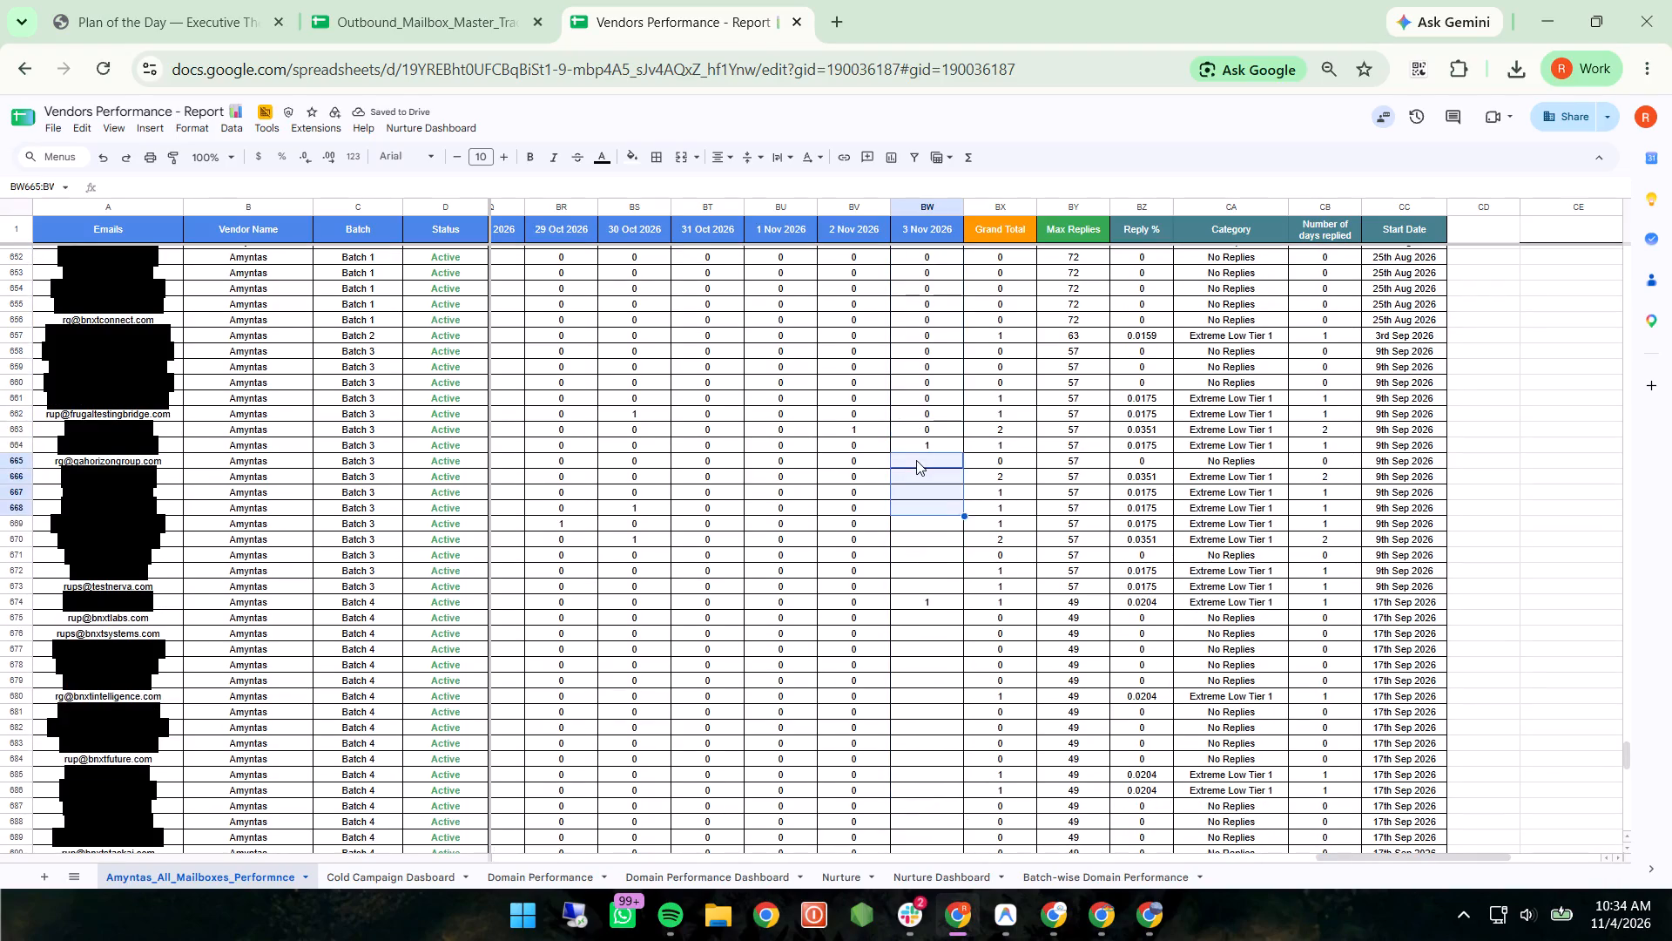
key(shift+Down)
key(shift+Down)
key(shift+Down)
key(shift+Down)
key(shift+Down)
key(ctrl+v)
Paste the copied 0 into the blank 3 Nov 2026 cells in rows 675 to 763.
scroll(916, 460, down, 1)
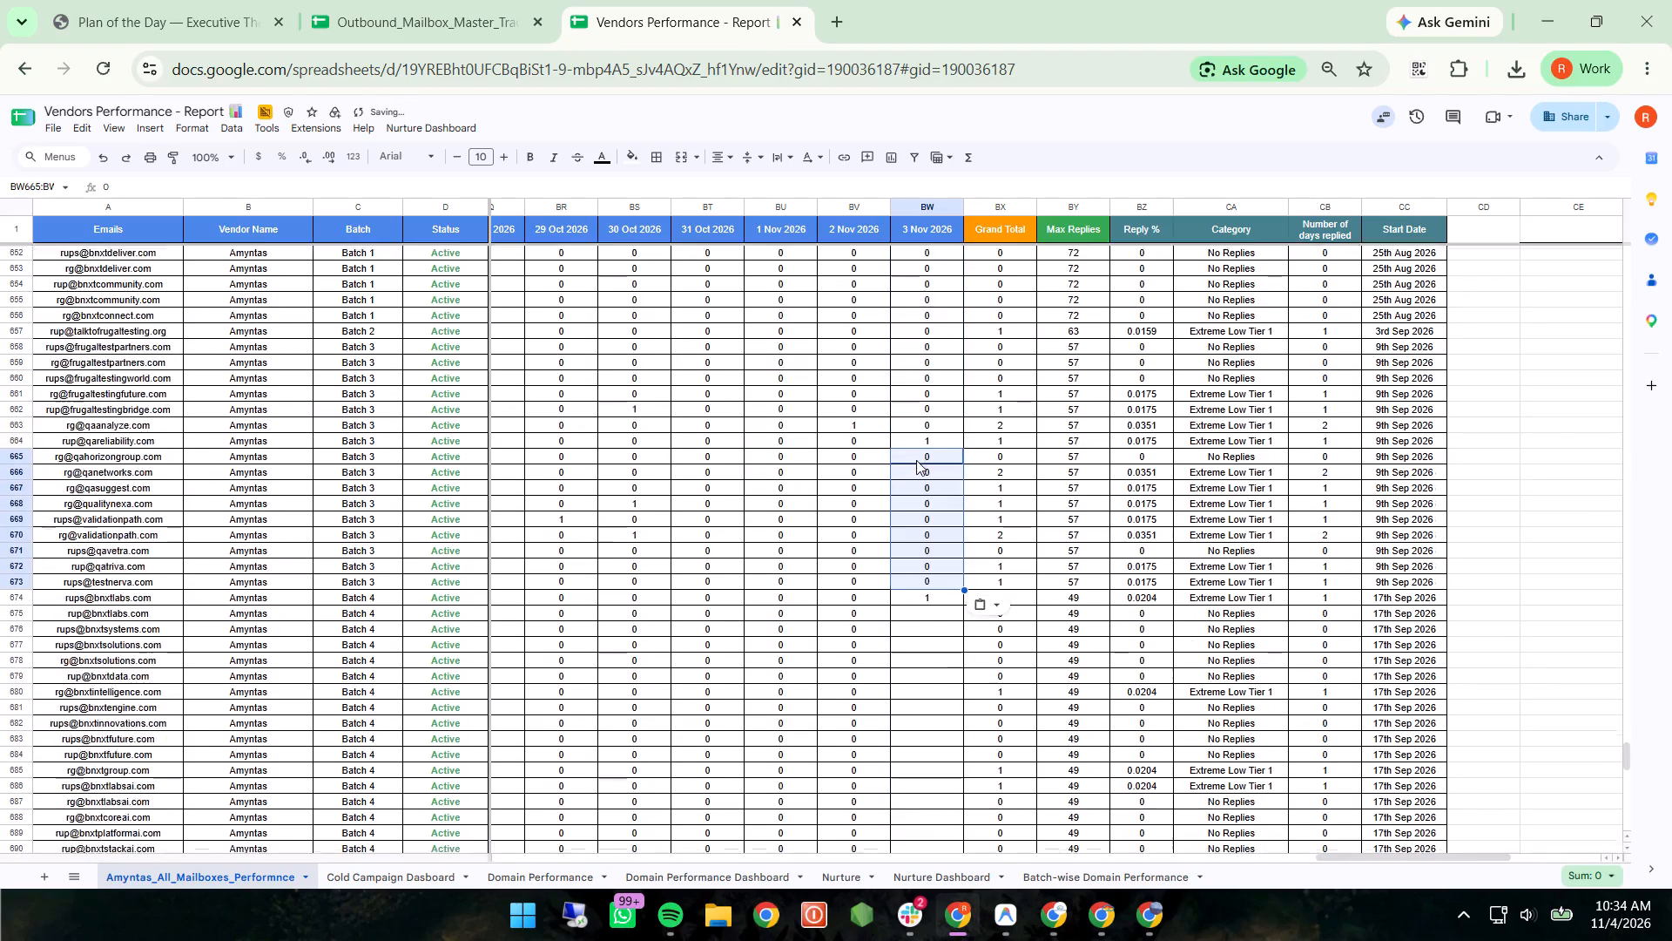
scroll(916, 460, down, 1)
click(923, 477)
scroll(923, 477, down, 1)
key(shift+Down)
key(shift+Down)
key(shift+Down)
key(shift+Down)
key(shift+Down)
key(shift+Down)
key(shift+Down)
key(shift+Down)
key(shift+Down)
key(shift+Down)
key(shift+Down)
key(shift+Down)
key(shift+Down)
key(shift+Down)
key(shift+Down)
key(shift+Down)
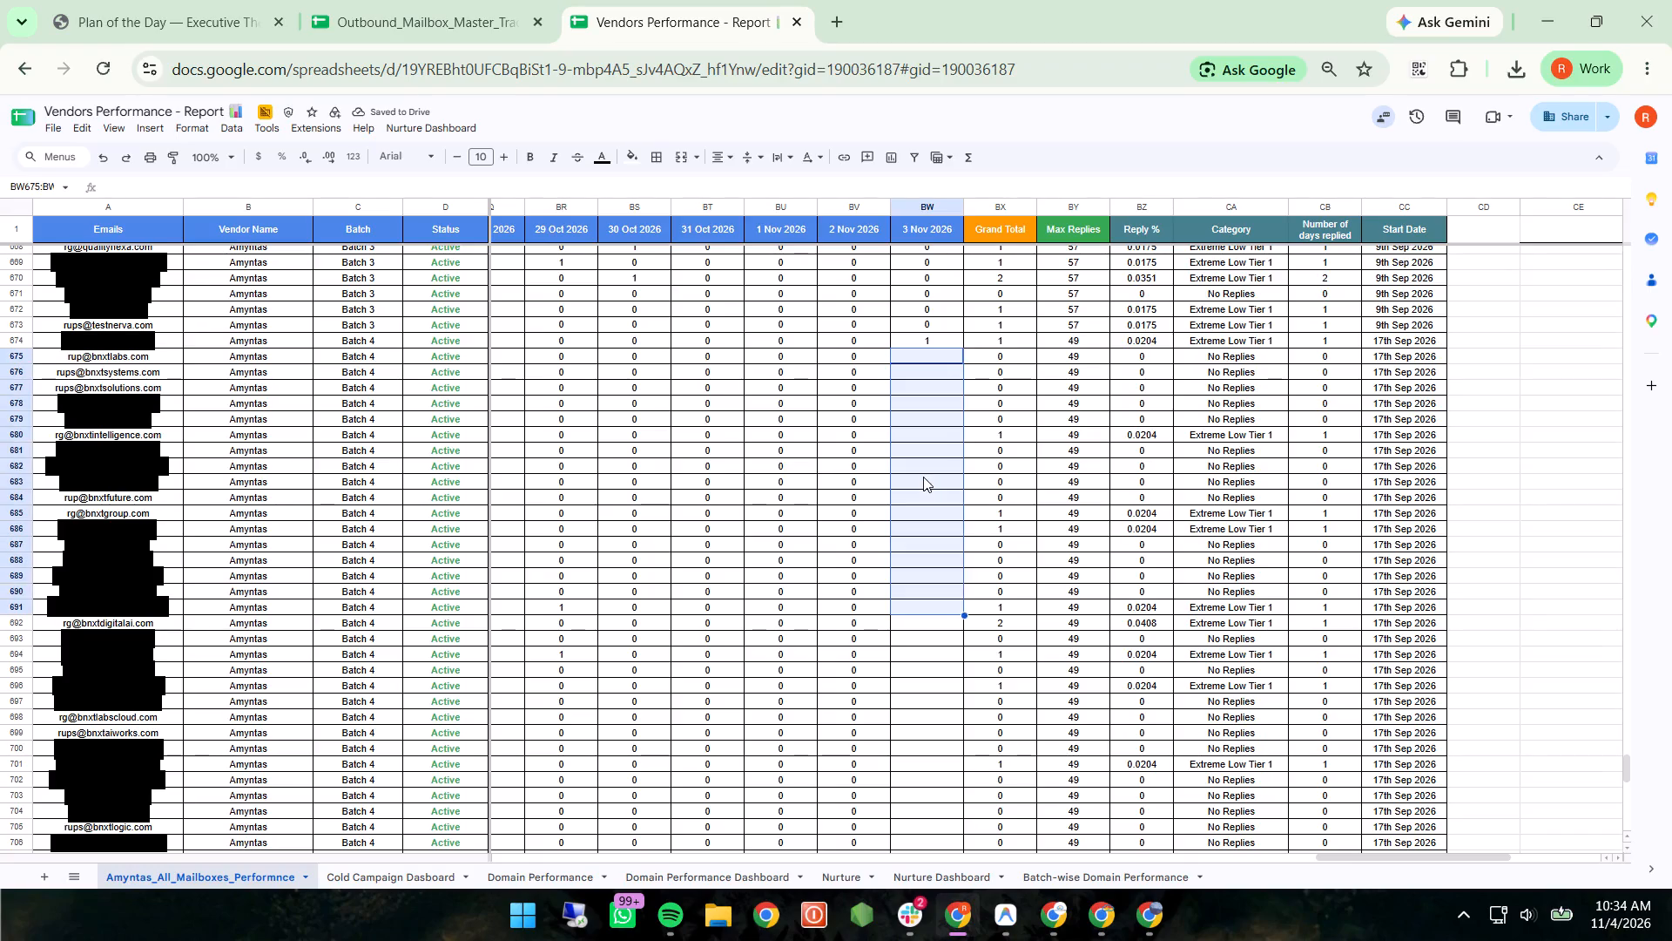
key(shift+Down)
key(shift+Down)
key(shift+Down)
key(shift+Down)
key(shift+Down)
key(shift+Down)
key(shift+Down)
key(shift+Down)
key(shift+Down)
key(shift+Down)
key(shift+Down)
key(shift+Down)
key(shift+Down)
key(shift+Down)
key(shift+Down)
key(shift+Down)
key(shift+Down)
key(shift+Down)
key(shift+Down)
key(shift+Down)
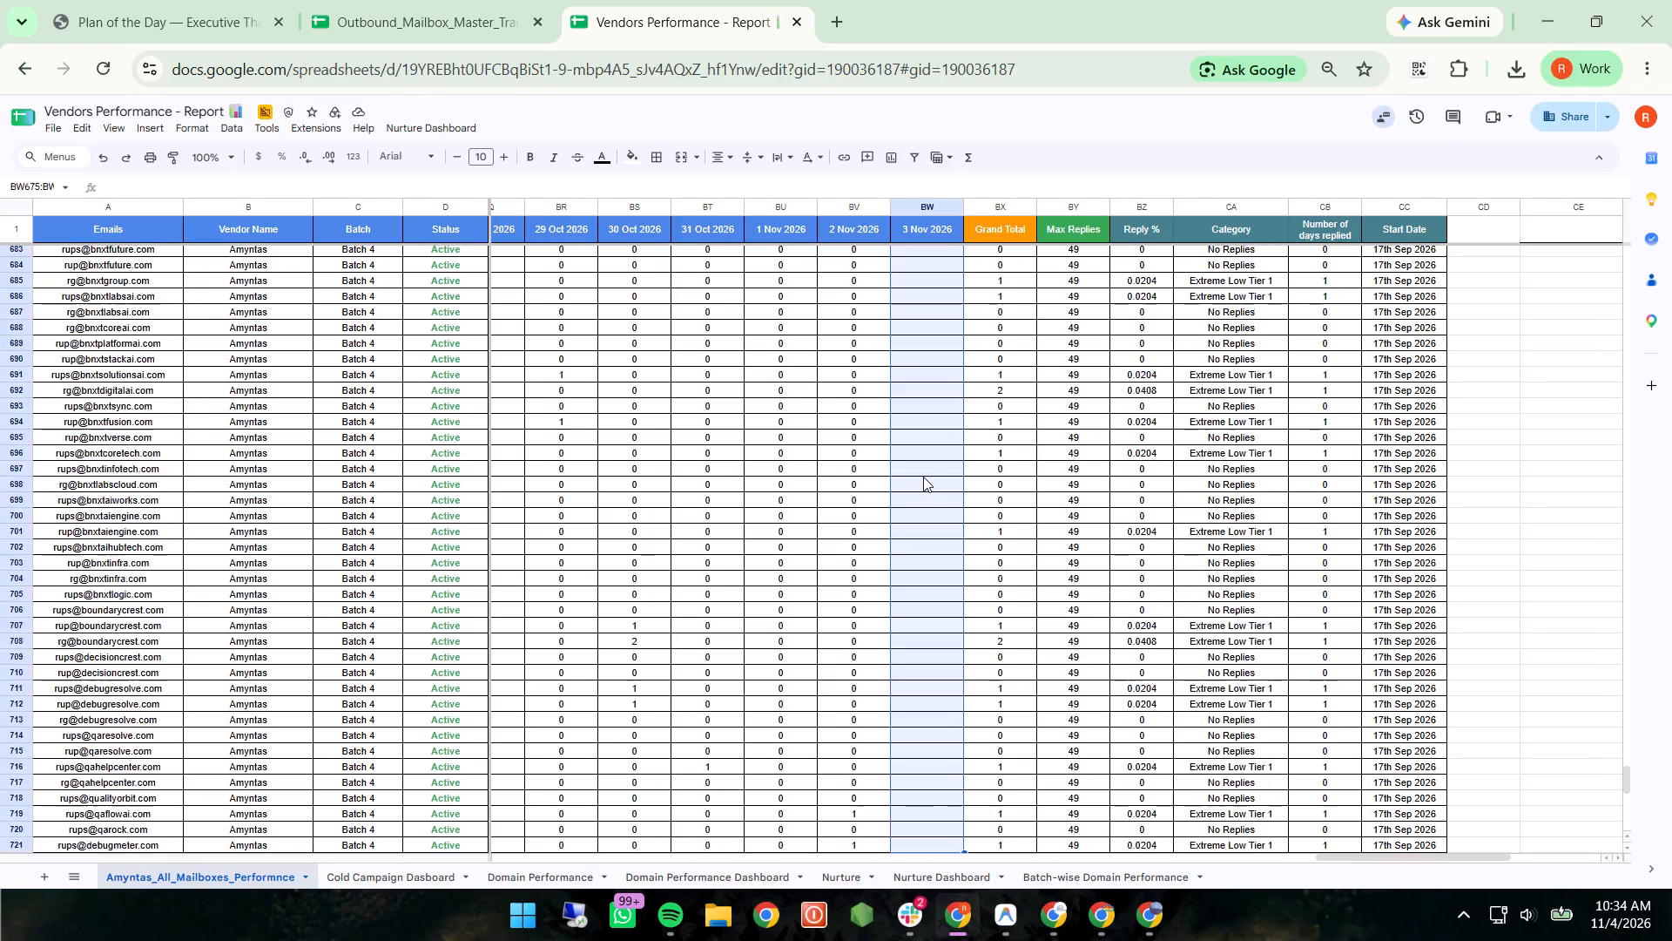
key(shift+Up)
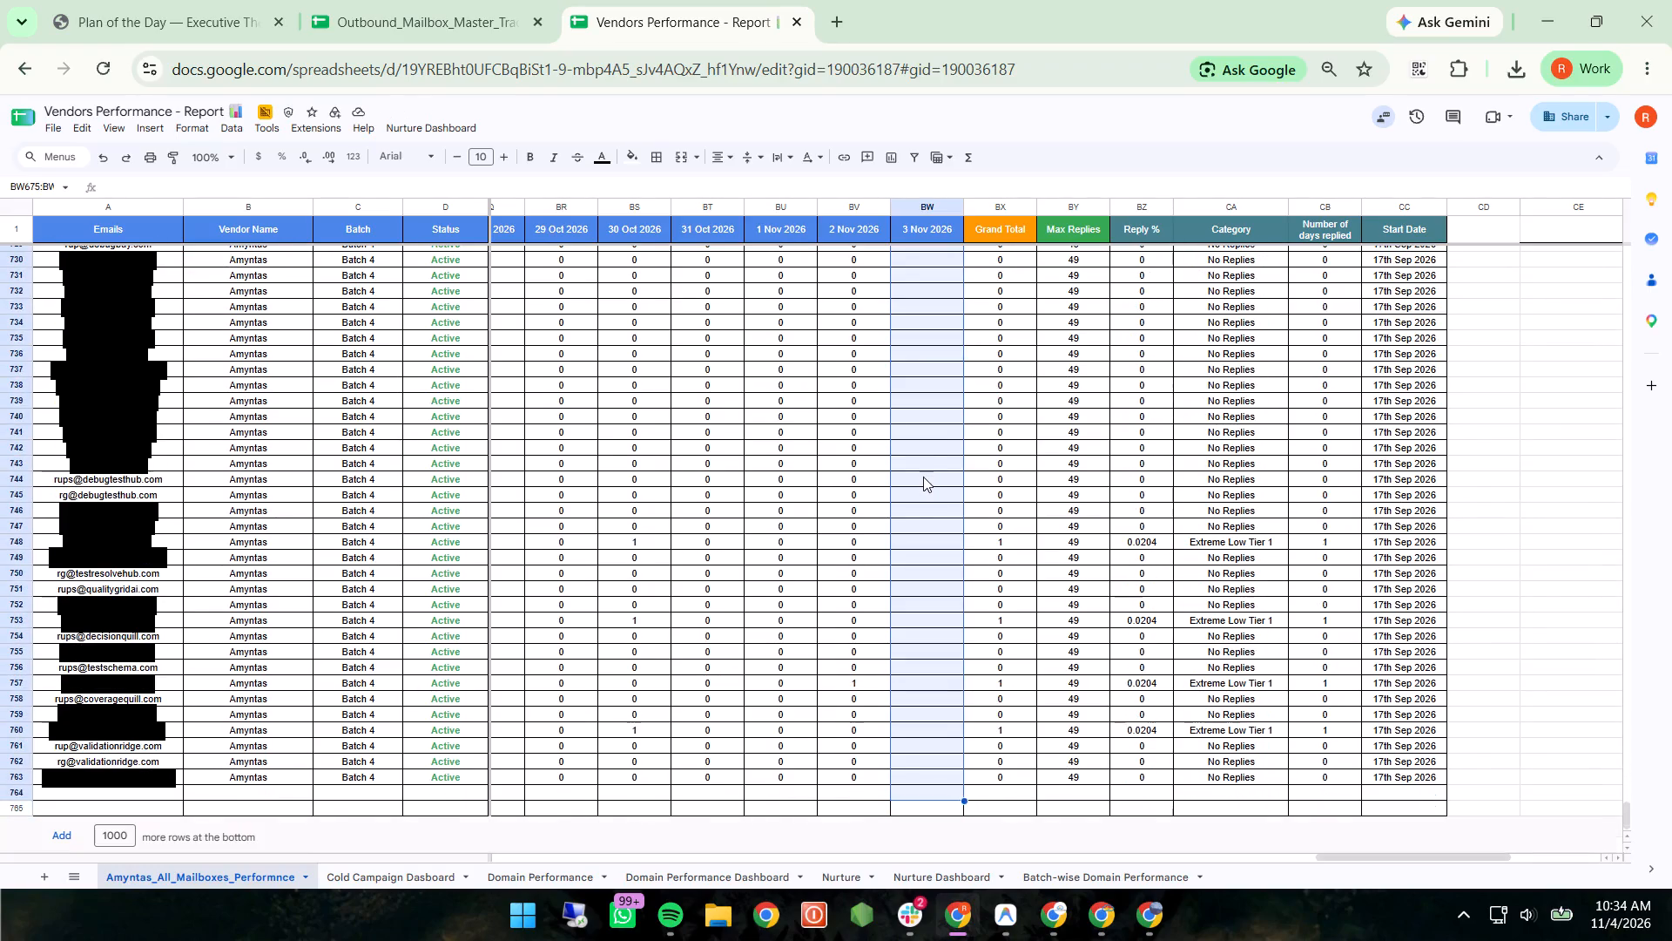
key(shift+Up)
key(ctrl+v)
Select the 3 Nov 2026 column's values from row 2 to row 763 to check their sum.
scroll(923, 477, up, 19)
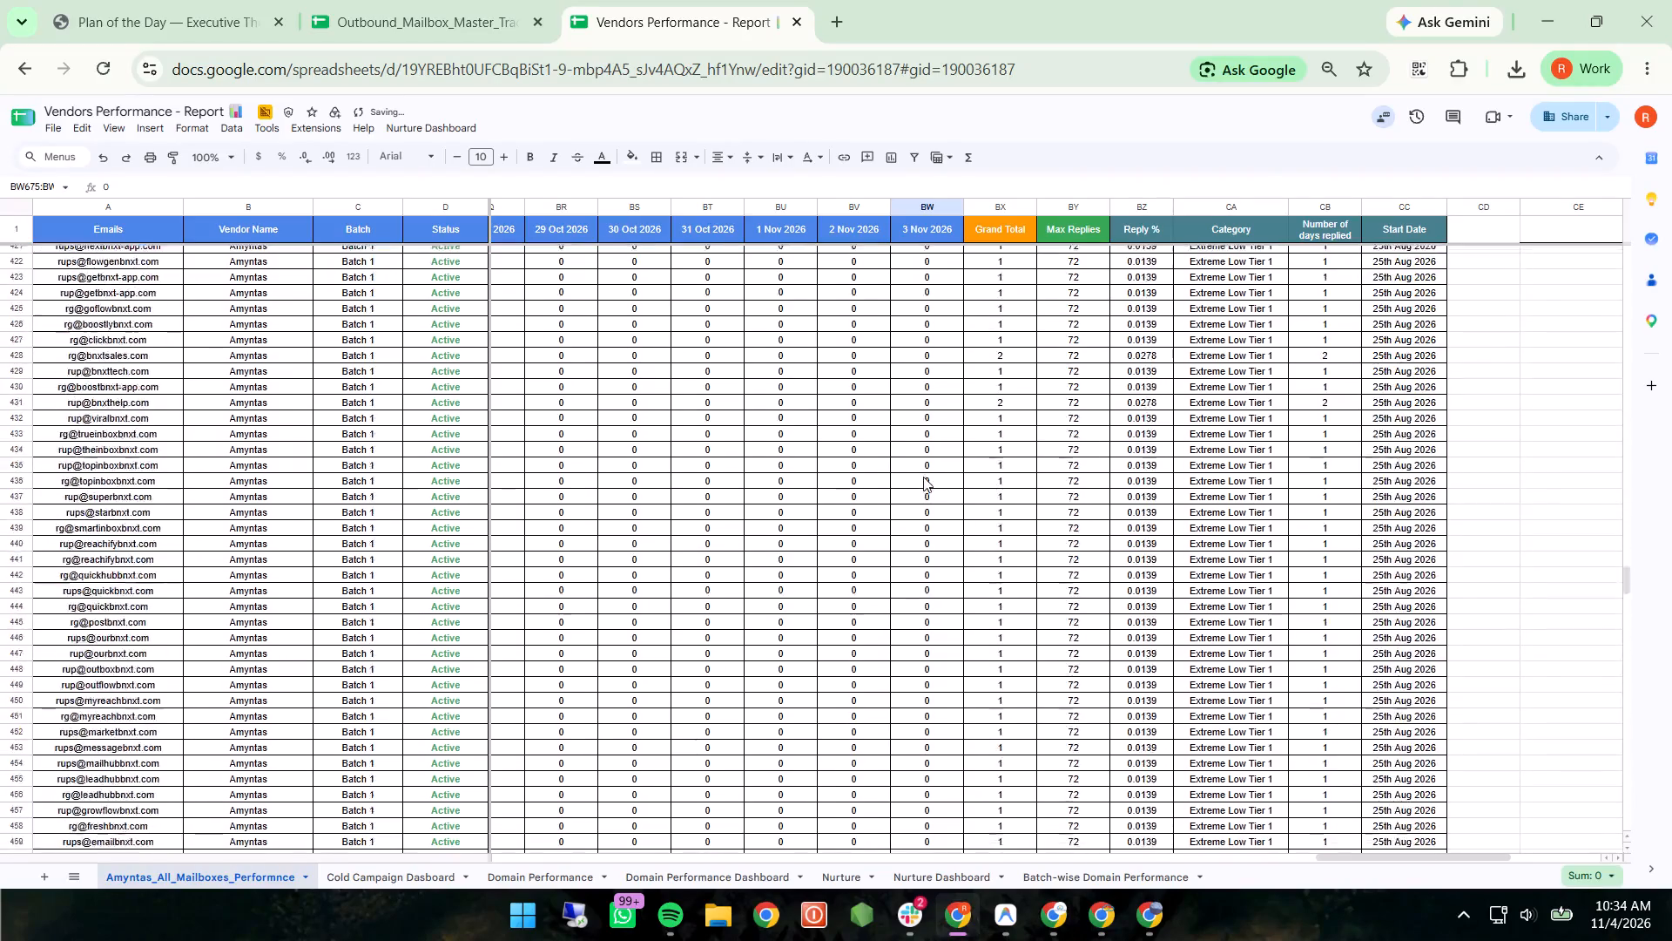
scroll(923, 477, up, 17)
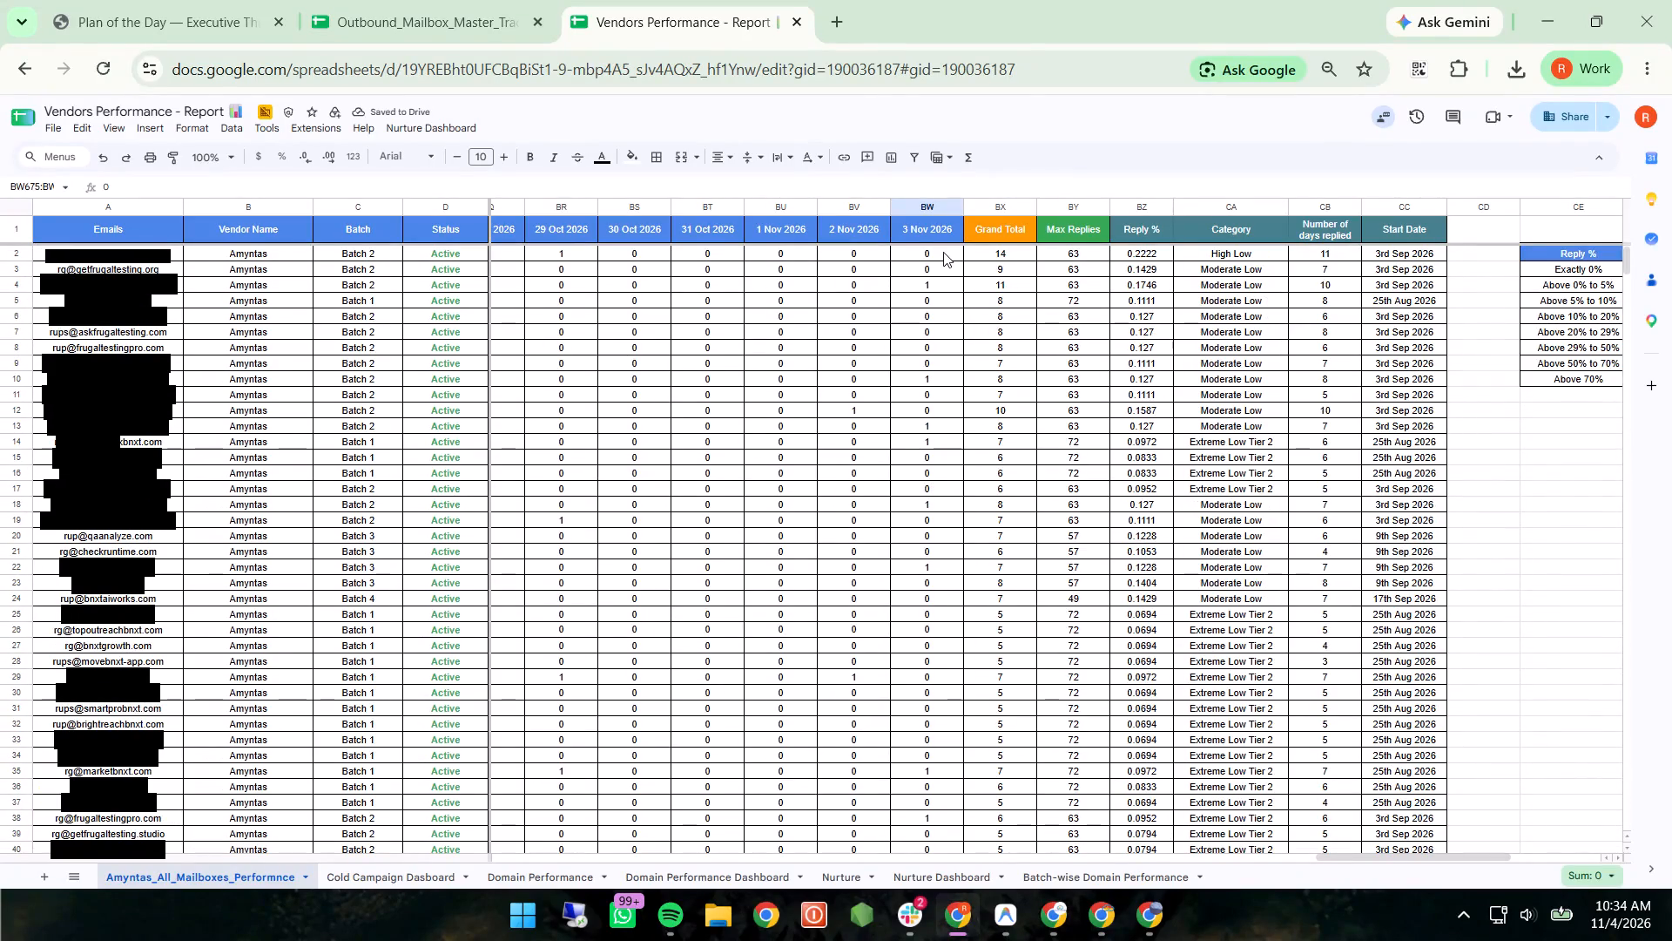
click(943, 252)
key(ctrl+shift+Down)
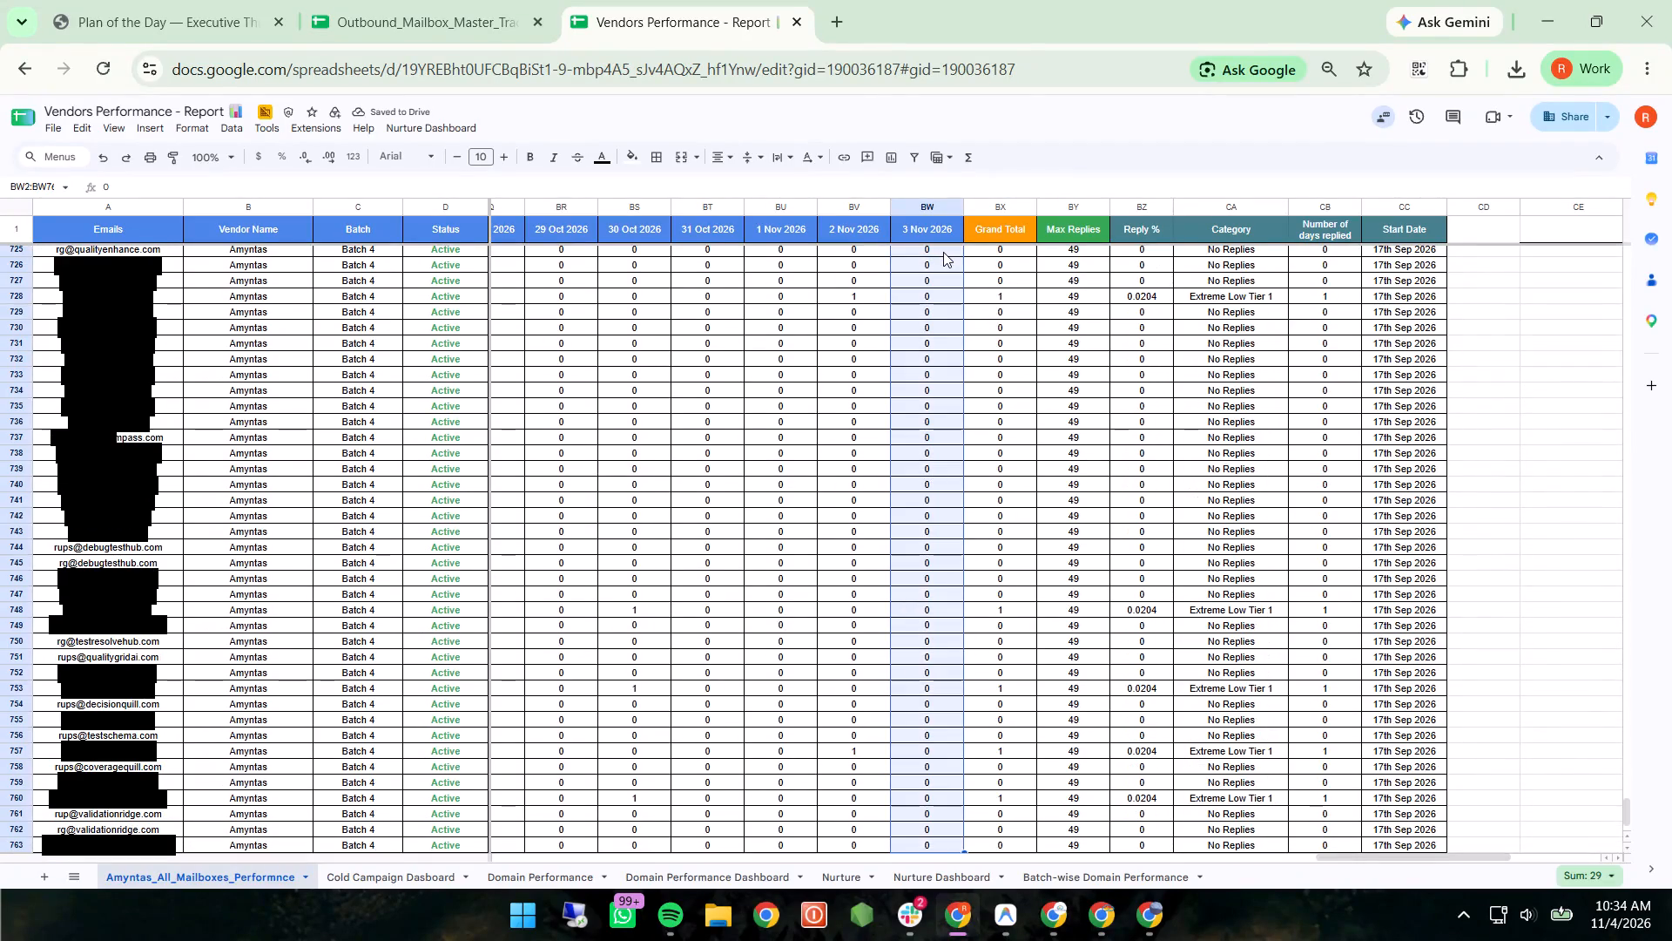
click(970, 496)
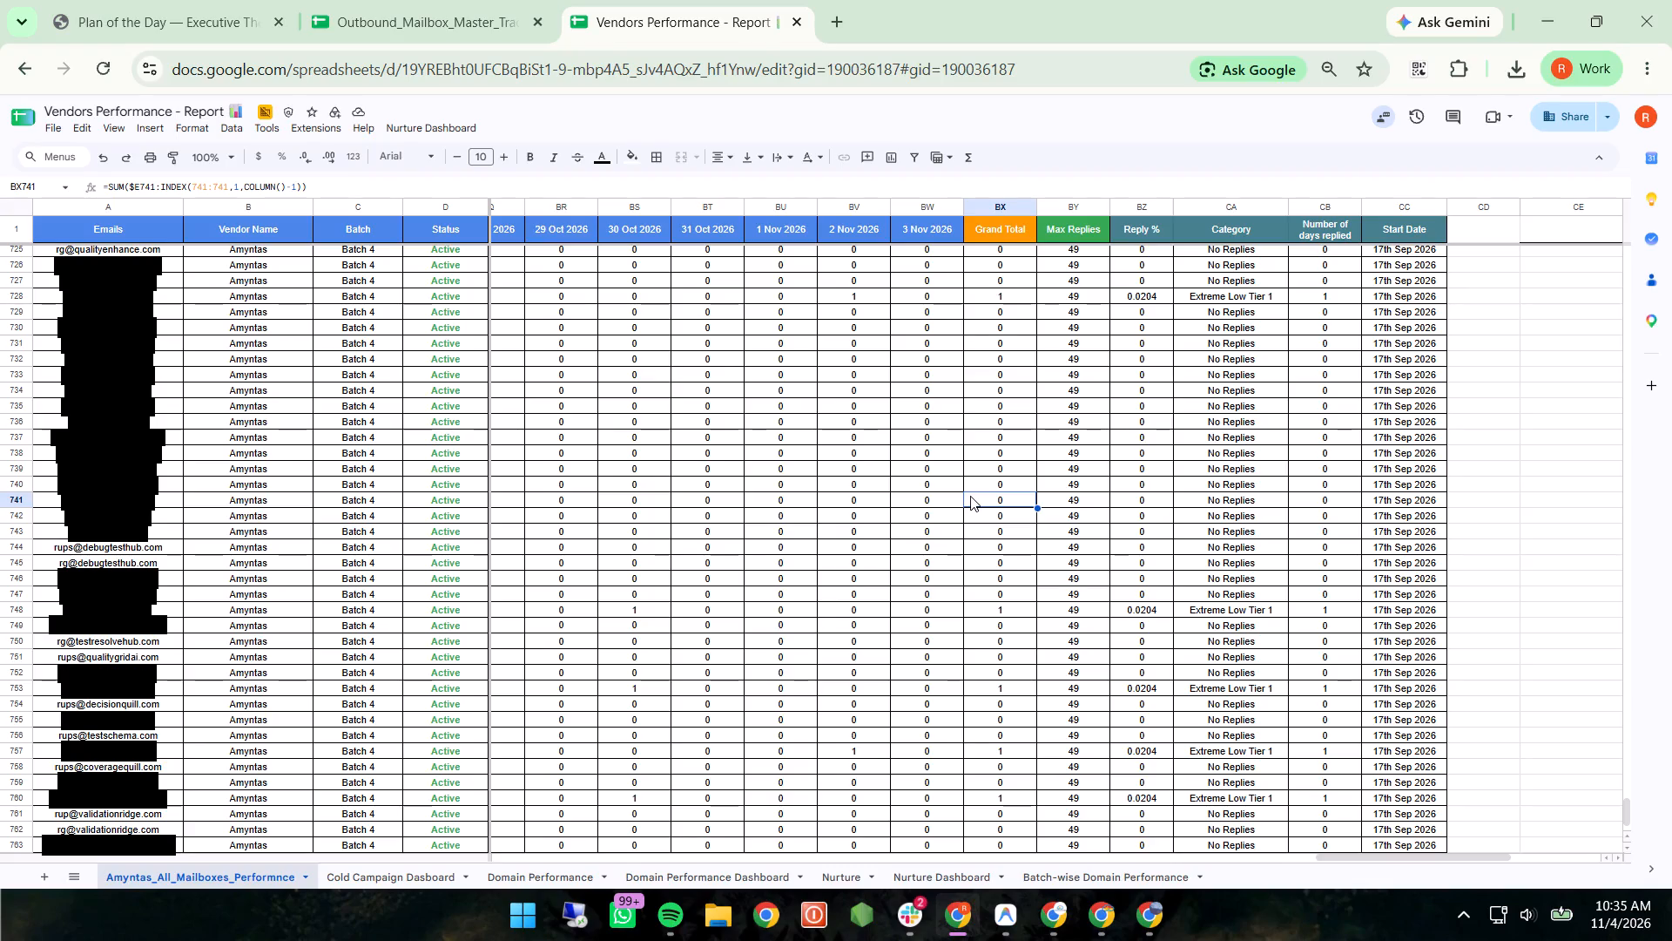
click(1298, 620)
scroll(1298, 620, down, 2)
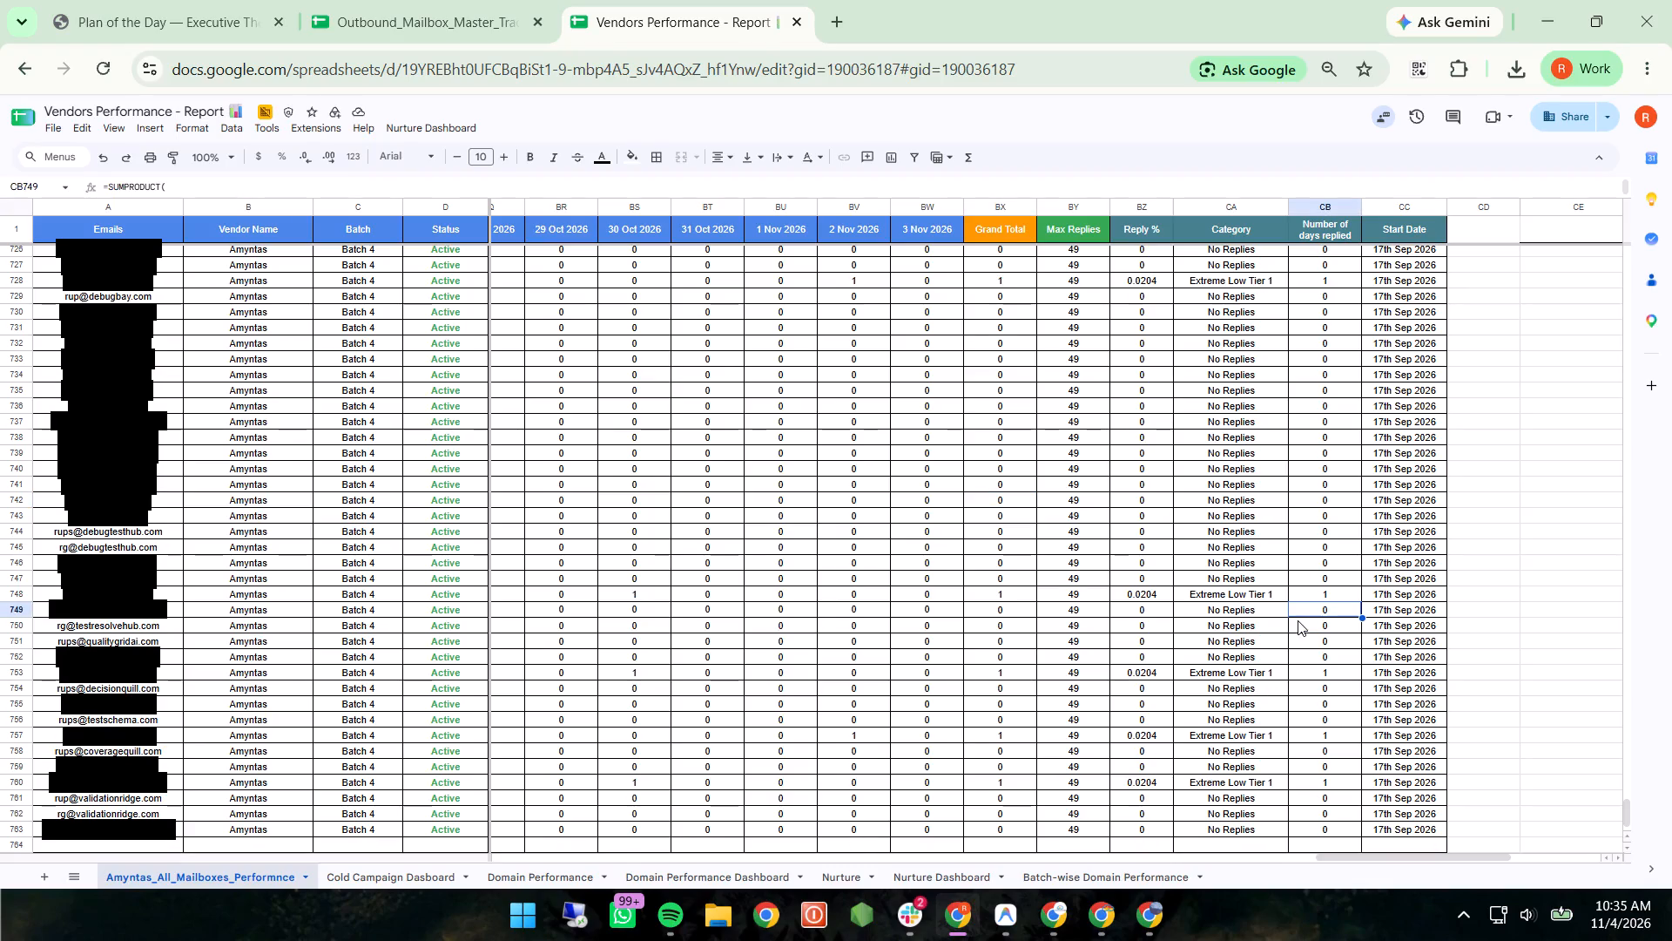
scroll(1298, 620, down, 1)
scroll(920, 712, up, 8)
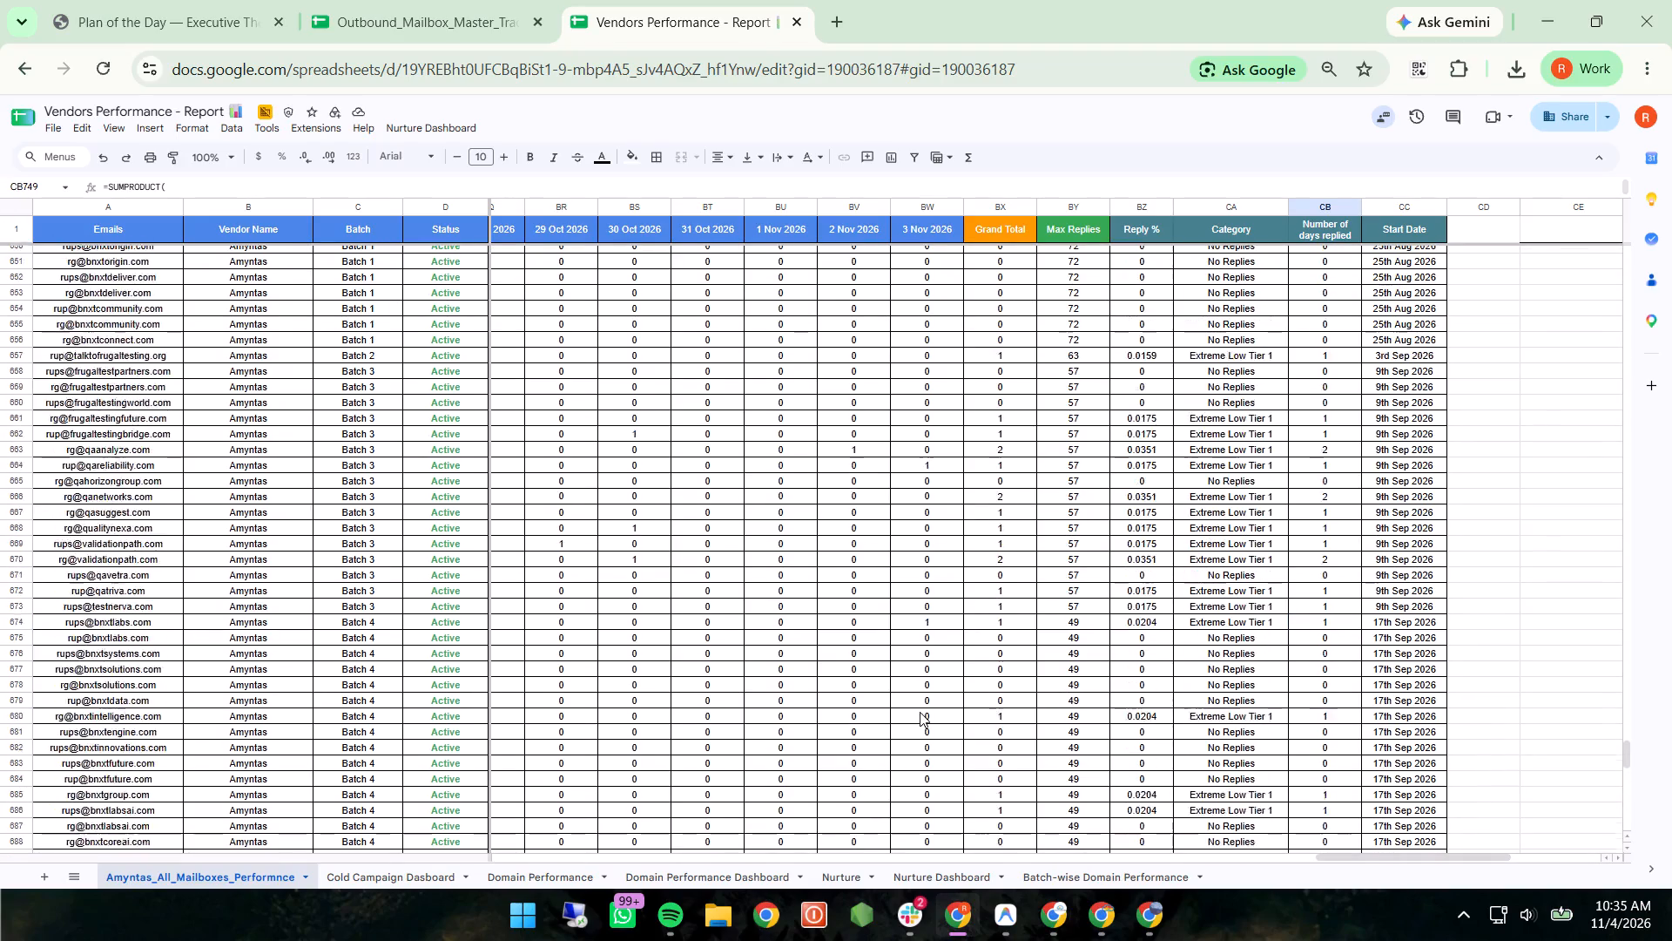
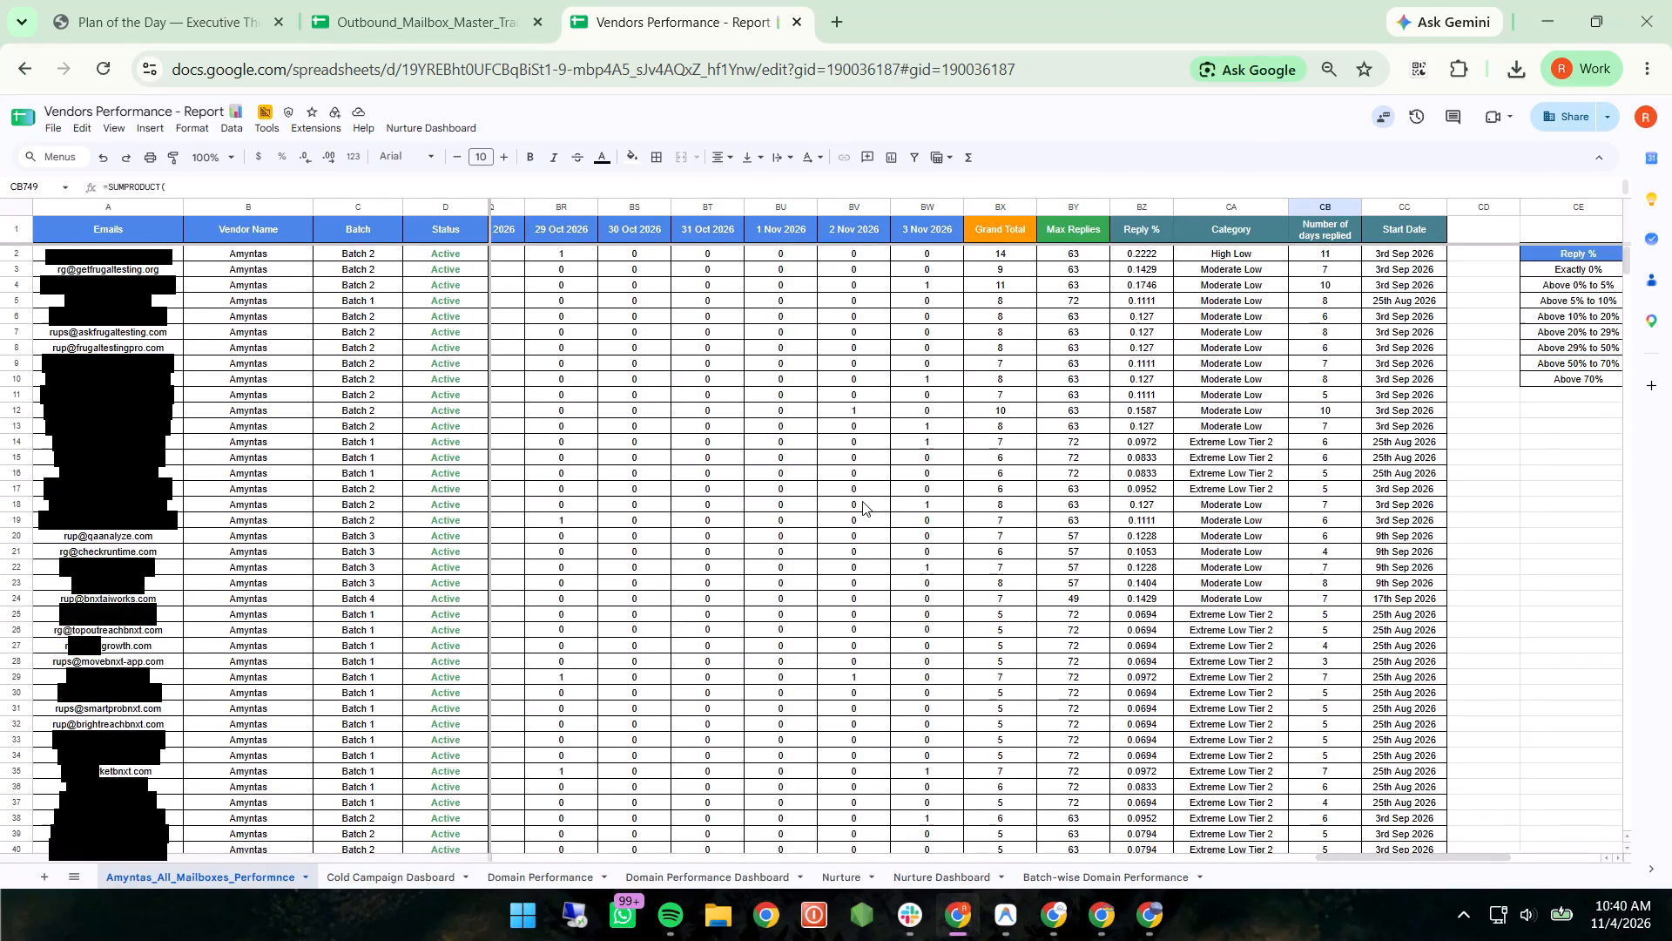
Add a filter on the Batch column, show only Batch 1, and select its 3 Nov 2026 values to check their sum.
scroll(378, 376, up, 3)
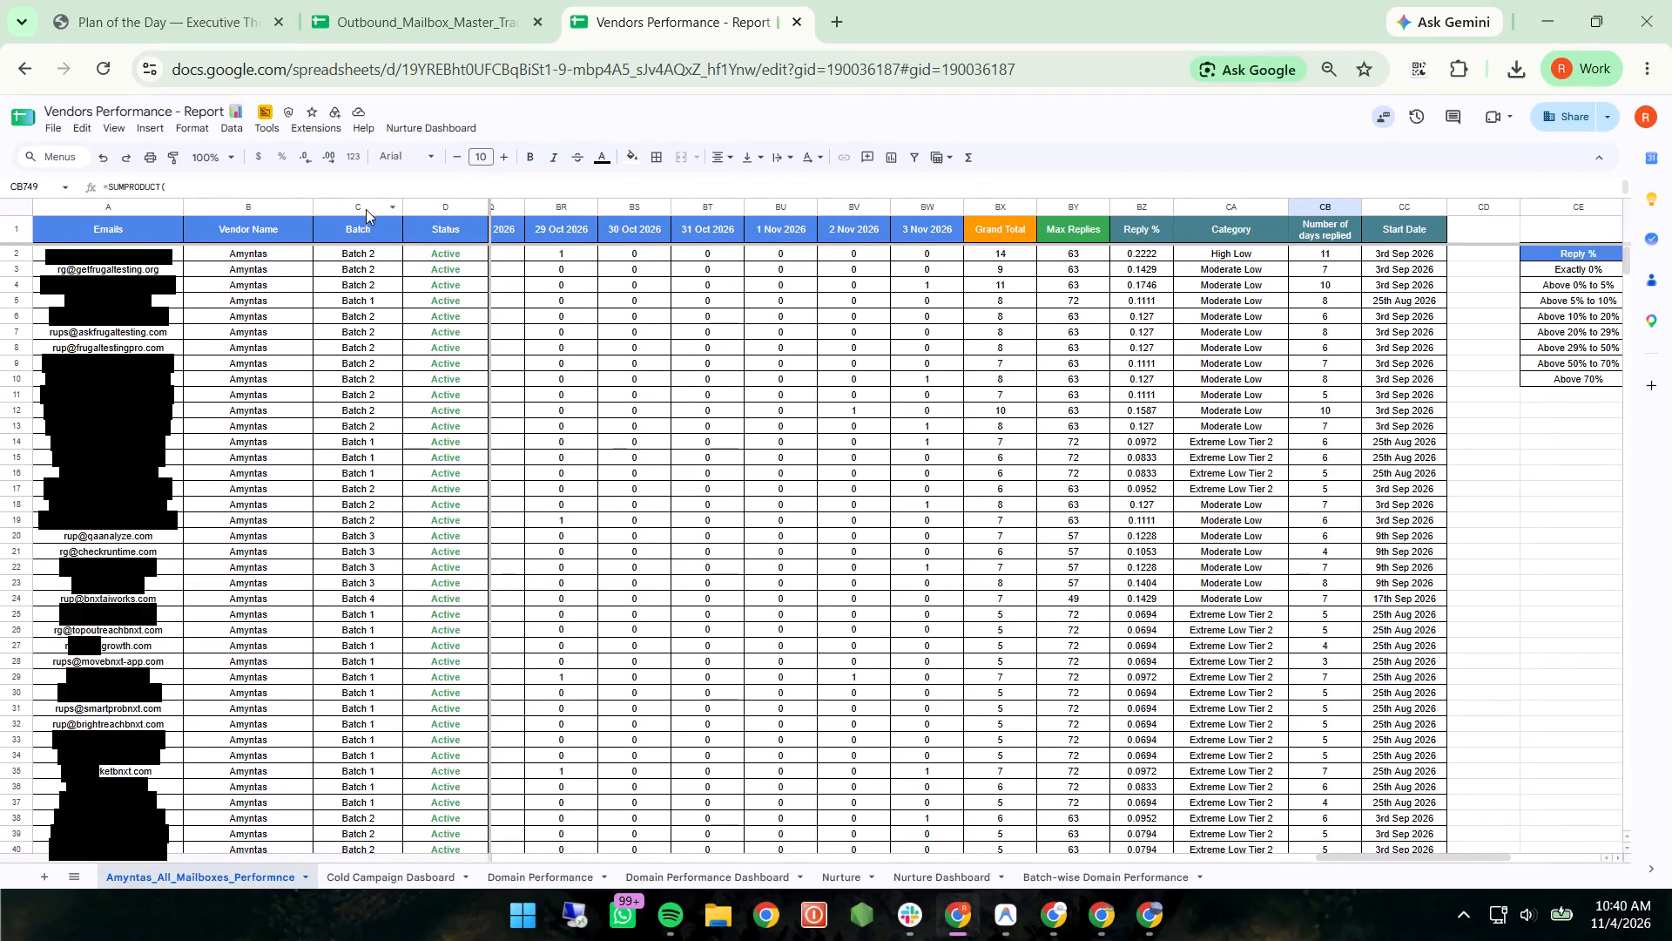
click(366, 209)
click(916, 152)
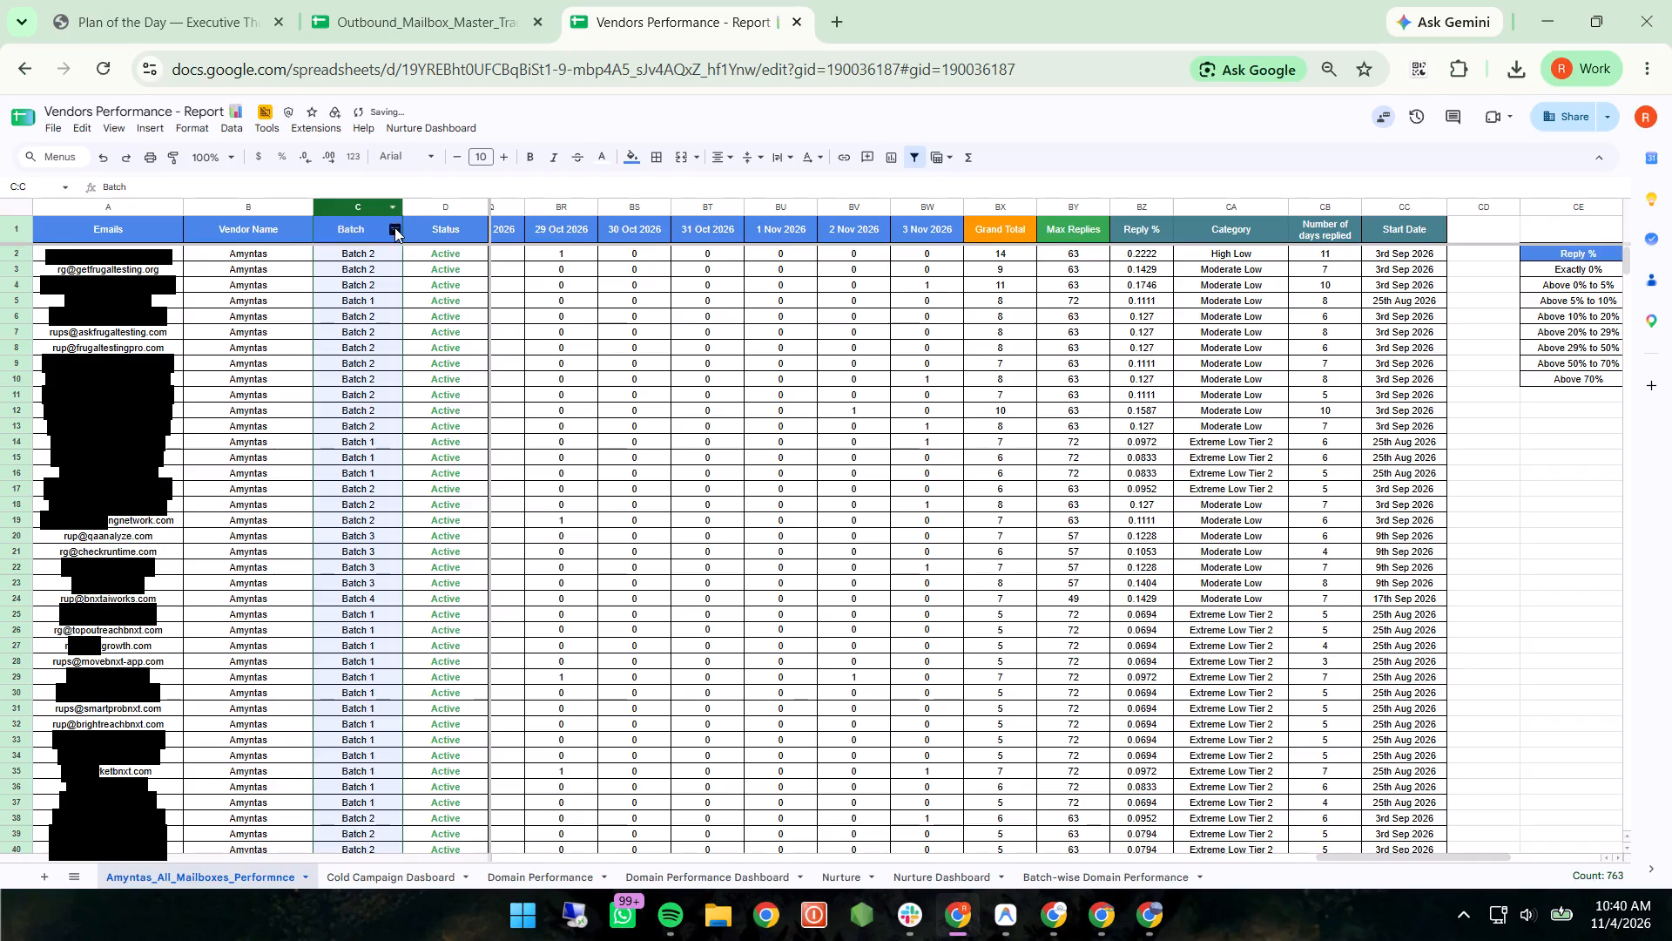
click(394, 227)
click(269, 414)
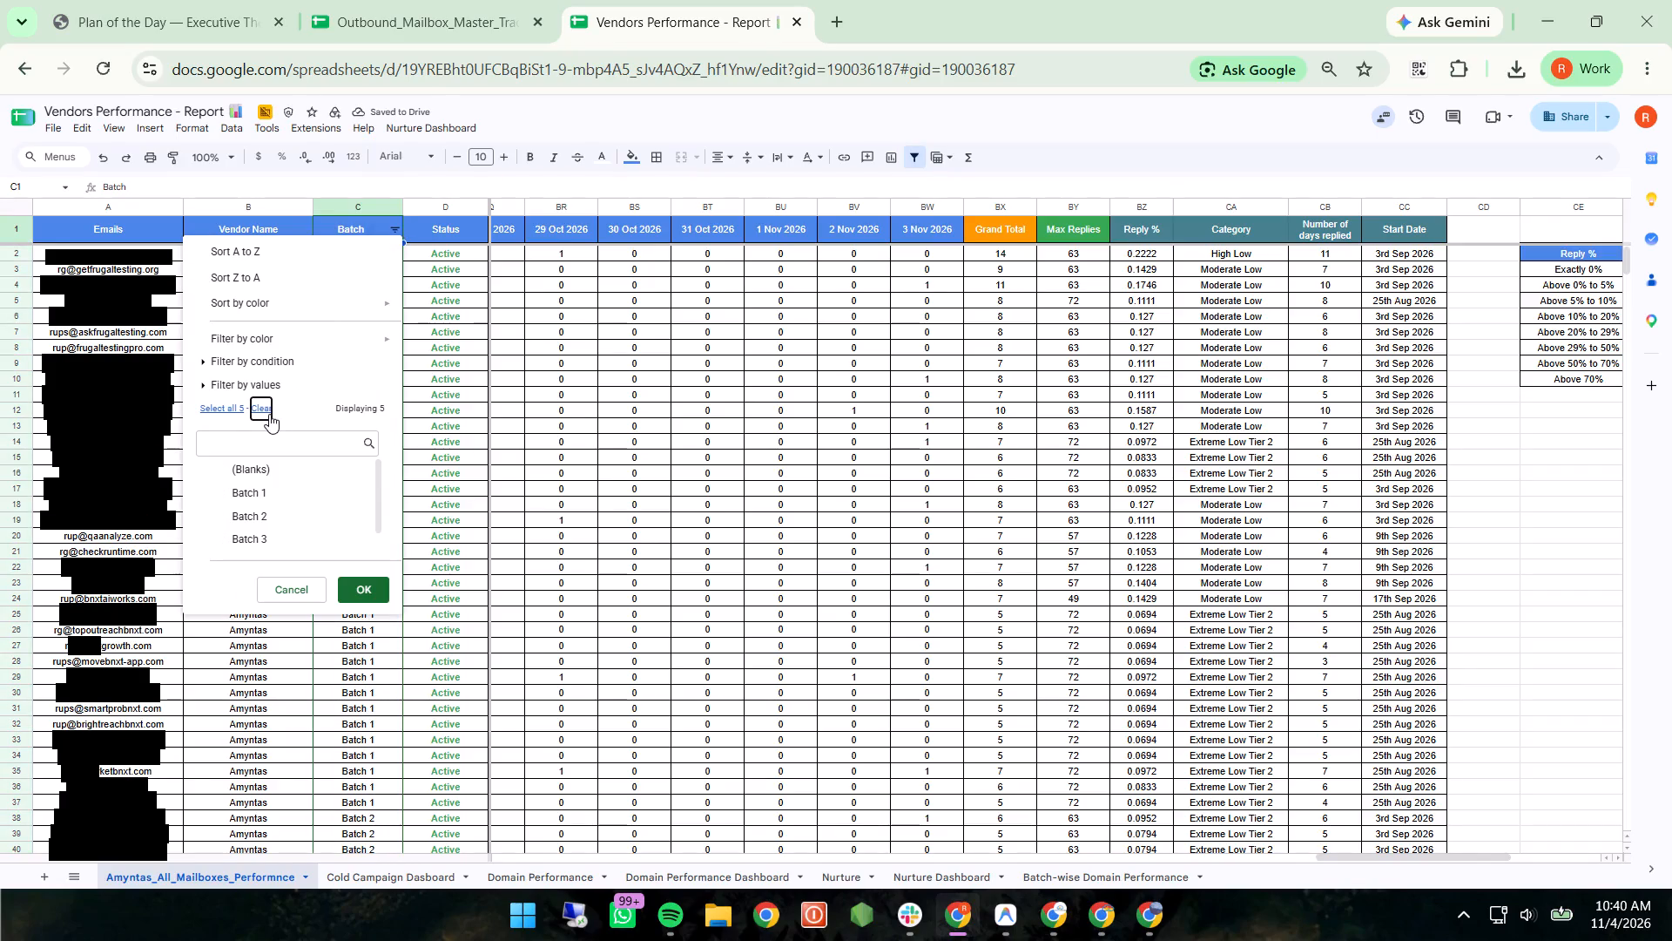
click(264, 484)
click(358, 596)
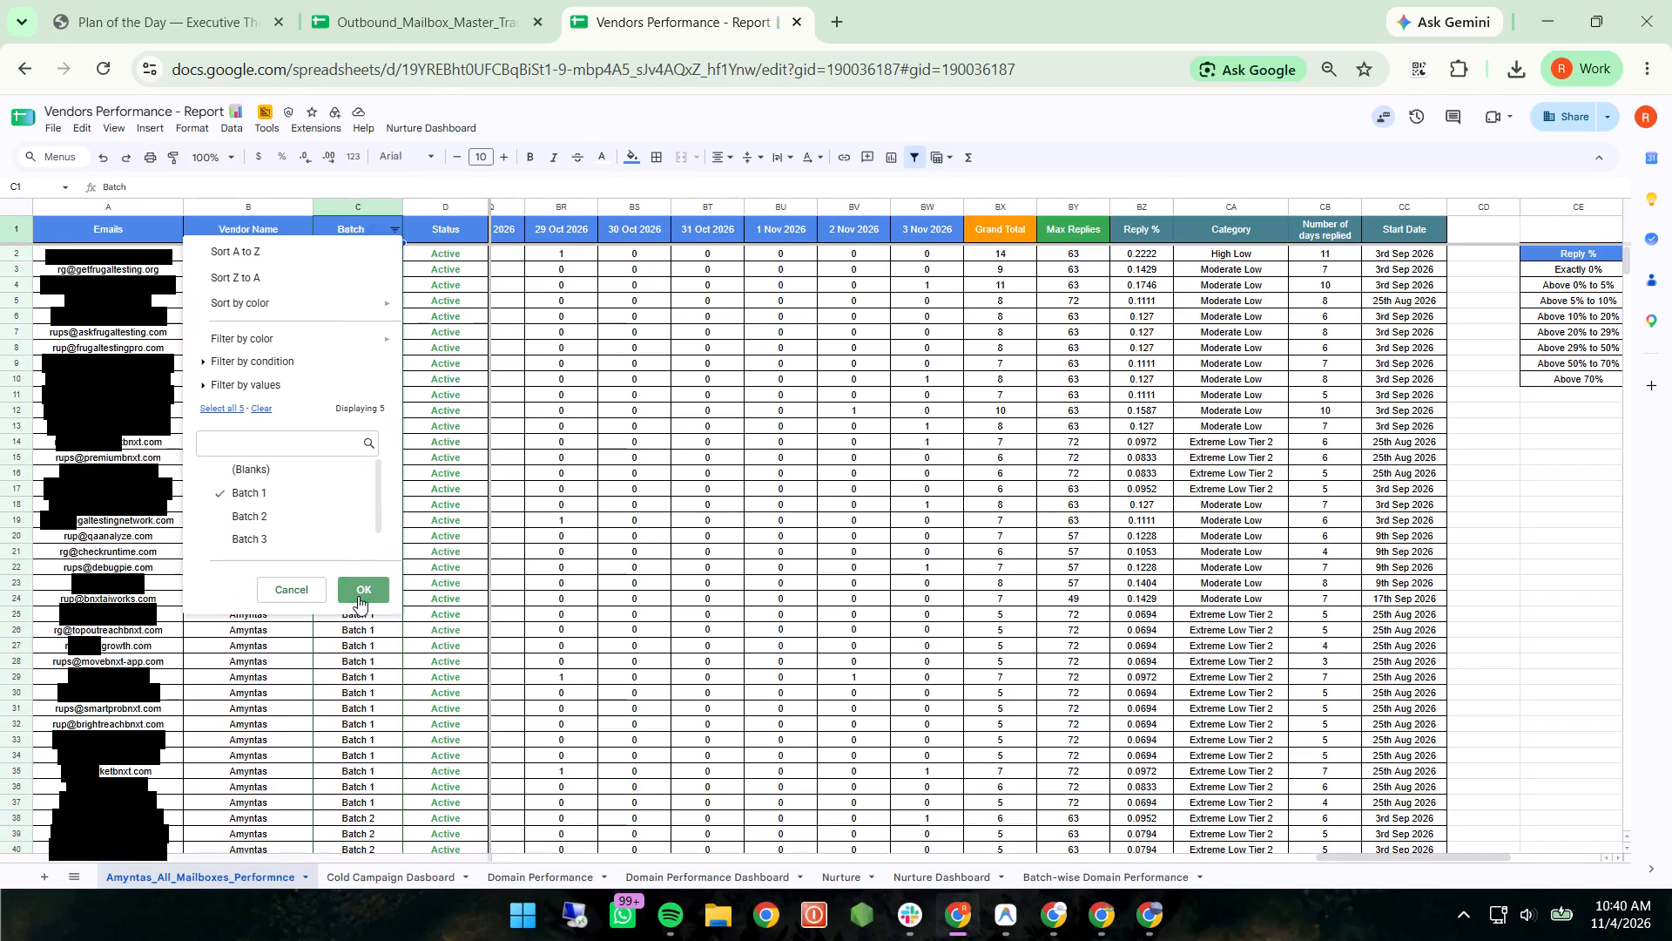
scroll(919, 510, up, 8)
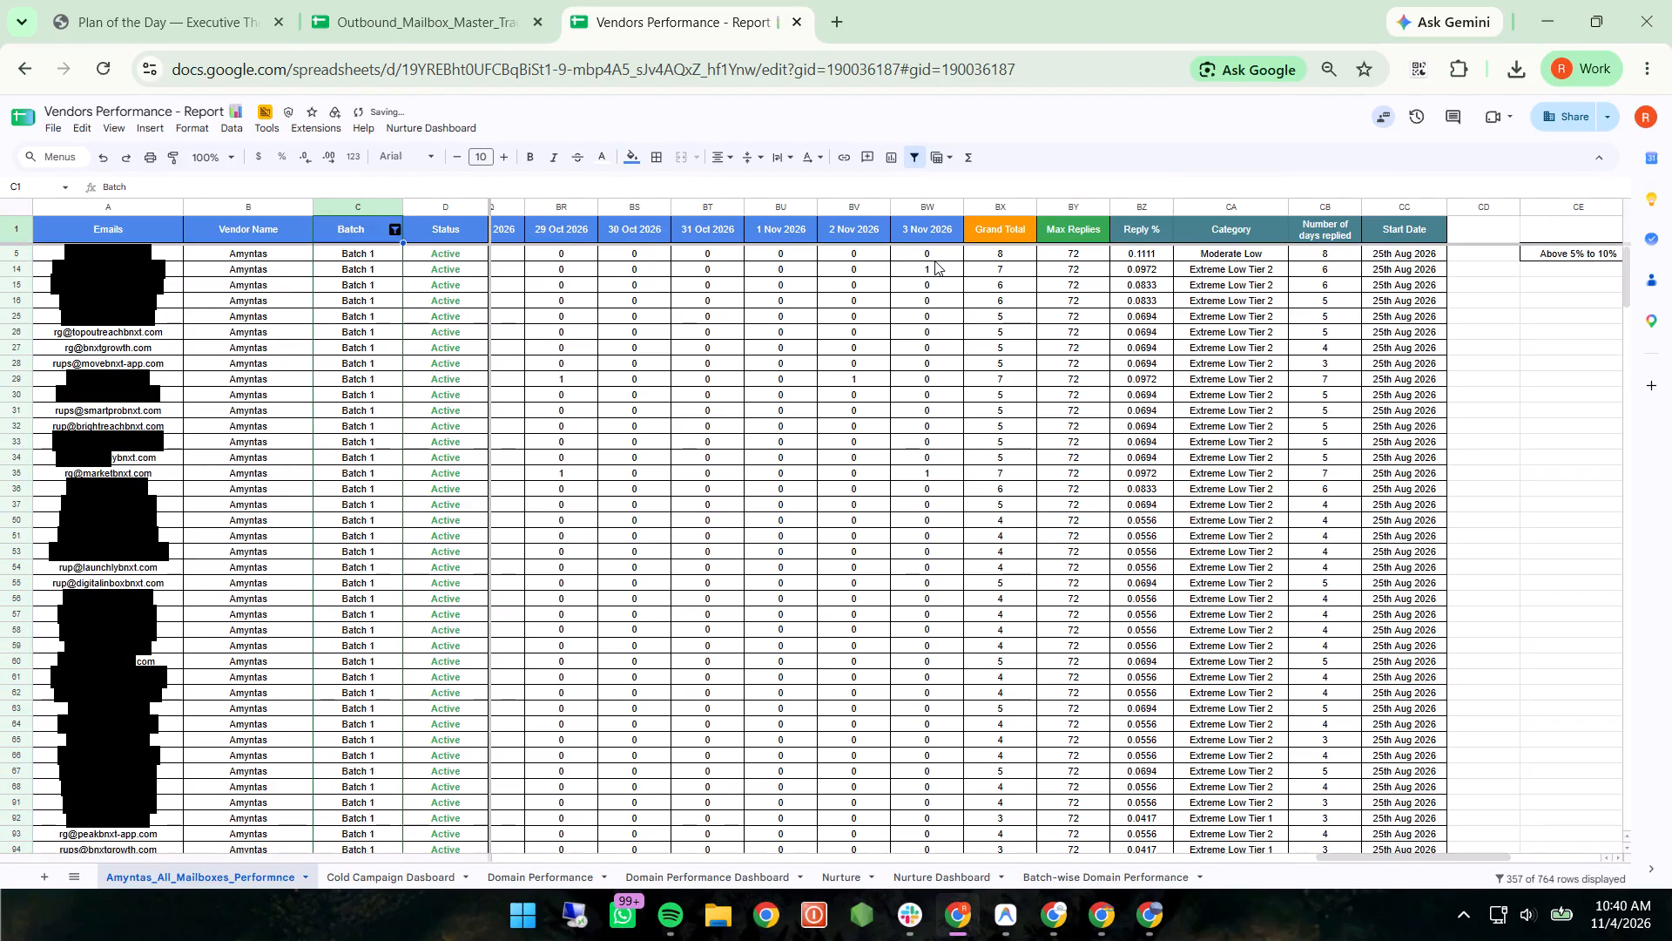
click(934, 261)
key(ctrl+shift+Down)
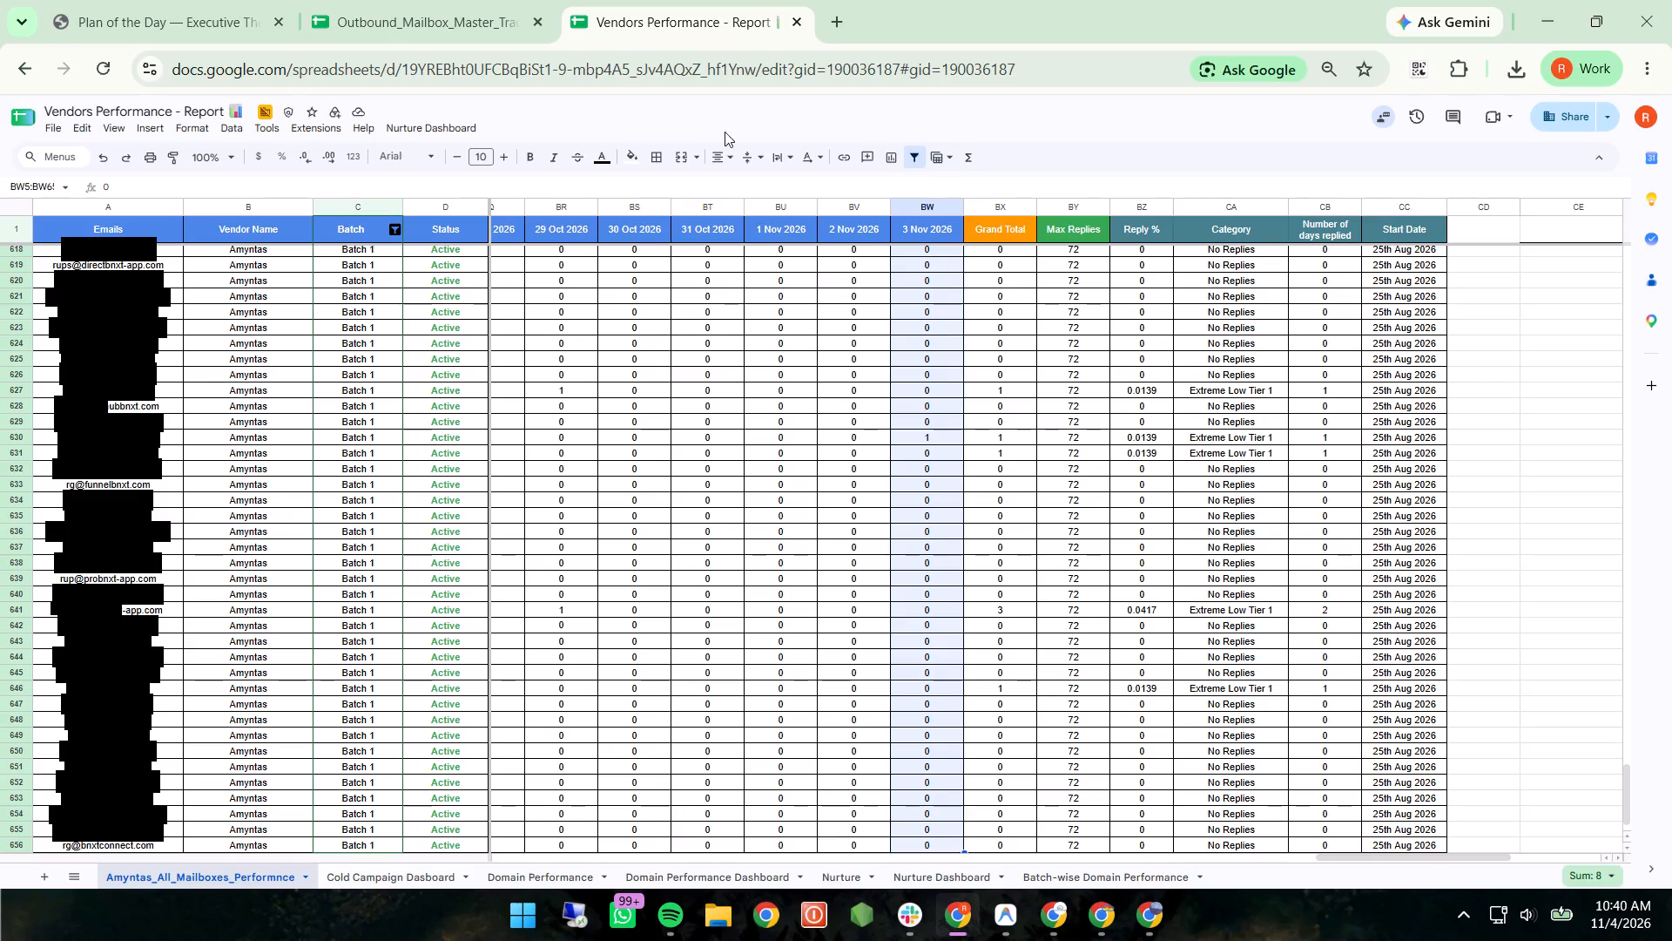
Switch the Batch filter to Batch 2 only and select its 3 Nov 2026 values to check their sum.
click(394, 224)
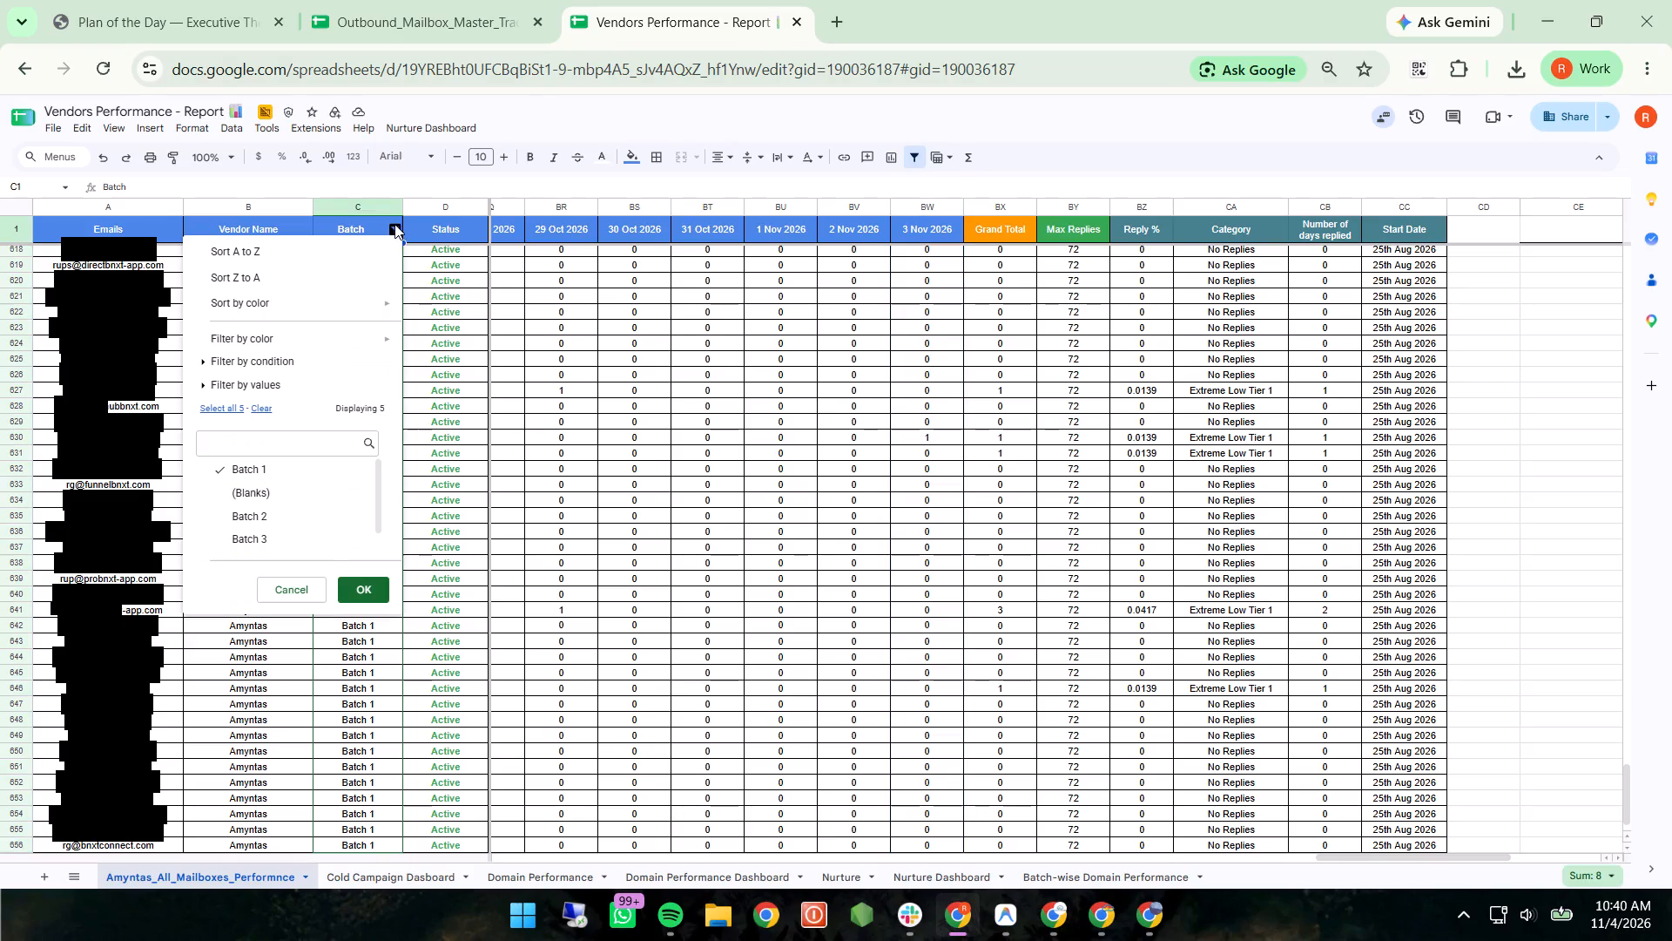
click(292, 519)
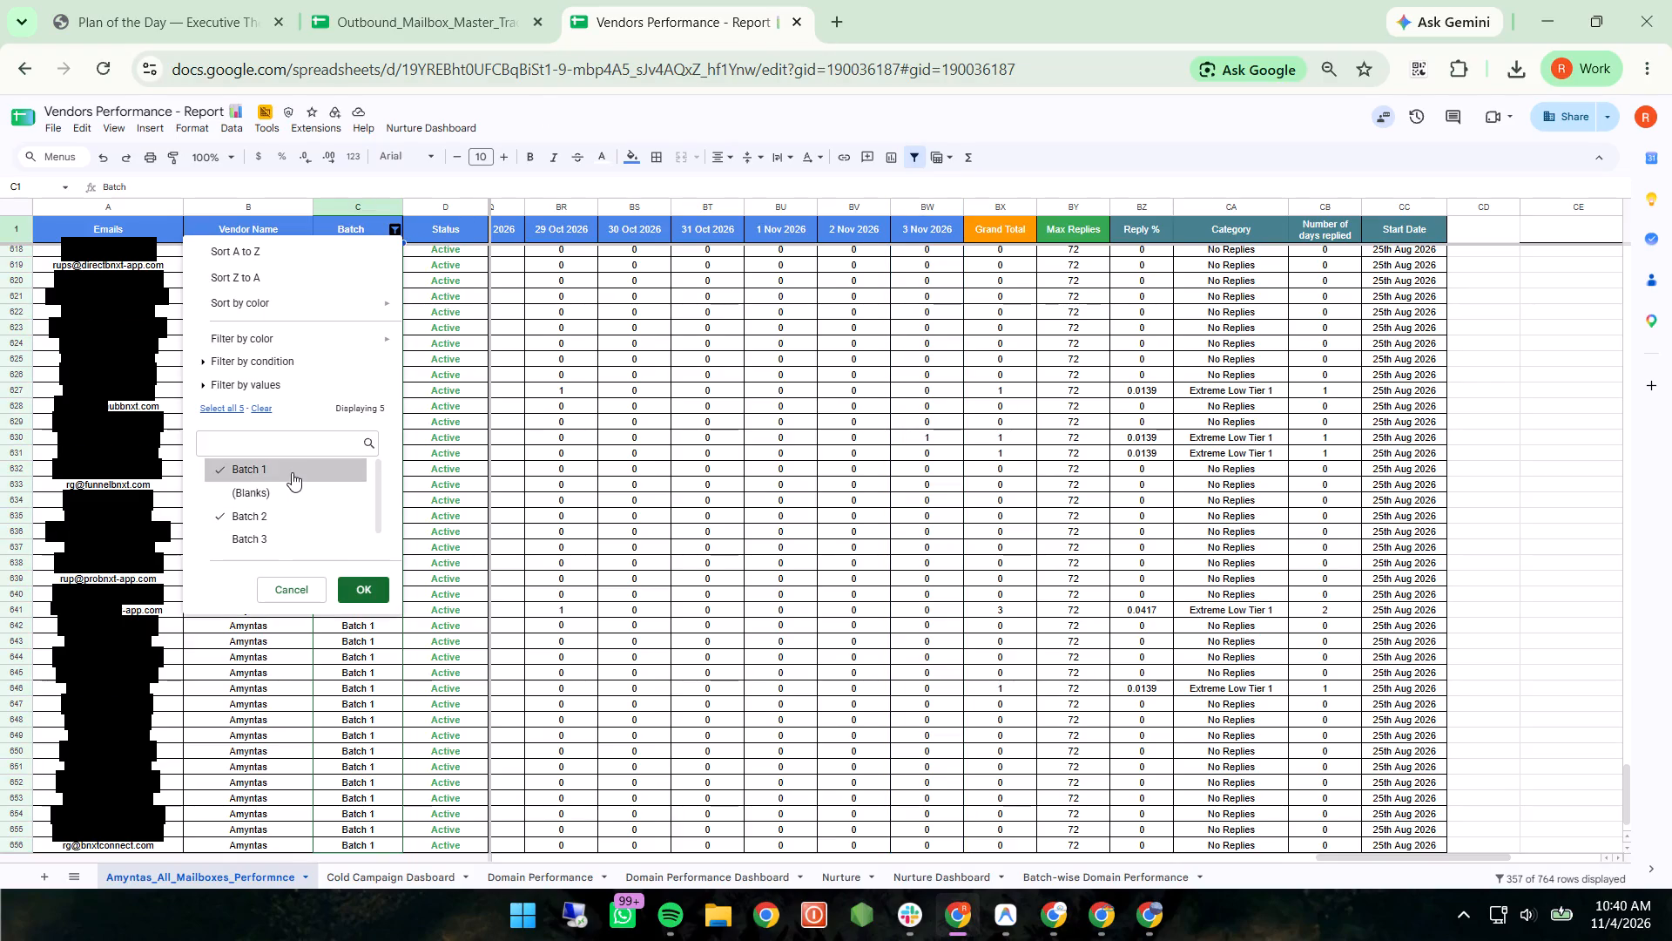
click(292, 472)
click(376, 583)
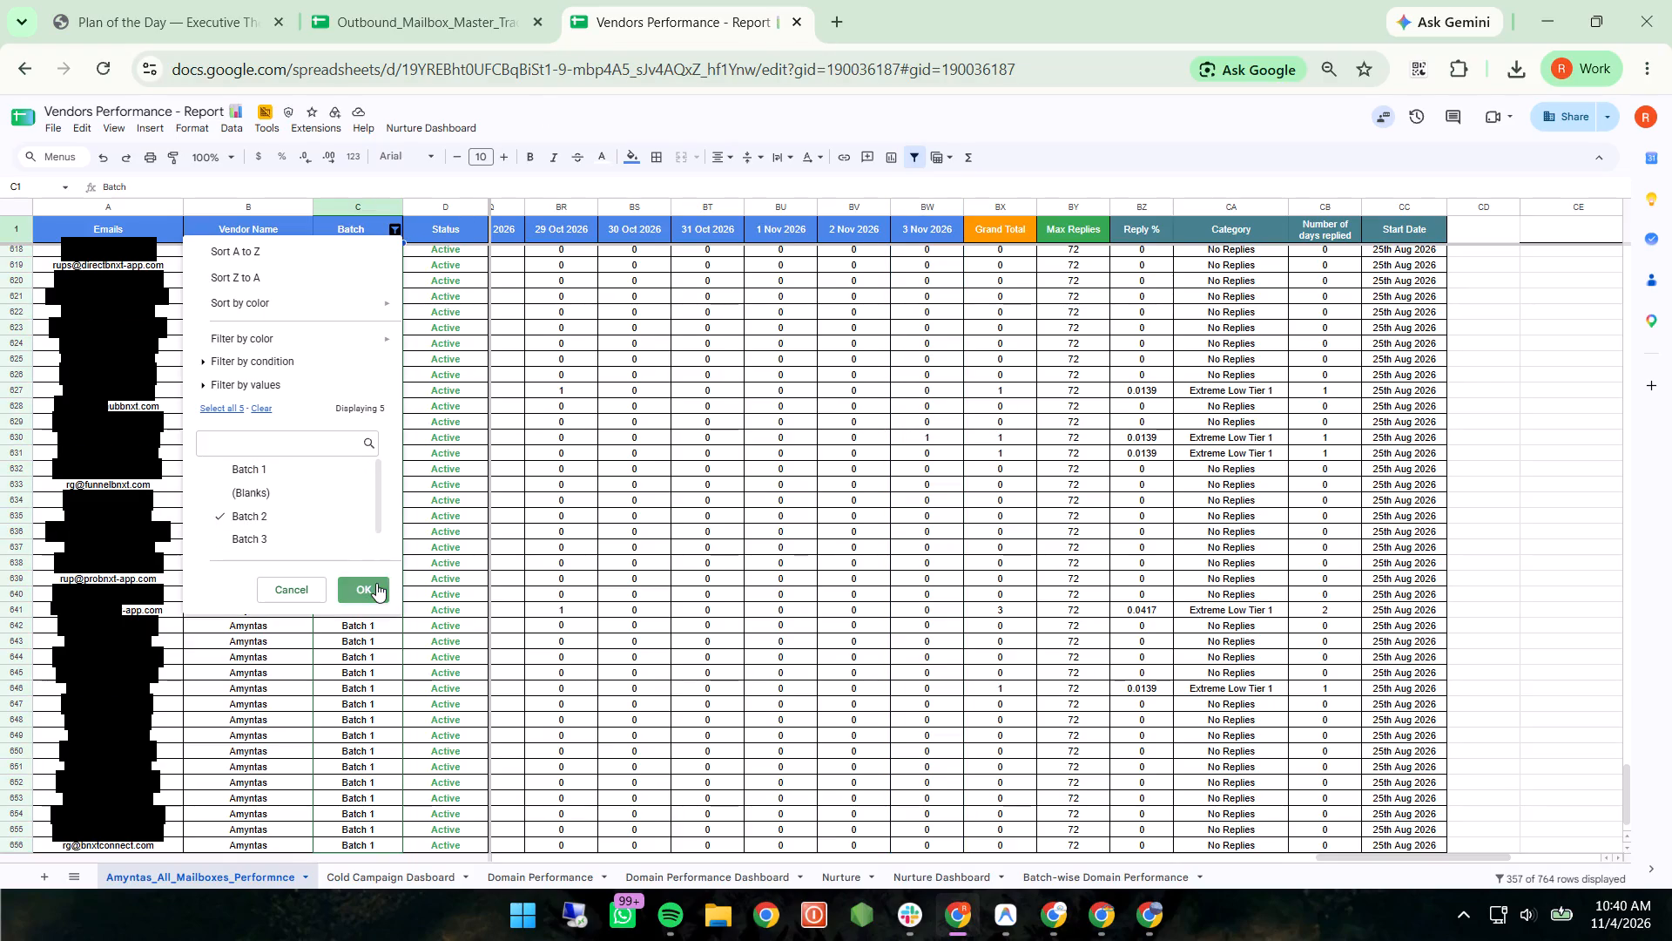
scroll(800, 491, up, 13)
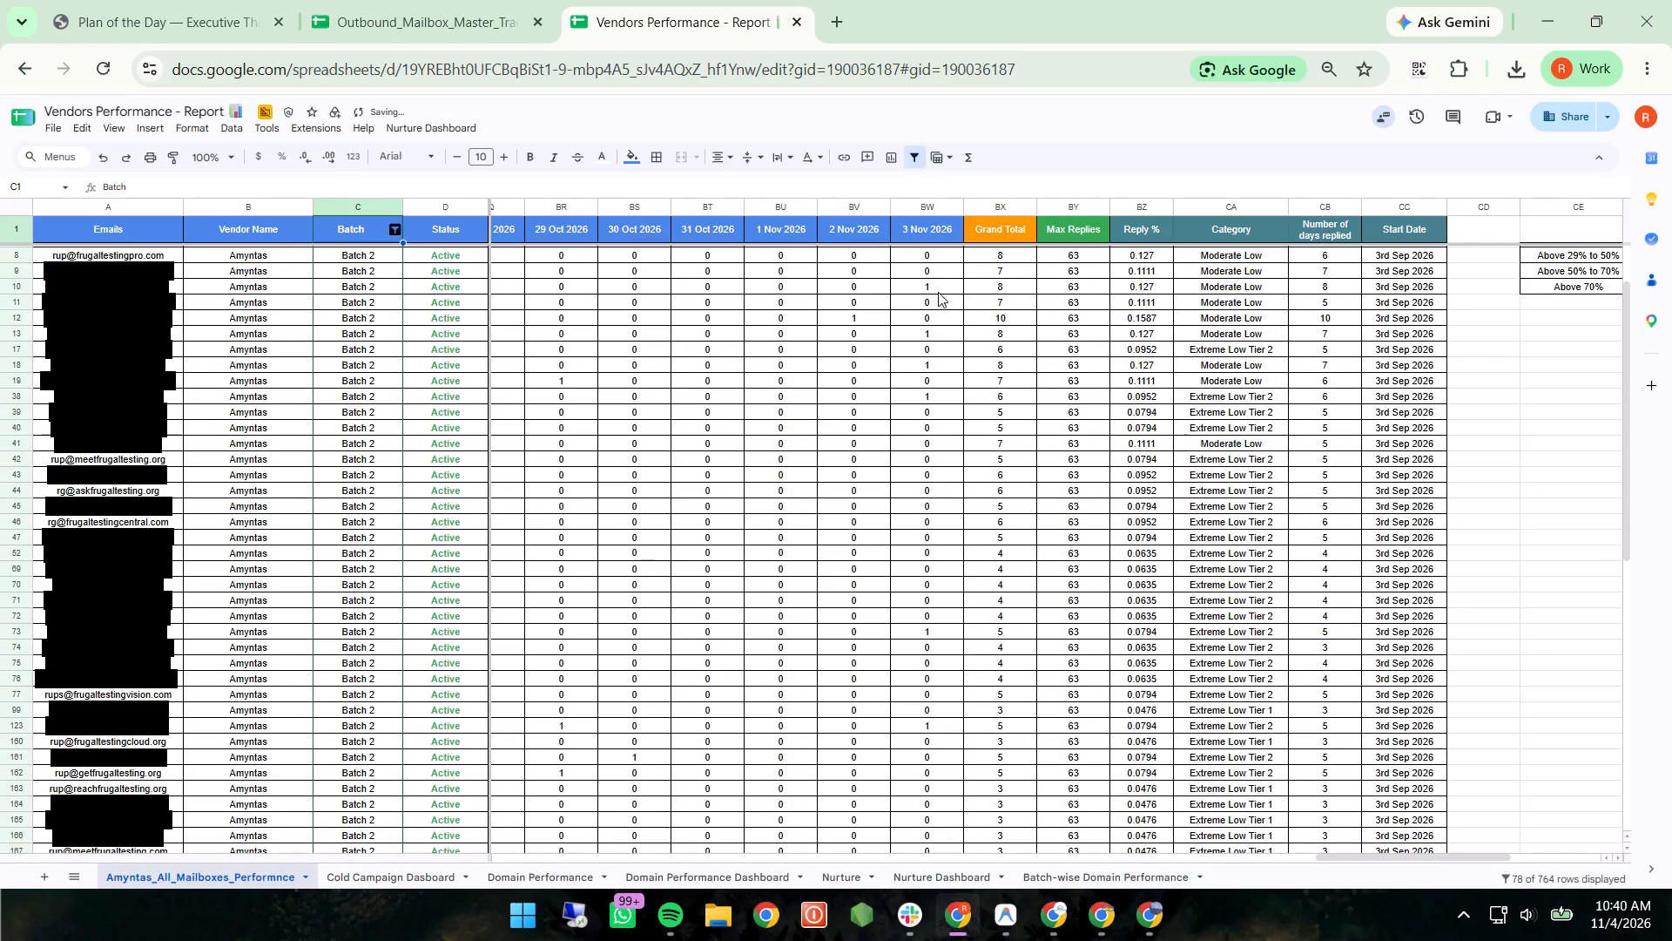
click(937, 259)
key(ctrl+shift+Down)
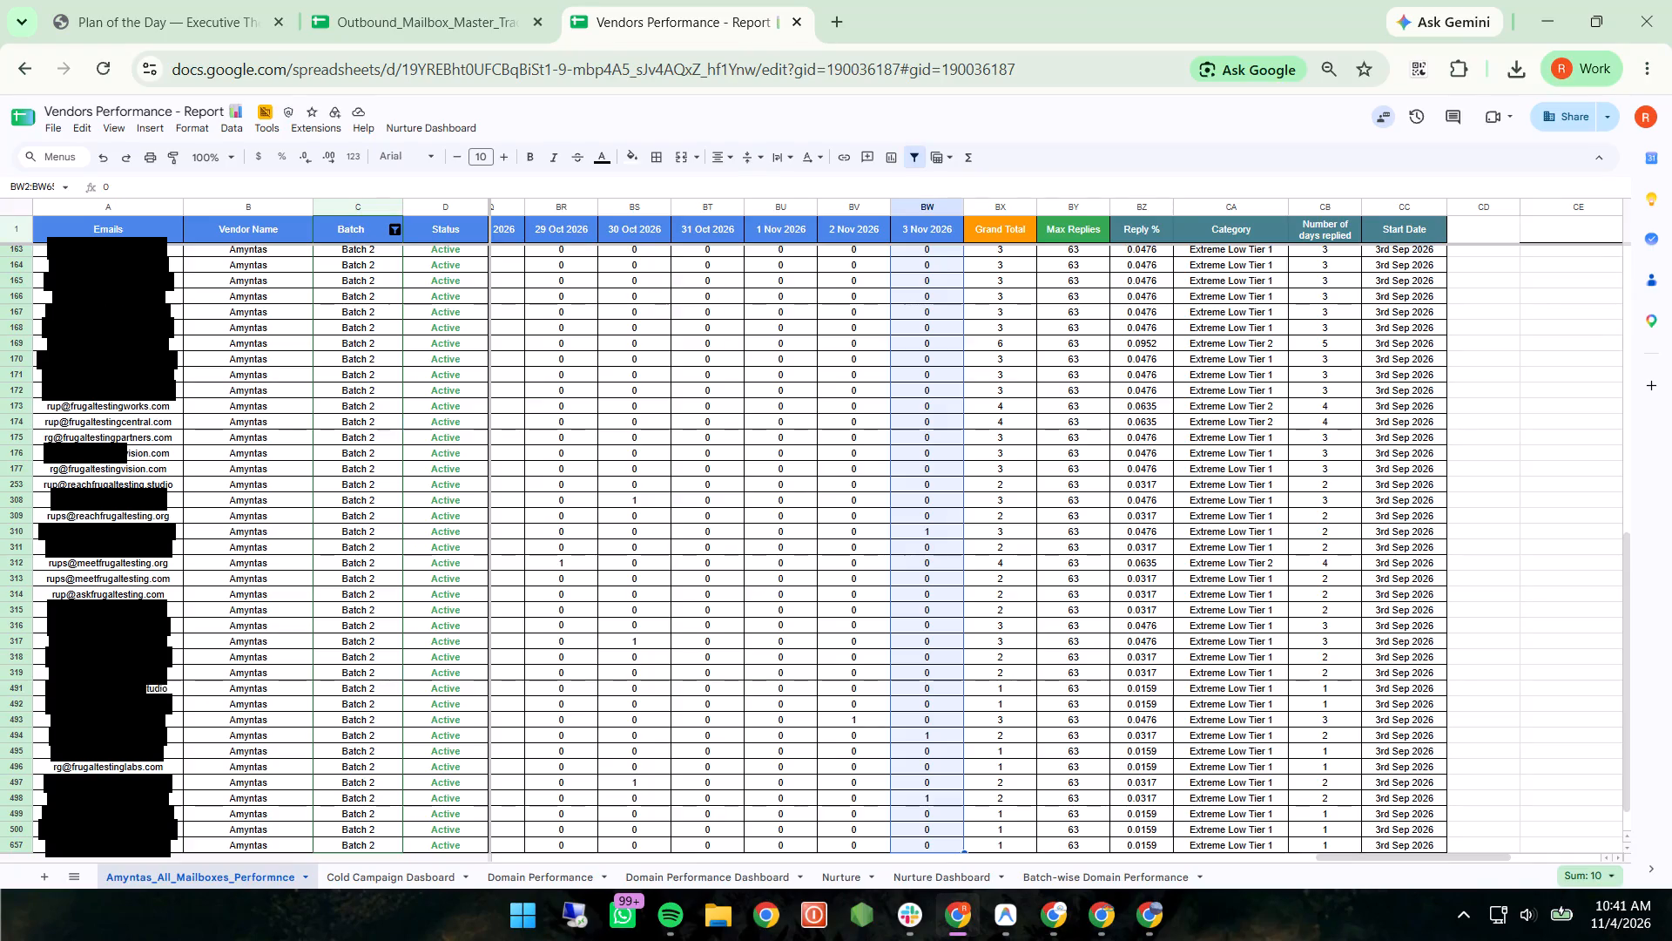
Switch the Batch filter to Batch 3 only and select its 3 Nov 2026 values to check their sum.
click(393, 221)
click(393, 227)
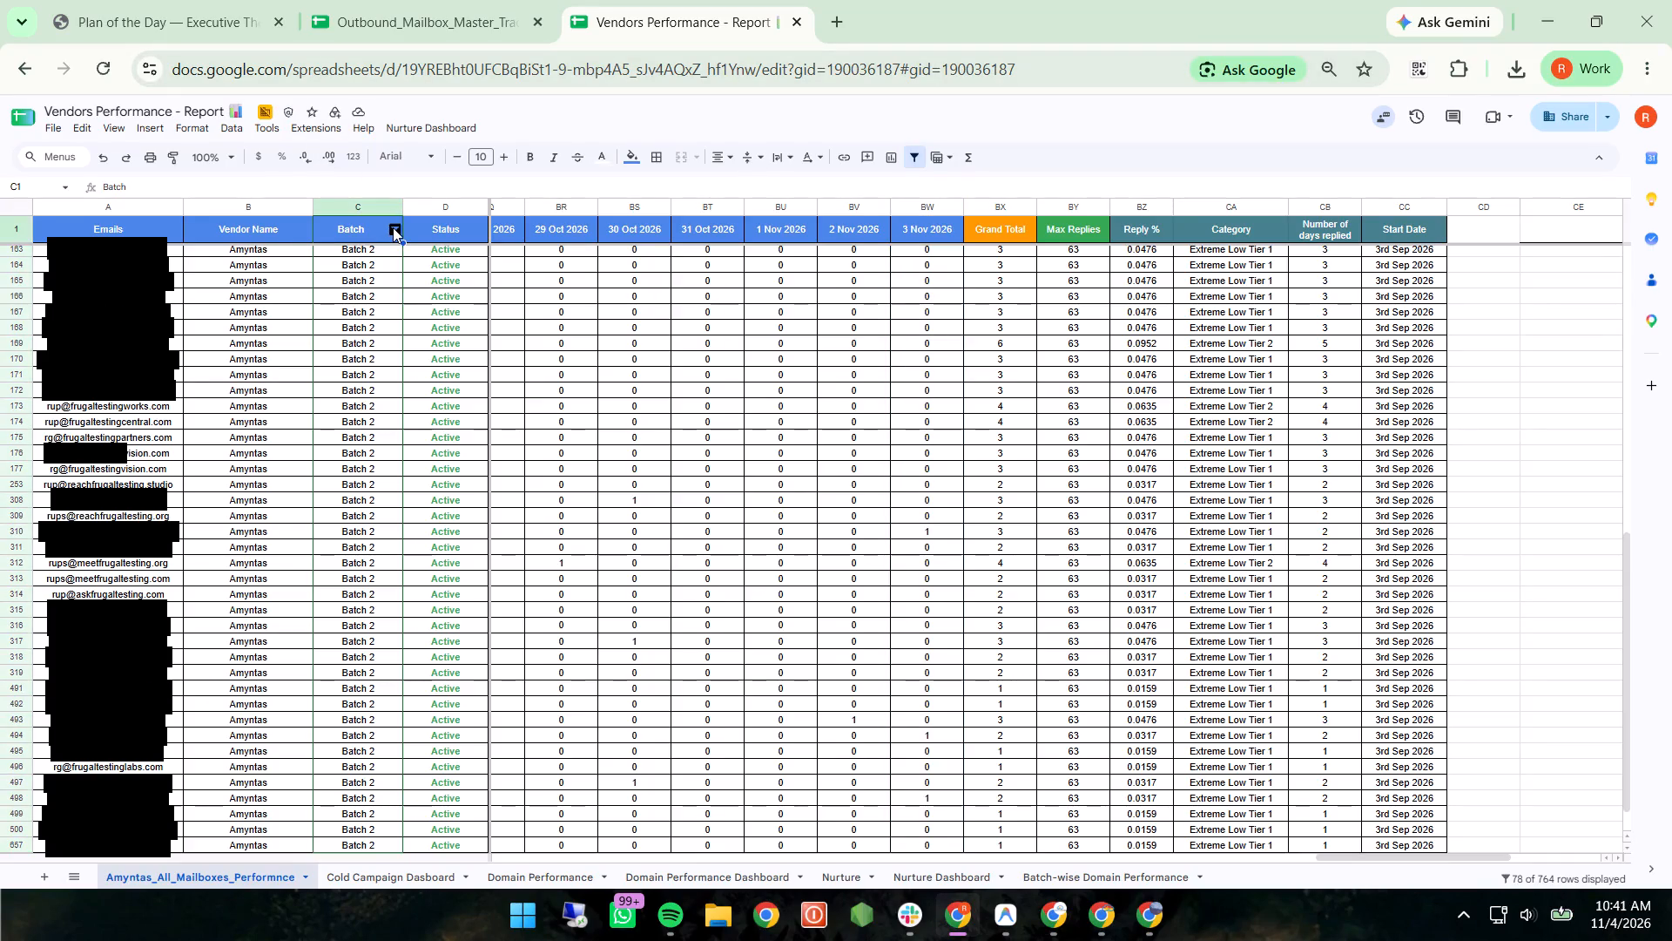
click(265, 409)
scroll(271, 490, down, 2)
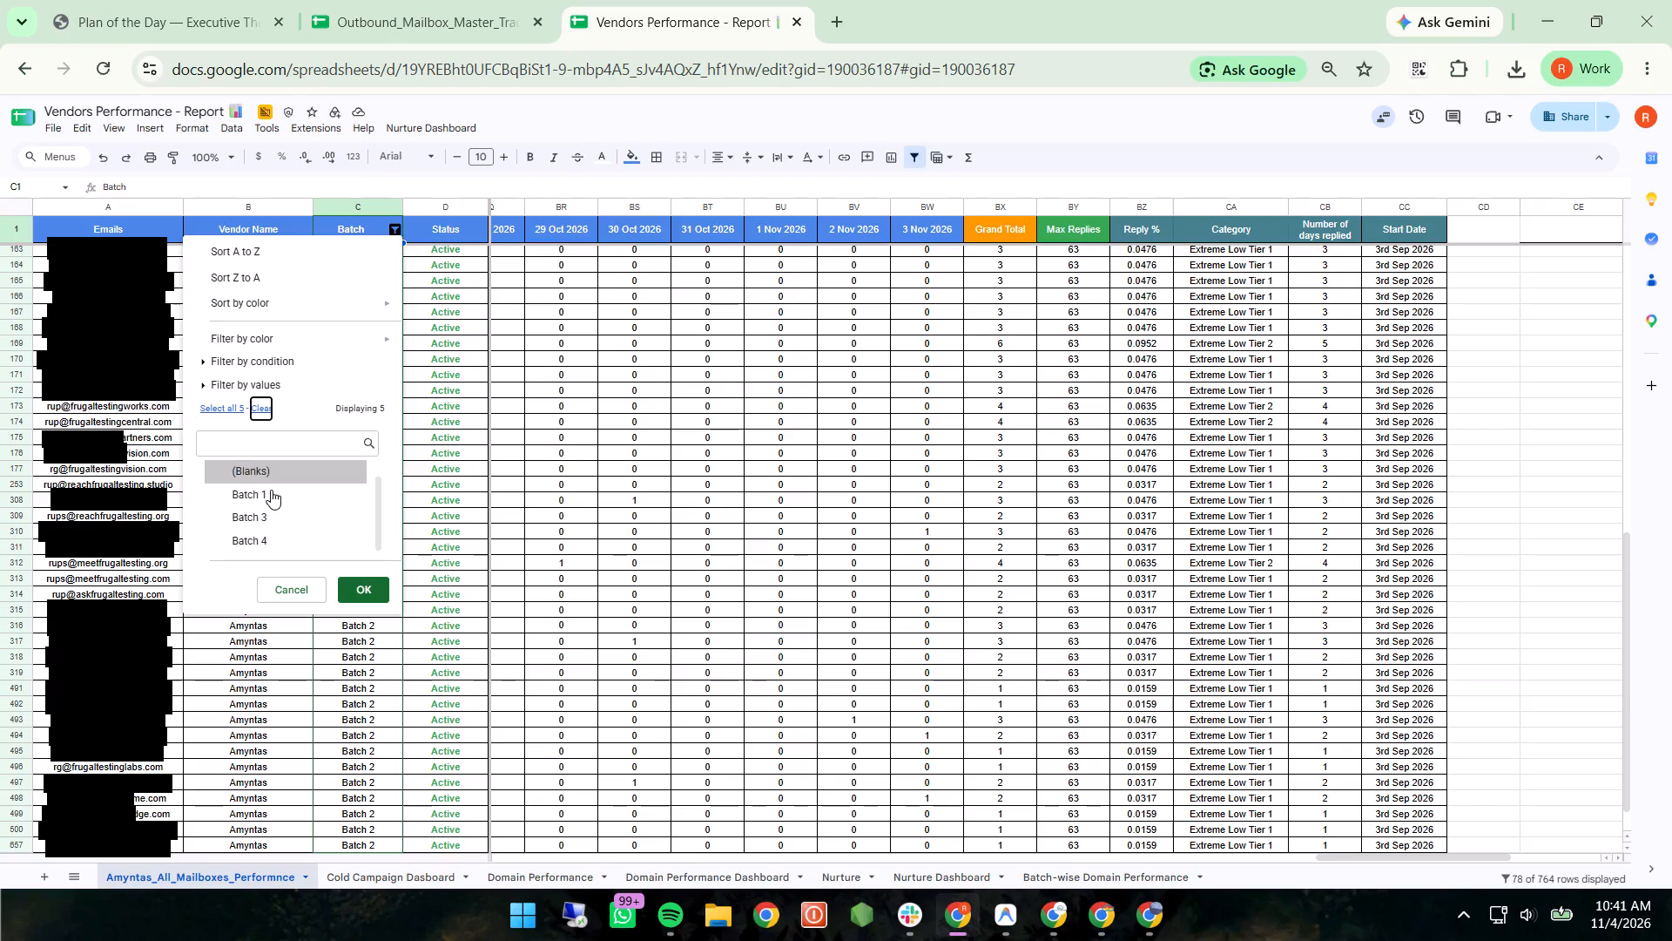
click(258, 515)
click(352, 587)
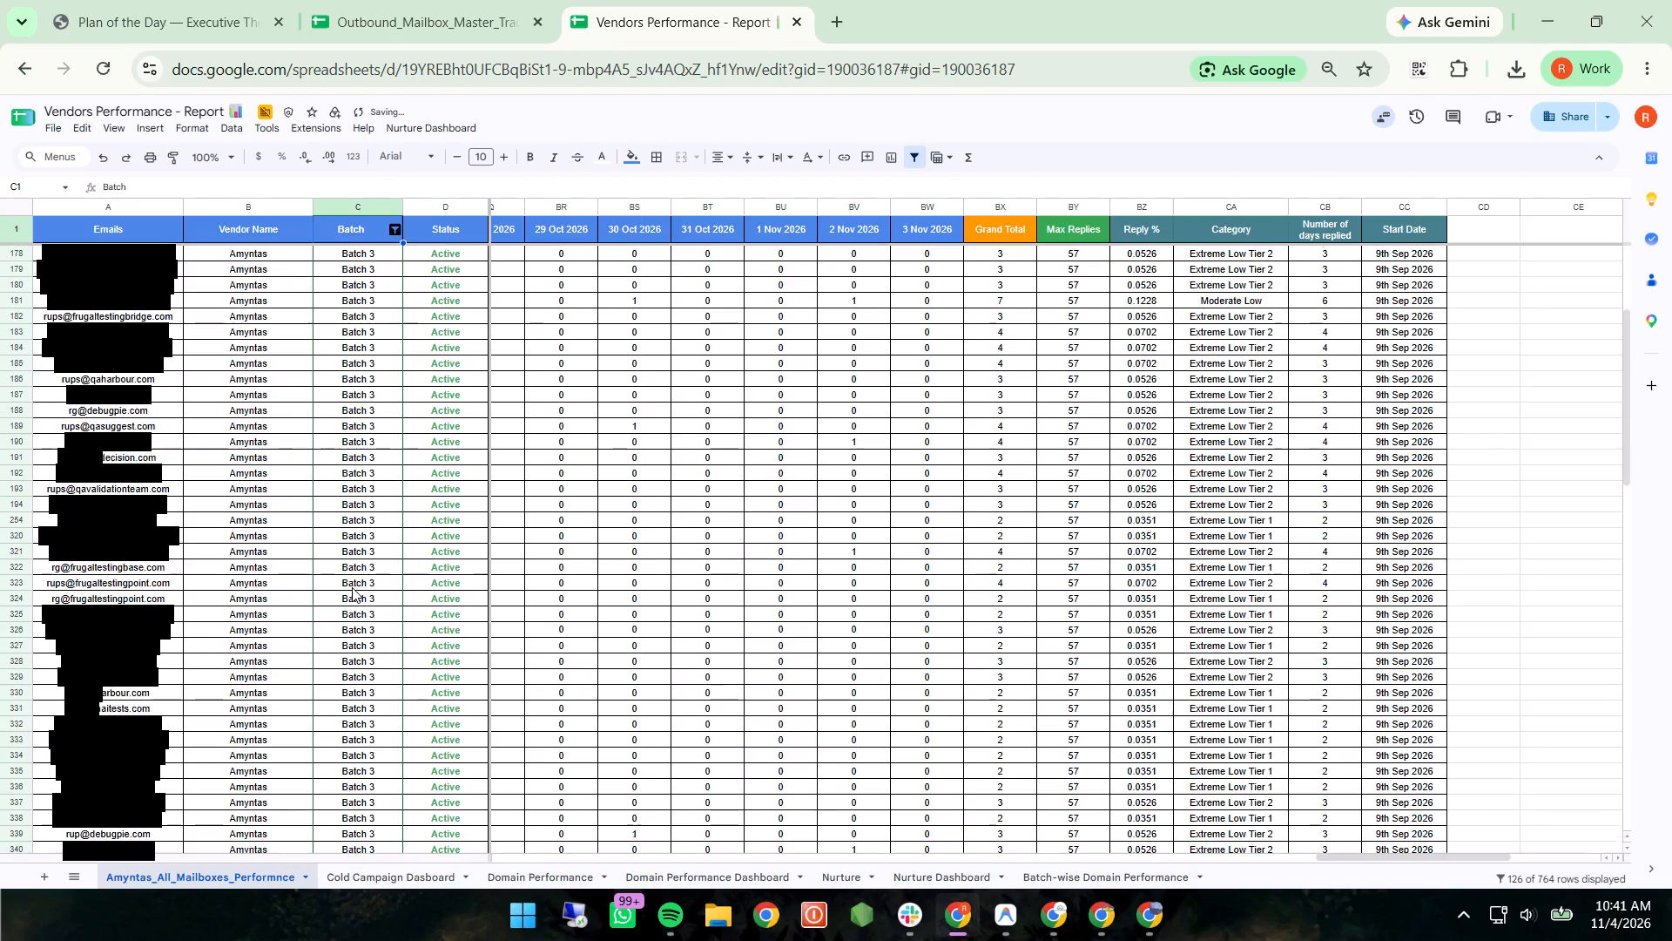
scroll(745, 442, up, 13)
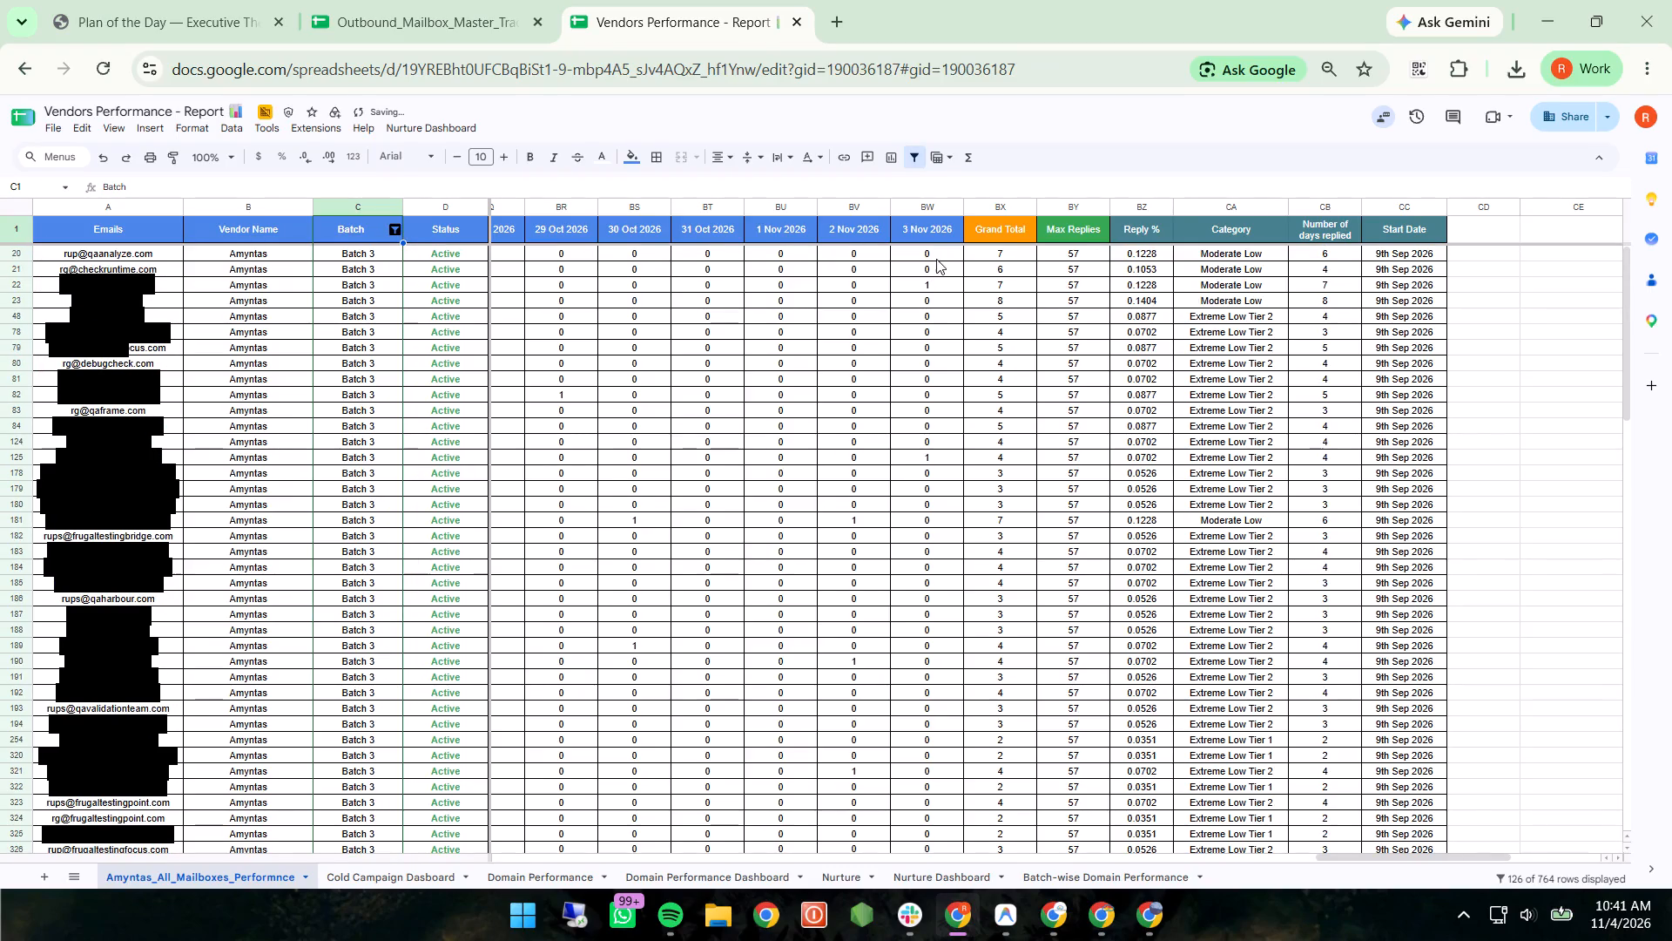
click(936, 259)
key(ctrl+shift+Down)
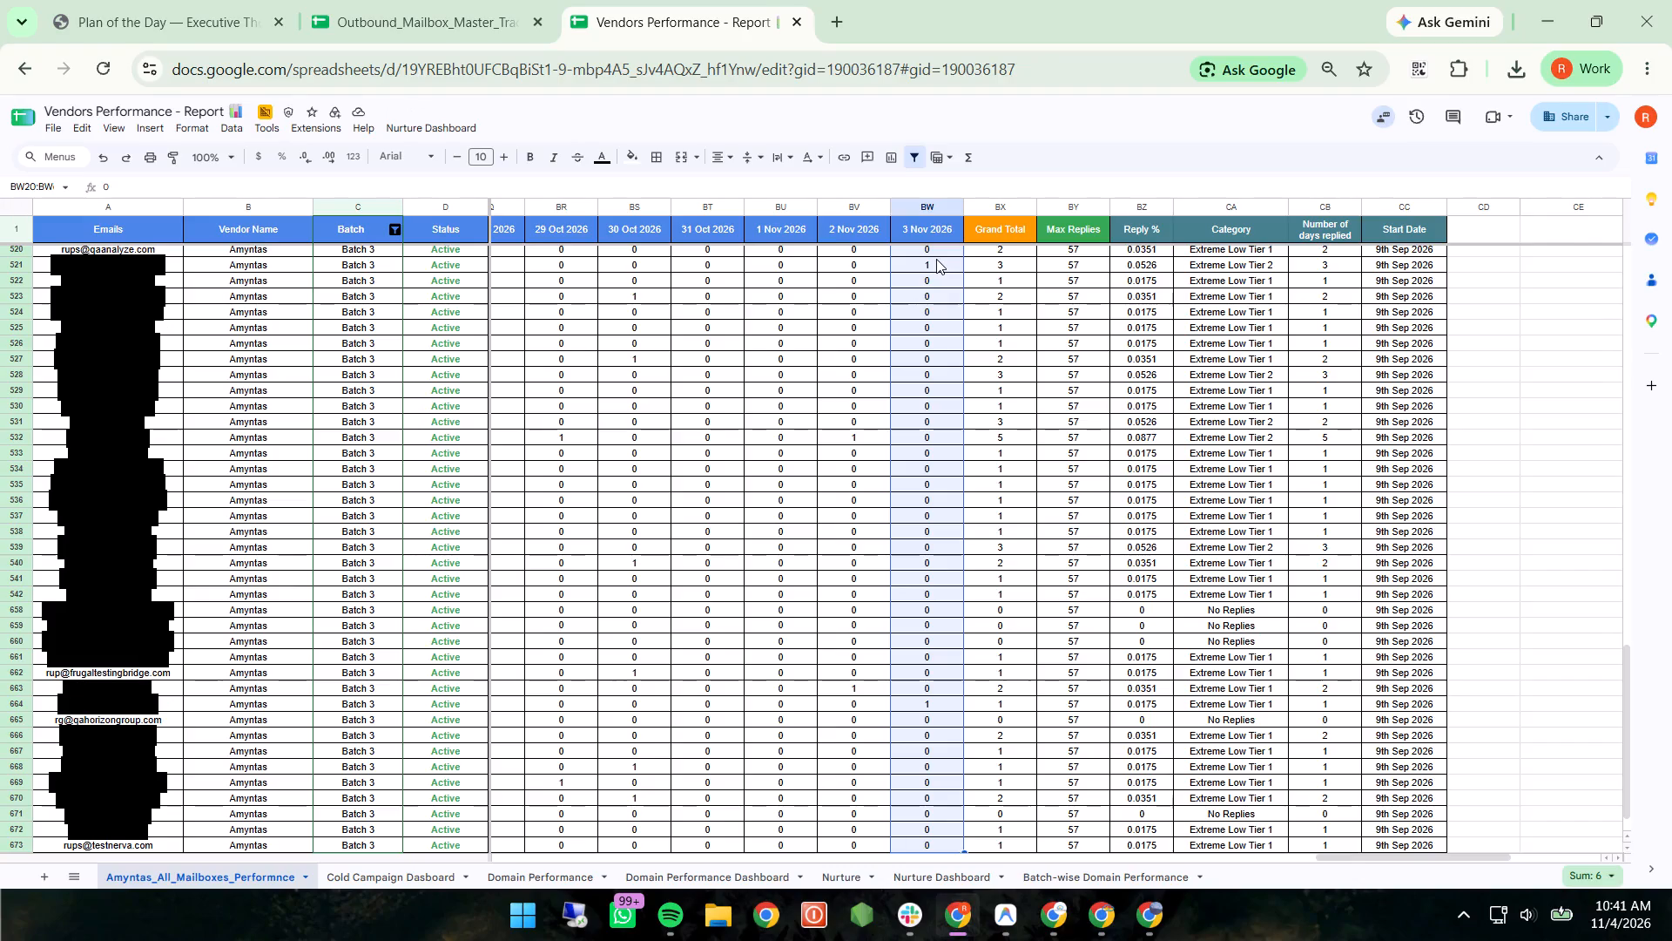
Switch the Batch filter to Batch 4 only and select its 3 Nov 2026 values to check their sum.
click(398, 231)
click(265, 412)
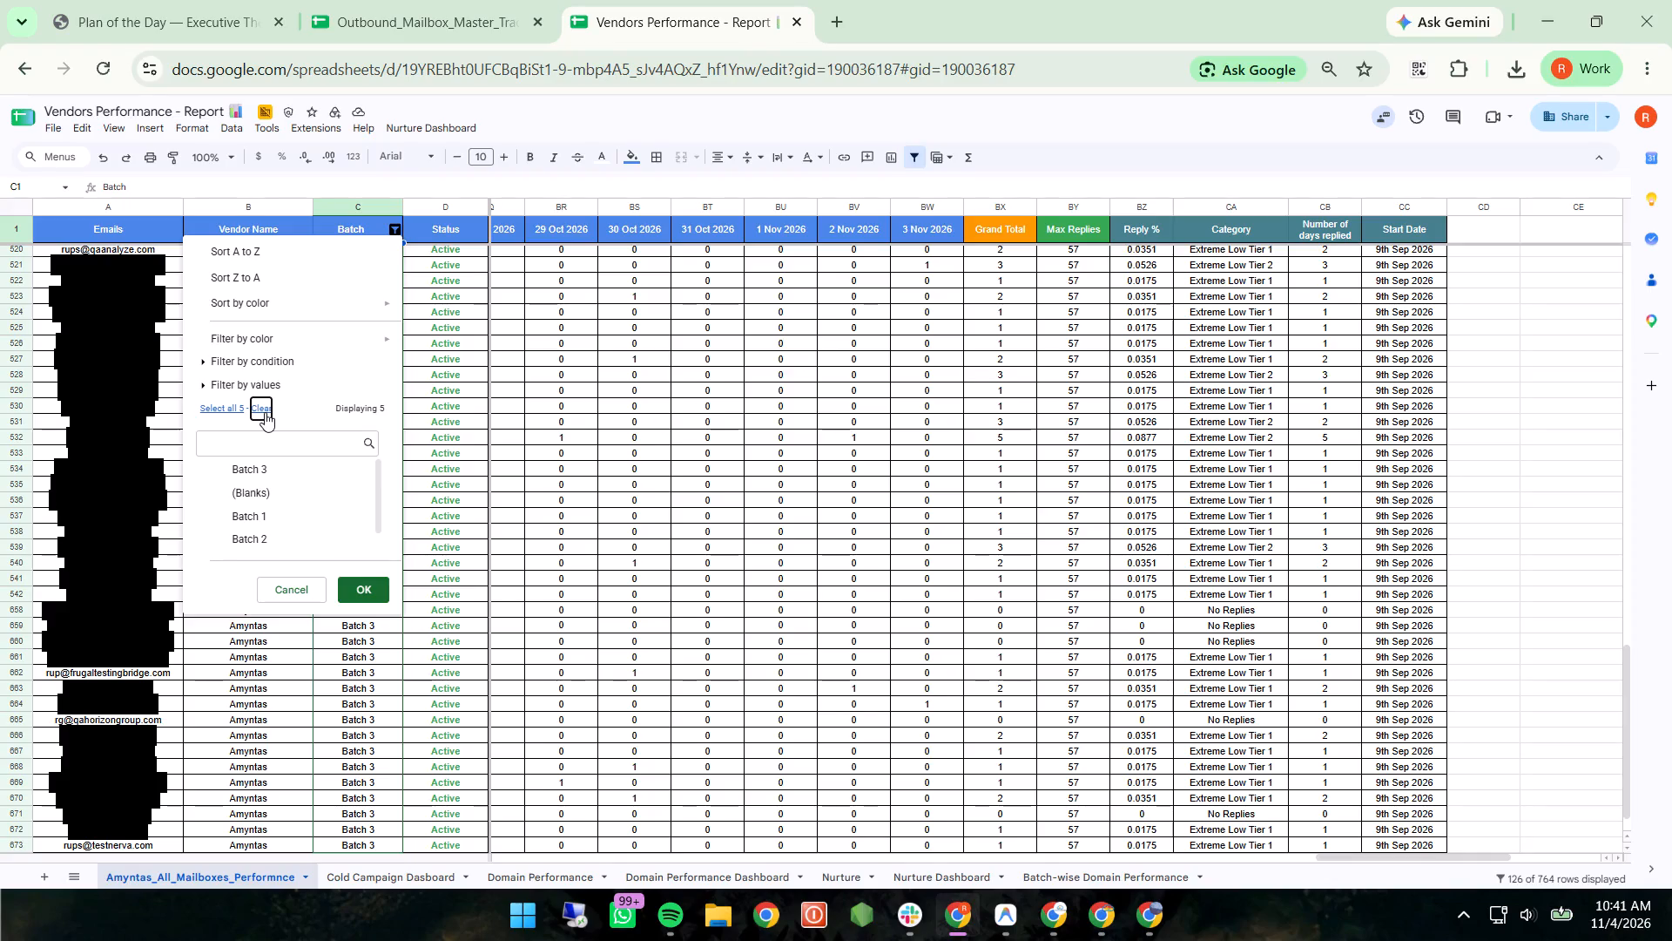
scroll(265, 499, down, 3)
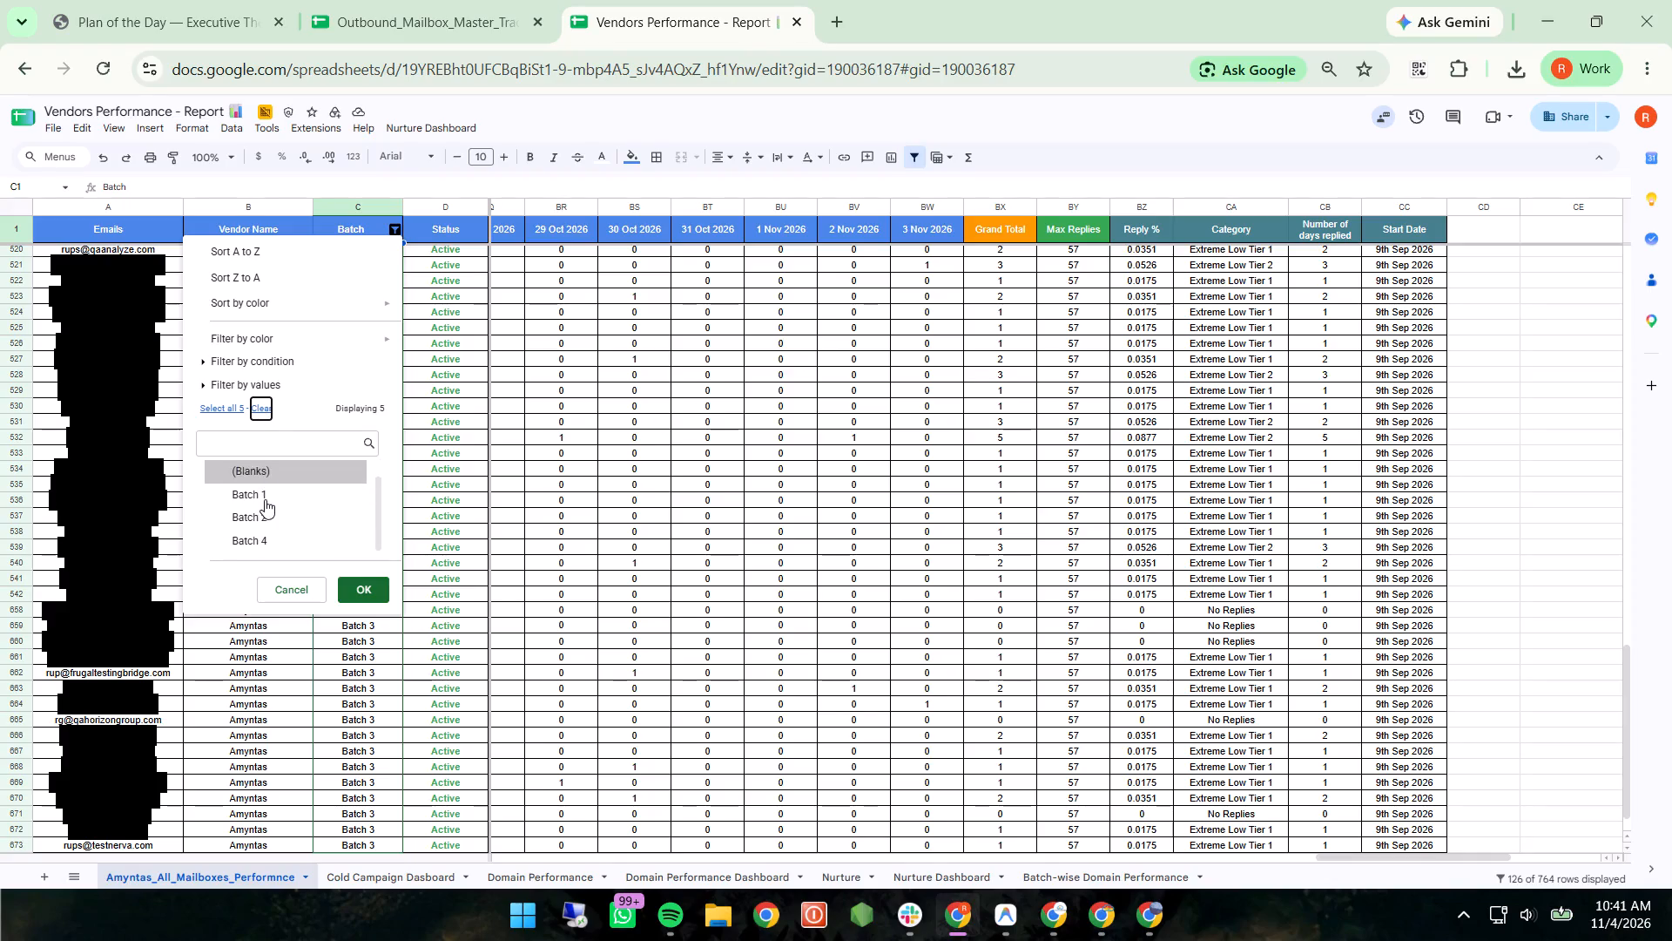
click(270, 532)
click(361, 587)
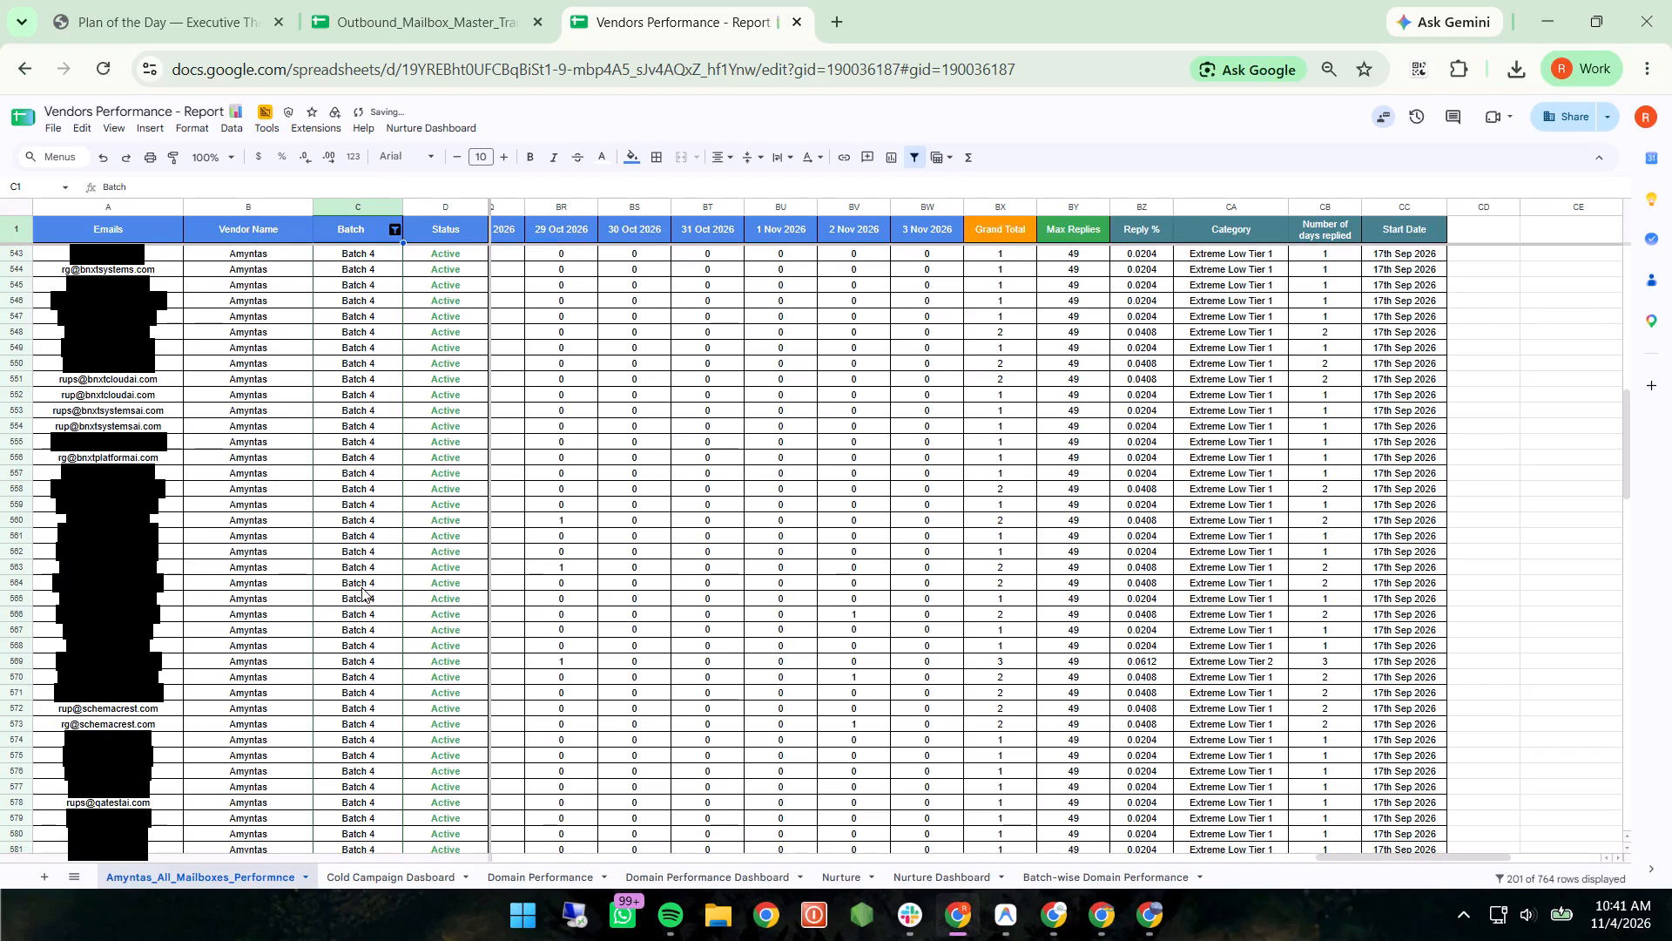
scroll(818, 450, up, 8)
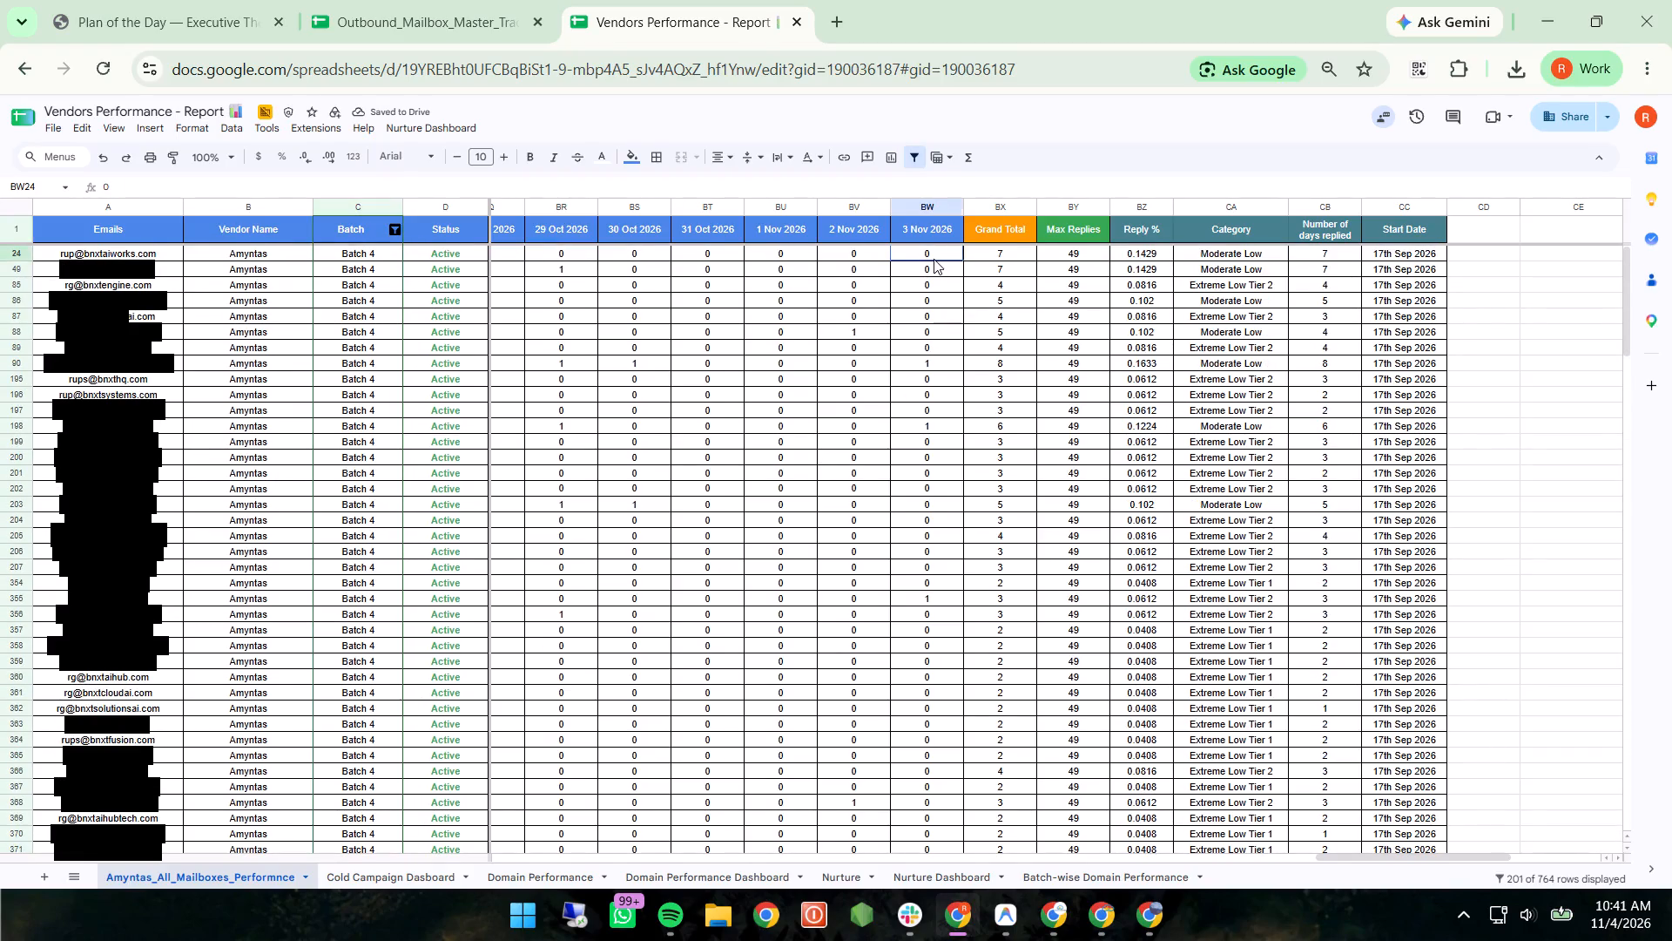
click(934, 259)
key(ctrl+shift+Down)
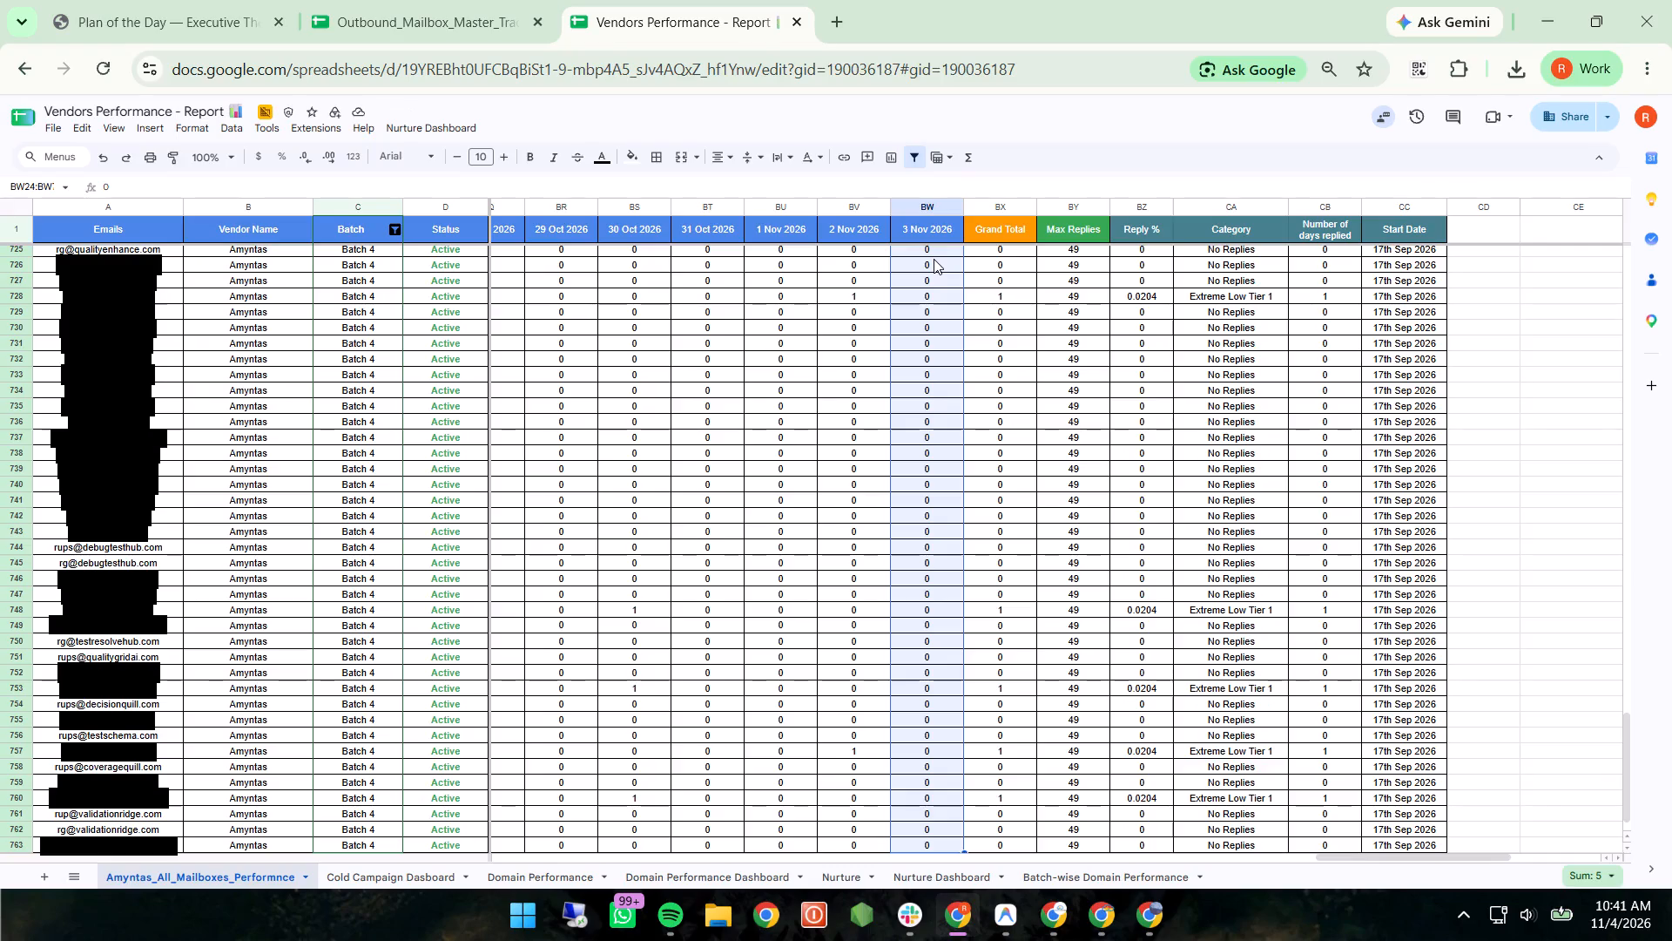
Remove the Batch column filter so that the sheet shows all mailbox rows again.
click(916, 155)
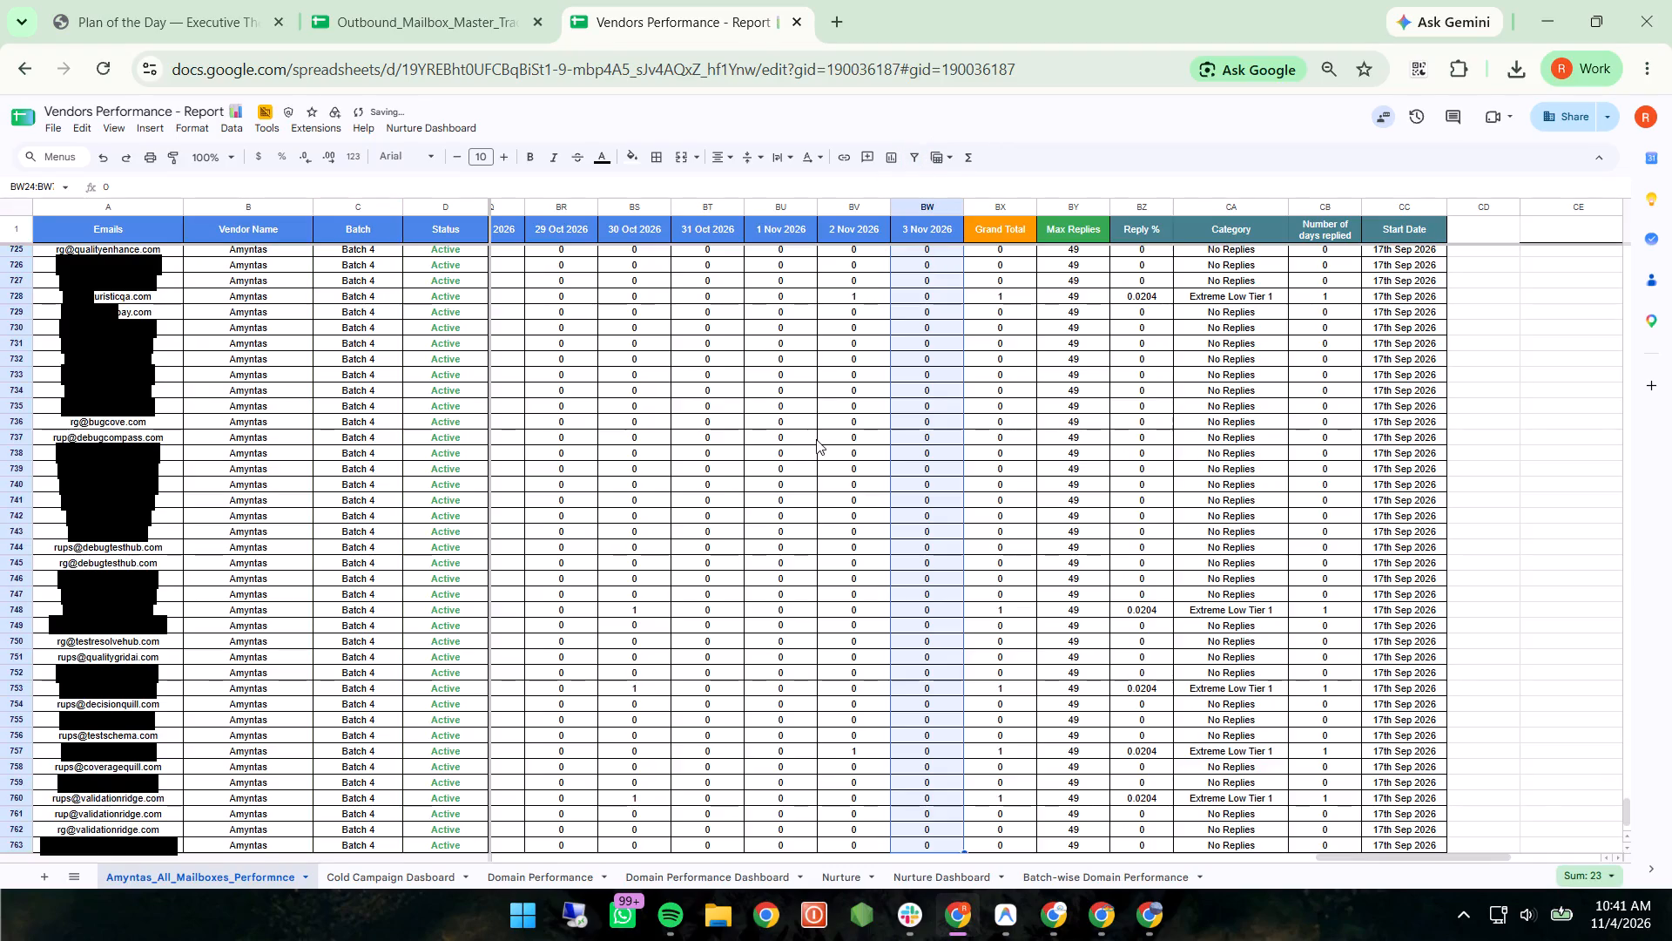
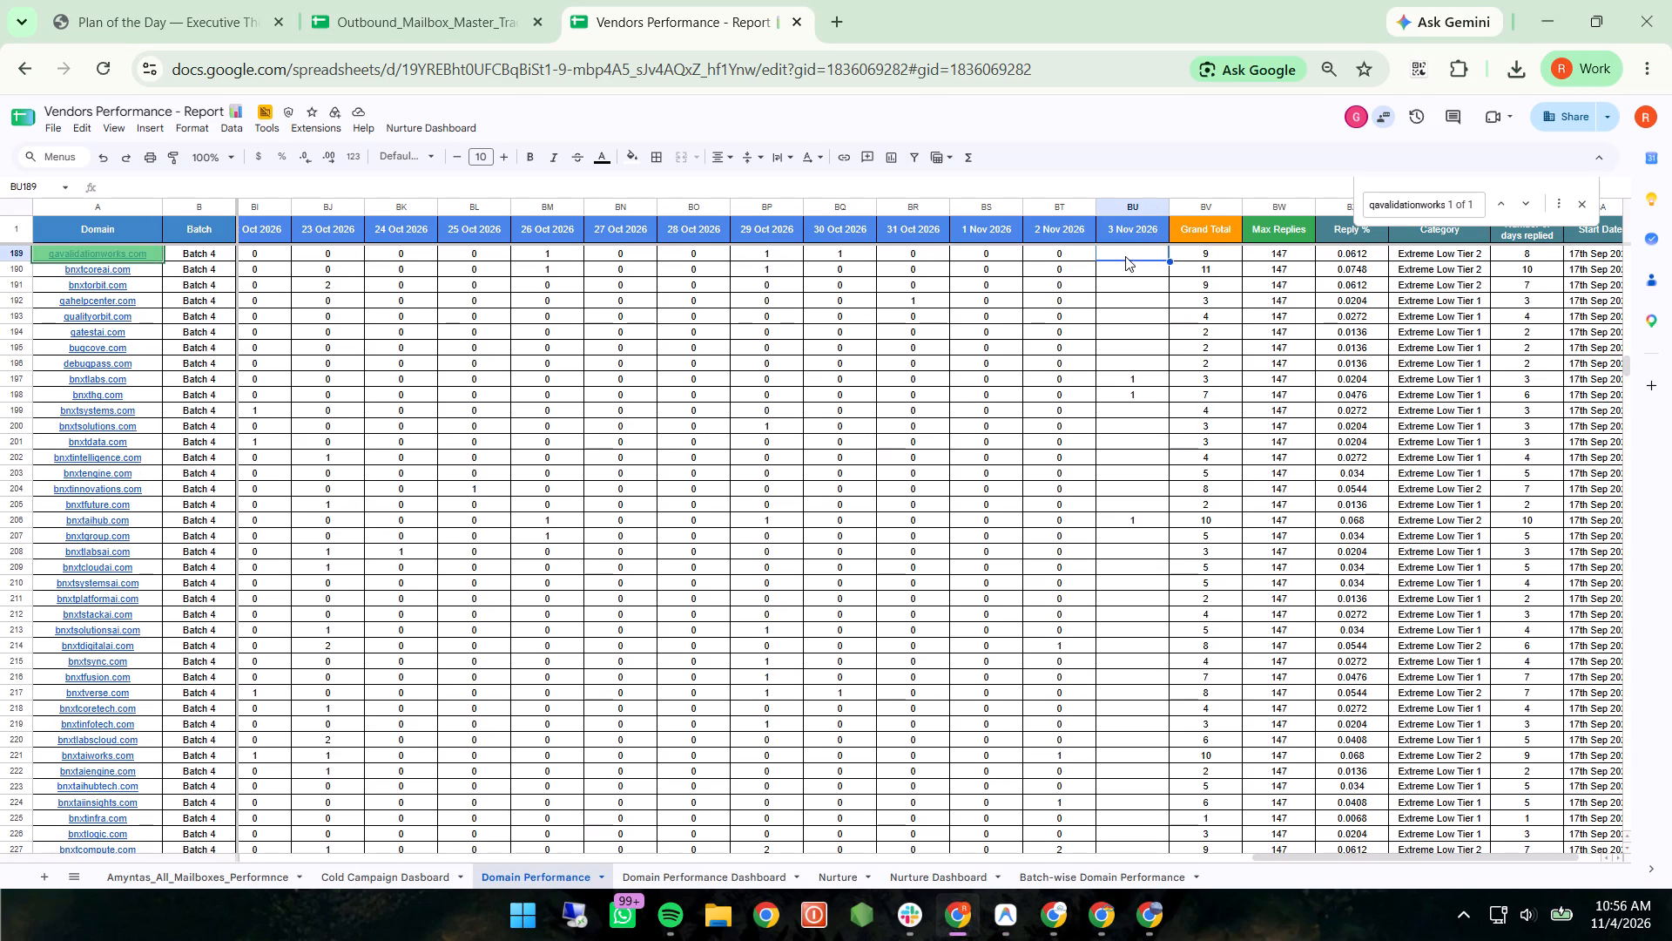
key(1)
key(Return)
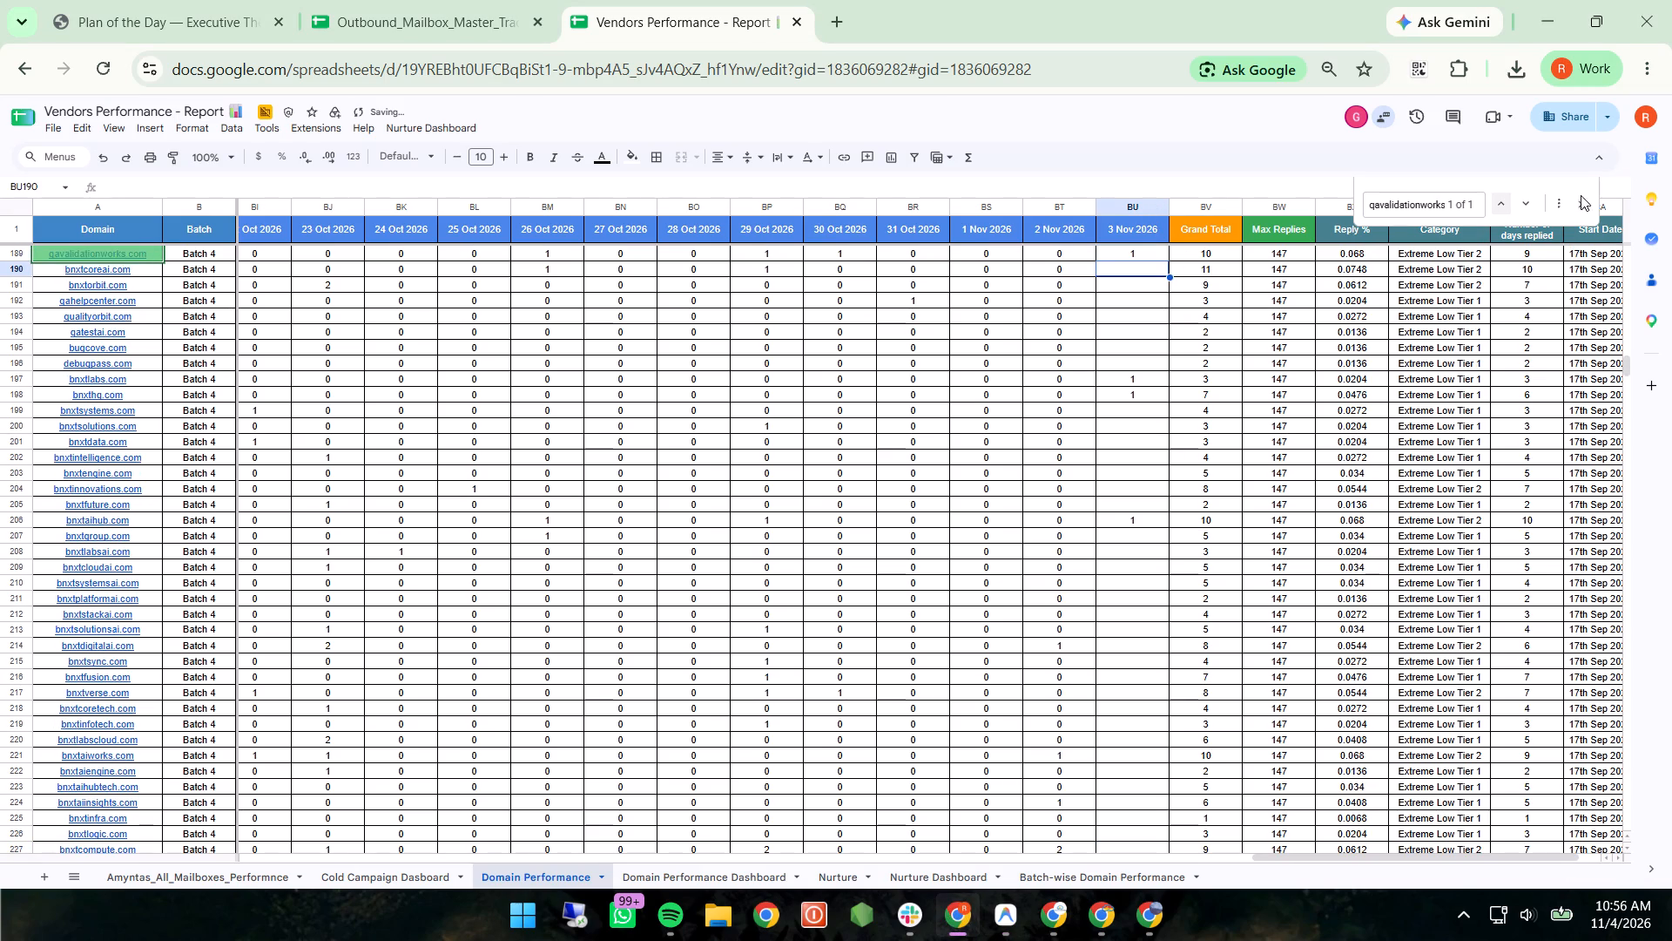
click(1581, 205)
Copy the 0 from alphabnxt.com's 2 Nov 2026 cell and paste it for 3 Nov 2026 from alphabnxt.com through brightreachbnxt.com.
scroll(1014, 535, up, 20)
scroll(1014, 535, up, 6)
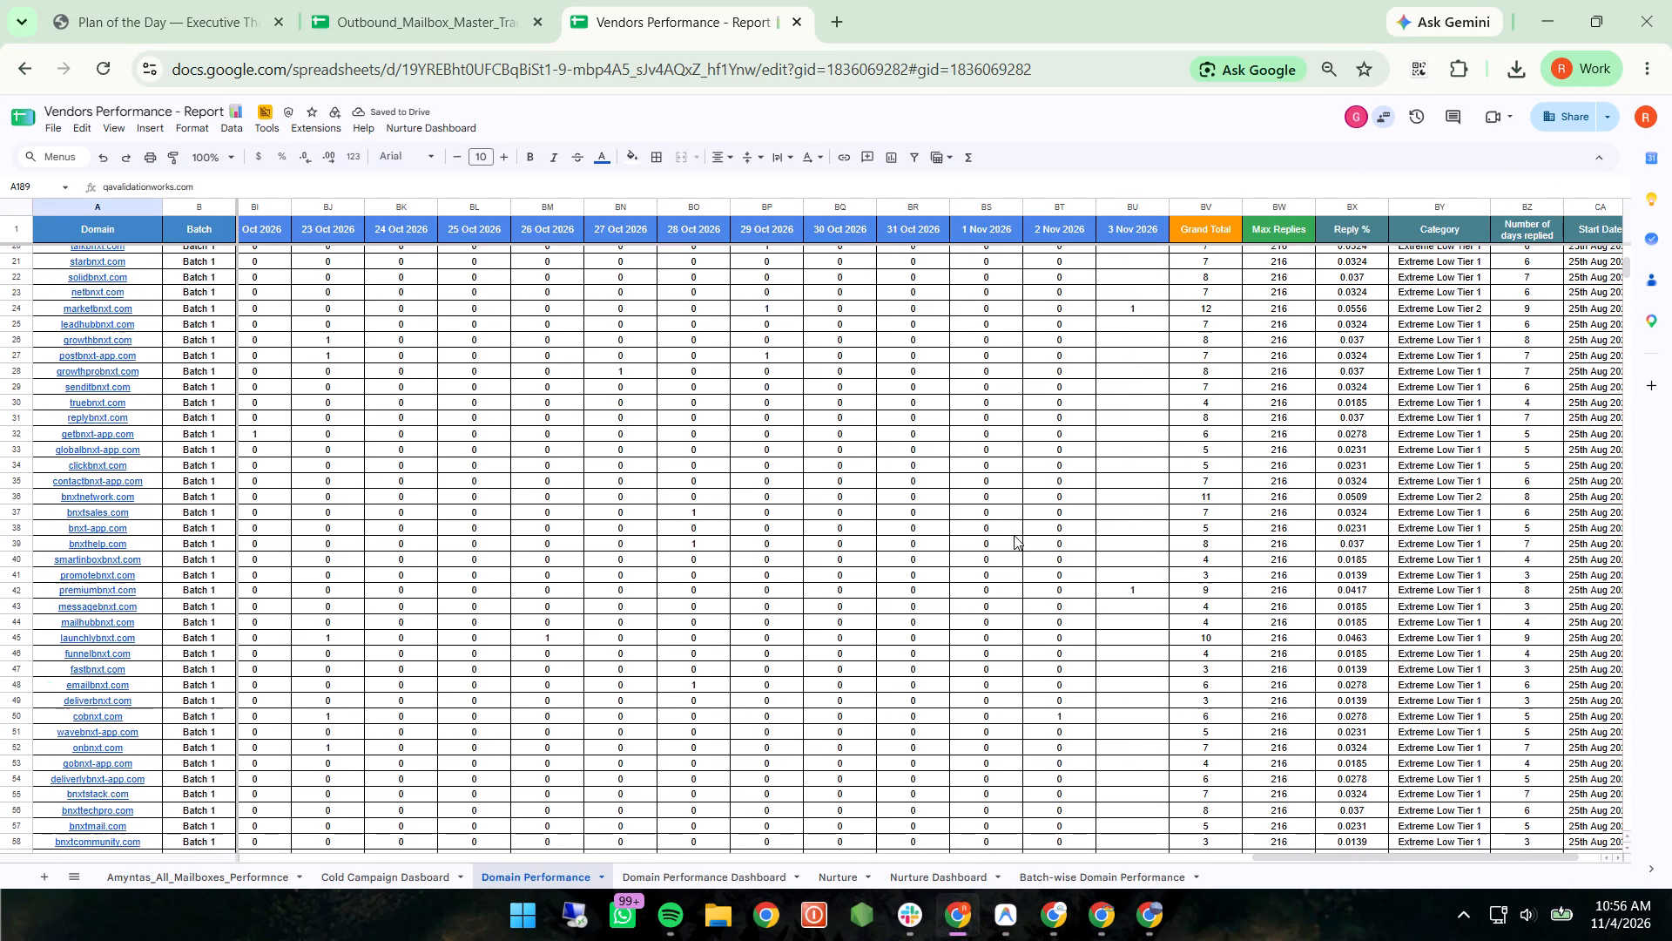
click(1059, 249)
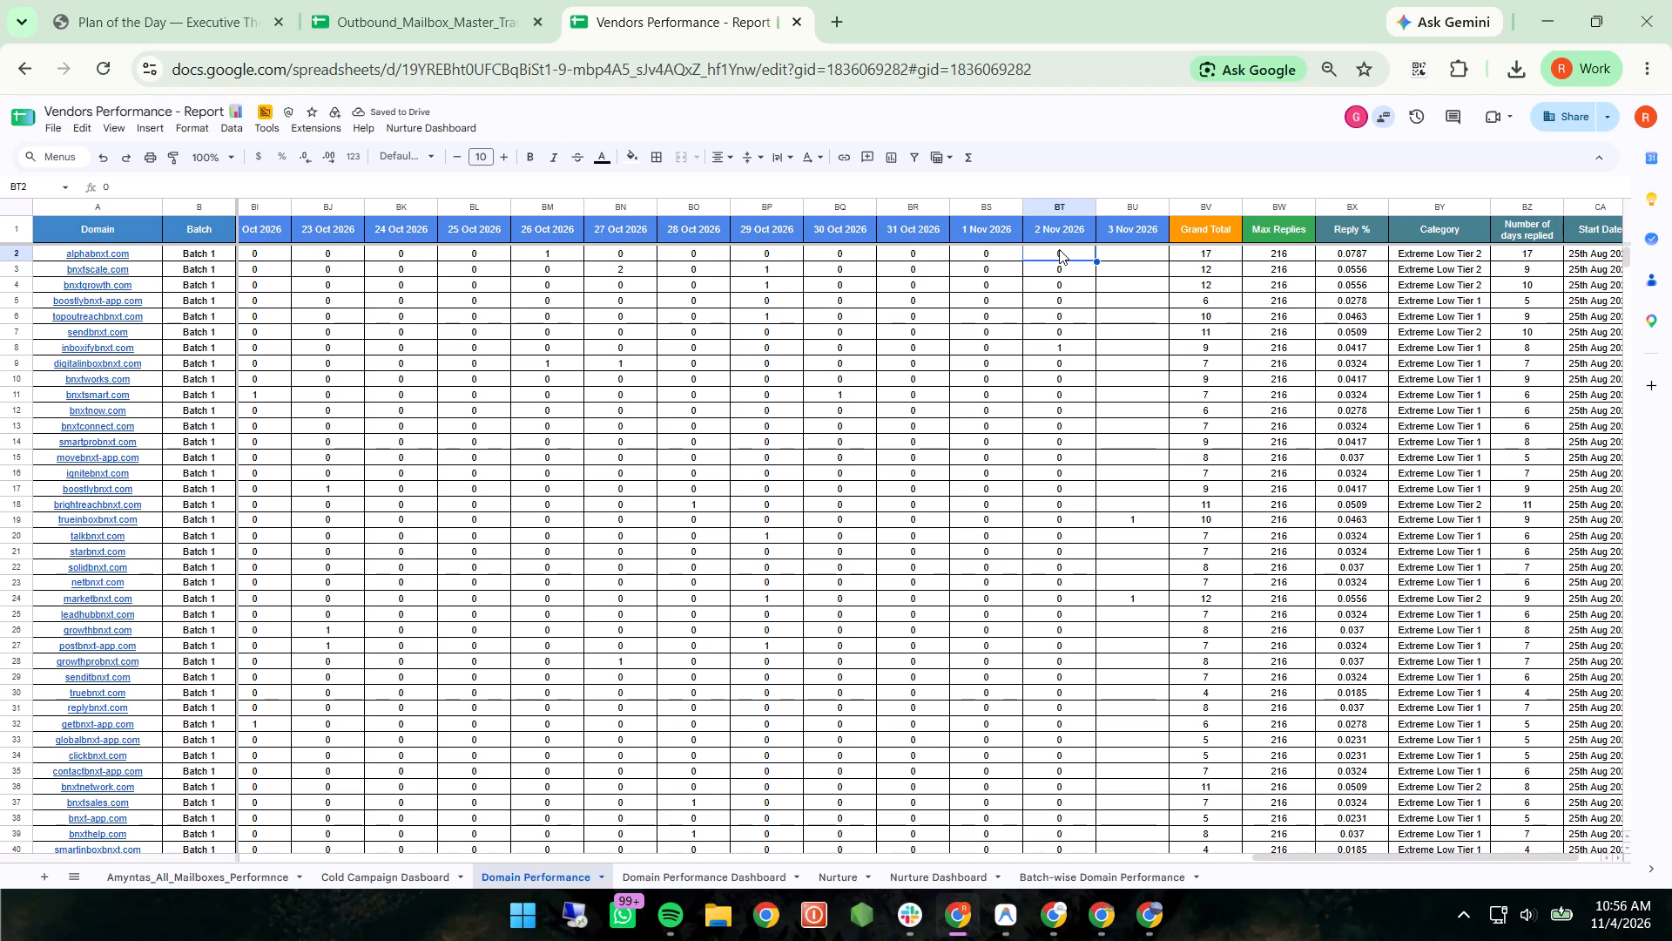
key(ctrl+c)
key(Right)
key(shift+Down)
key(shift+Down)
key(shift+Down)
key(shift+Down)
key(shift+Down)
key(shift+Down)
key(shift+Down)
key(shift+Down)
key(shift+Down)
key(shift+Down)
key(shift+Down)
key(shift+Down)
key(shift+Down)
key(shift+Down)
key(shift+Down)
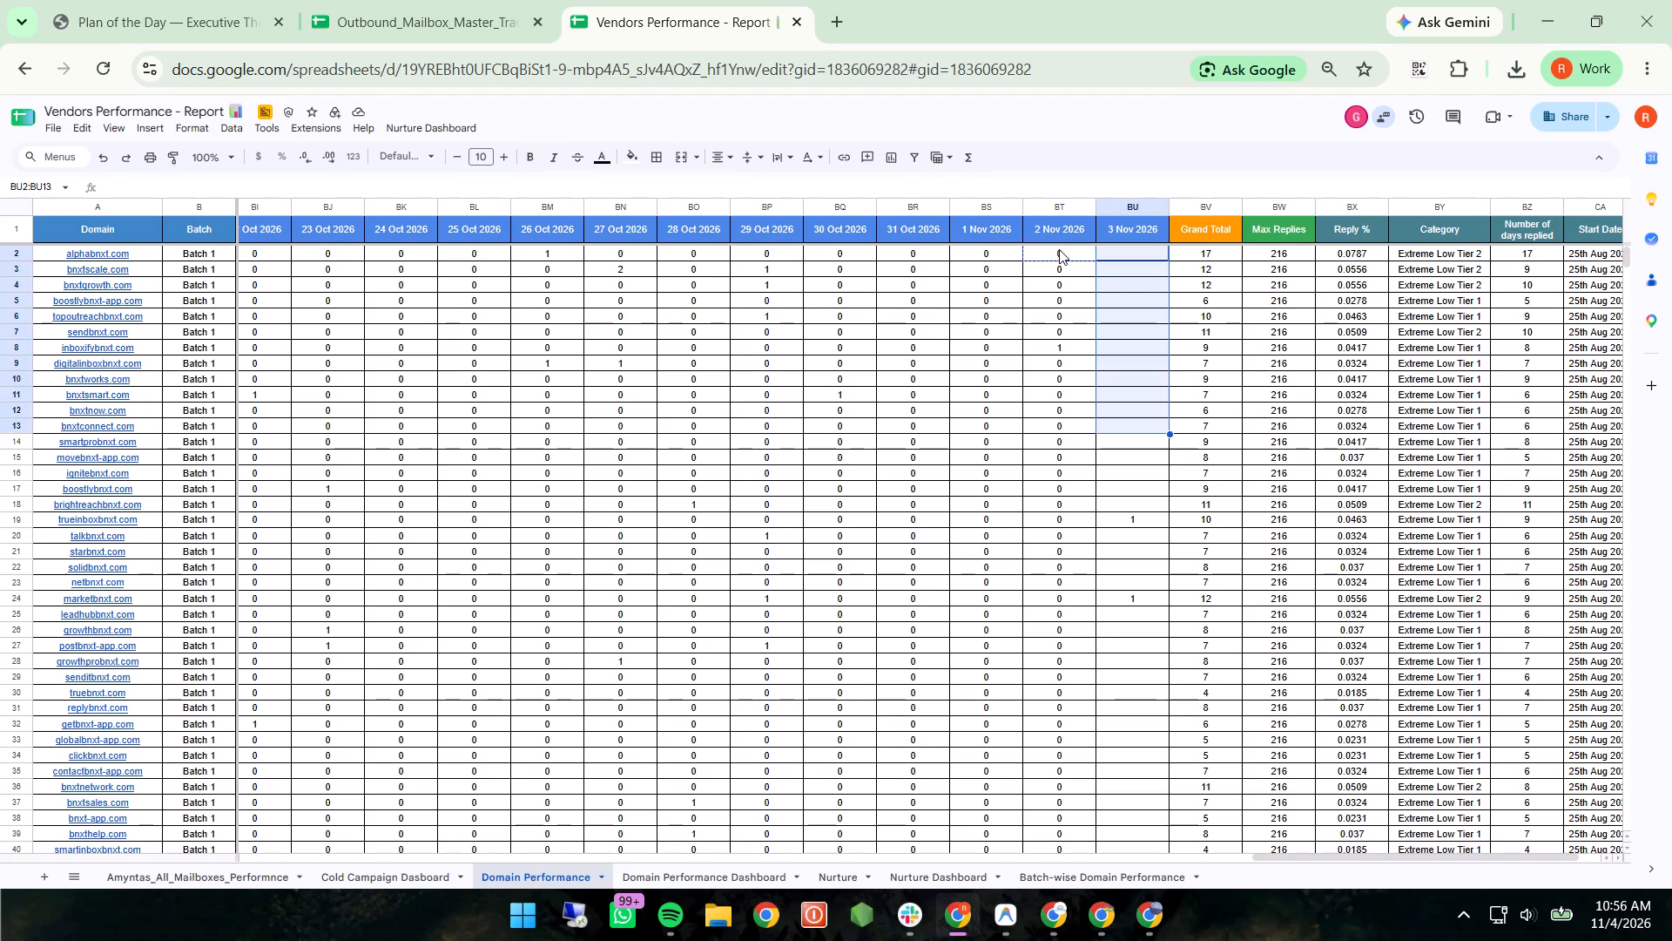
key(shift+Down)
key(ctrl+v)
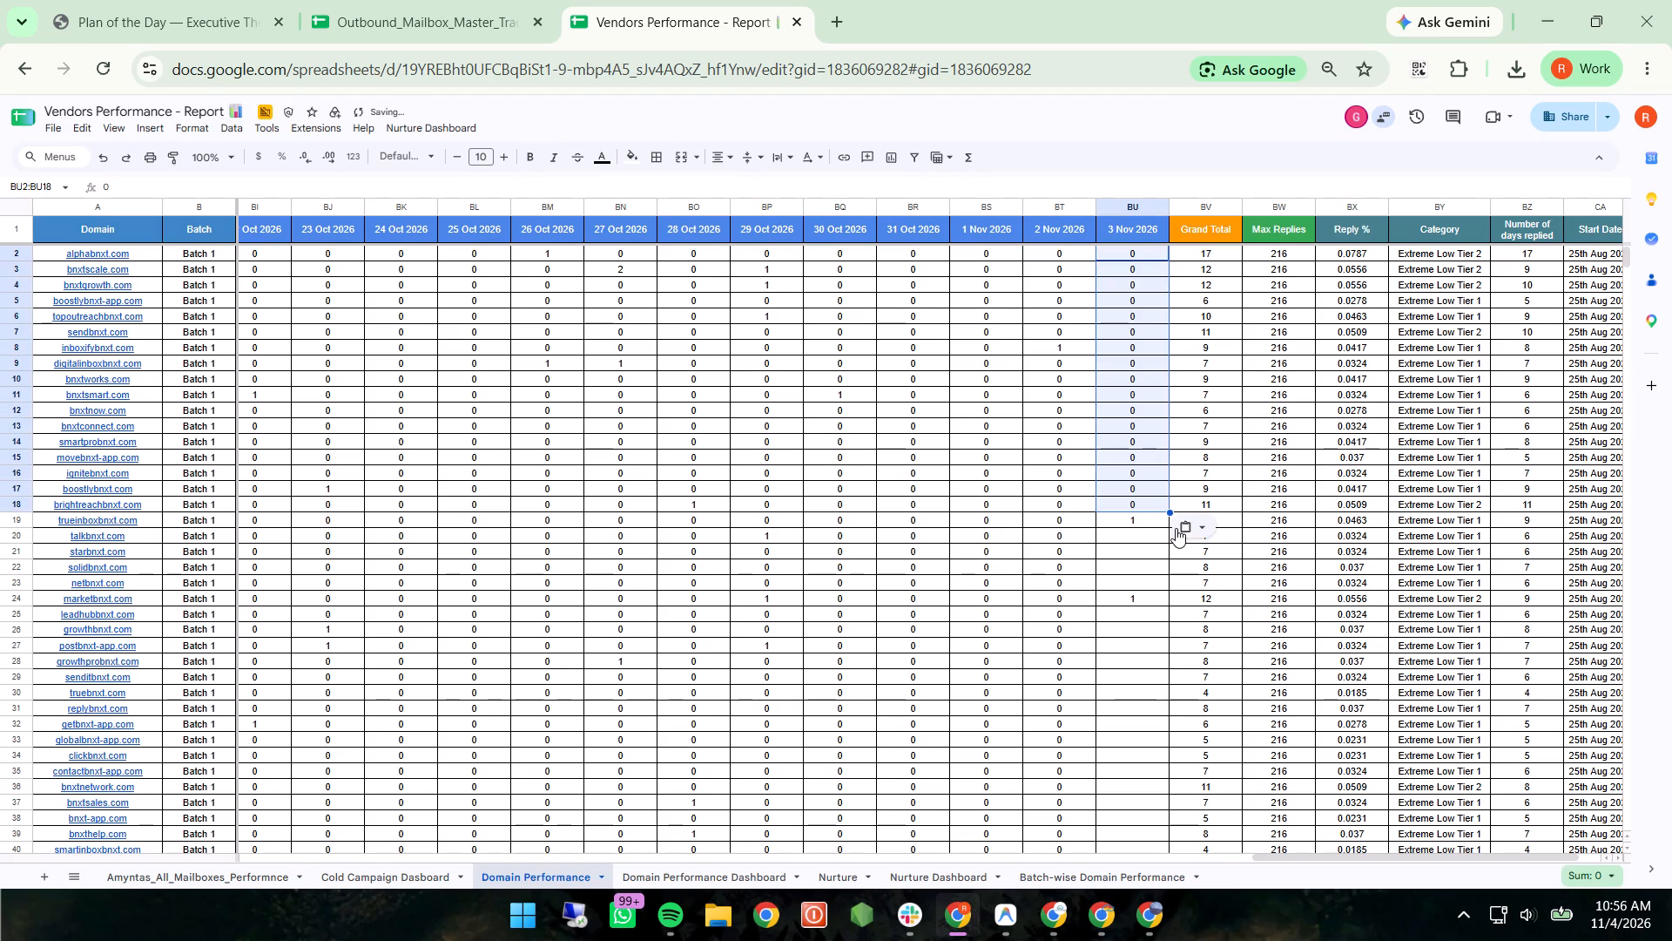
Paste the copied 0 into the empty 3 Nov 2026 cells from talkbnxt.com through netbnxt.com.
click(1137, 534)
key(shift+Down)
key(shift+Down)
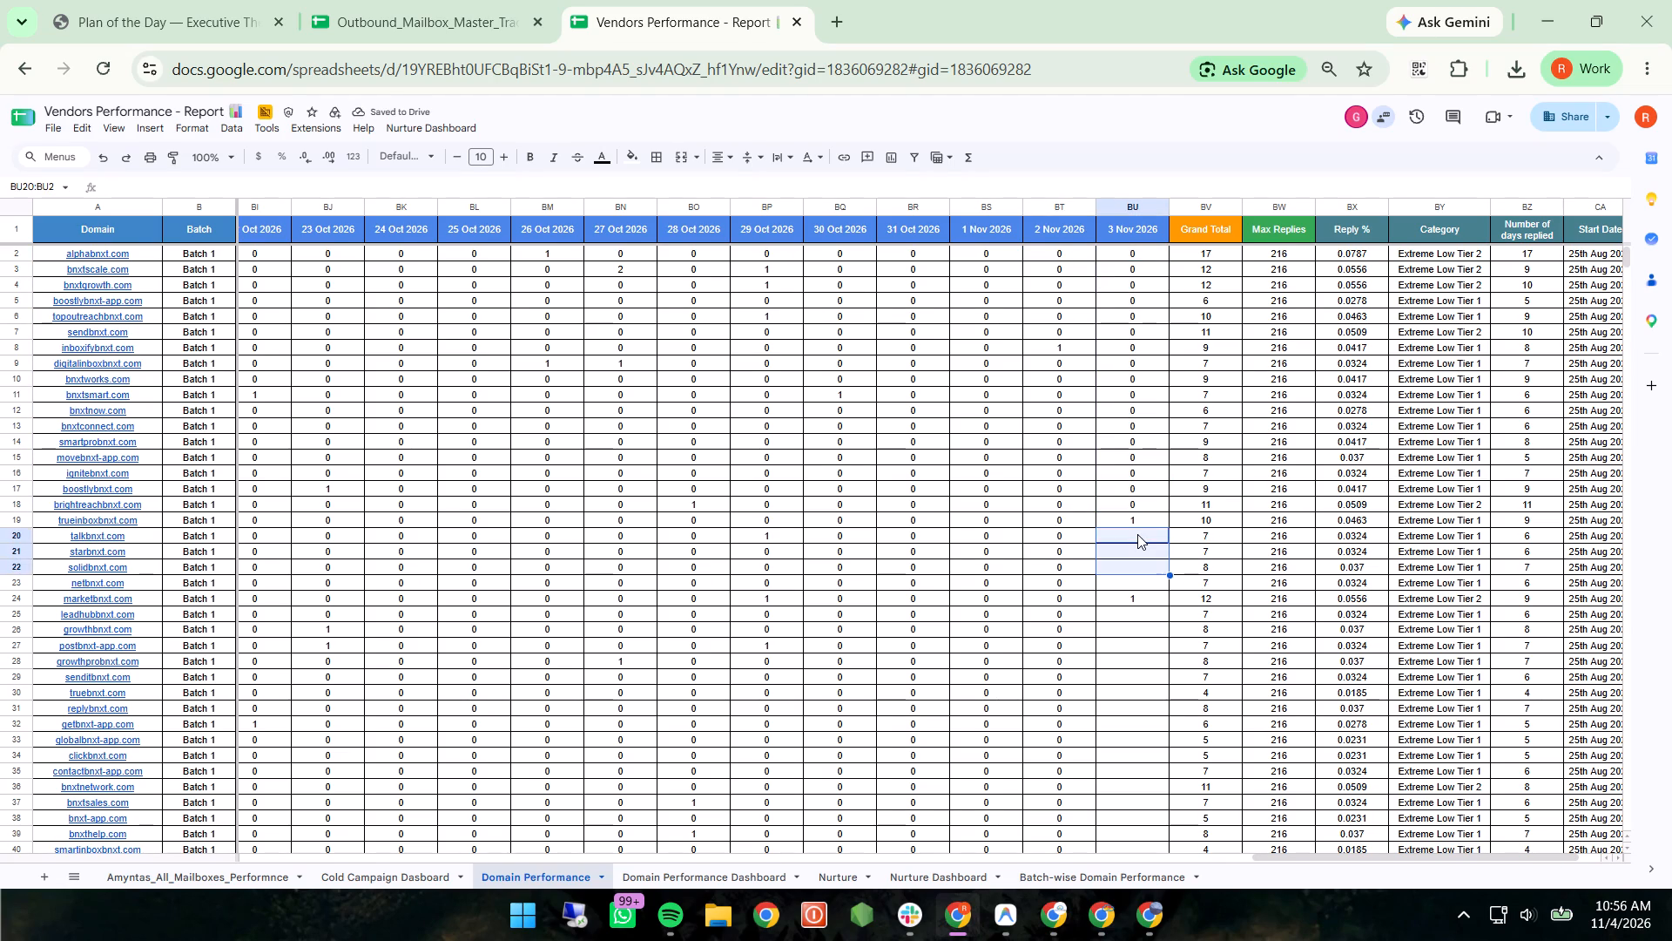
key(shift+Down)
key(ctrl+v)
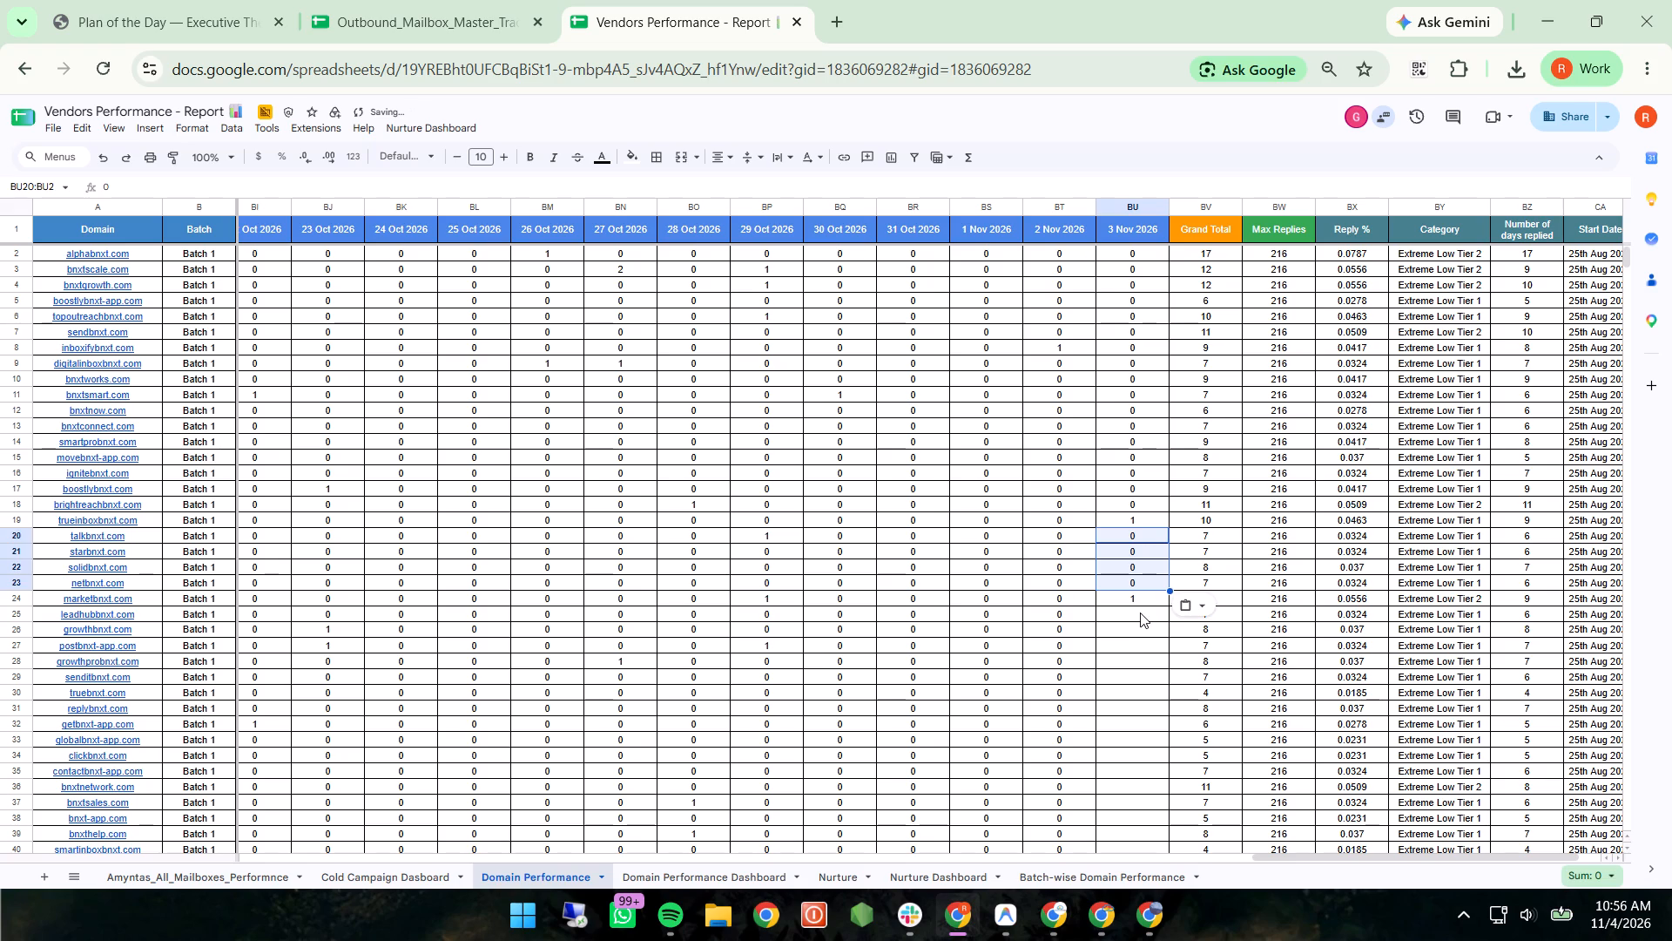
Paste the copied 0 into the empty 3 Nov 2026 cells from leadhubbnxt.com through promotebnxt.com.
click(1140, 613)
scroll(1140, 613, down, 1)
key(shift+Down)
key(shift+Down)
key(shift+Down)
key(shift+Down)
key(shift+Down)
key(shift+Down)
key(shift+Down)
key(shift+Down)
key(shift+Down)
key(shift+Down)
key(shift+Down)
key(shift+Down)
key(shift+Down)
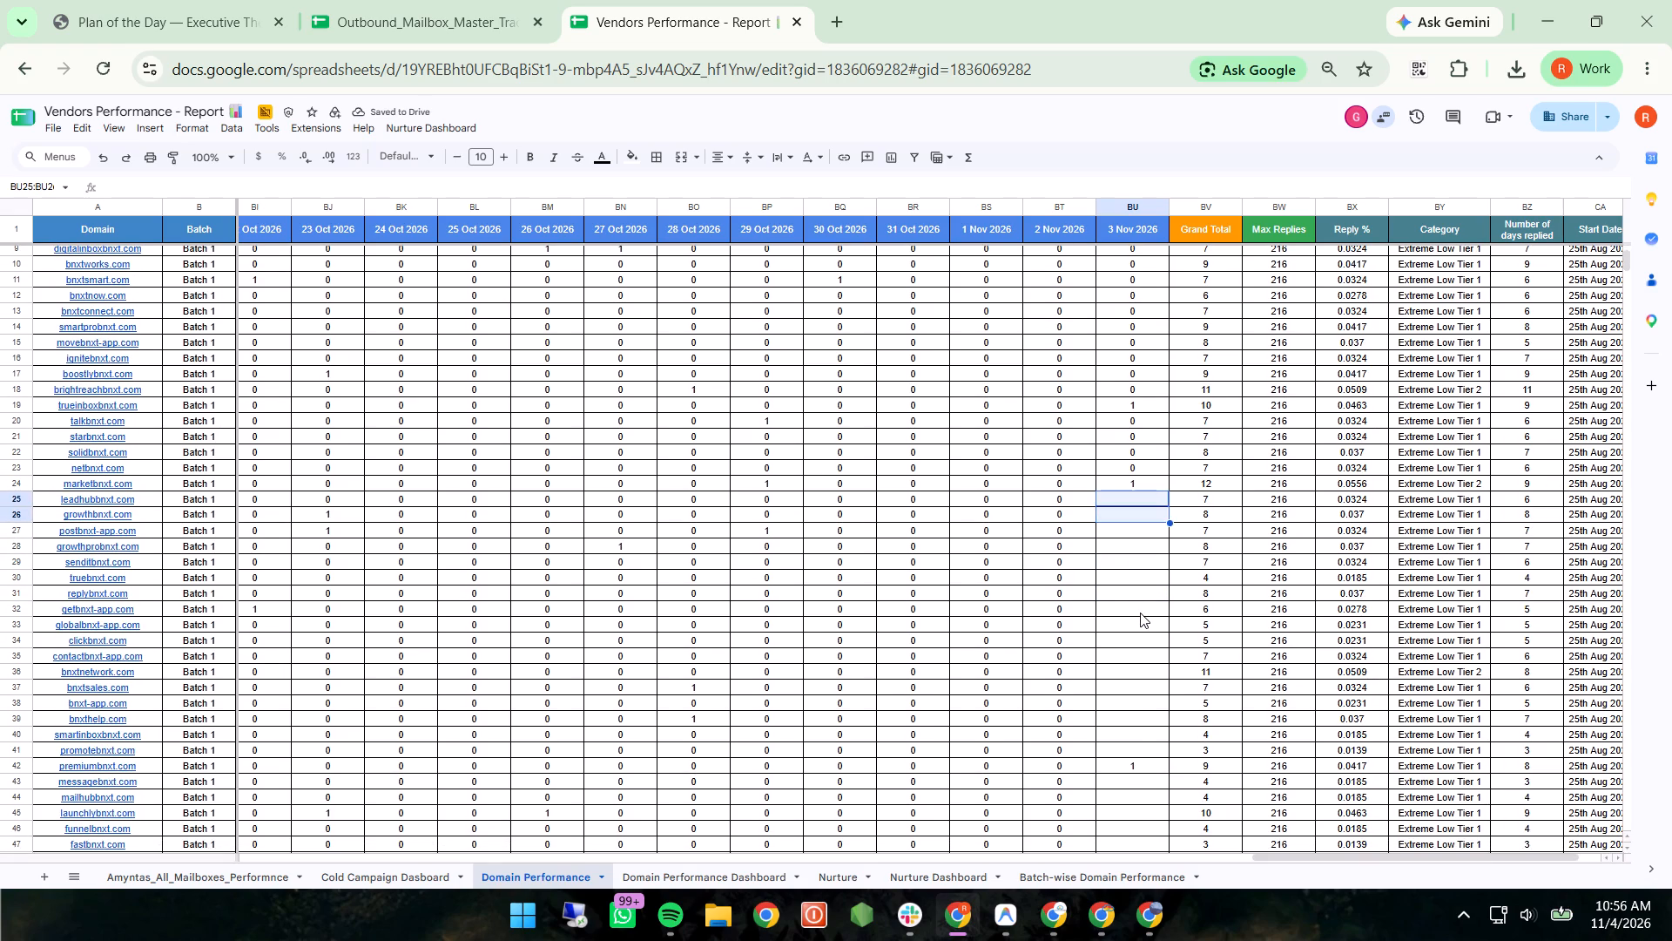
key(shift+Down)
key(shift+Down)
key(shift+Down)
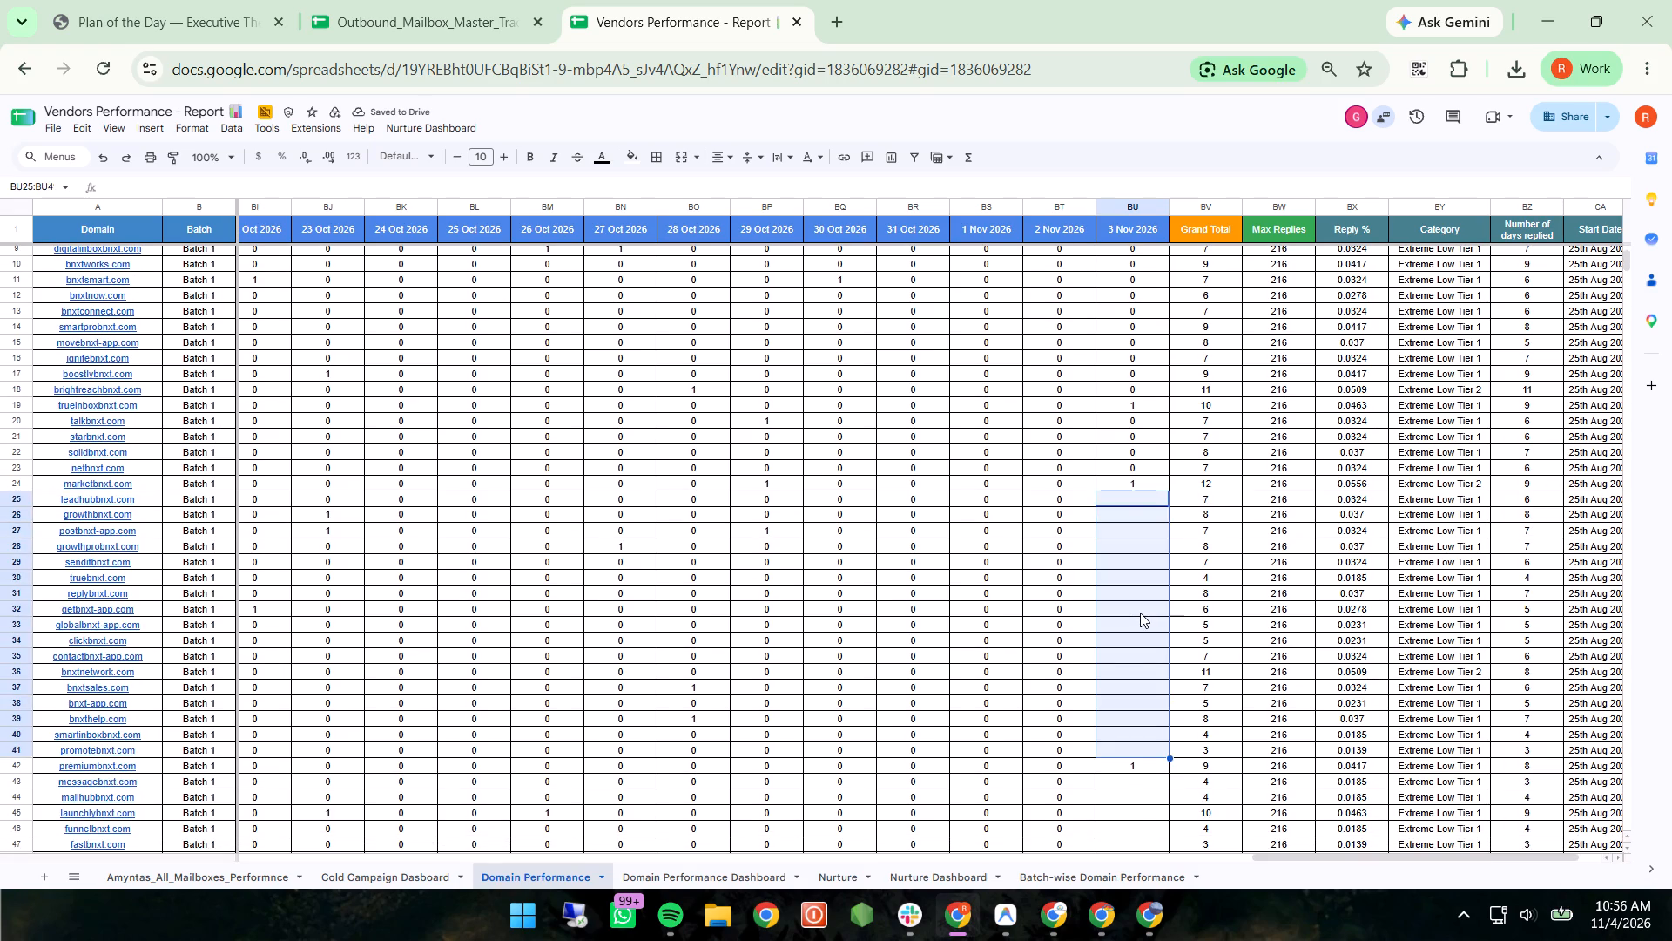
key(ctrl+v)
Paste the copied 0 into the empty 3 Nov 2026 cells from messagebnxt.com through sendifybnxt.com.
scroll(1140, 613, down, 2)
click(1142, 545)
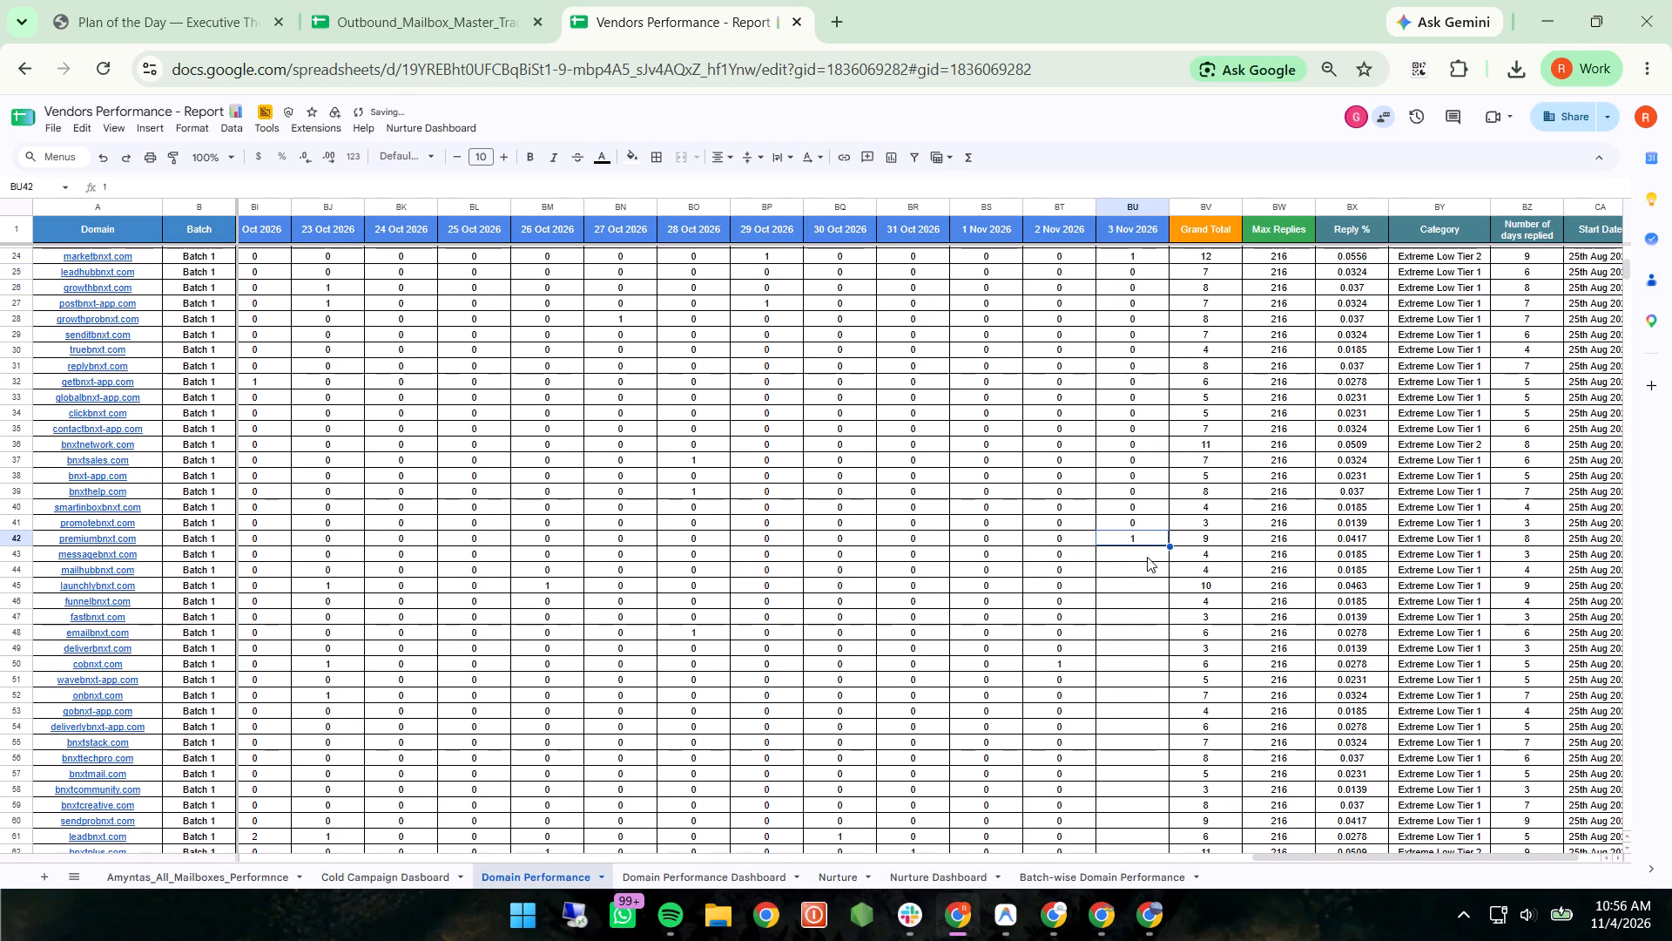
click(1147, 562)
scroll(1147, 562, down, 1)
key(shift+Down)
key(shift+Down)
key(shift+Down)
key(shift+Down)
key(shift+Down)
key(shift+Down)
key(shift+Down)
key(shift+Down)
key(shift+Down)
key(shift+Down)
key(shift+Down)
key(shift+Down)
key(shift+Down)
key(shift+Down)
key(shift+Down)
key(shift+Down)
key(shift+Down)
key(shift+Down)
key(shift+Down)
key(shift+Down)
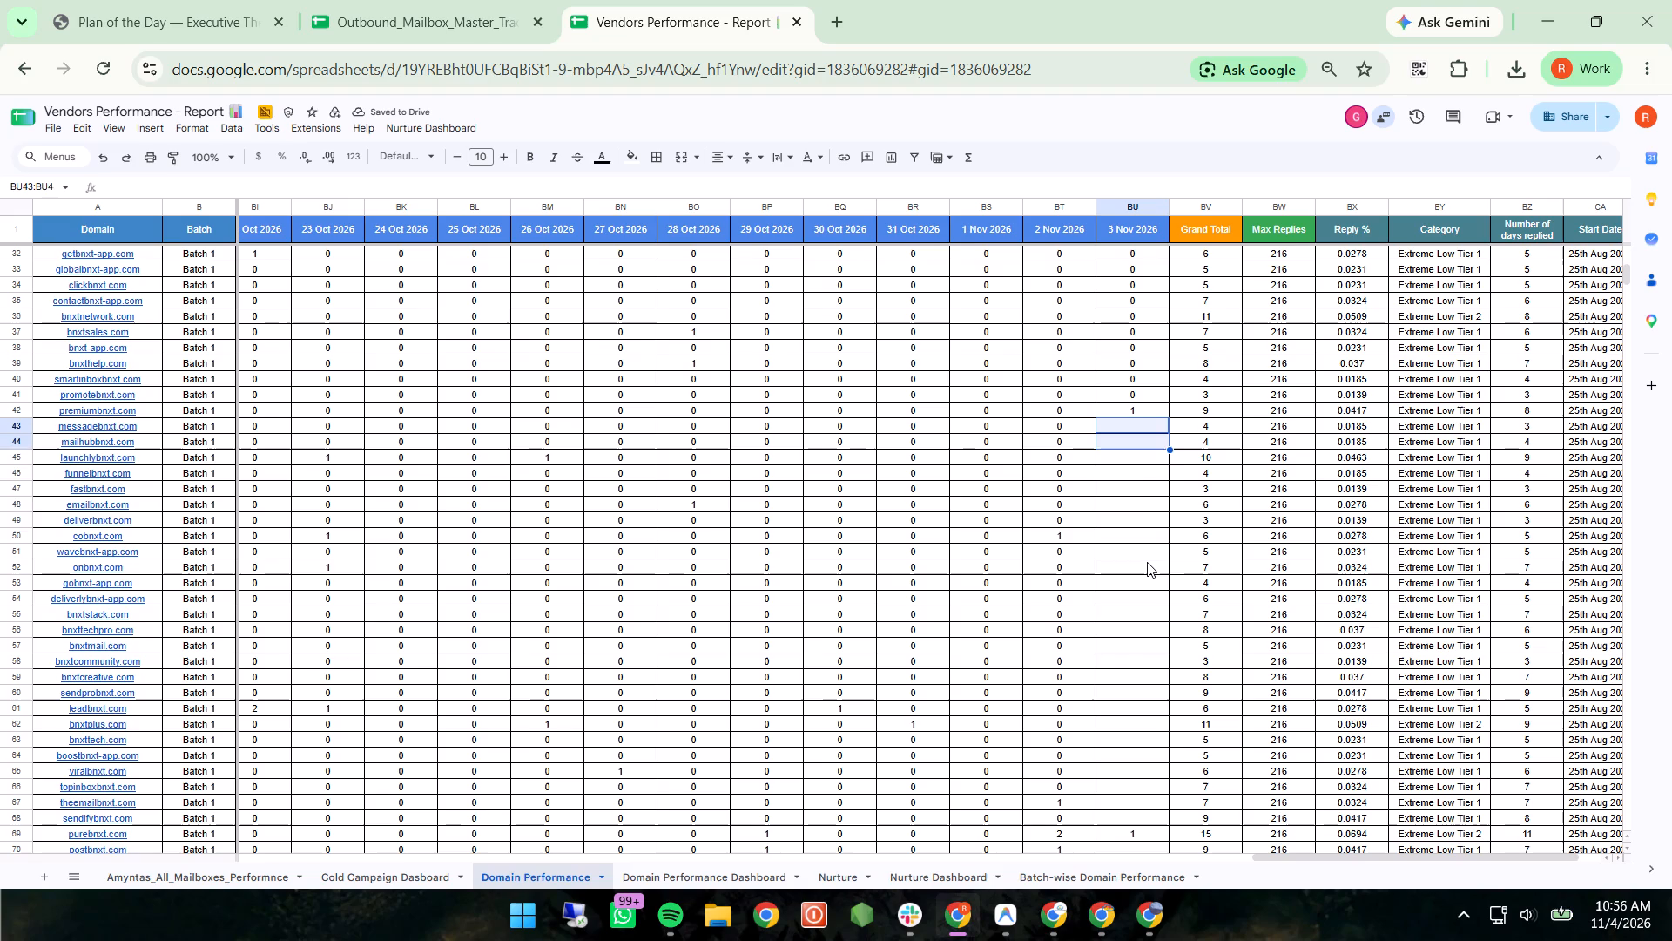
key(shift+Down)
key(shift+Down)
key(shift+Down)
key(shift+Down)
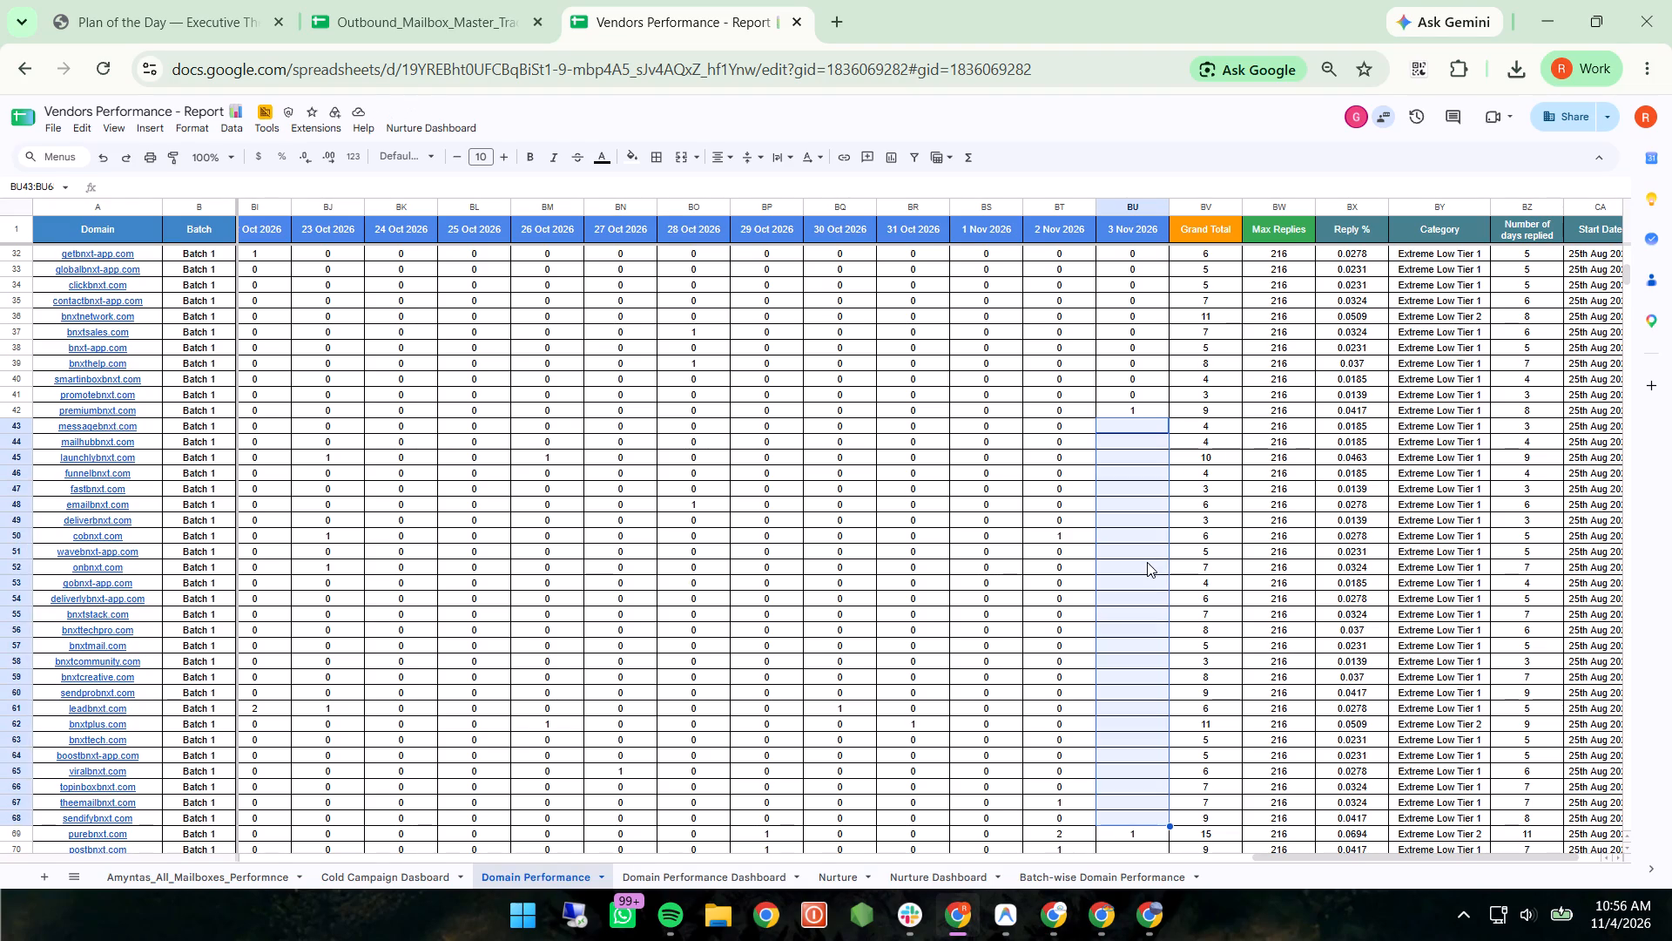
key(ctrl+v)
Paste the copied 0 into the empty 3 Nov 2026 cells for postbnxt.com and from outboxbnxt.com through dreambnxt.com.
scroll(1147, 562, down, 1)
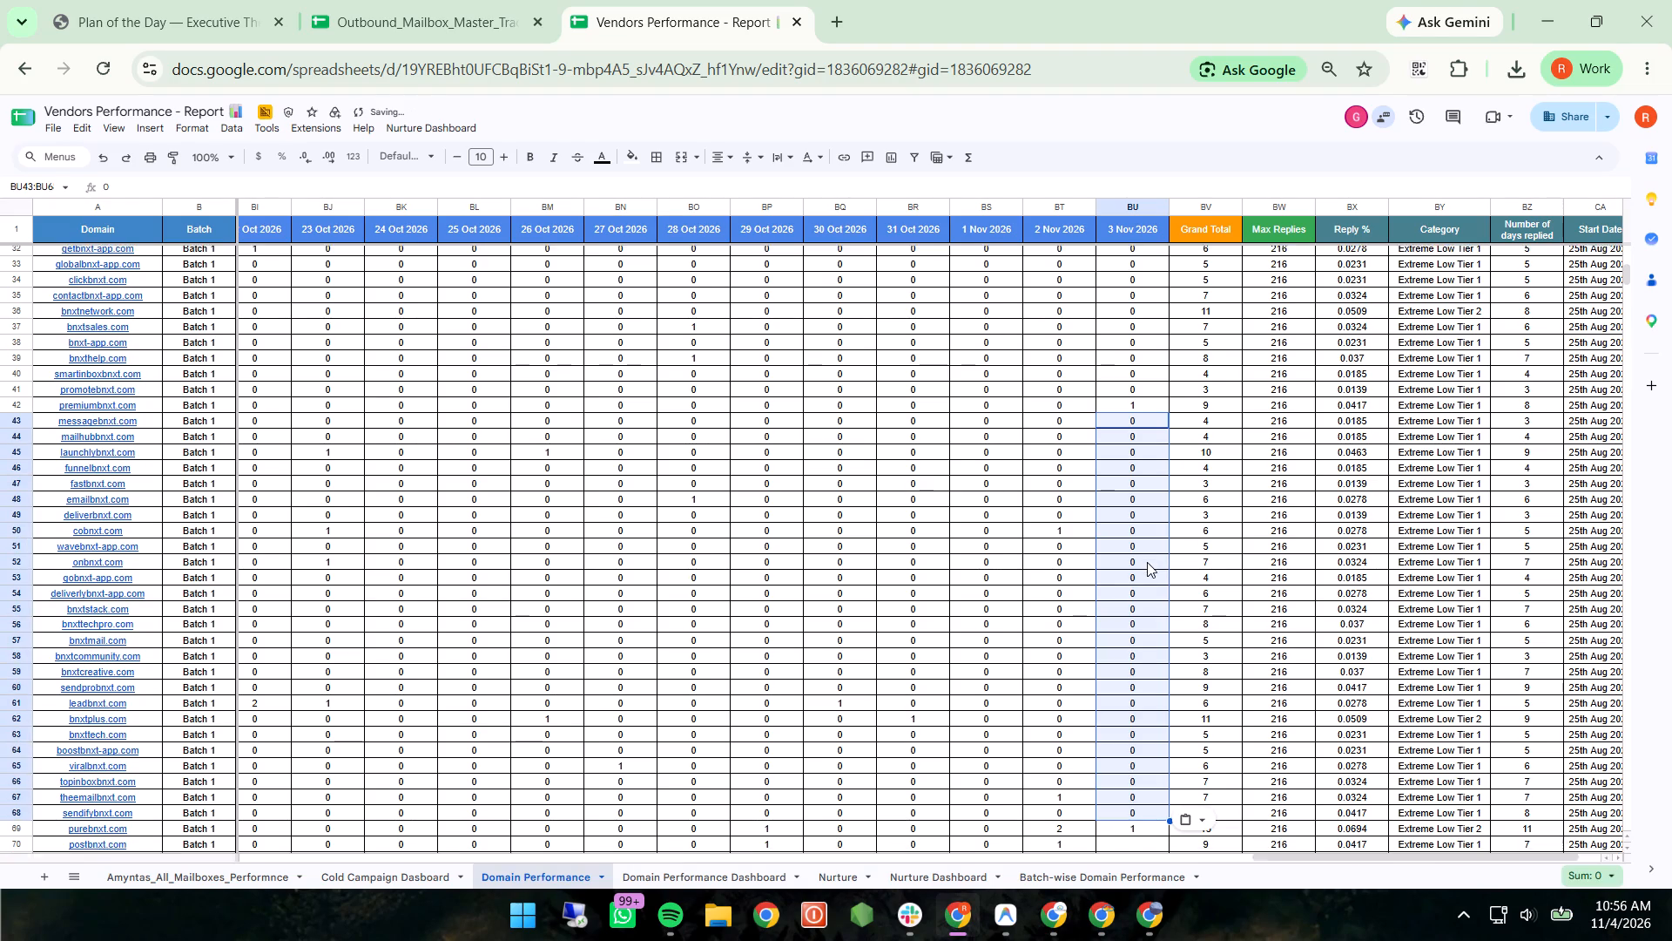
scroll(1147, 562, down, 2)
click(1129, 539)
key(ctrl+v)
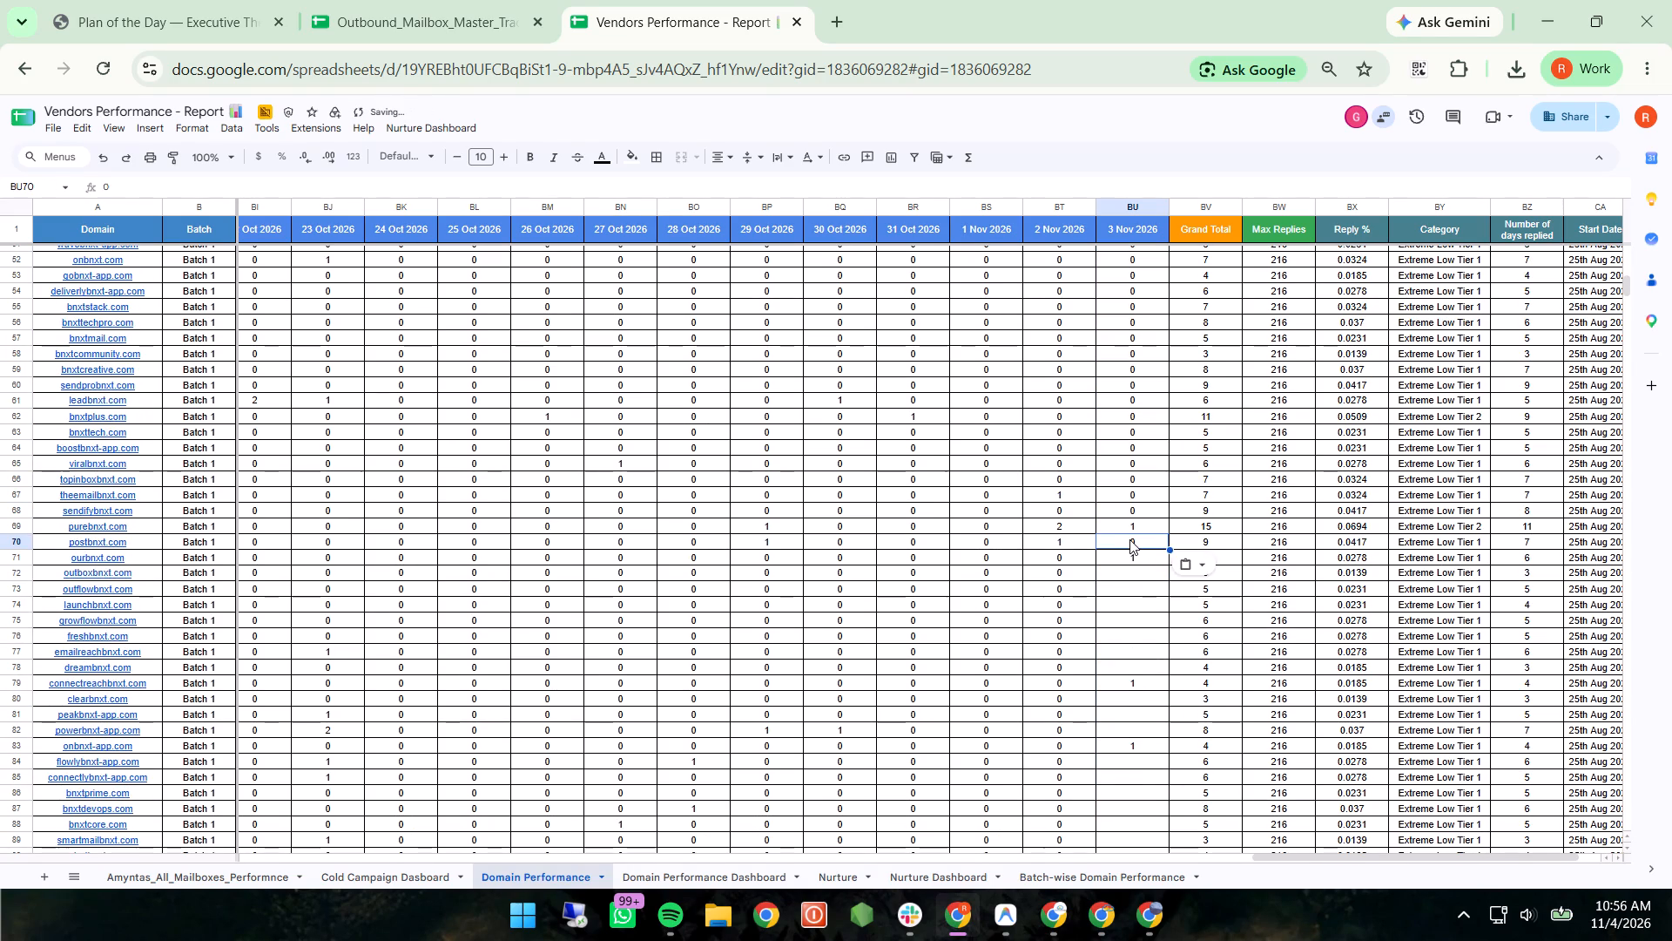
click(1140, 576)
key(shift+Down)
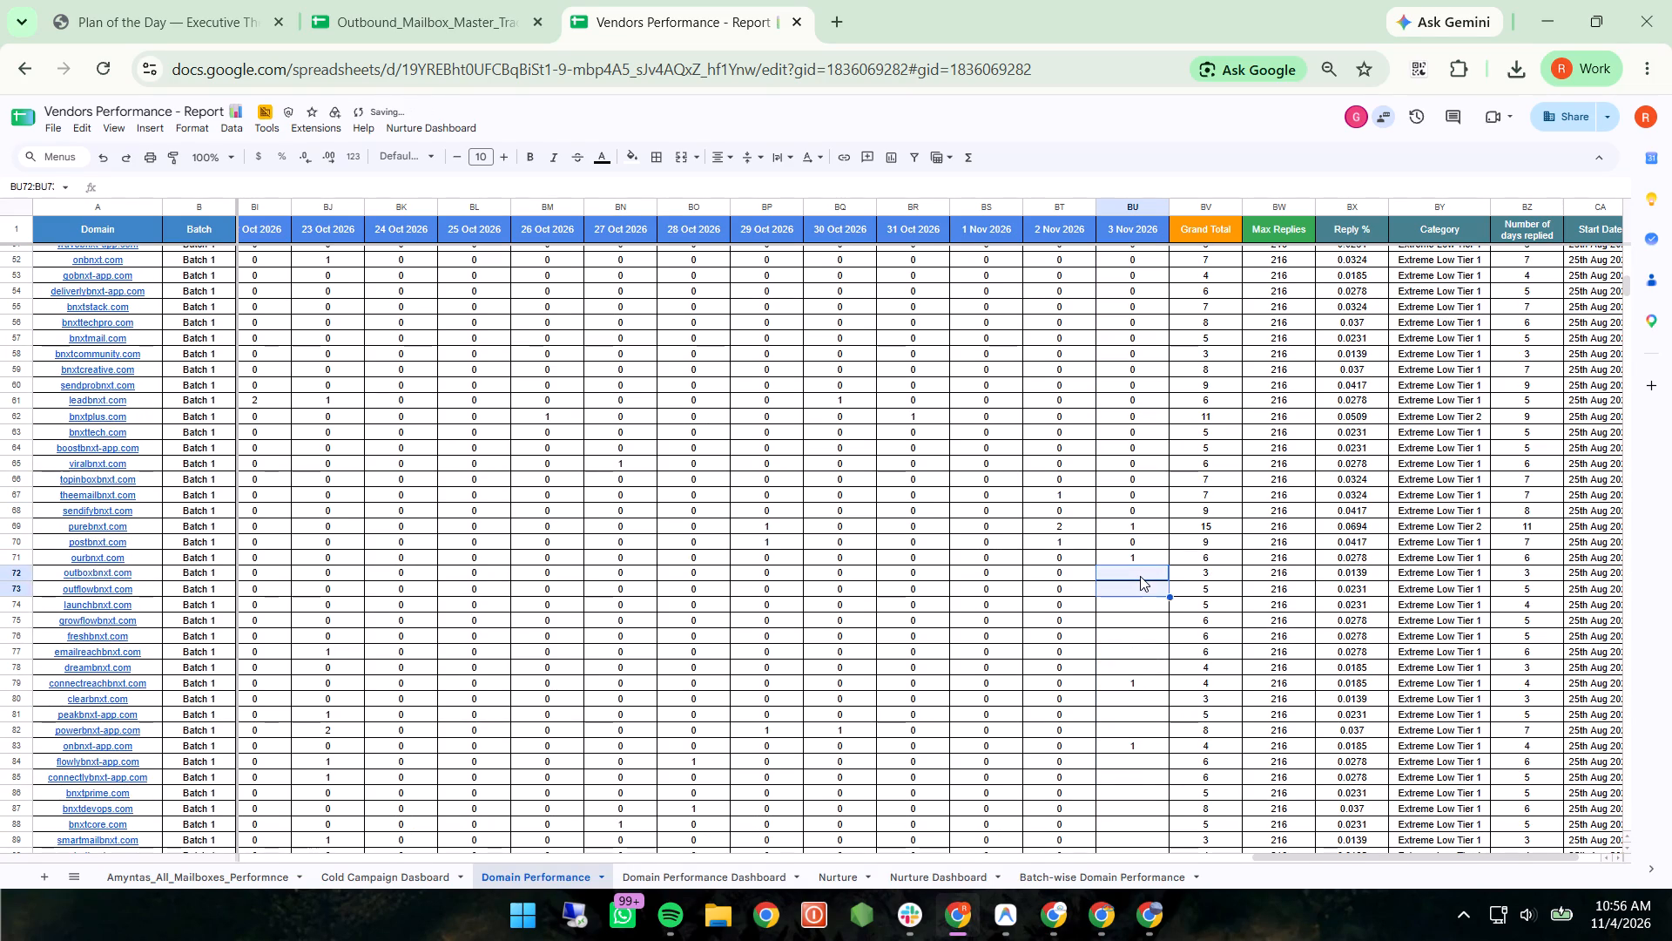
key(shift+Down)
key(shift+Down)
key(shift+Down)
key(shift+Down)
key(shift+Down)
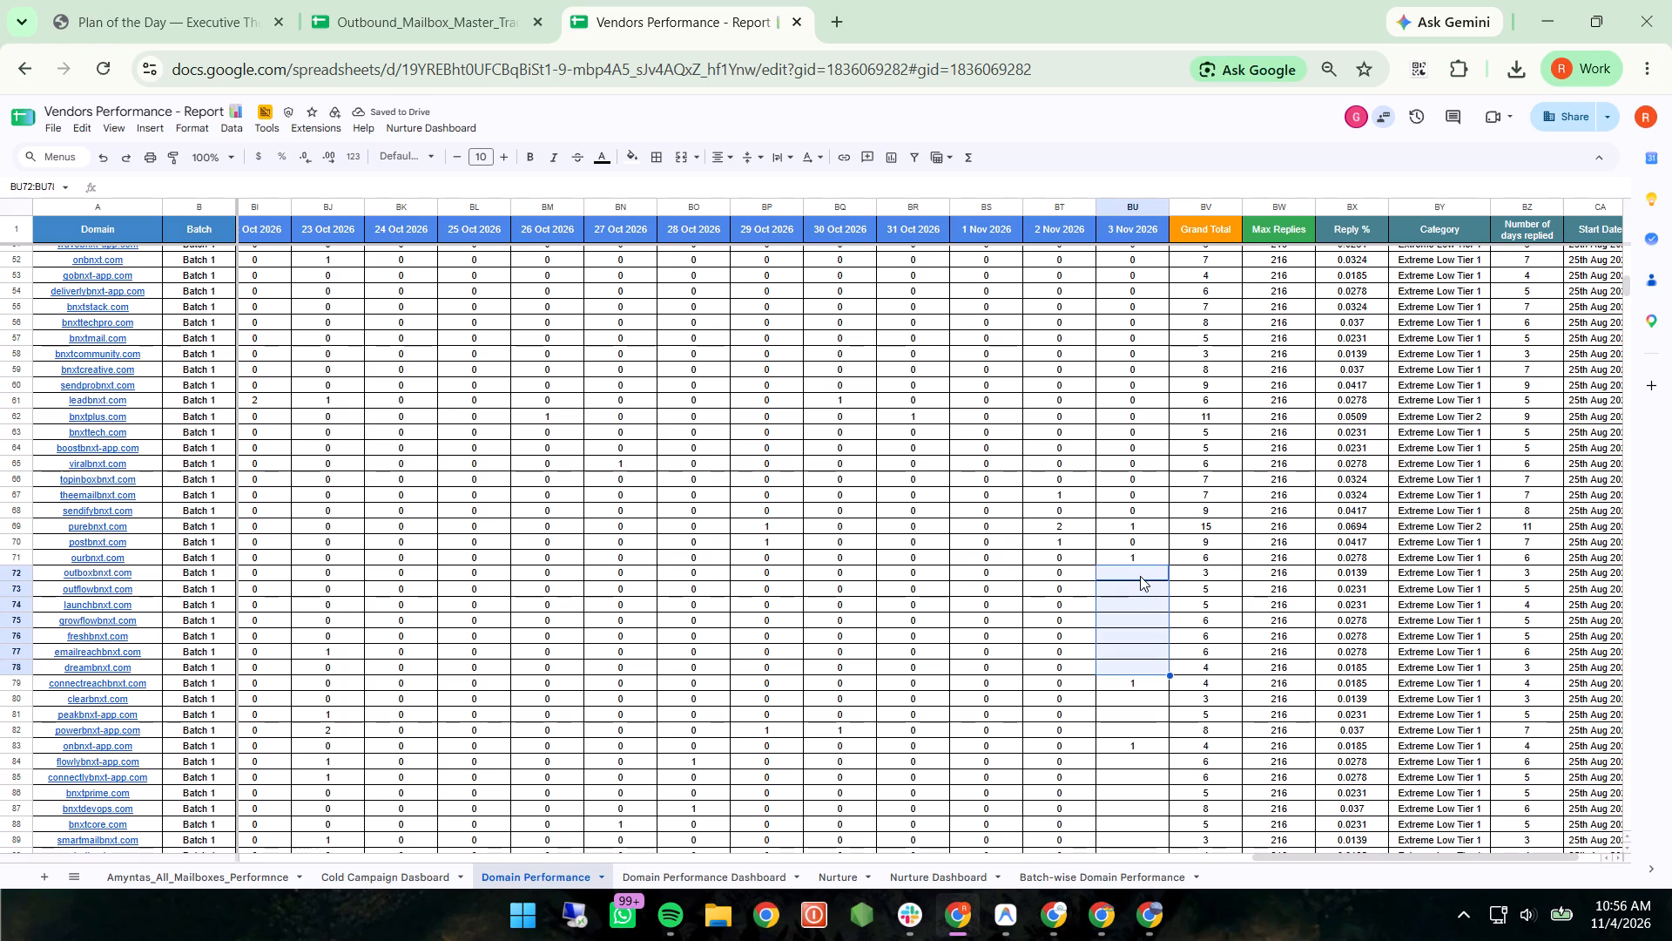
key(ctrl+v)
Paste the copied 0 into the empty 3 Nov 2026 cells from clearbnxt.com through powerbnxt-app.com.
scroll(1140, 576, down, 2)
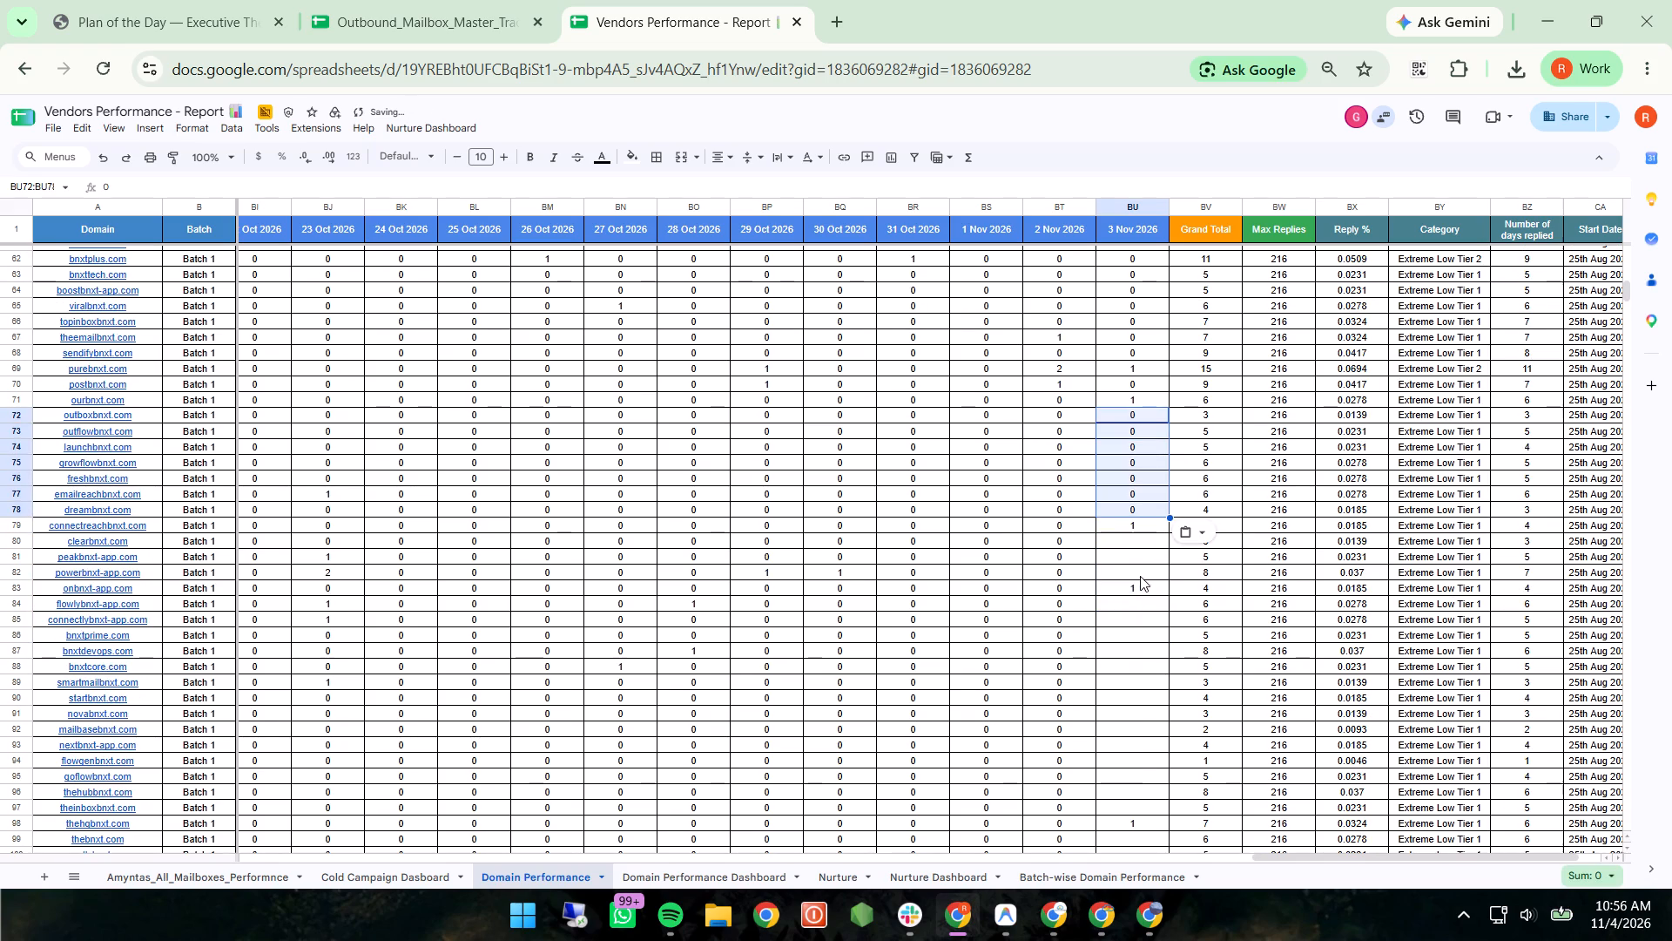
click(1141, 532)
key(Down)
key(shift+Down)
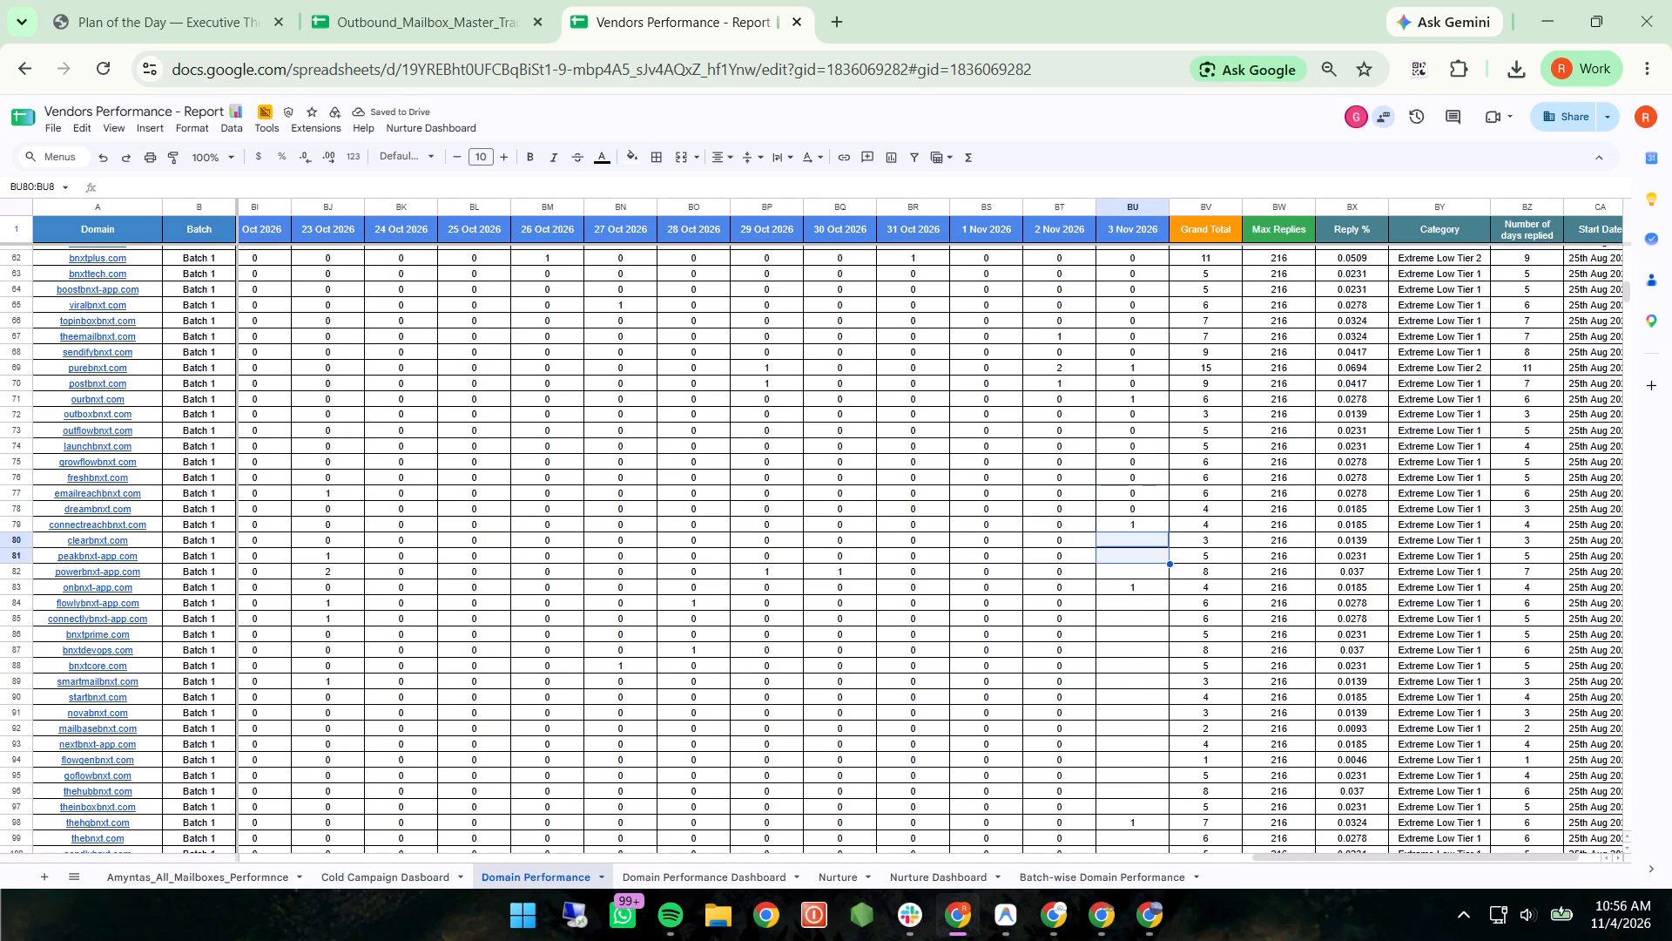
key(shift+Down)
key(ctrl+v)
Paste the copied 0 into the empty 3 Nov 2026 cells from flowlybnxt-app.com through theinboxbnxt.com.
scroll(1141, 532, down, 1)
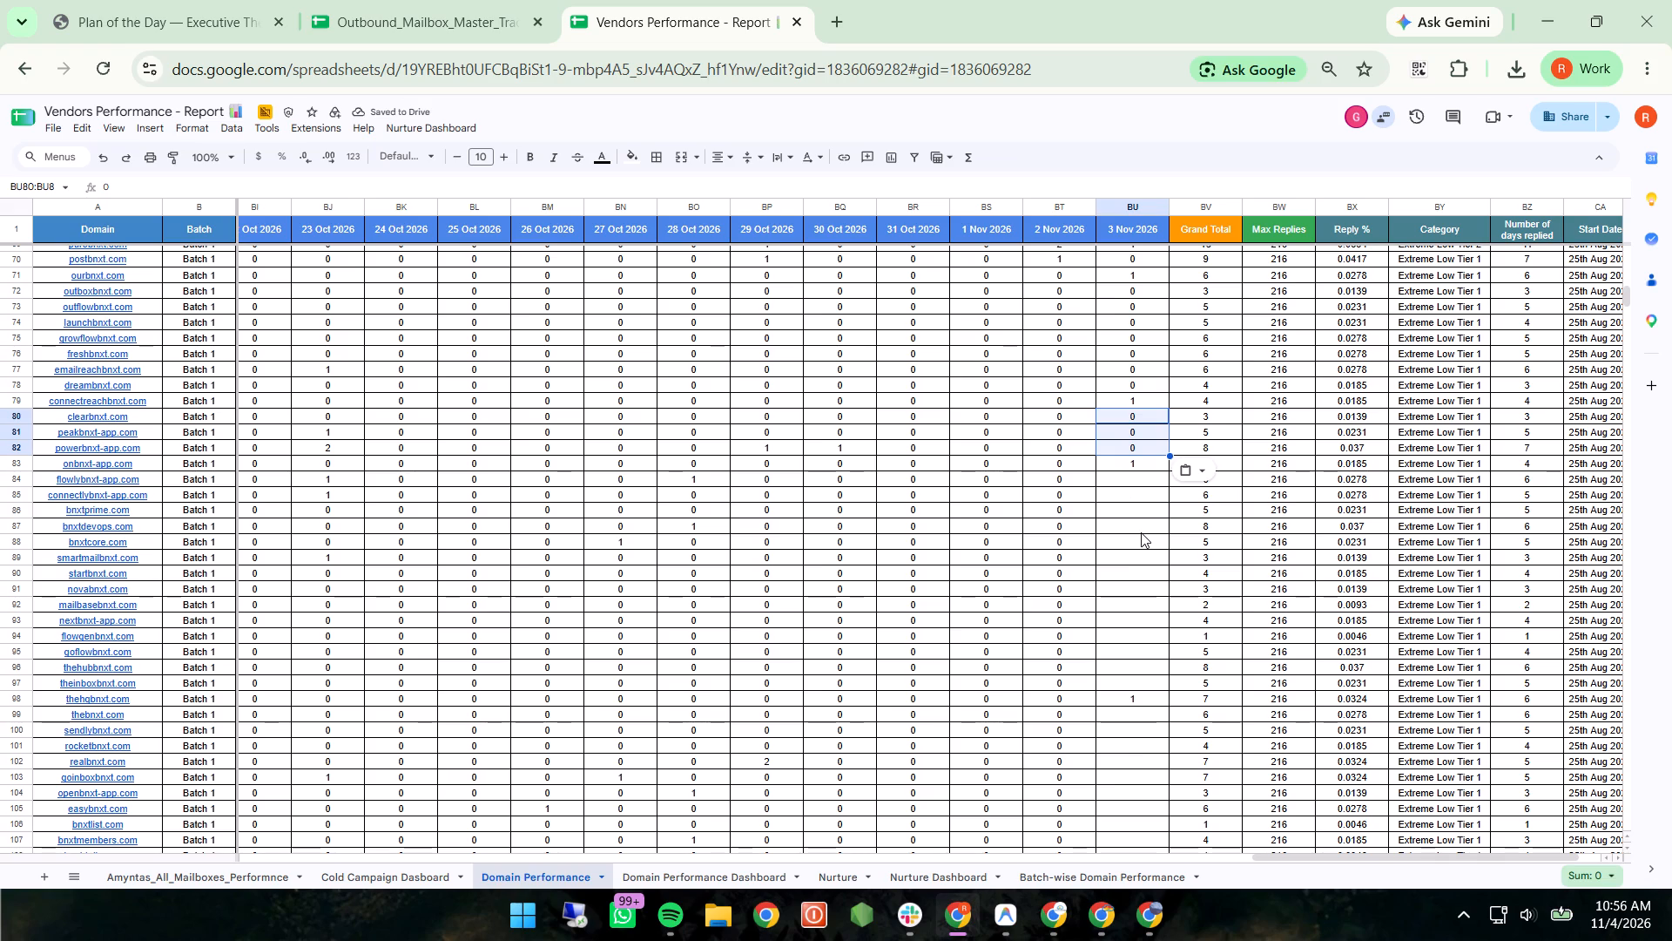
click(1127, 481)
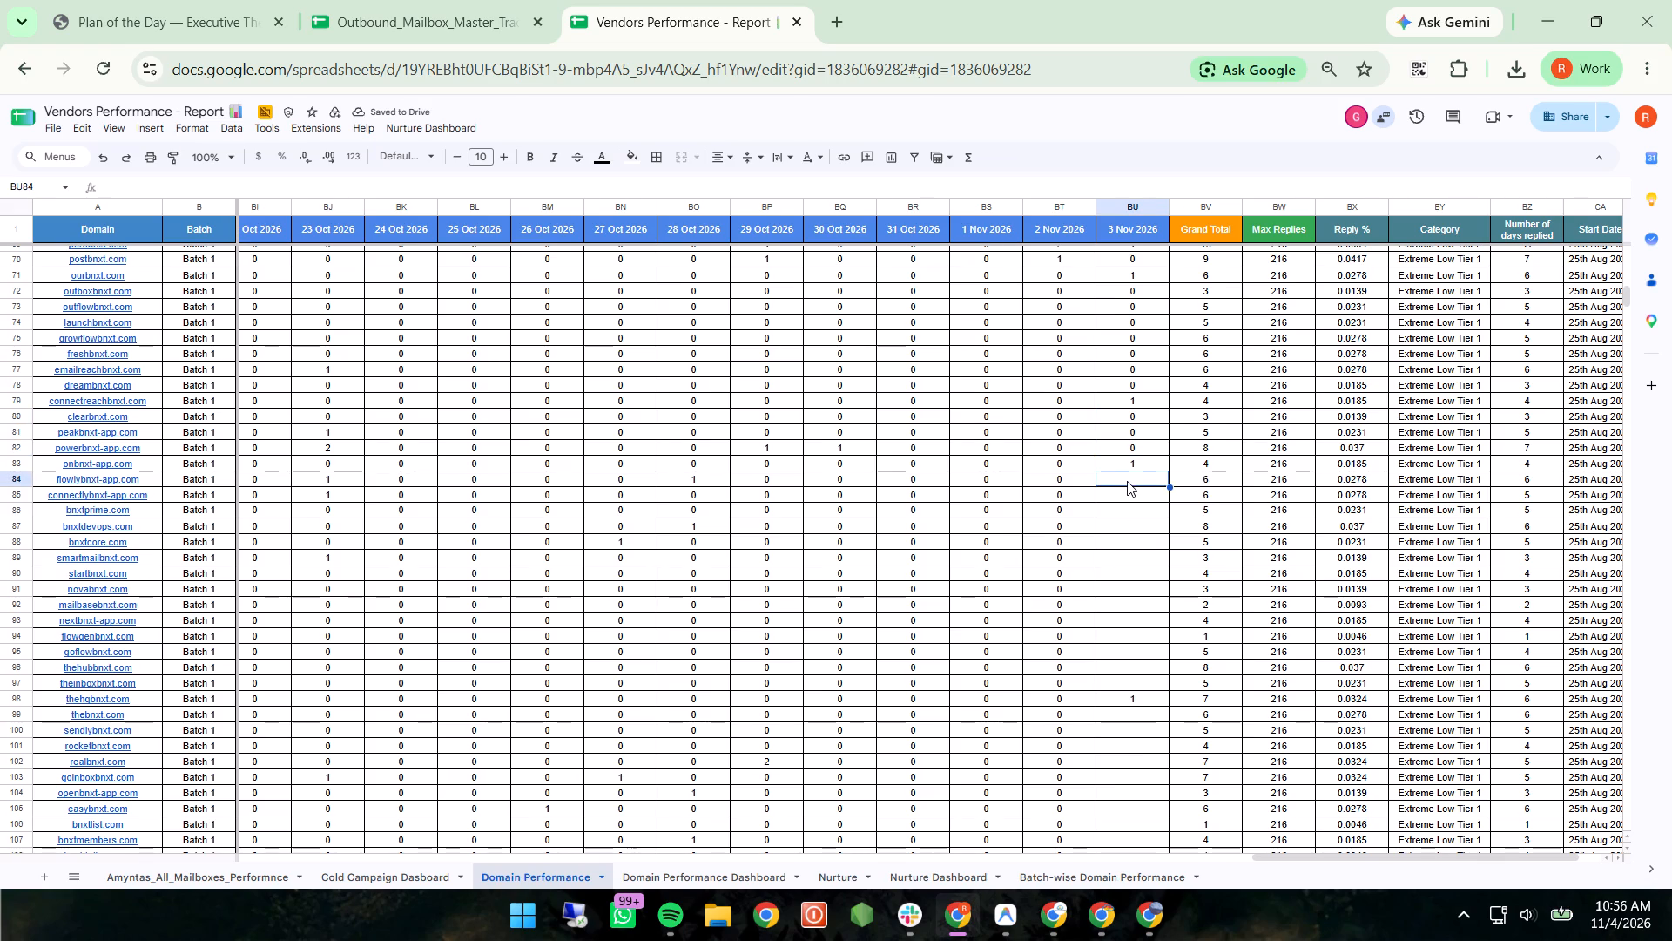
key(shift+Down)
key(shift+Down)
key(shift+Down)
key(shift+Down)
key(shift+Down)
key(shift+Down)
key(shift+Down)
key(shift+Down)
key(shift+Down)
key(shift+Down)
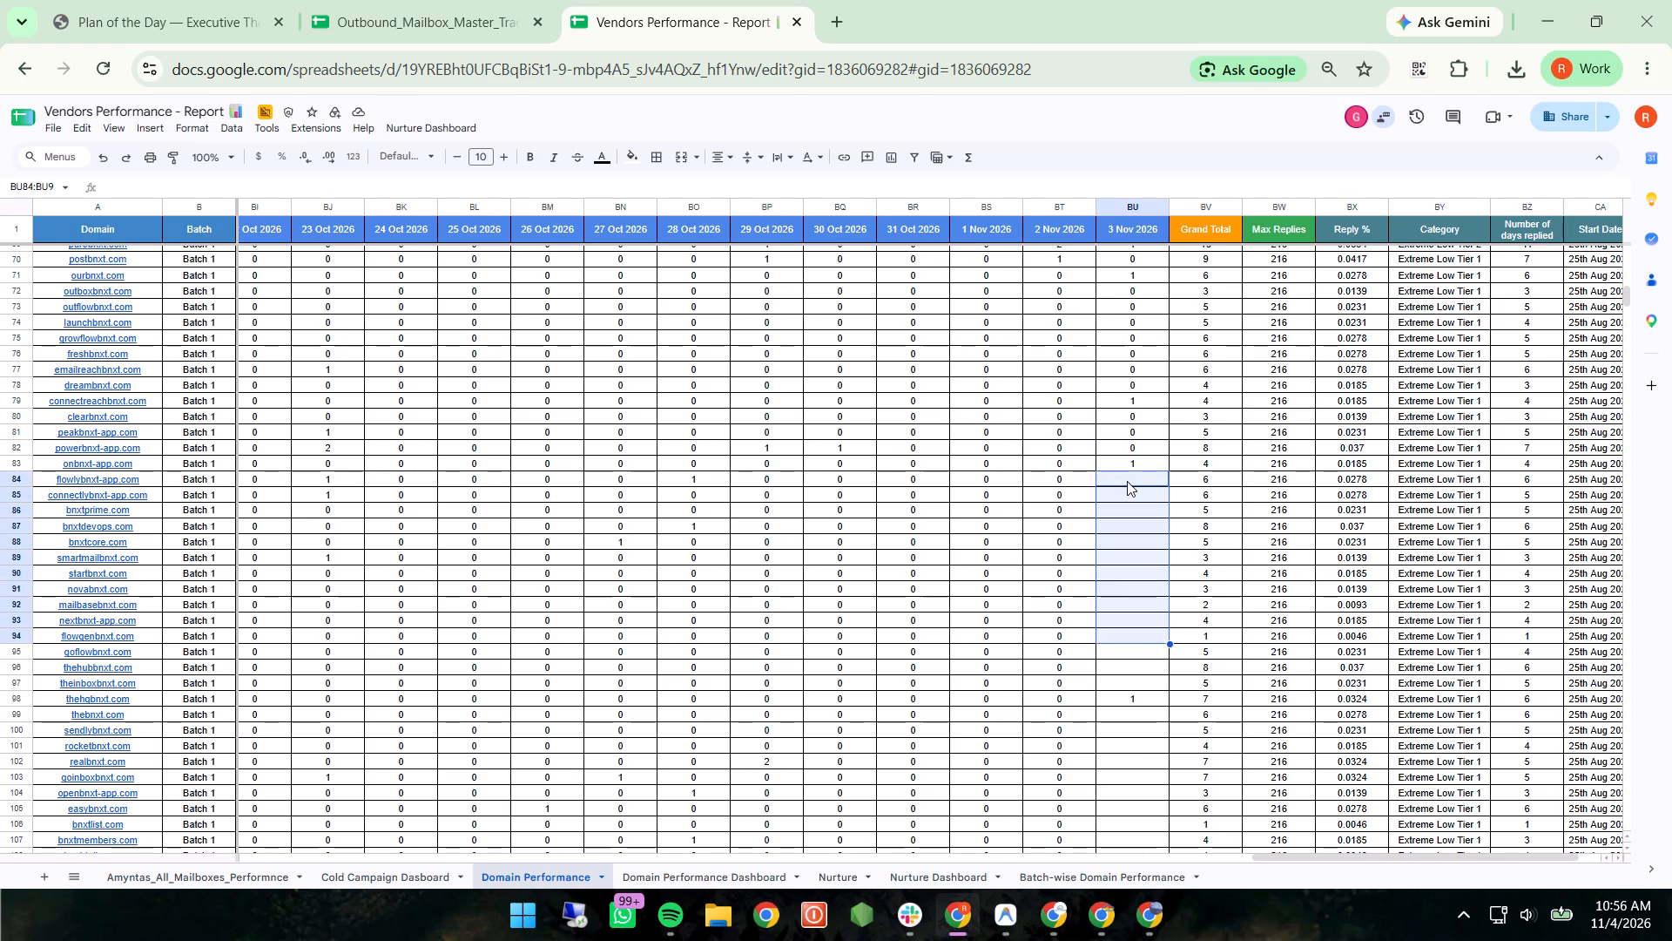
key(shift+Down)
key(shift+Down)
key(shift+Down)
key(shift+Down)
key(shift+Up)
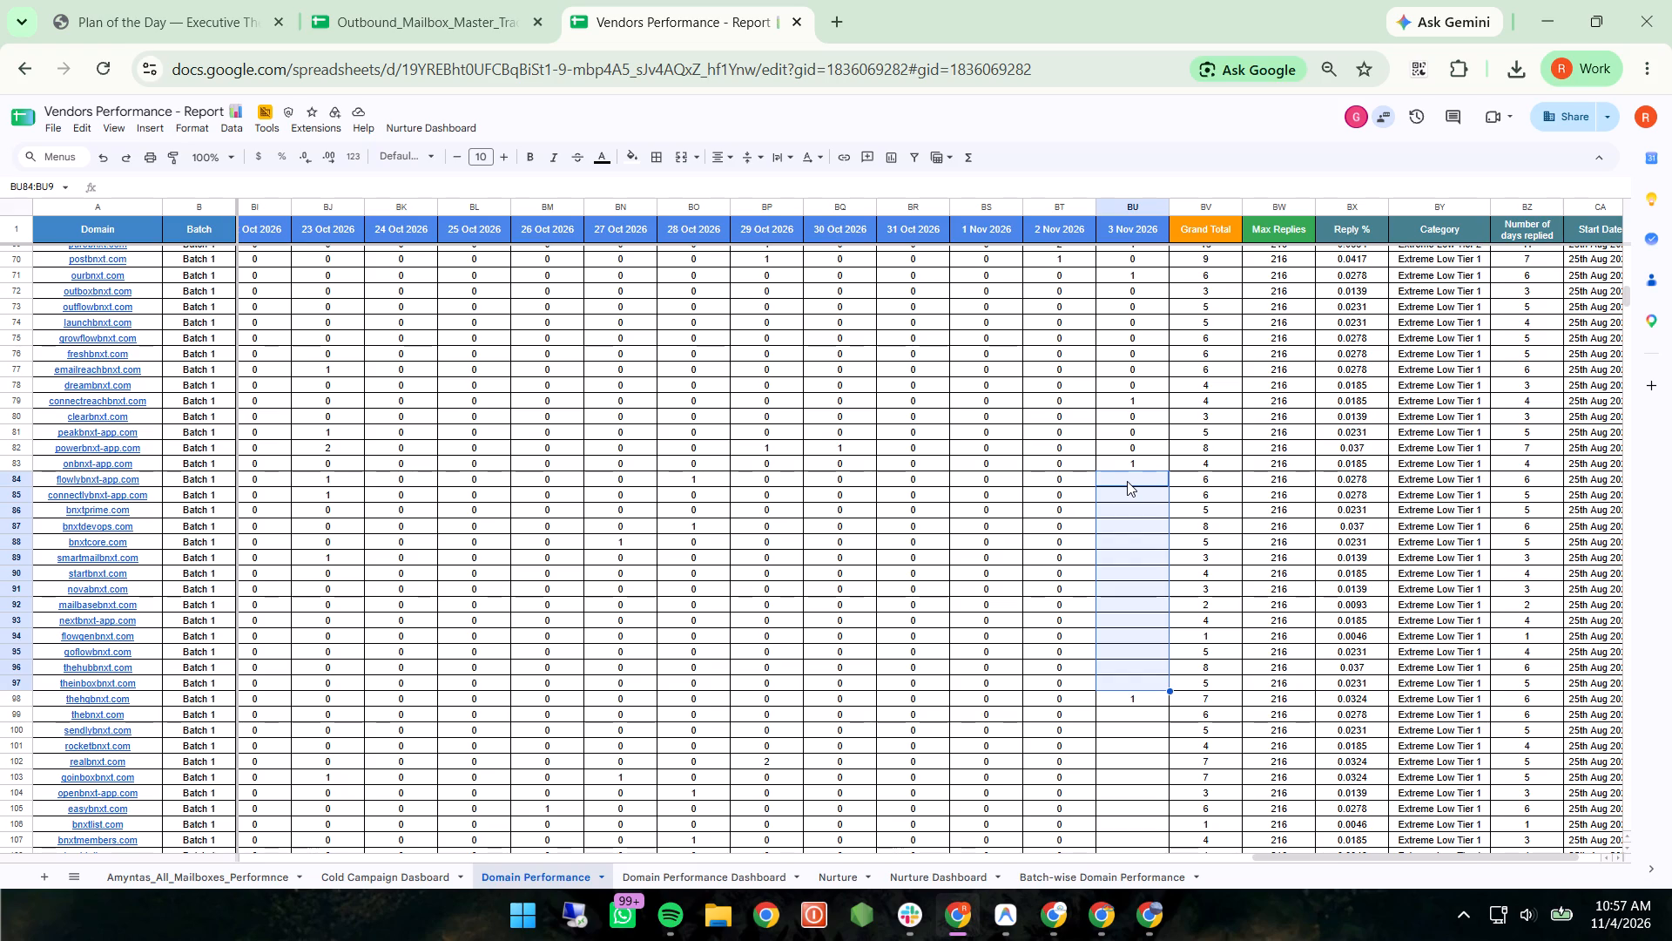
key(ctrl+v)
Paste the copied 0 into the empty 3 Nov 2026 cells from thebnxt.com through frugaltestingnetwork.com.
click(1129, 709)
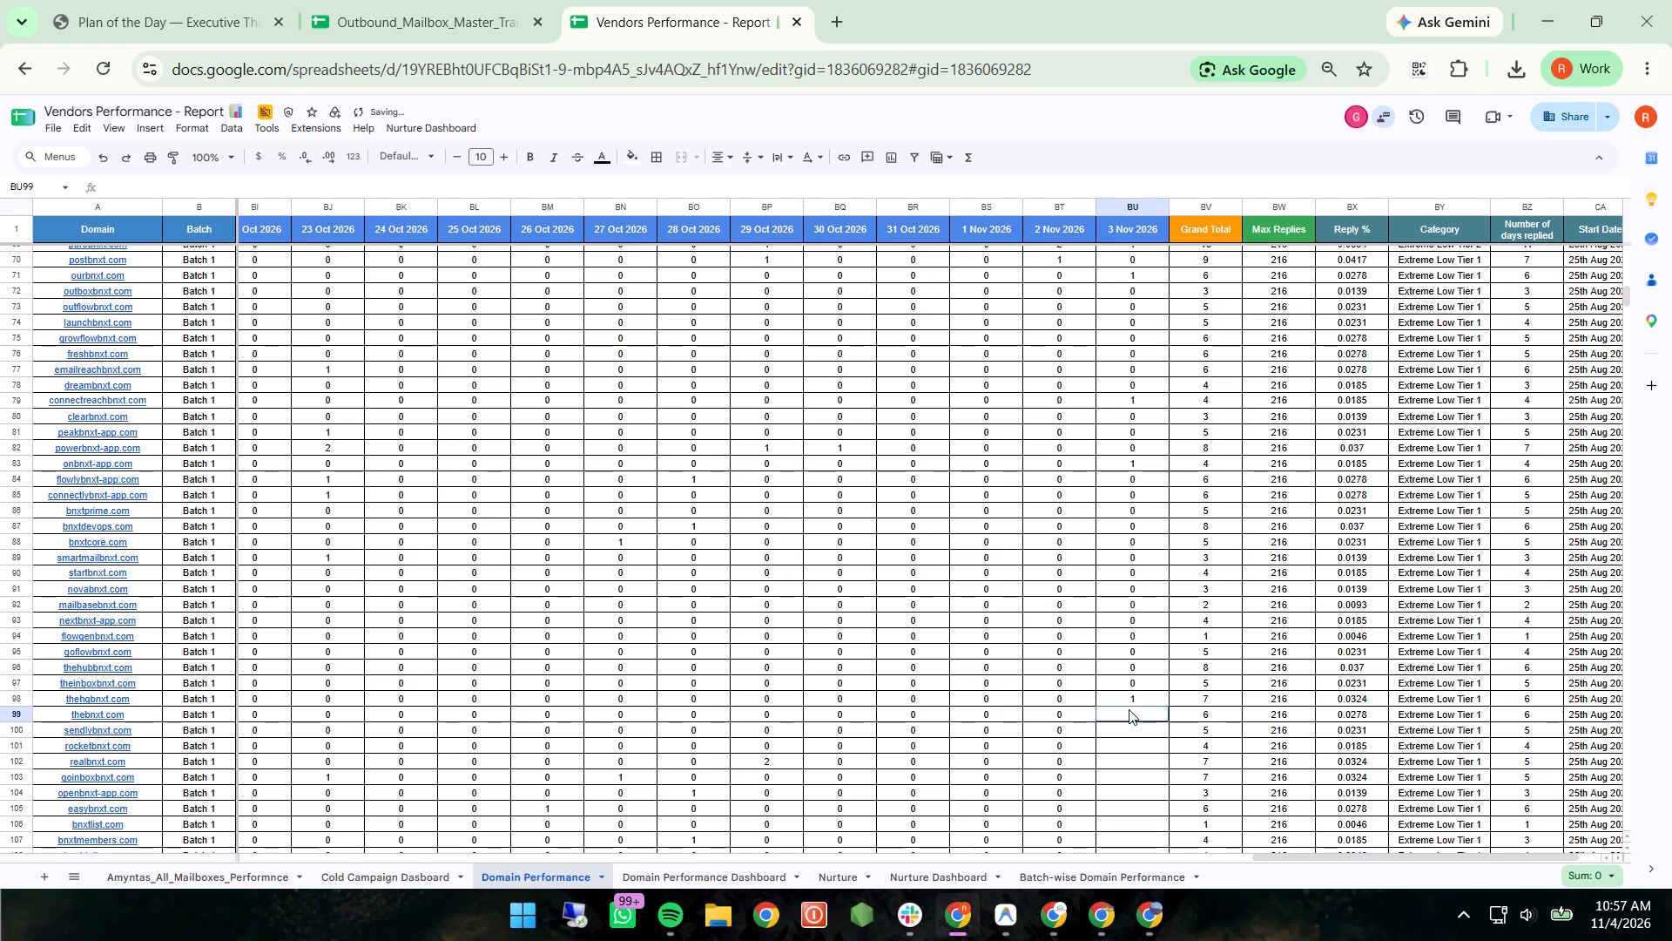
scroll(1129, 709, down, 2)
key(shift+Down)
key(shift+Down)
key(shift+Down)
key(shift+Down)
key(shift+Down)
key(shift+Down)
key(shift+Down)
key(shift+Down)
key(shift+Down)
key(shift+Down)
key(shift+Down)
key(shift+Down)
key(shift+Down)
key(shift+Down)
key(shift+Down)
key(shift+Down)
key(shift+Down)
key(shift+Down)
key(shift+Down)
key(shift+Down)
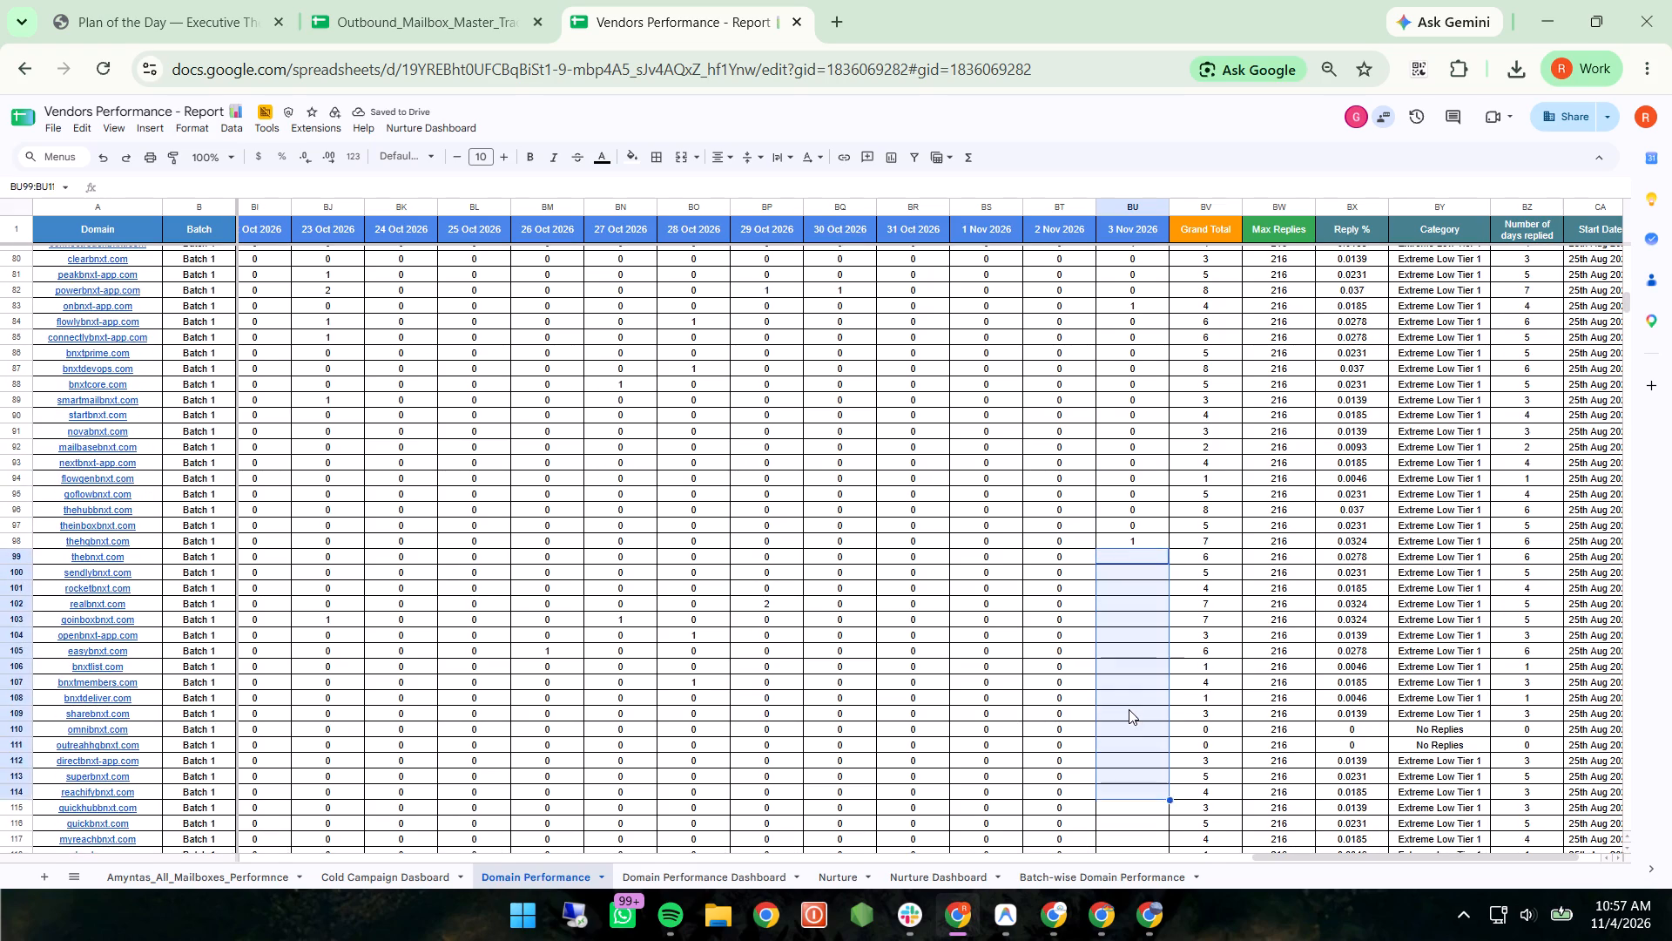
key(shift+Up)
key(shift+Up)
key(shift+Up)
key(shift+Up)
key(shift+Up)
key(shift+Up)
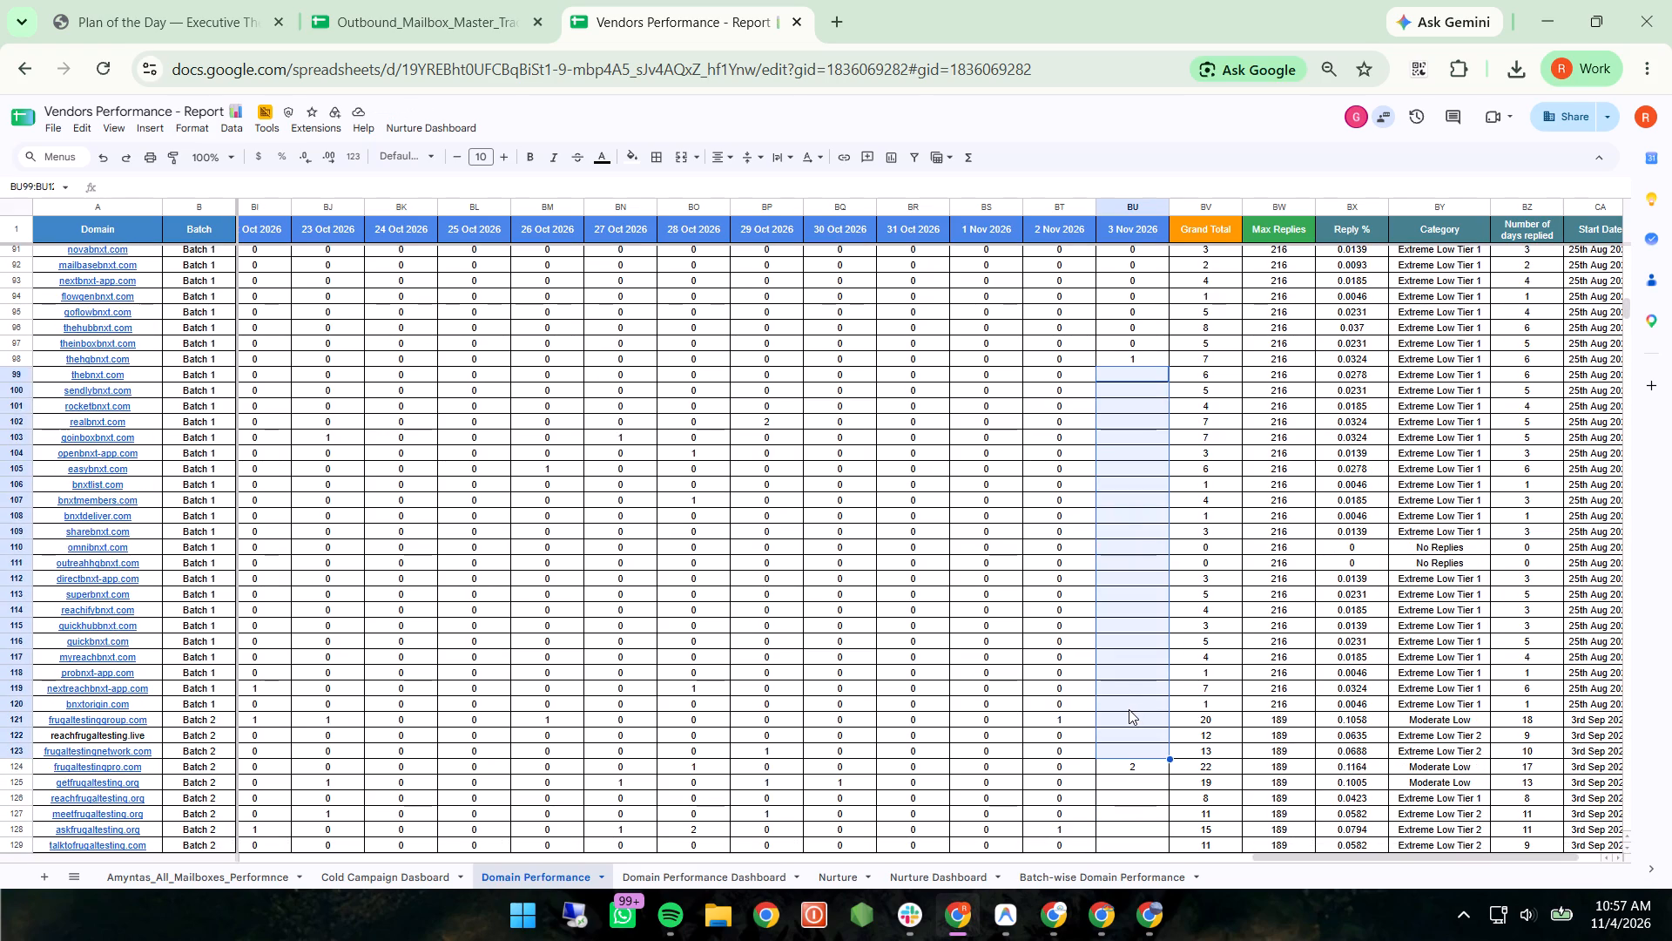
key(ctrl+v)
Paste the copied 0 into the empty 3 Nov 2026 cells from getfrugaltesting.org through frugaltestinglabs.com.
scroll(1129, 709, down, 2)
click(1136, 590)
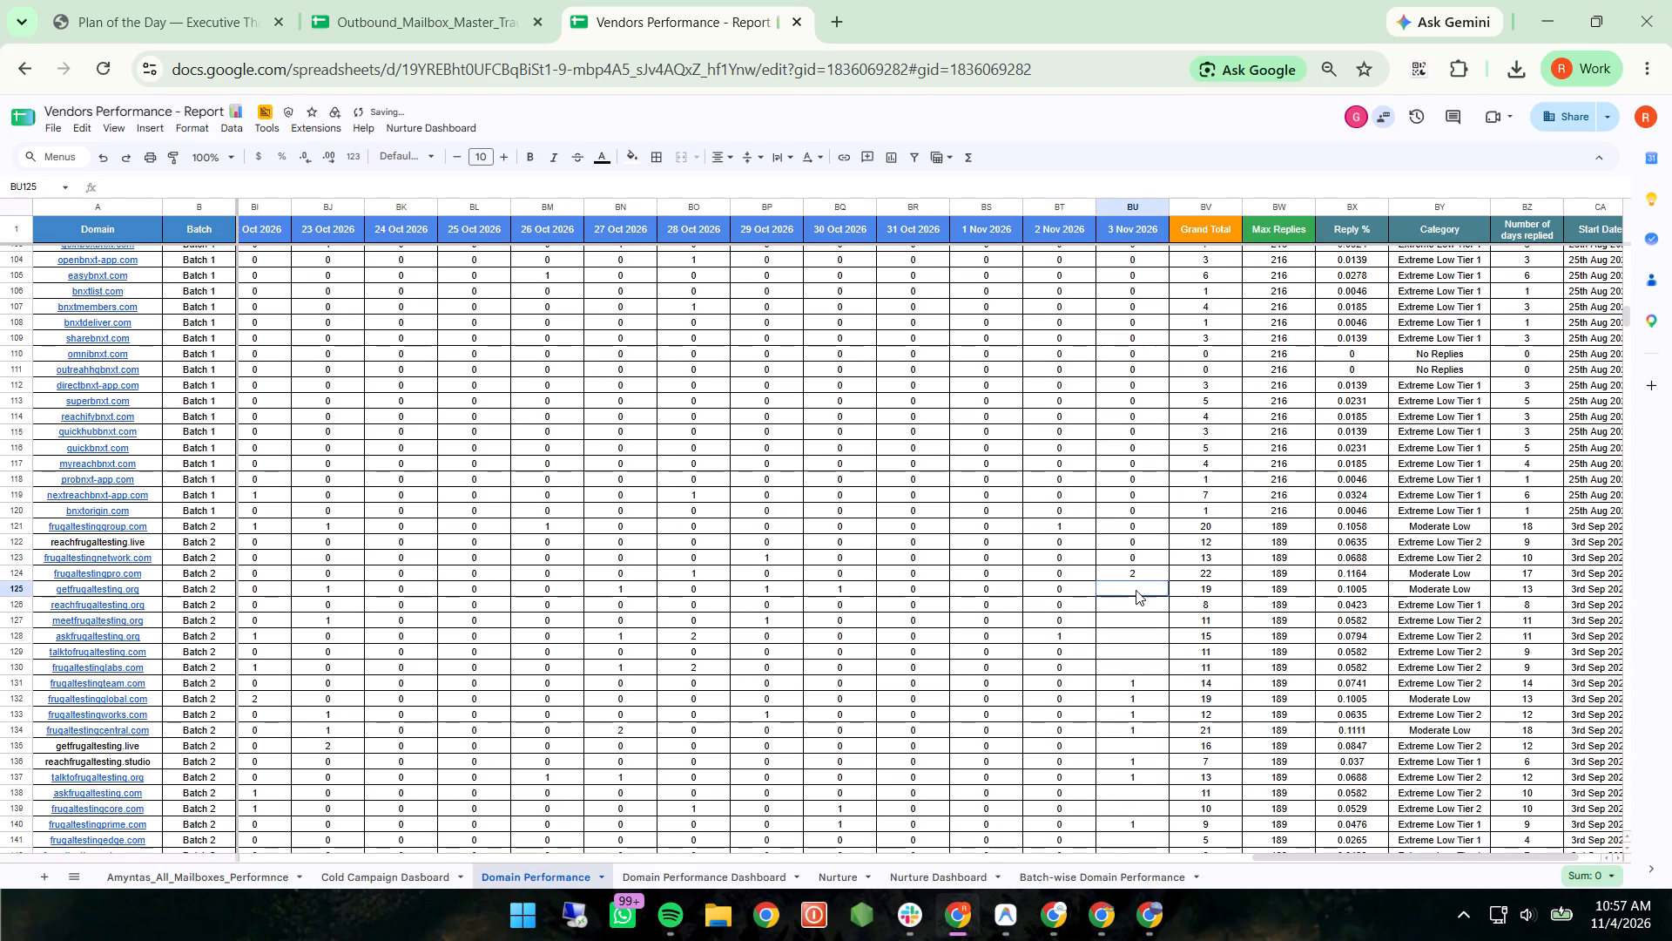
key(shift+Down)
key(shift+Down)
key(shift+Down)
key(shift+Down)
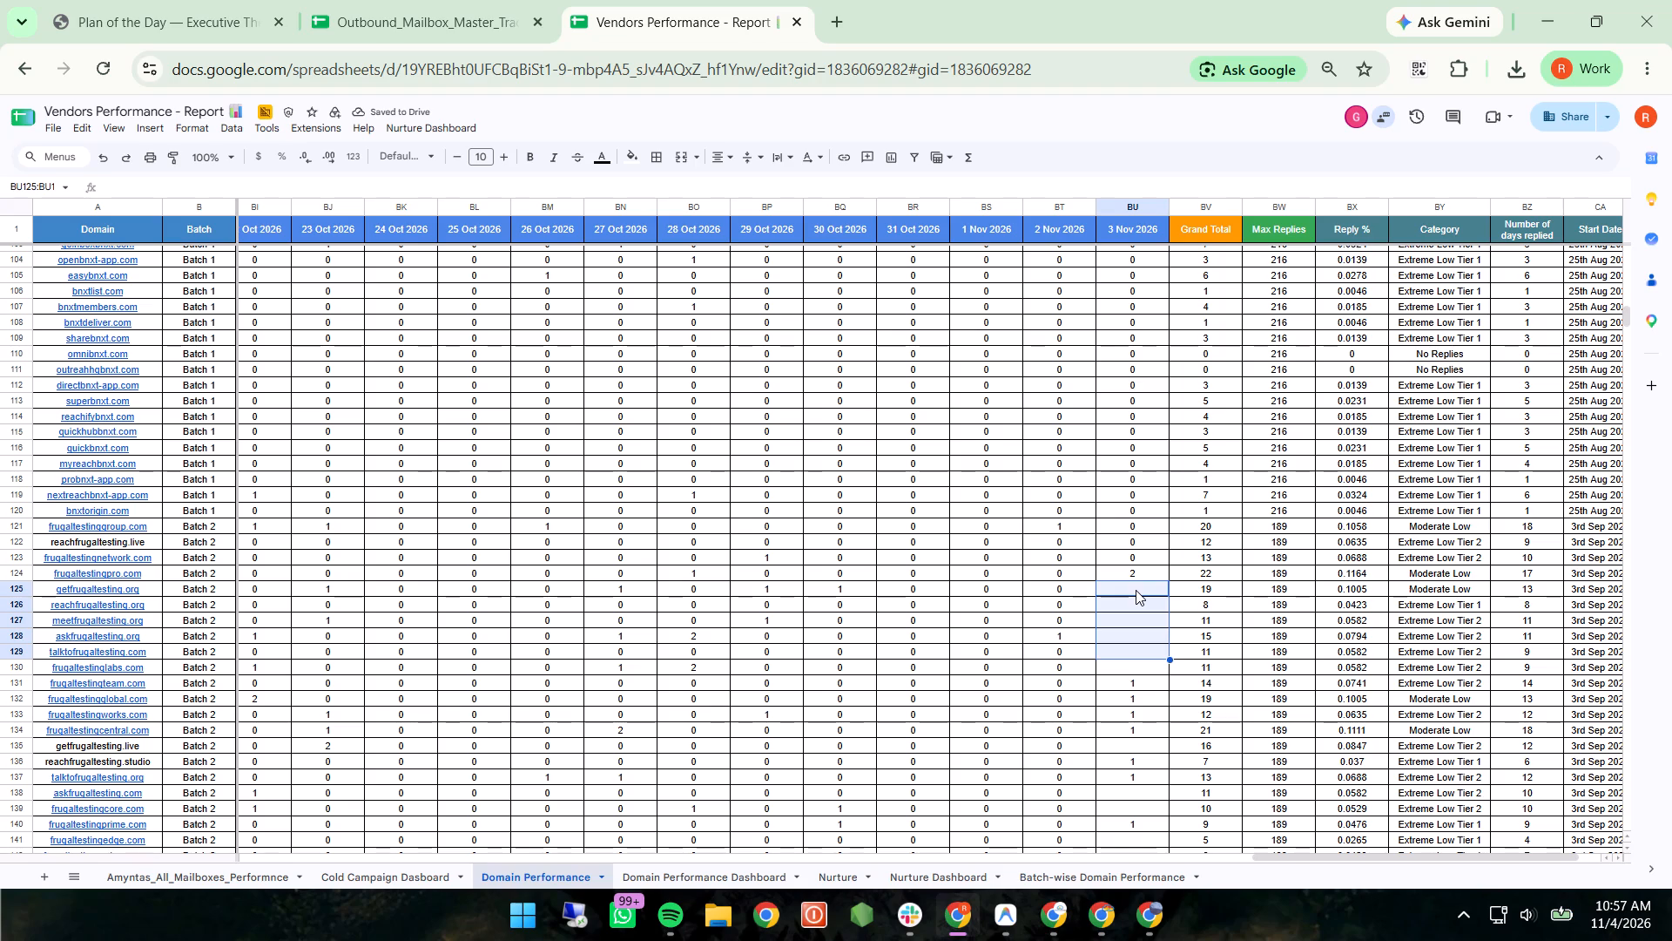
key(shift+Down)
key(ctrl+v)
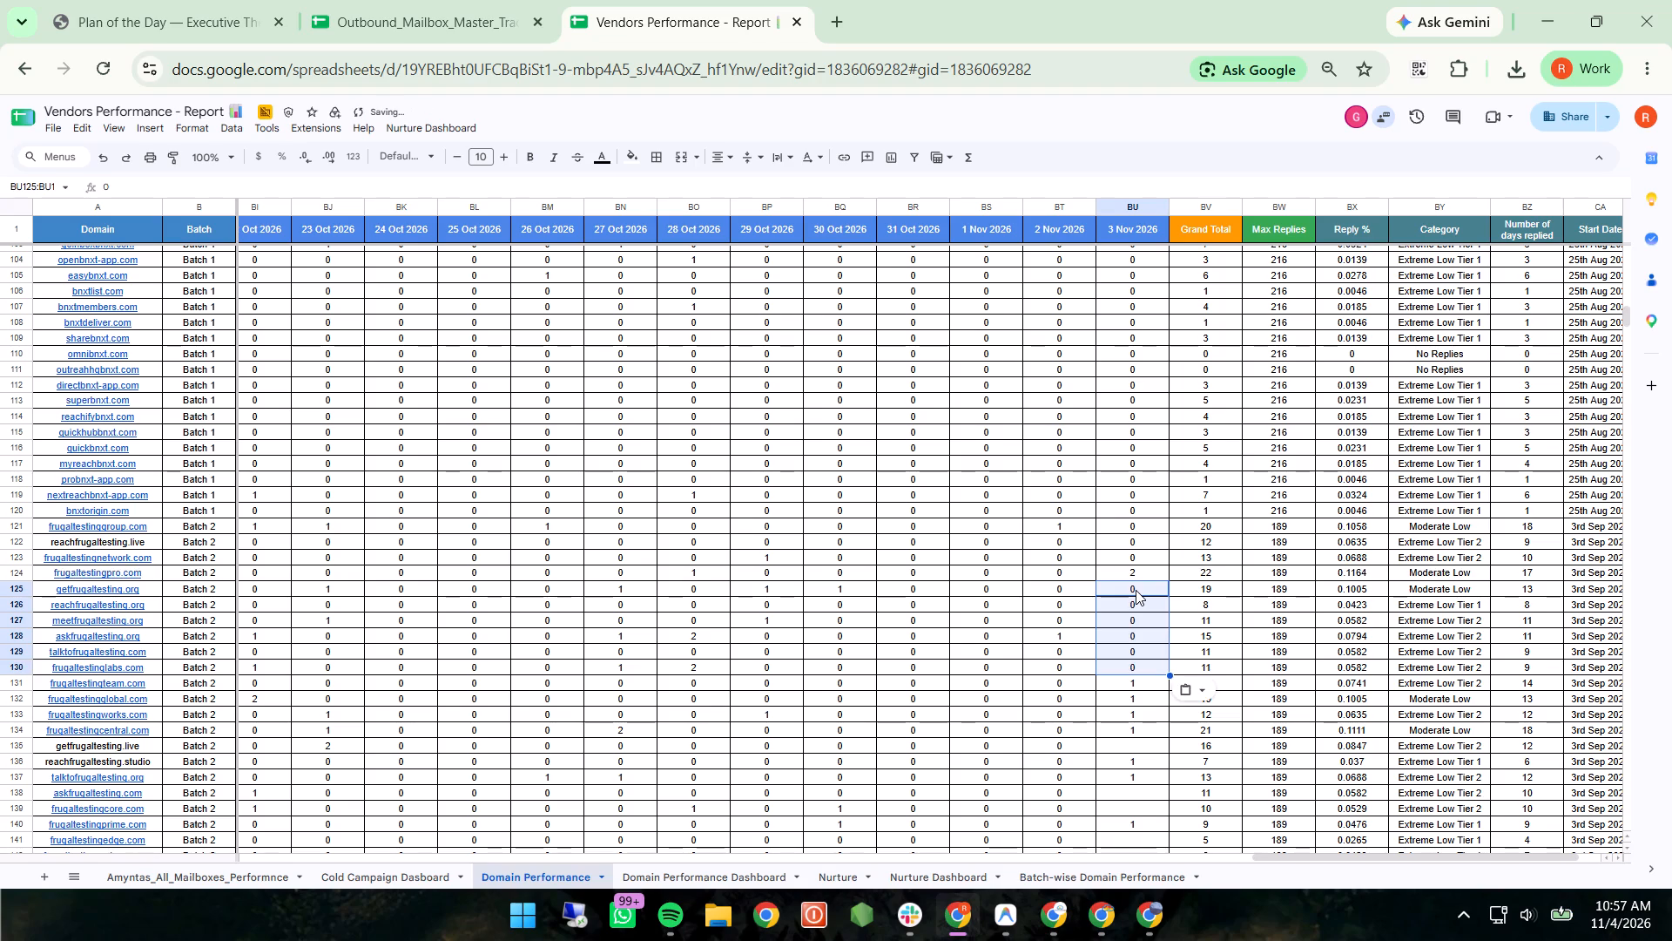
Paste the copied 0 into the empty 3 Nov 2026 cells from getfrugaltesting.live through getfrugaltesting.studio, skipping the filled ones.
scroll(1136, 590, down, 1)
click(1143, 626)
key(ctrl+v)
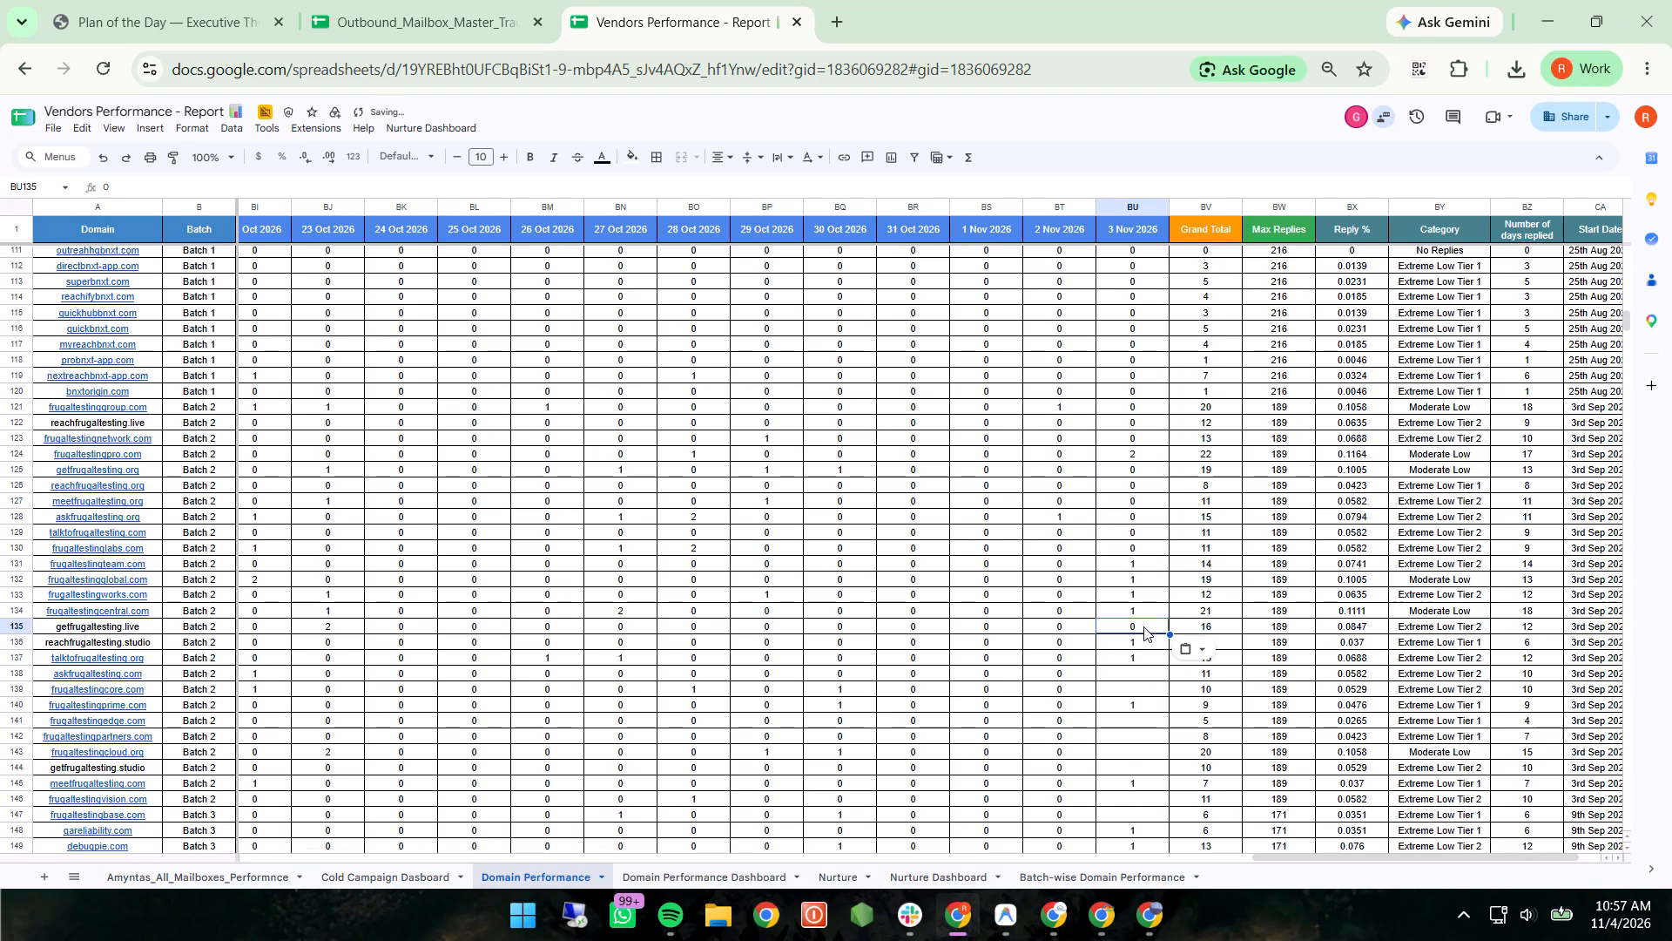
click(1138, 671)
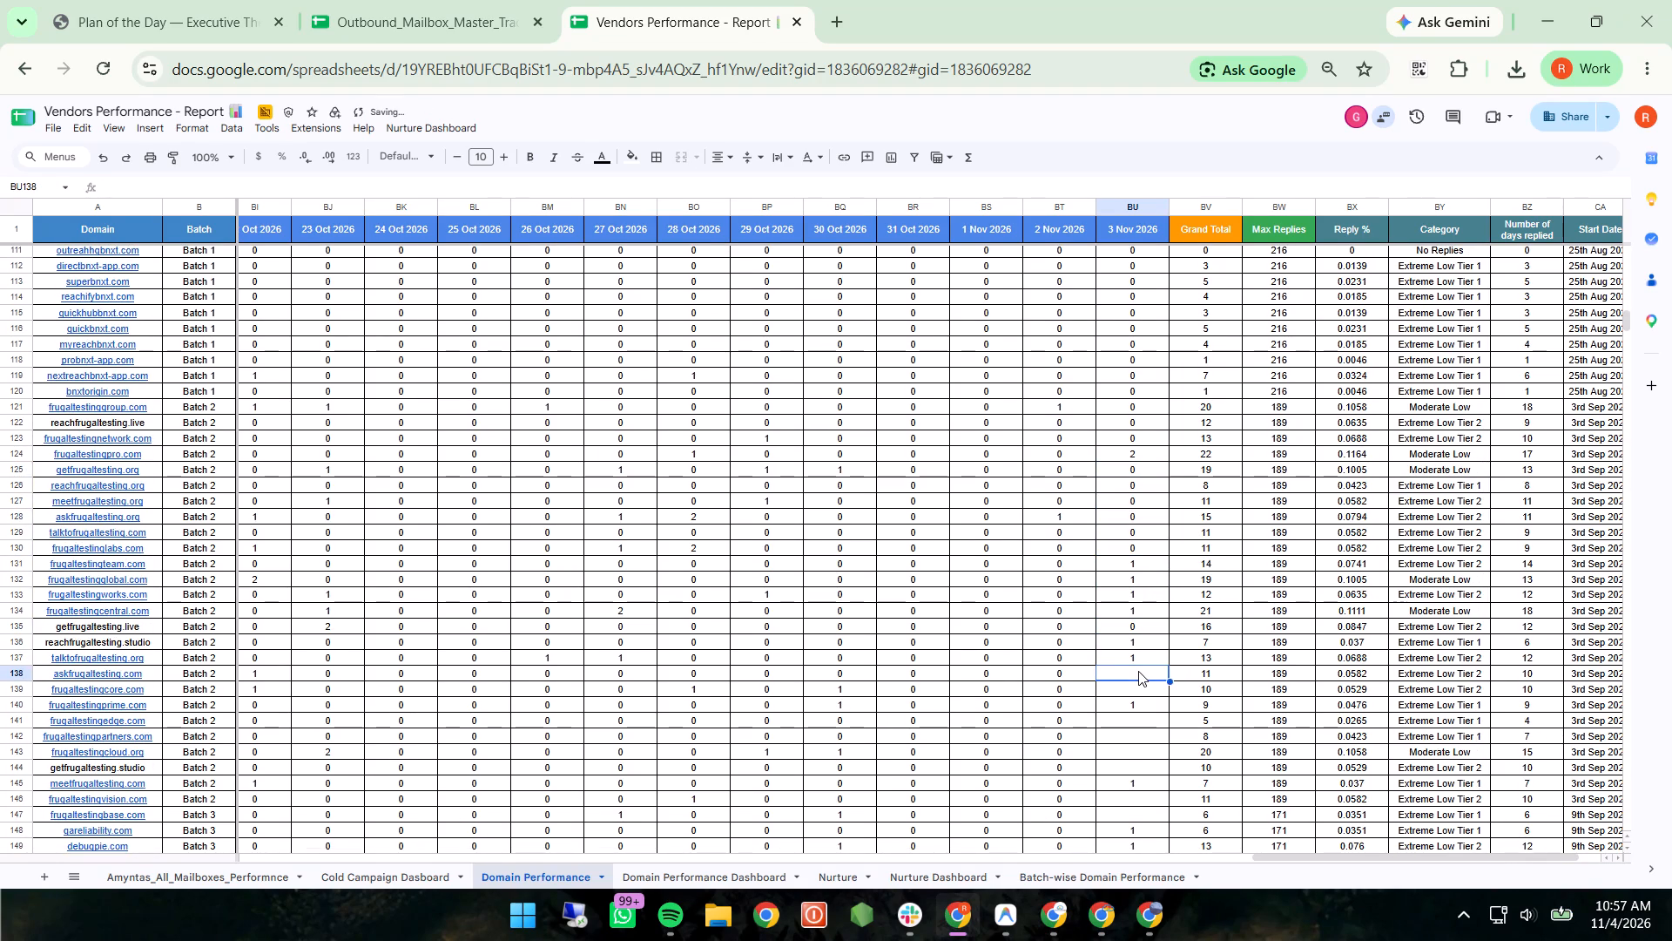
key(shift+Down)
key(ctrl+v)
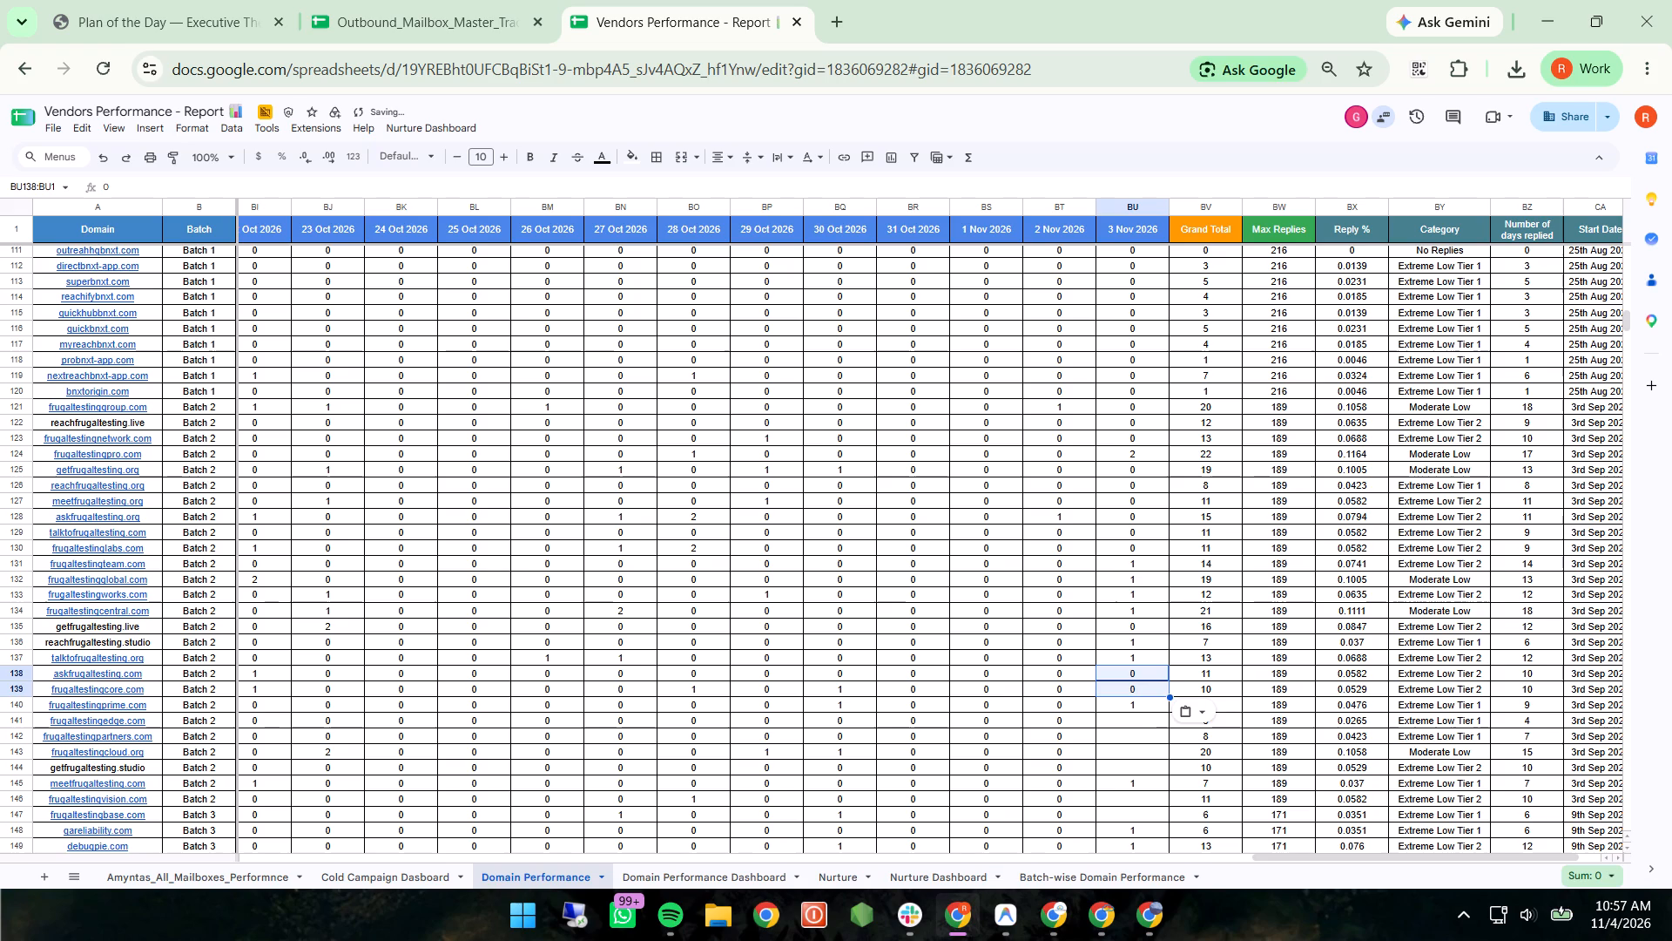
click(1138, 718)
key(shift+Down)
key(shift+Down)
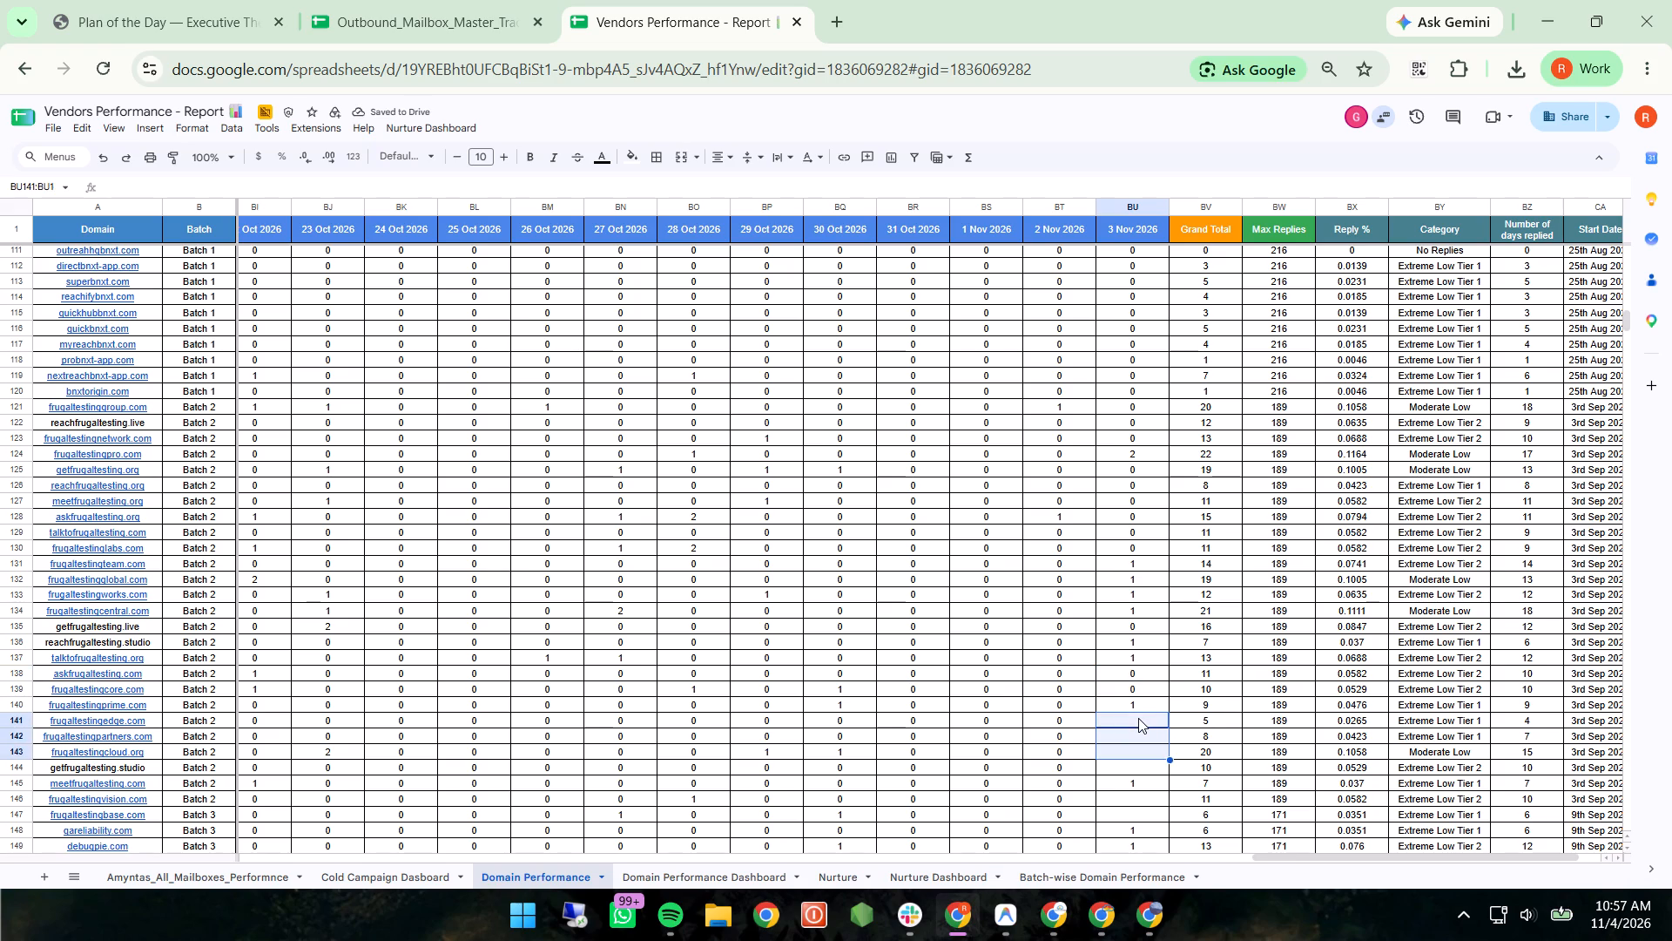
key(shift+Down)
key(ctrl+v)
Paste the copied 0 into the empty 3 Nov 2026 cells from frugaltestingvision.com through debugcheck.com, skipping the filled ones.
scroll(1138, 718, down, 1)
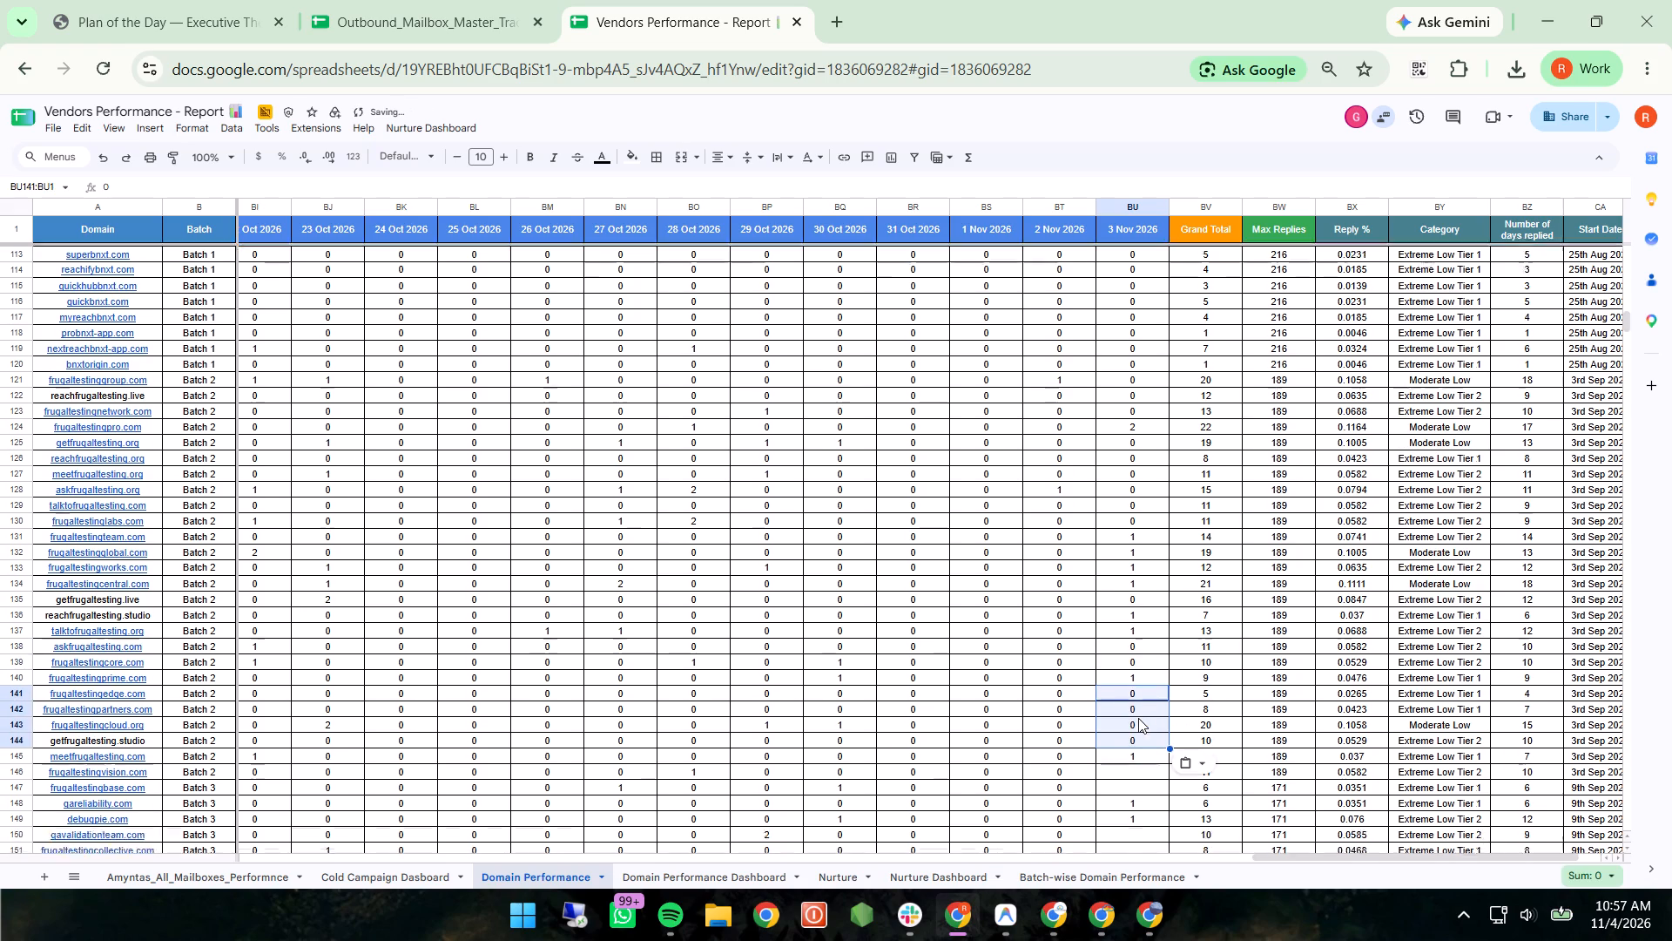
scroll(1138, 718, down, 1)
click(1139, 632)
key(shift+Down)
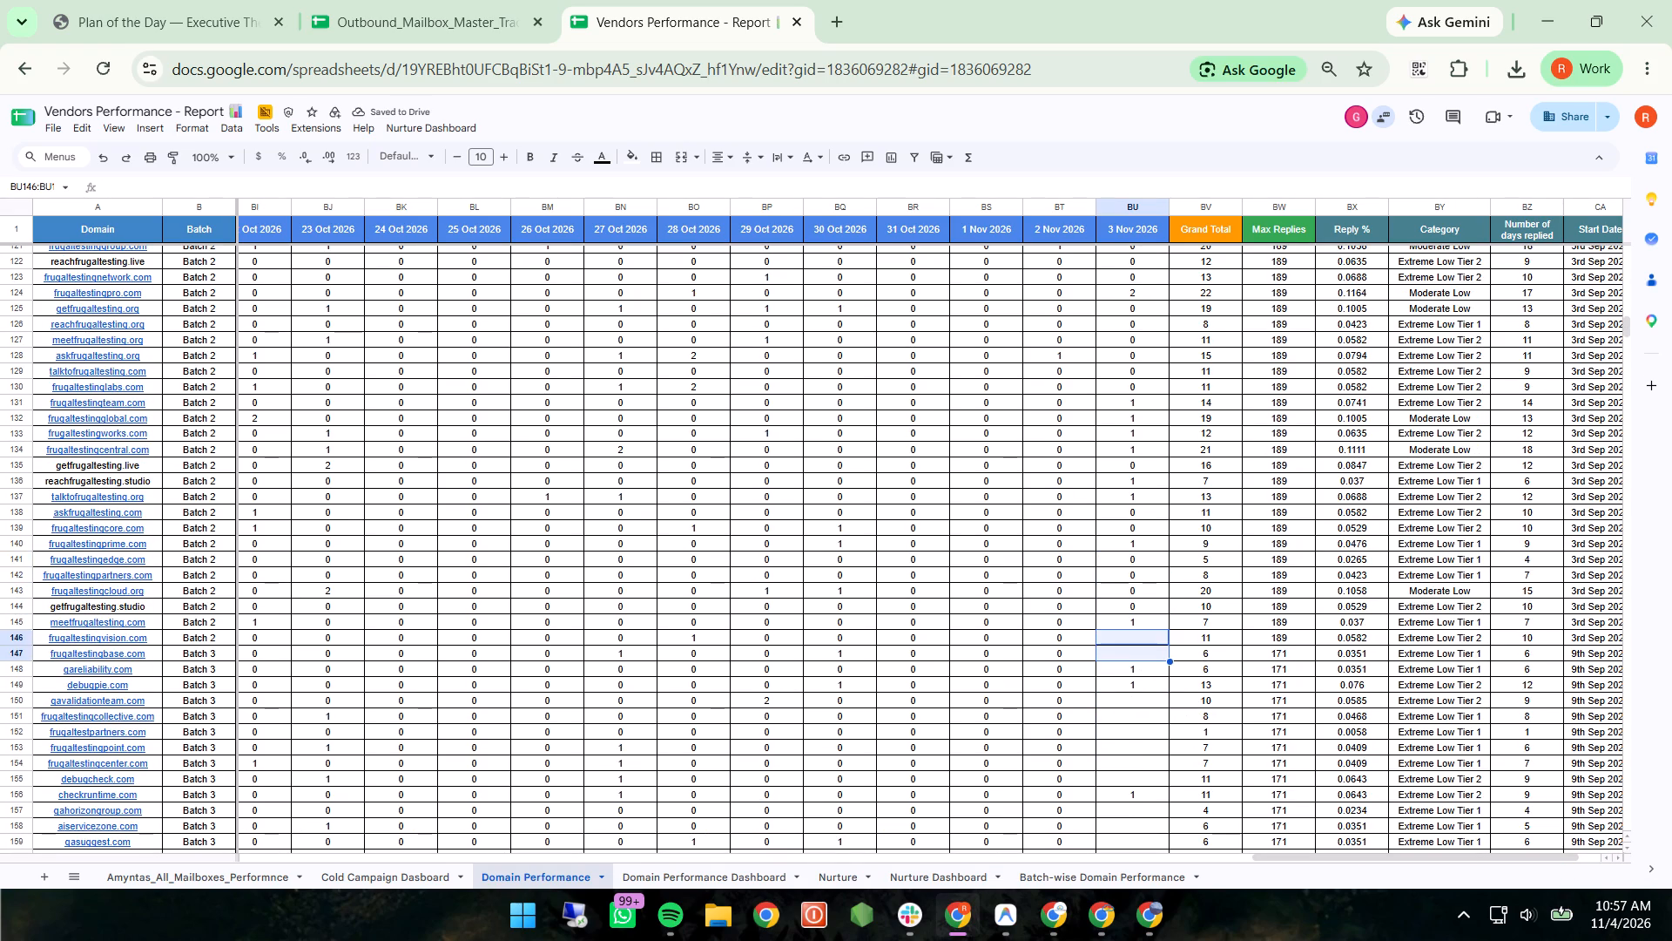
key(ctrl+v)
click(1140, 696)
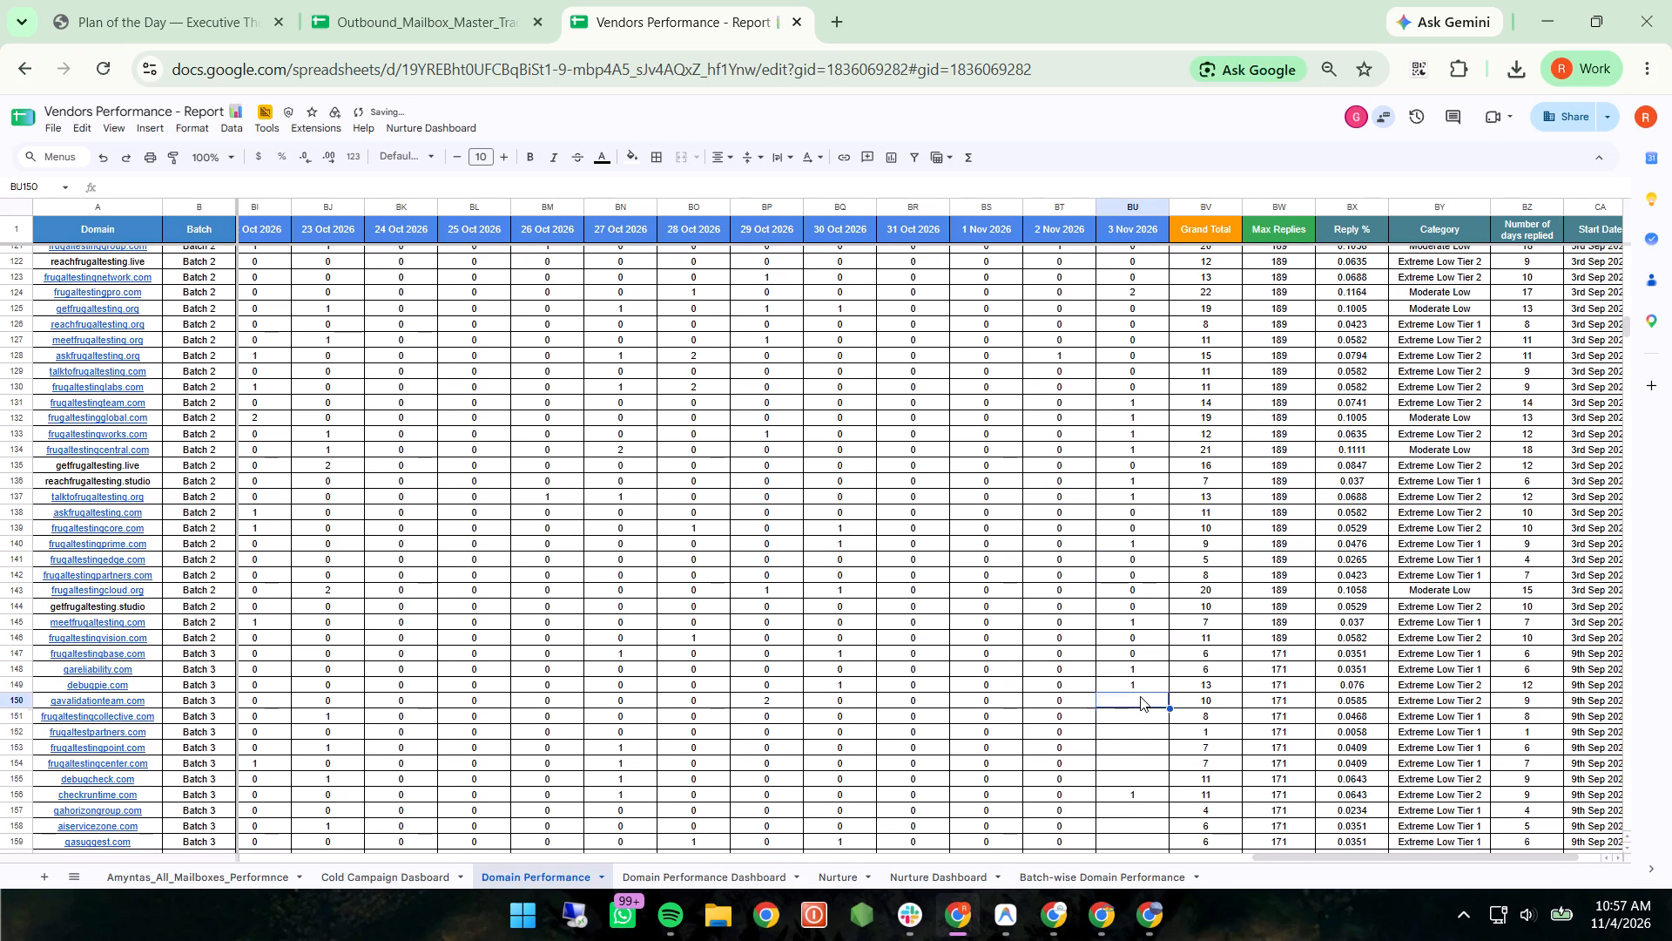
key(shift+Down)
key(shift+Down)
key(shift+Down)
key(shift+Down)
key(shift+Down)
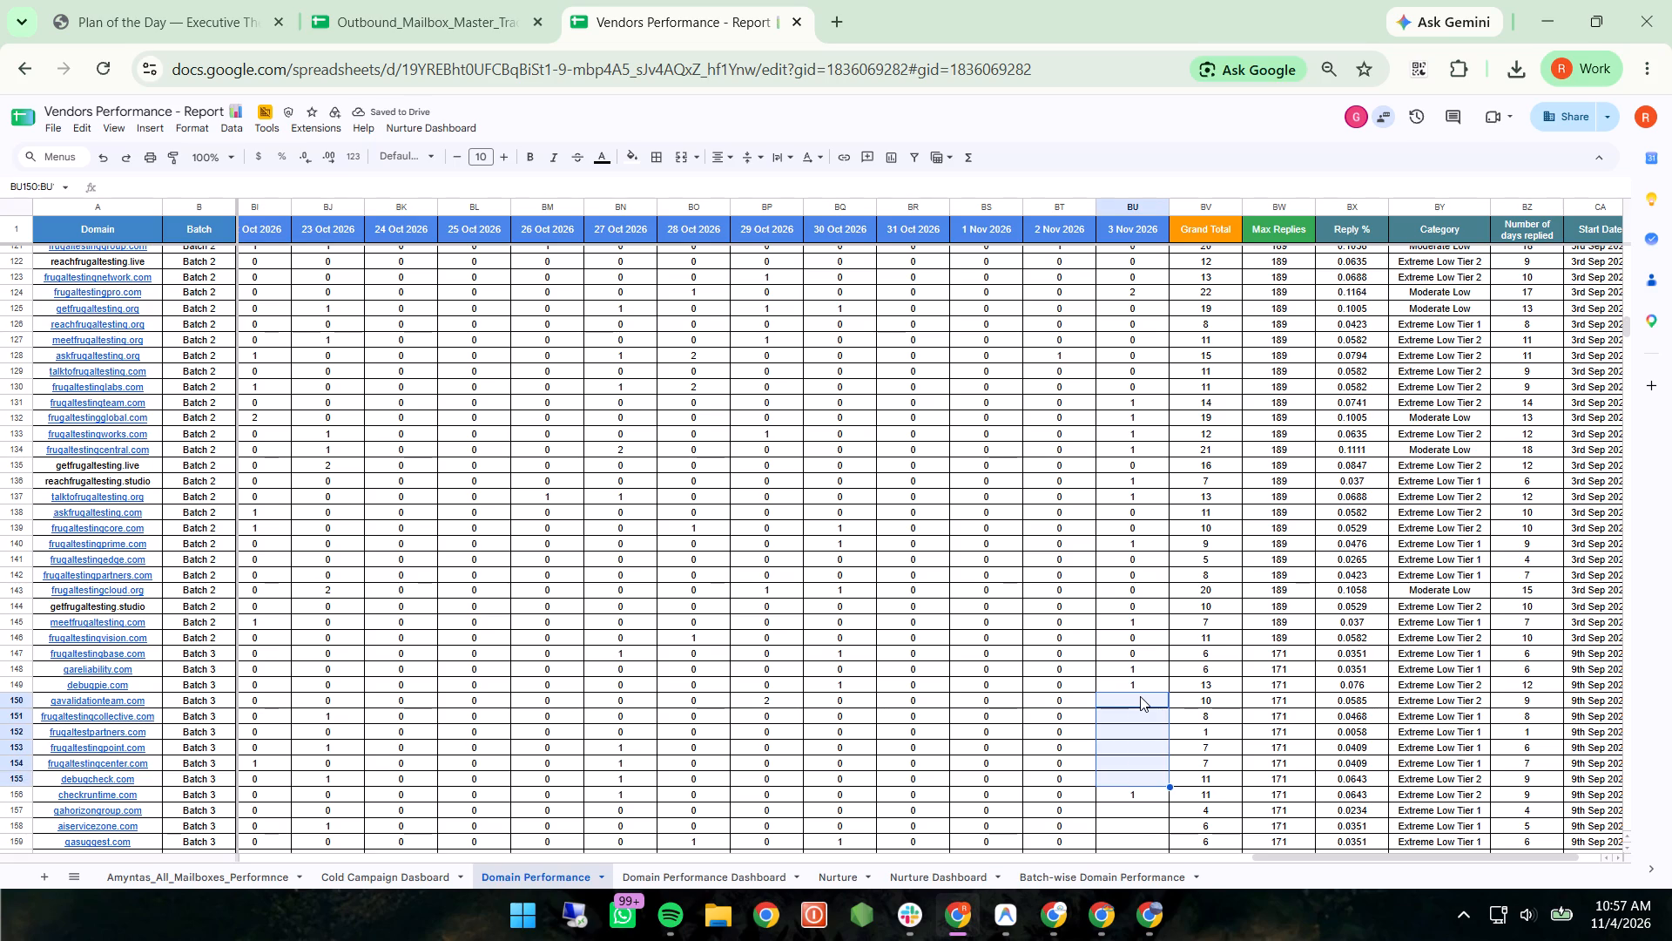
key(ctrl+v)
Paste the copied 0 into the empty 3 Nov 2026 cells from qahorizongroup.com through harbortesting.com.
scroll(1140, 696, down, 2)
click(1140, 619)
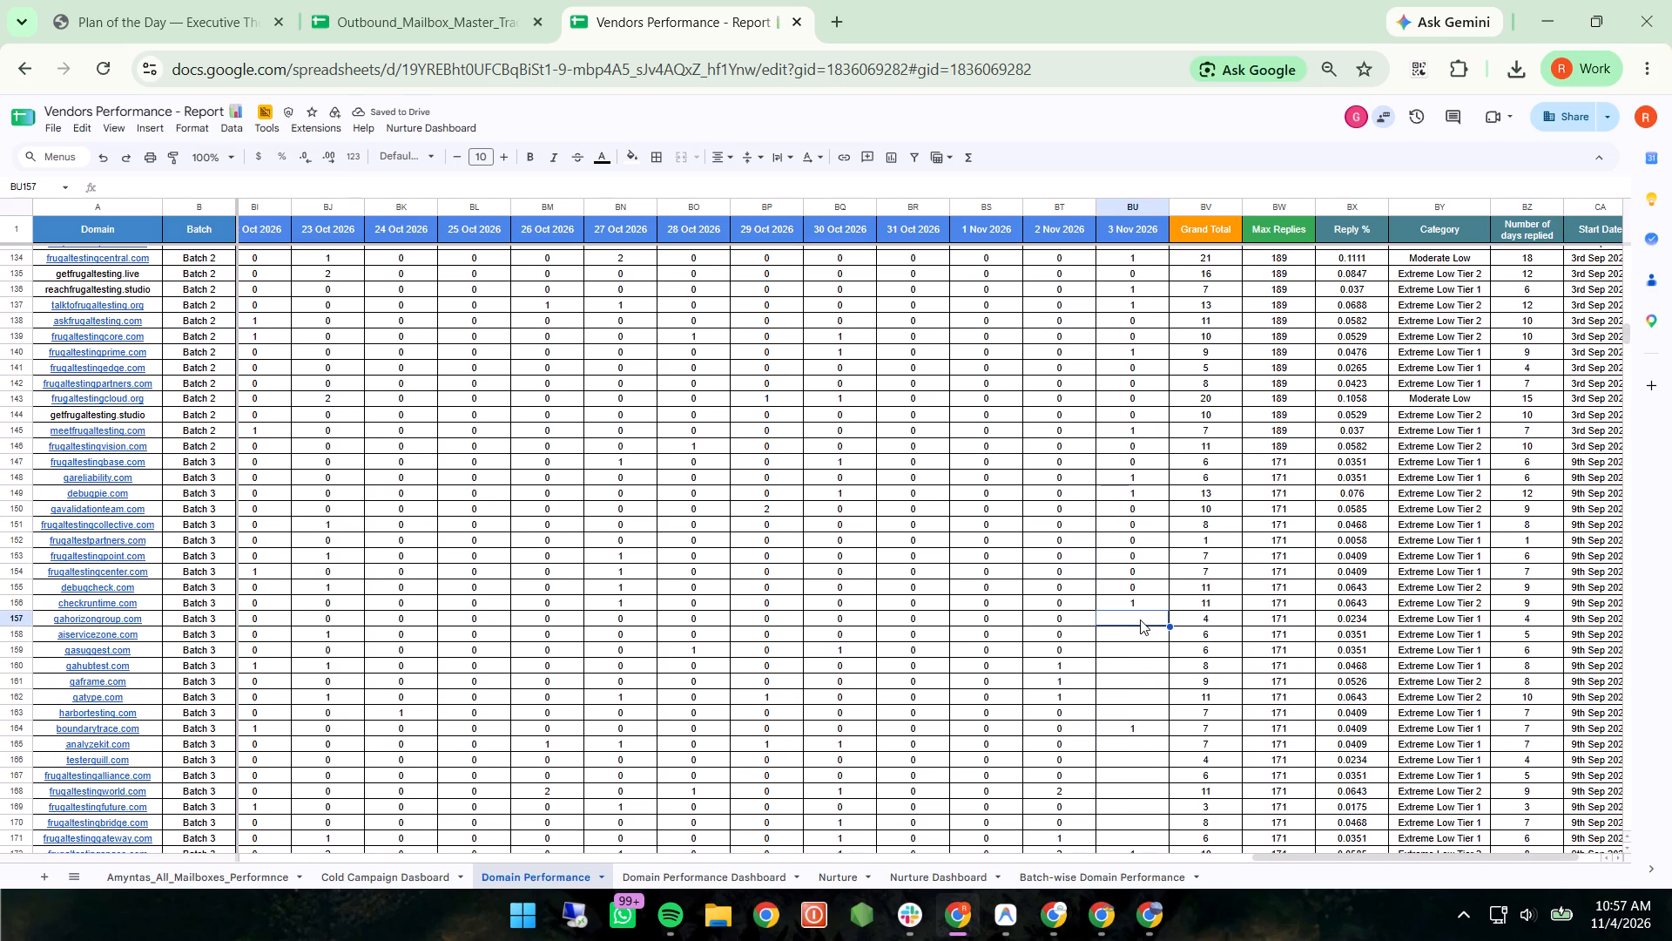
key(shift+Down)
key(shift+Down)
key(shift+Down)
key(shift+Down)
key(shift+Down)
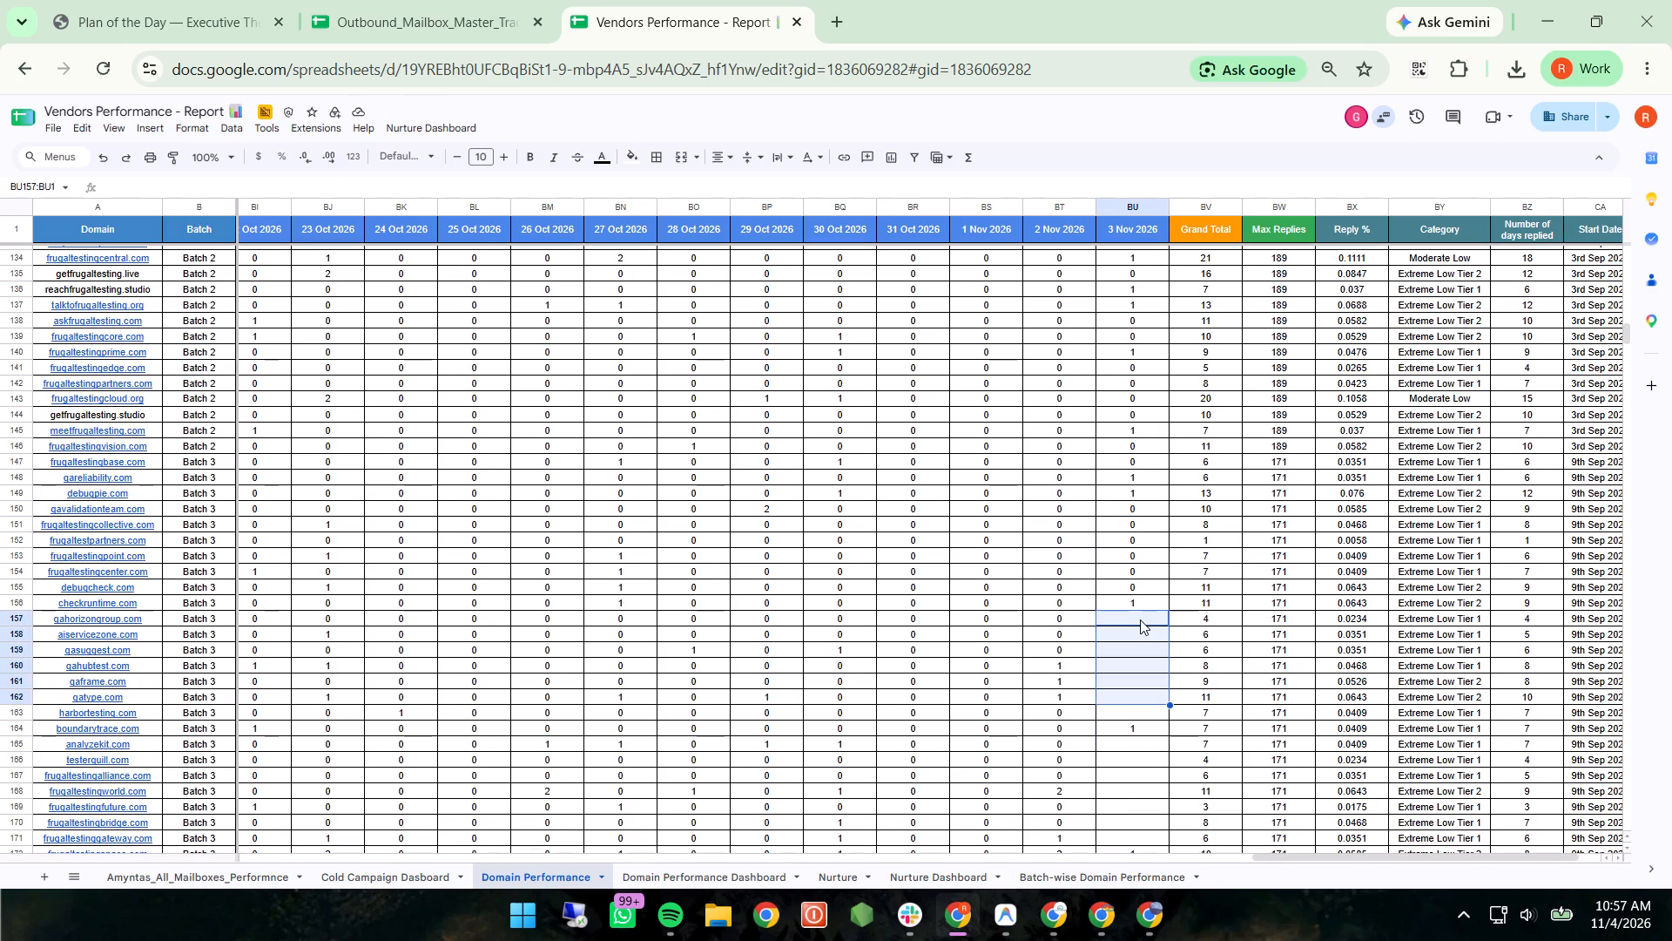
key(shift+Down)
key(ctrl+v)
Paste the copied 0 into the empty 3 Nov 2026 cells from analyzekit.com through frugaltestinggateway.com.
scroll(1140, 619, down, 1)
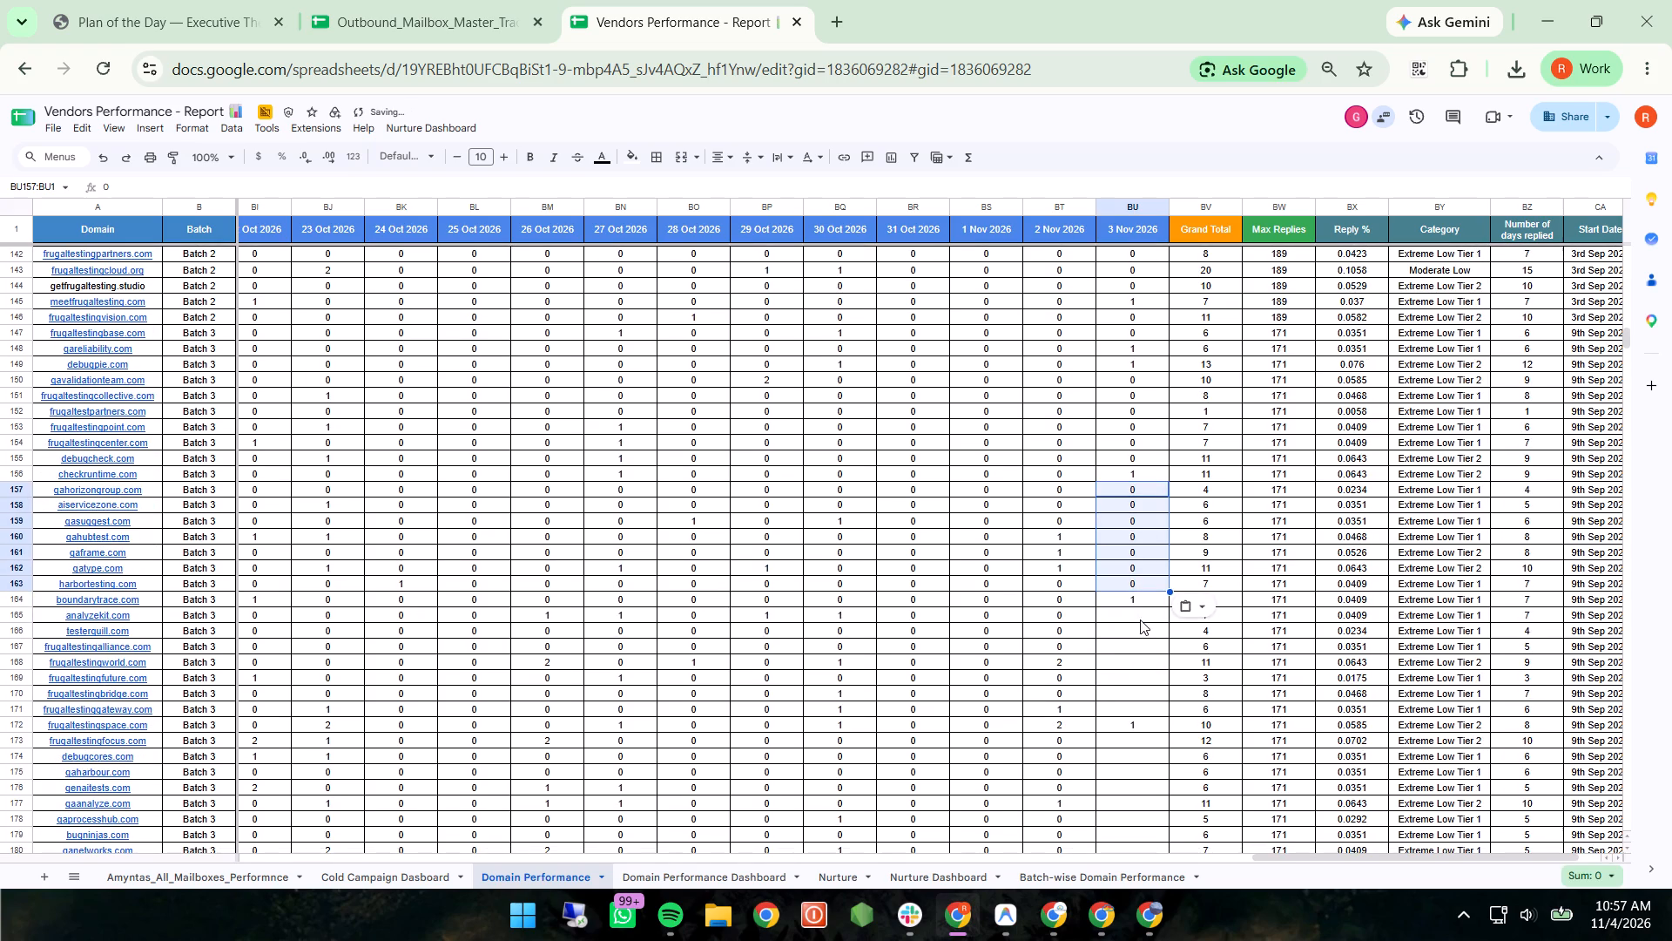
click(1134, 617)
scroll(1134, 617, down, 1)
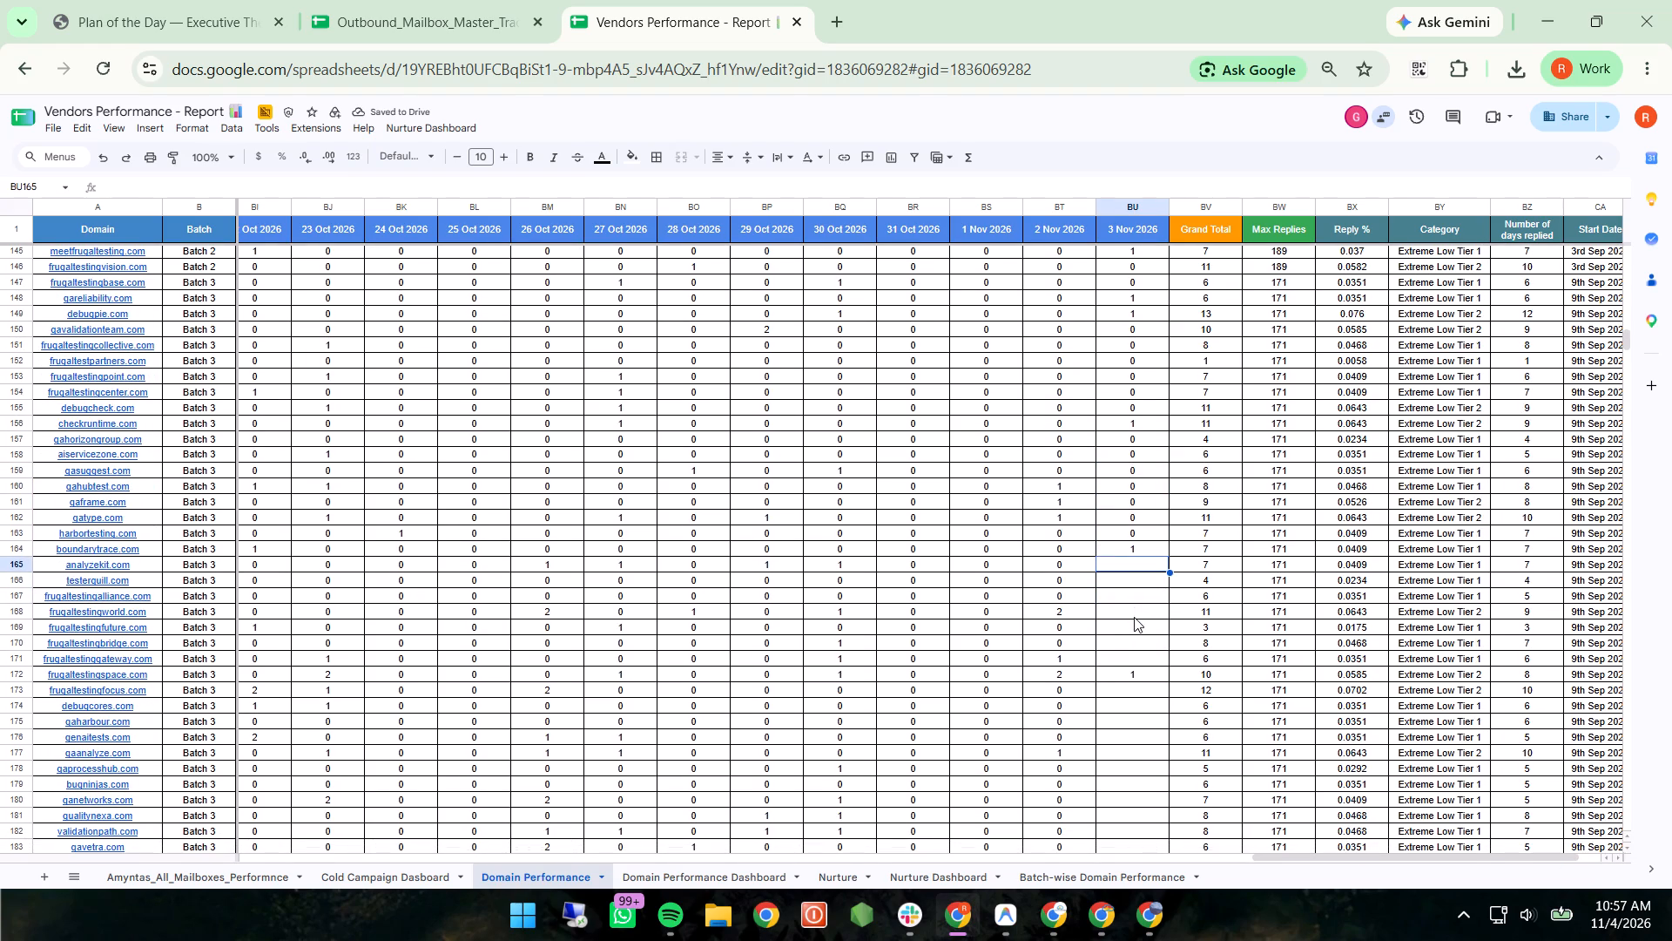
key(shift+Down)
key(shift+Down)
key(shift+Down)
key(shift+Down)
key(shift+Down)
key(shift+Down)
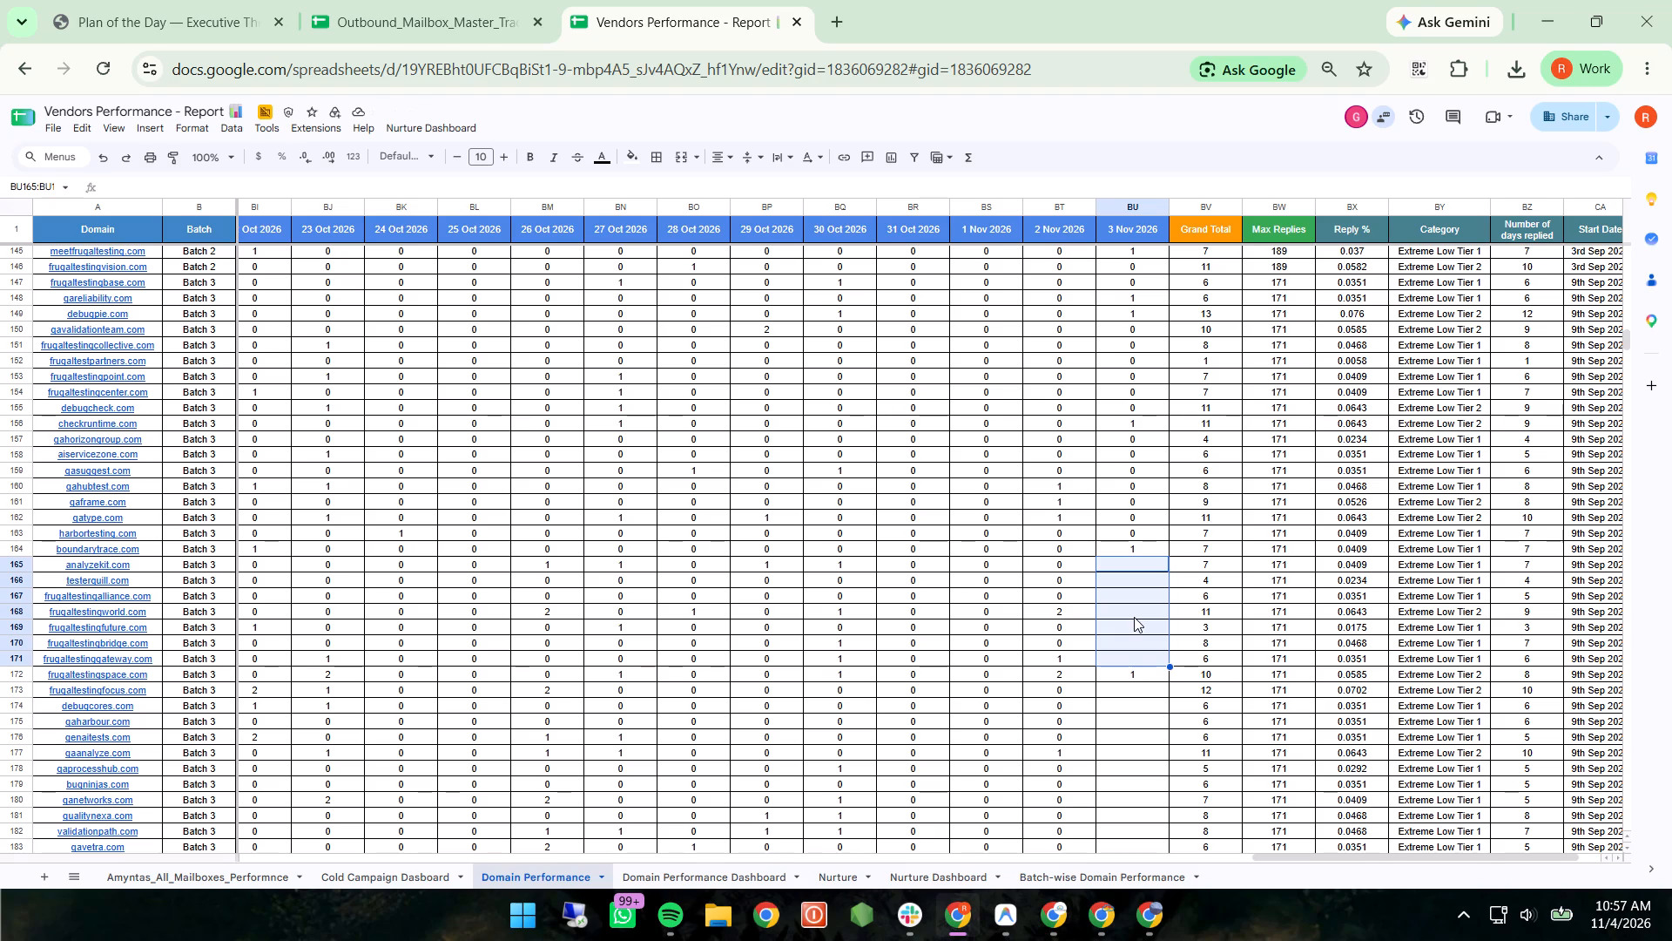
key(ctrl+v)
Paste the copied 0 into the empty 3 Nov 2026 cells from frugaltestingfocus.com through qatriva.com.
scroll(1134, 617, down, 2)
click(1140, 521)
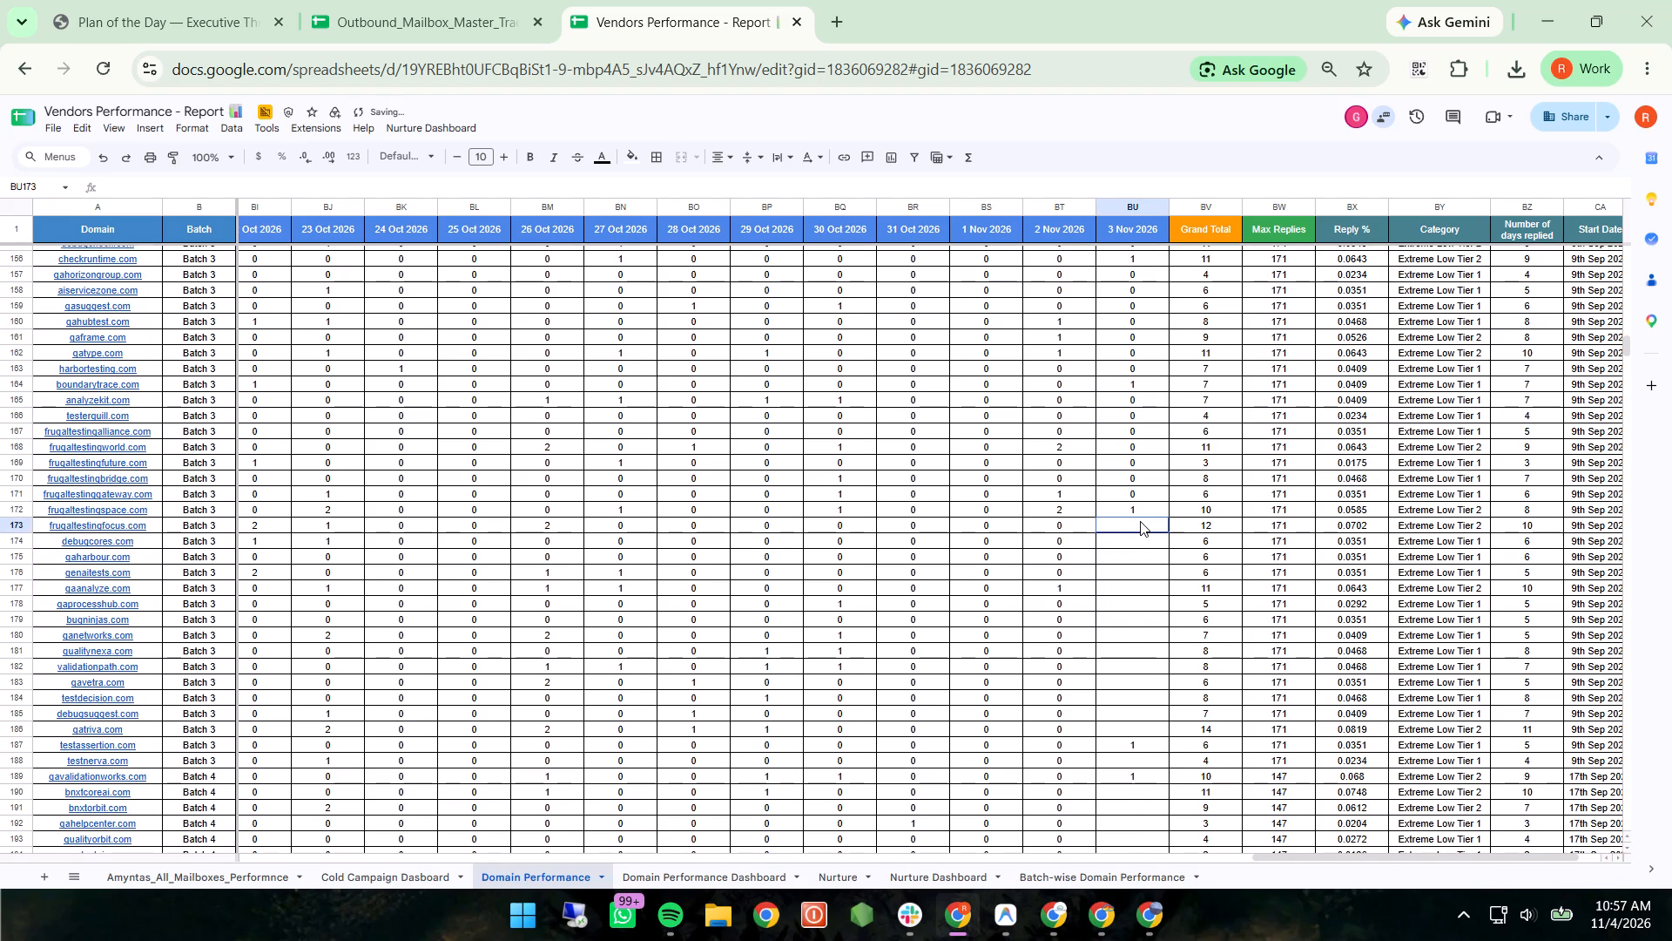
key(shift+Down)
key(shift+Down)
key(shift+Down)
key(shift+Down)
key(shift+Down)
key(shift+Down)
key(shift+Down)
key(shift+Down)
key(shift+Down)
key(shift+Down)
key(shift+Down)
key(shift+Down)
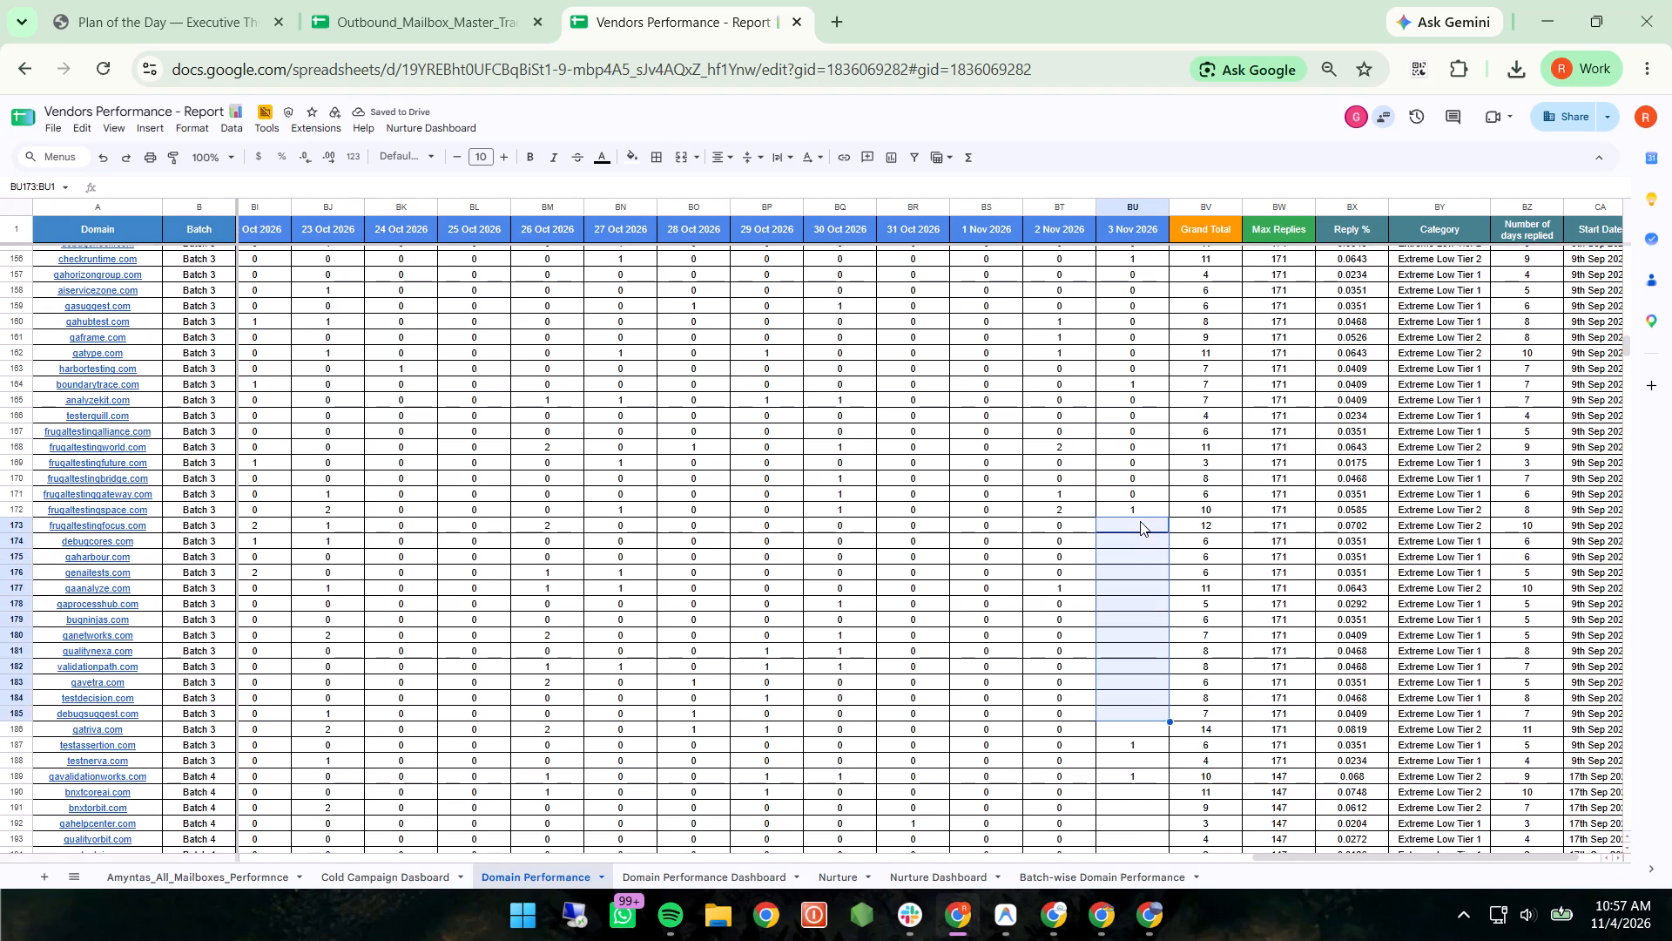
key(shift+Down)
key(ctrl+v)
Paste the copied 0 into the empty 3 Nov 2026 cells for testnerva.com and from bnxtcoreai.com through debugpass.com.
scroll(1140, 521, down, 2)
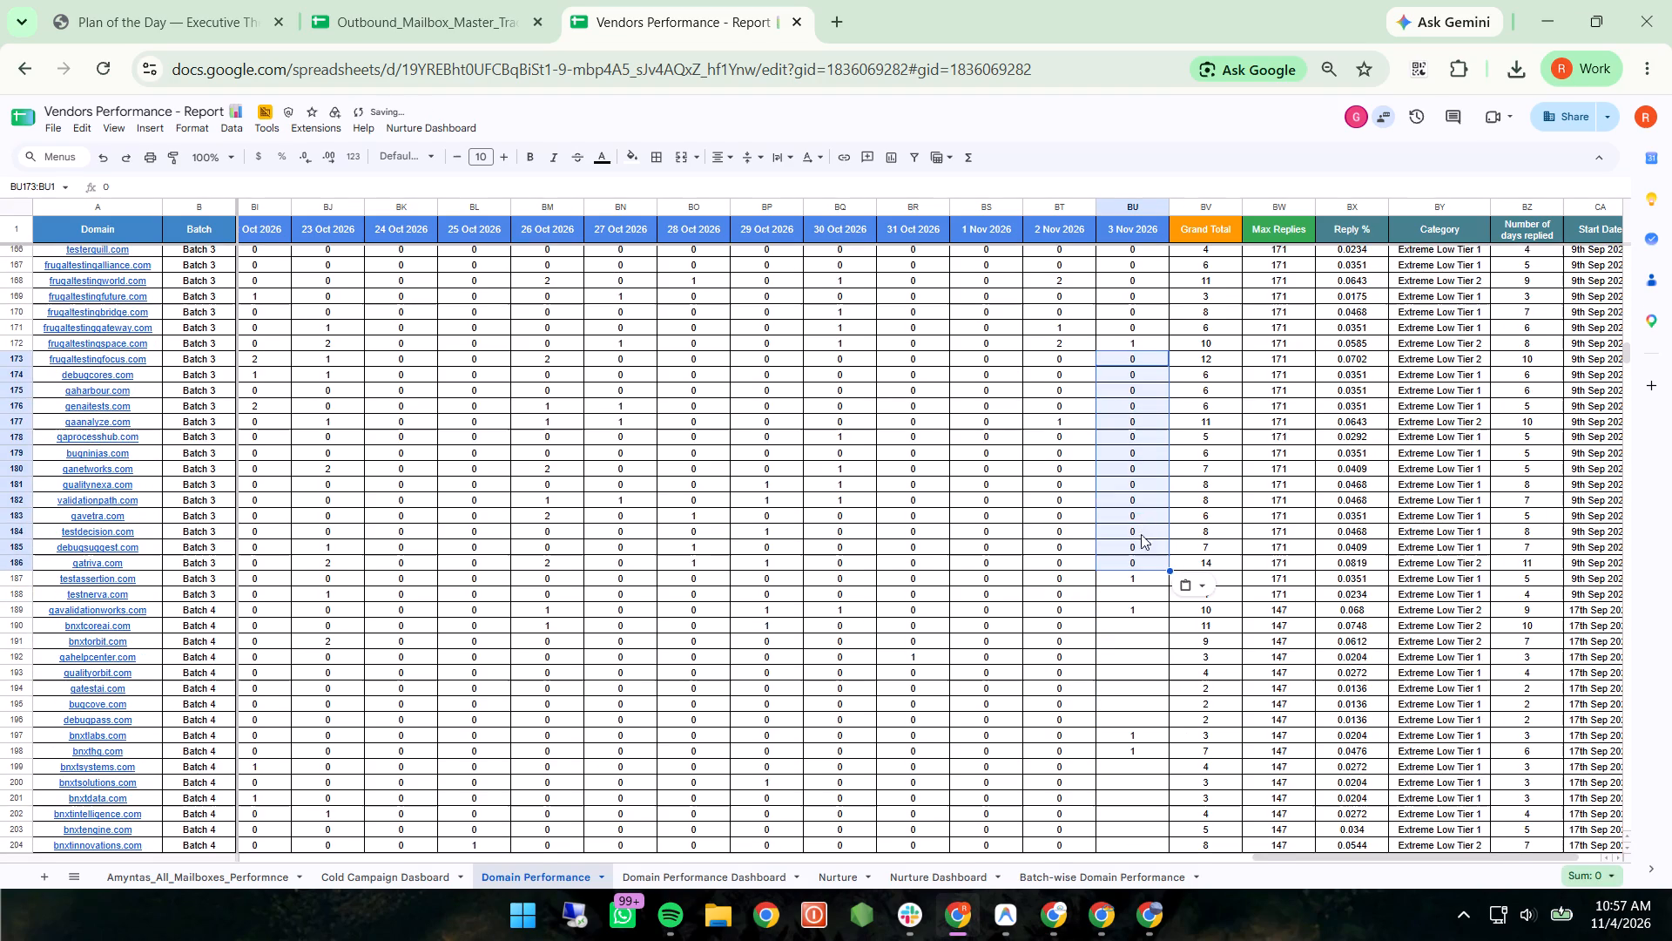
click(1150, 587)
key(ctrl+v)
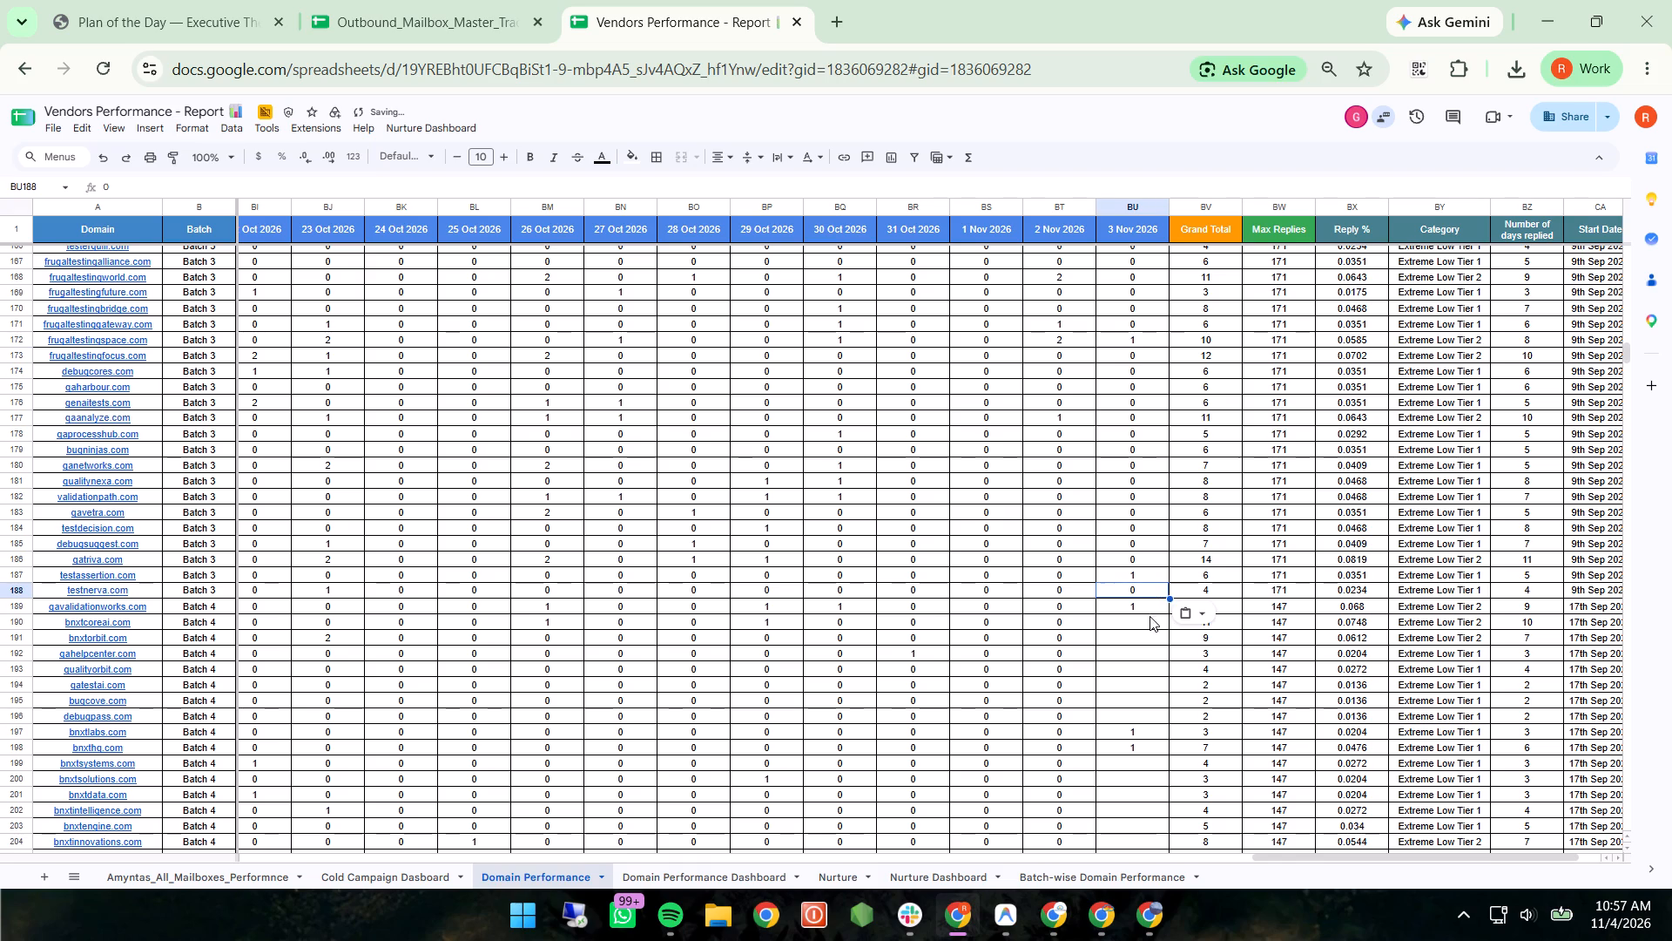
click(1147, 620)
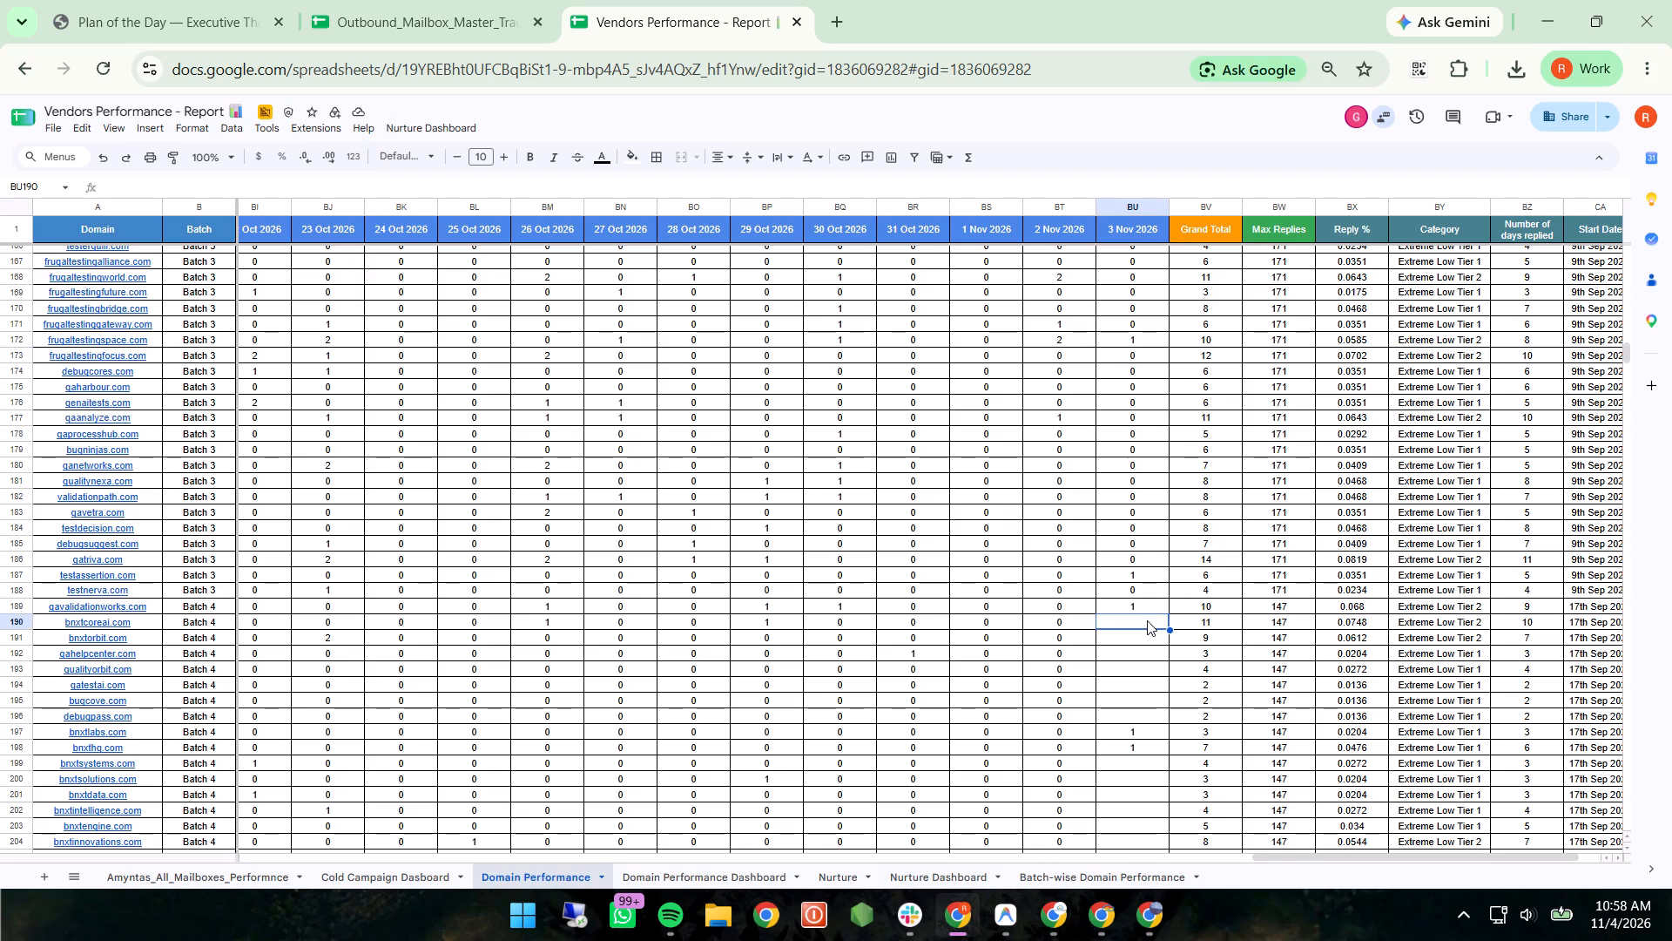
key(shift+Down)
key(shift+Down)
key(shift+Down)
key(shift+Down)
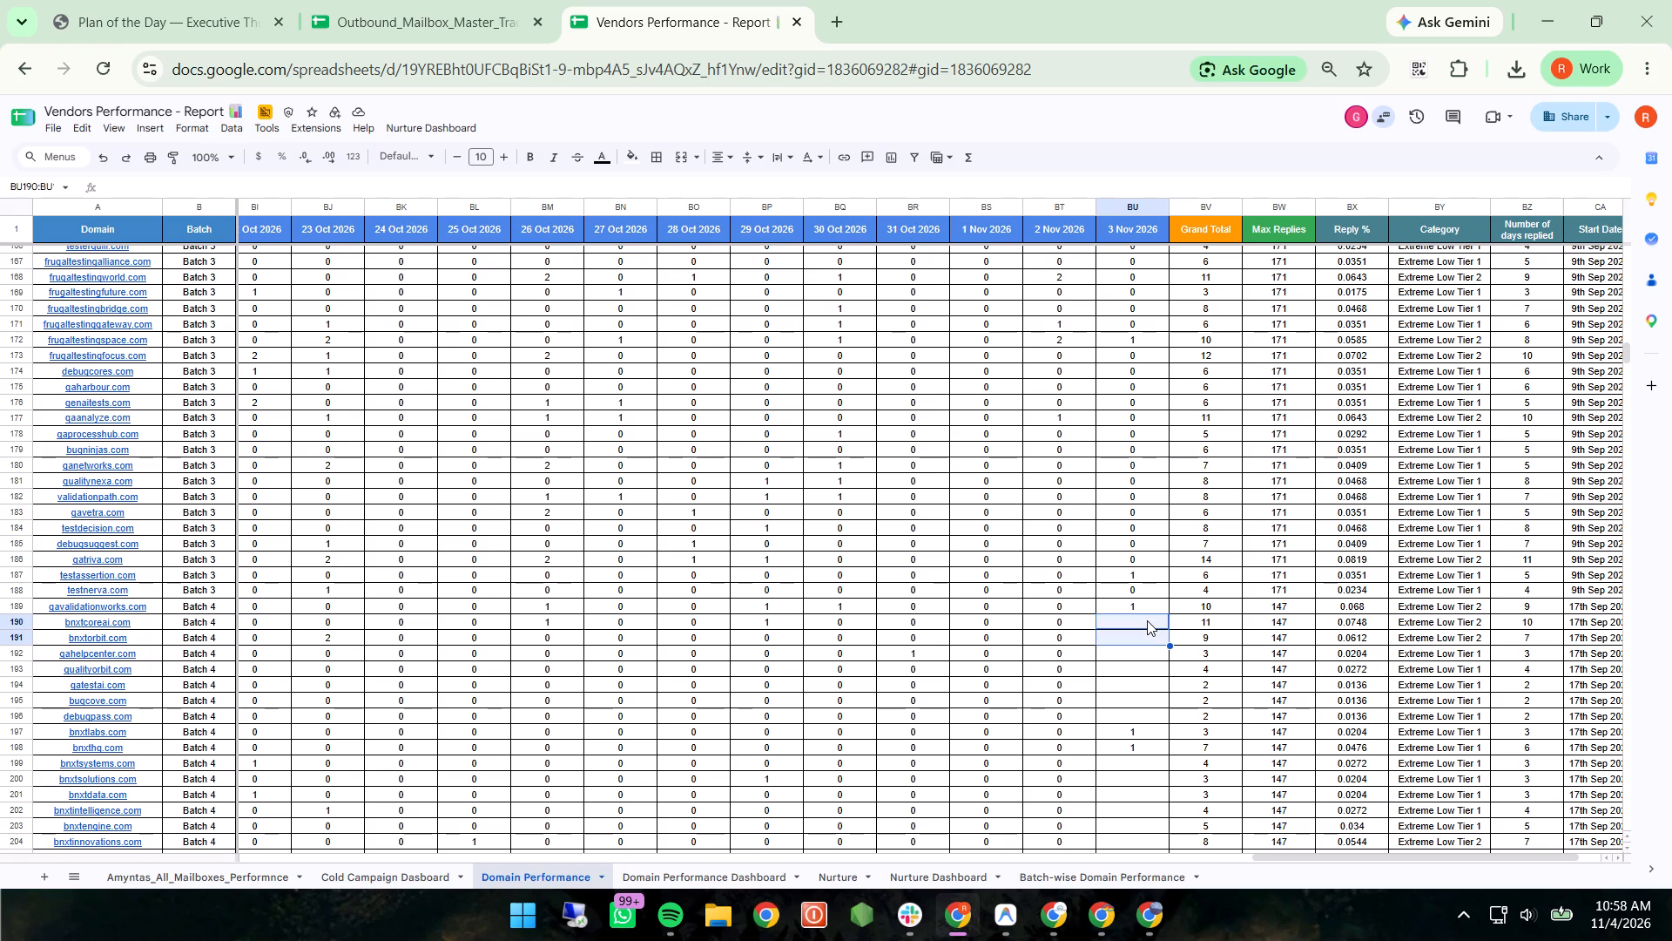
key(shift+Down)
key(shift+Down)
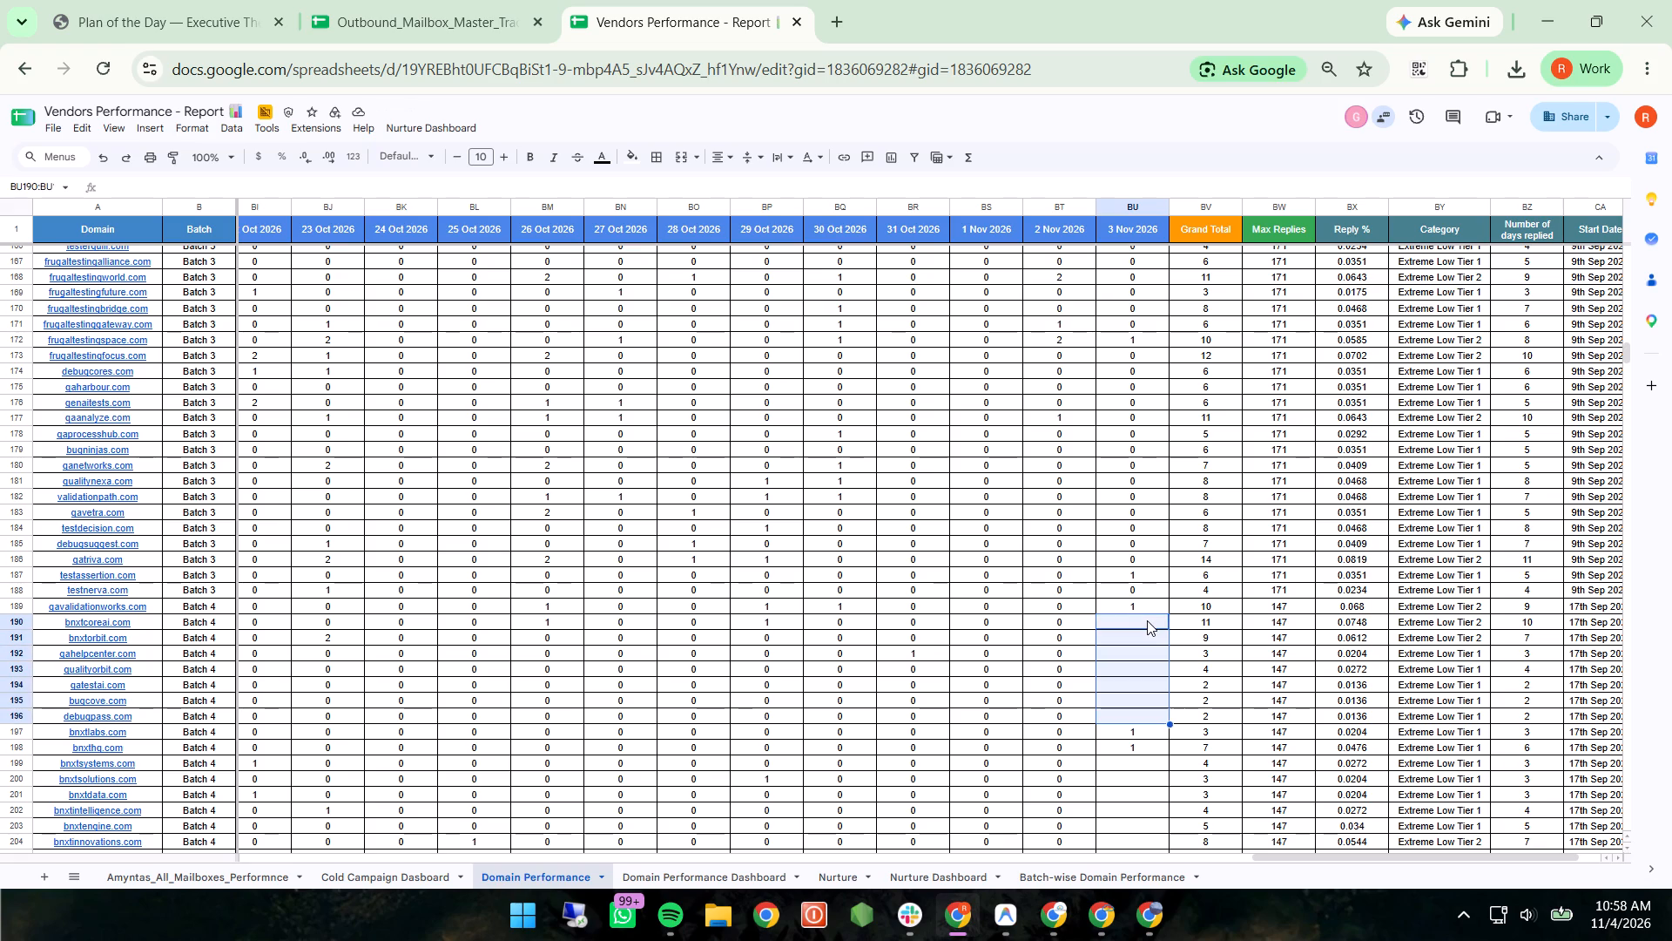
key(ctrl+v)
Paste the copied 0 into the empty 3 Nov 2026 cells from bnxtsystems.com through bnxtfuture.com.
scroll(1147, 620, down, 2)
click(1137, 565)
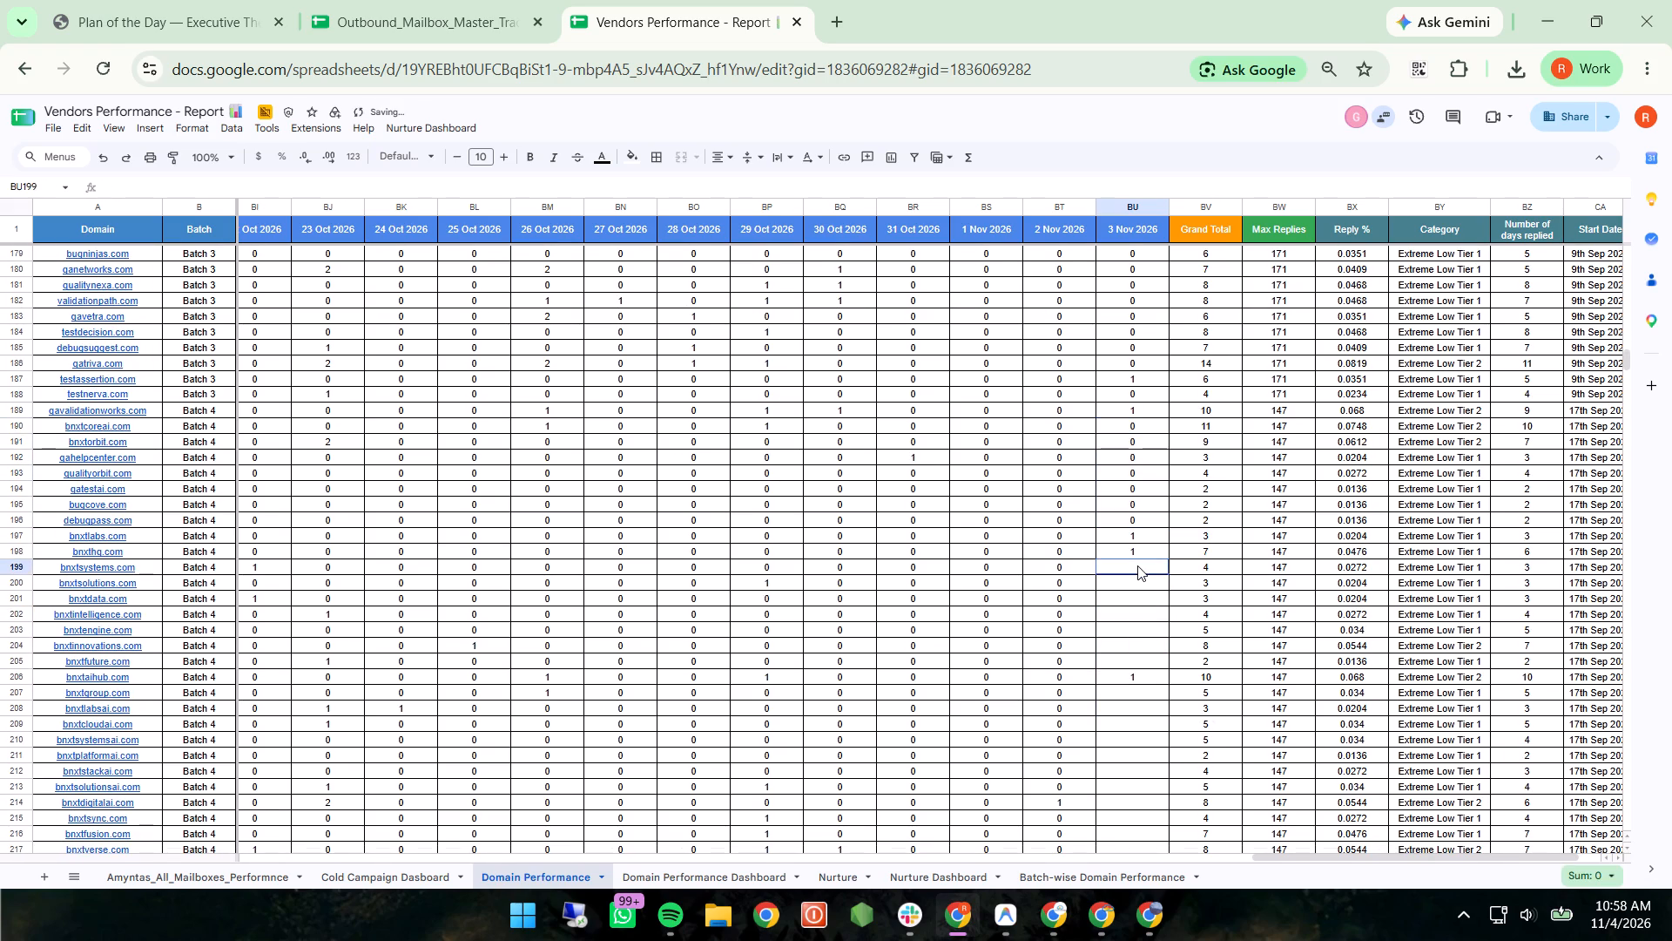
key(shift+Down)
key(shift+Down)
key(shift+Down)
key(shift+Down)
key(shift+Down)
key(shift+Down)
key(shift+Down)
key(shift+Up)
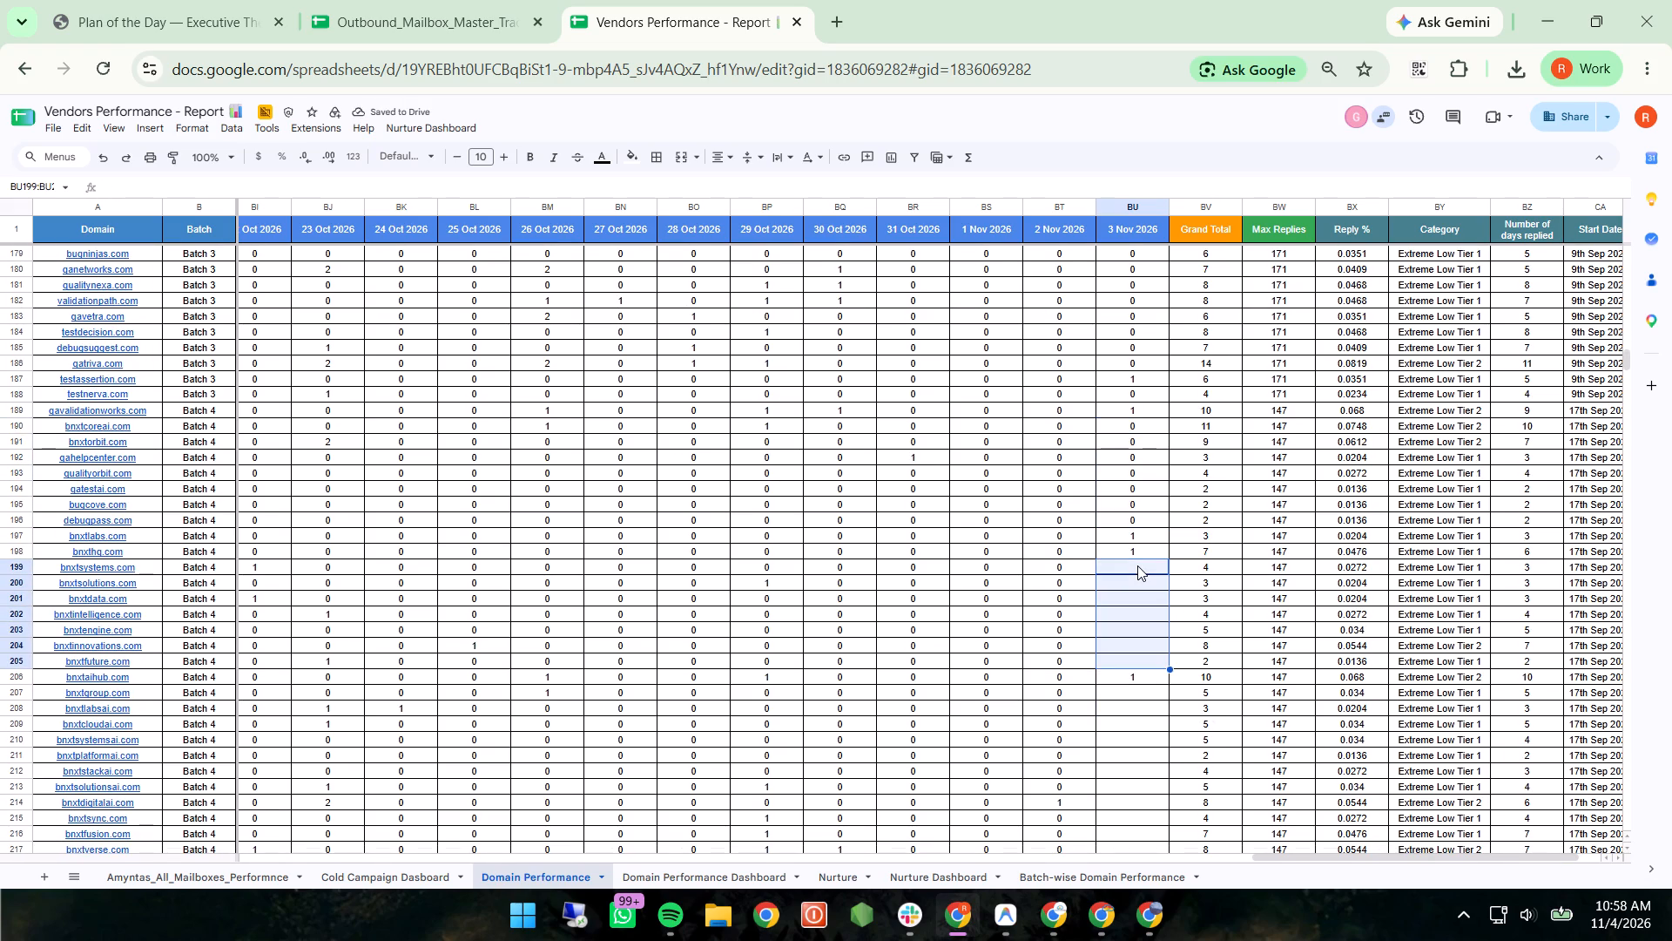
key(ctrl+v)
Paste the copied 0 into the empty 3 Nov 2026 cells from bnxtgroup.com through debugmeter.com.
scroll(1137, 565, down, 3)
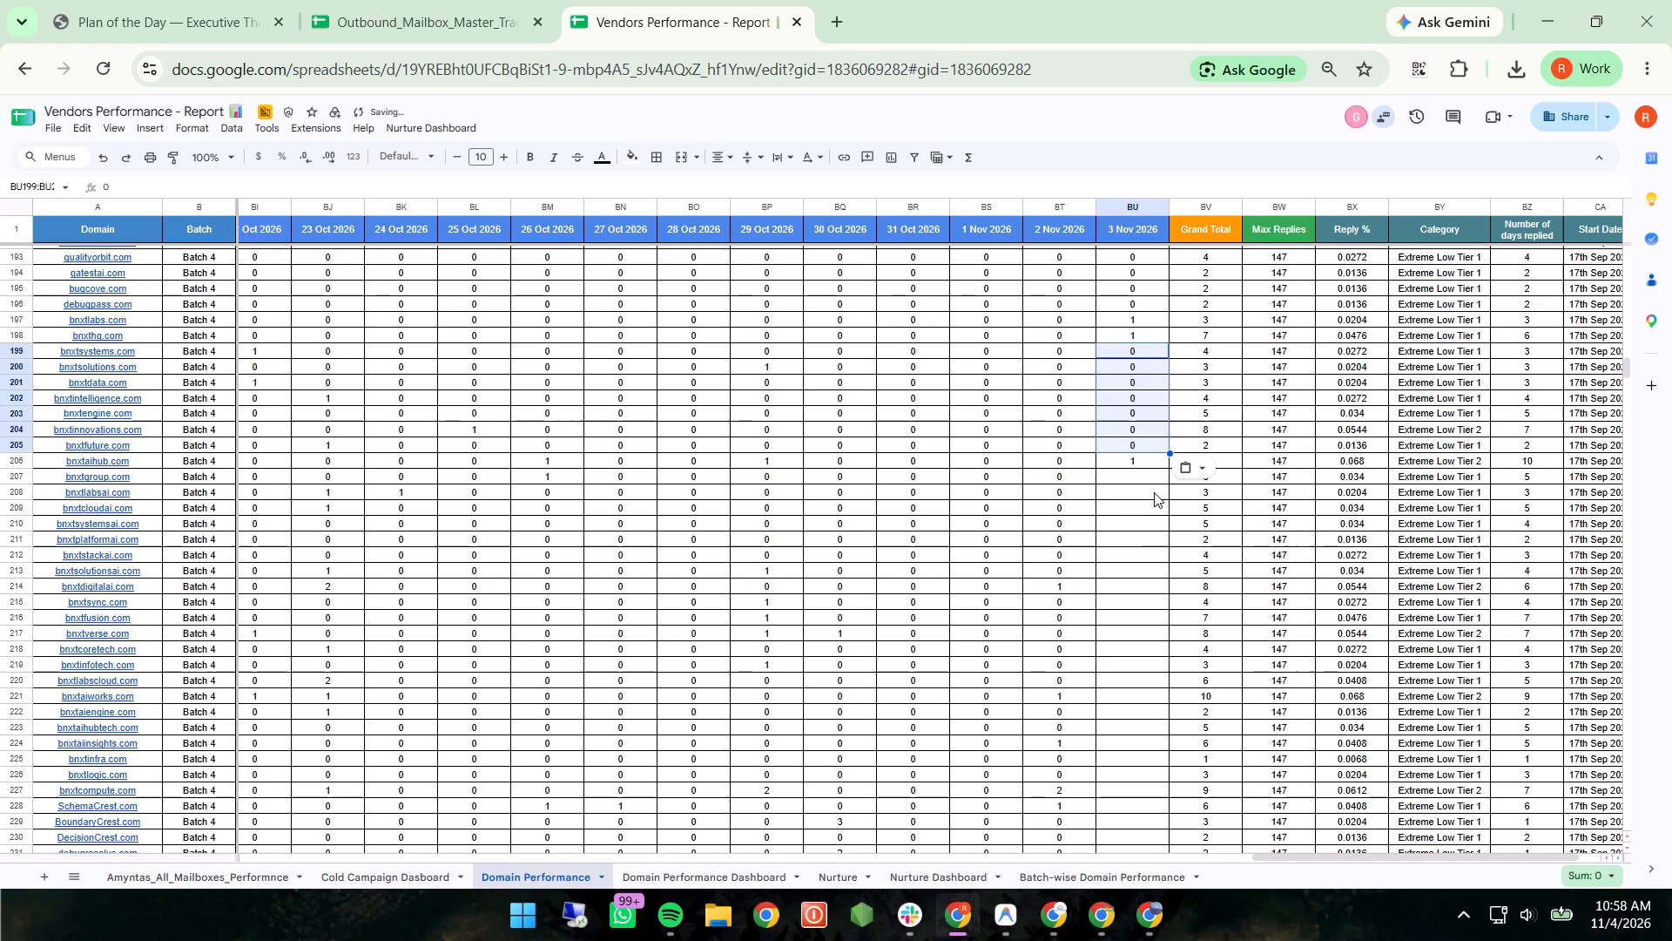
click(1148, 478)
key(shift+Down)
key(shift+Down)
key(shift+Down)
key(shift+Down)
key(shift+Down)
key(shift+Down)
key(shift+Down)
key(shift+Down)
key(shift+Down)
key(shift+Down)
key(shift+Down)
key(shift+Down)
key(shift+Down)
key(shift+Down)
key(shift+Down)
key(shift+Down)
key(shift+Down)
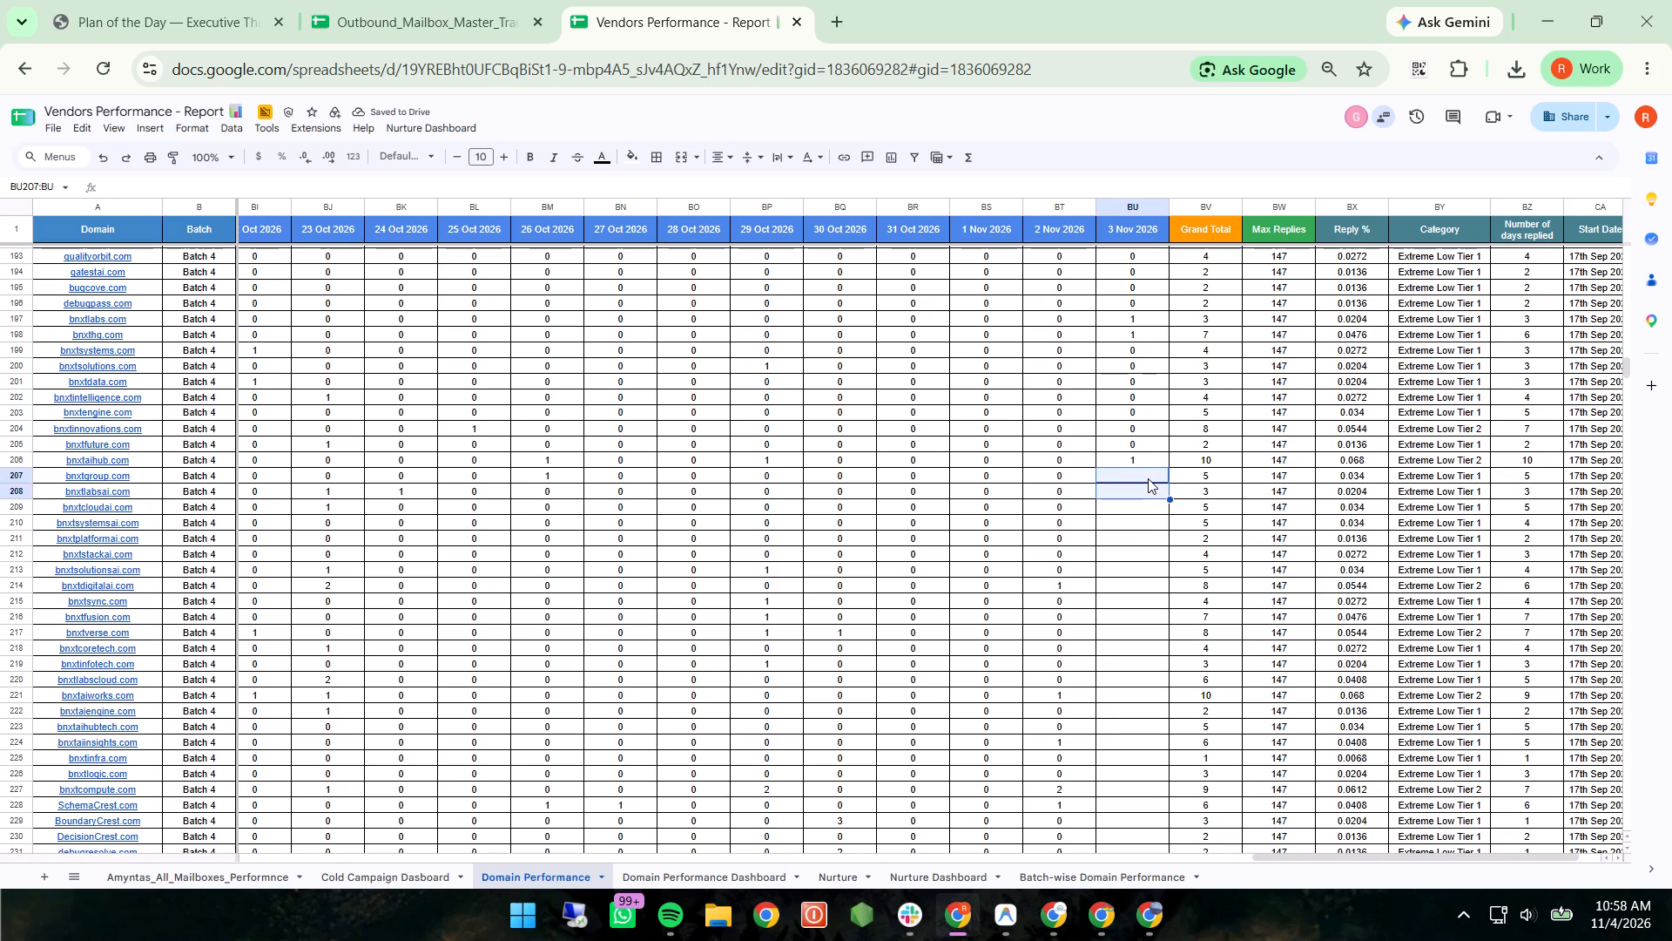
key(shift+Down)
key(shift+Down)
key(shift+Down)
key(shift+Down)
key(shift+Down)
key(shift+Down)
key(shift+Down)
key(shift+Down)
key(shift+Down)
key(shift+Down)
key(shift+Down)
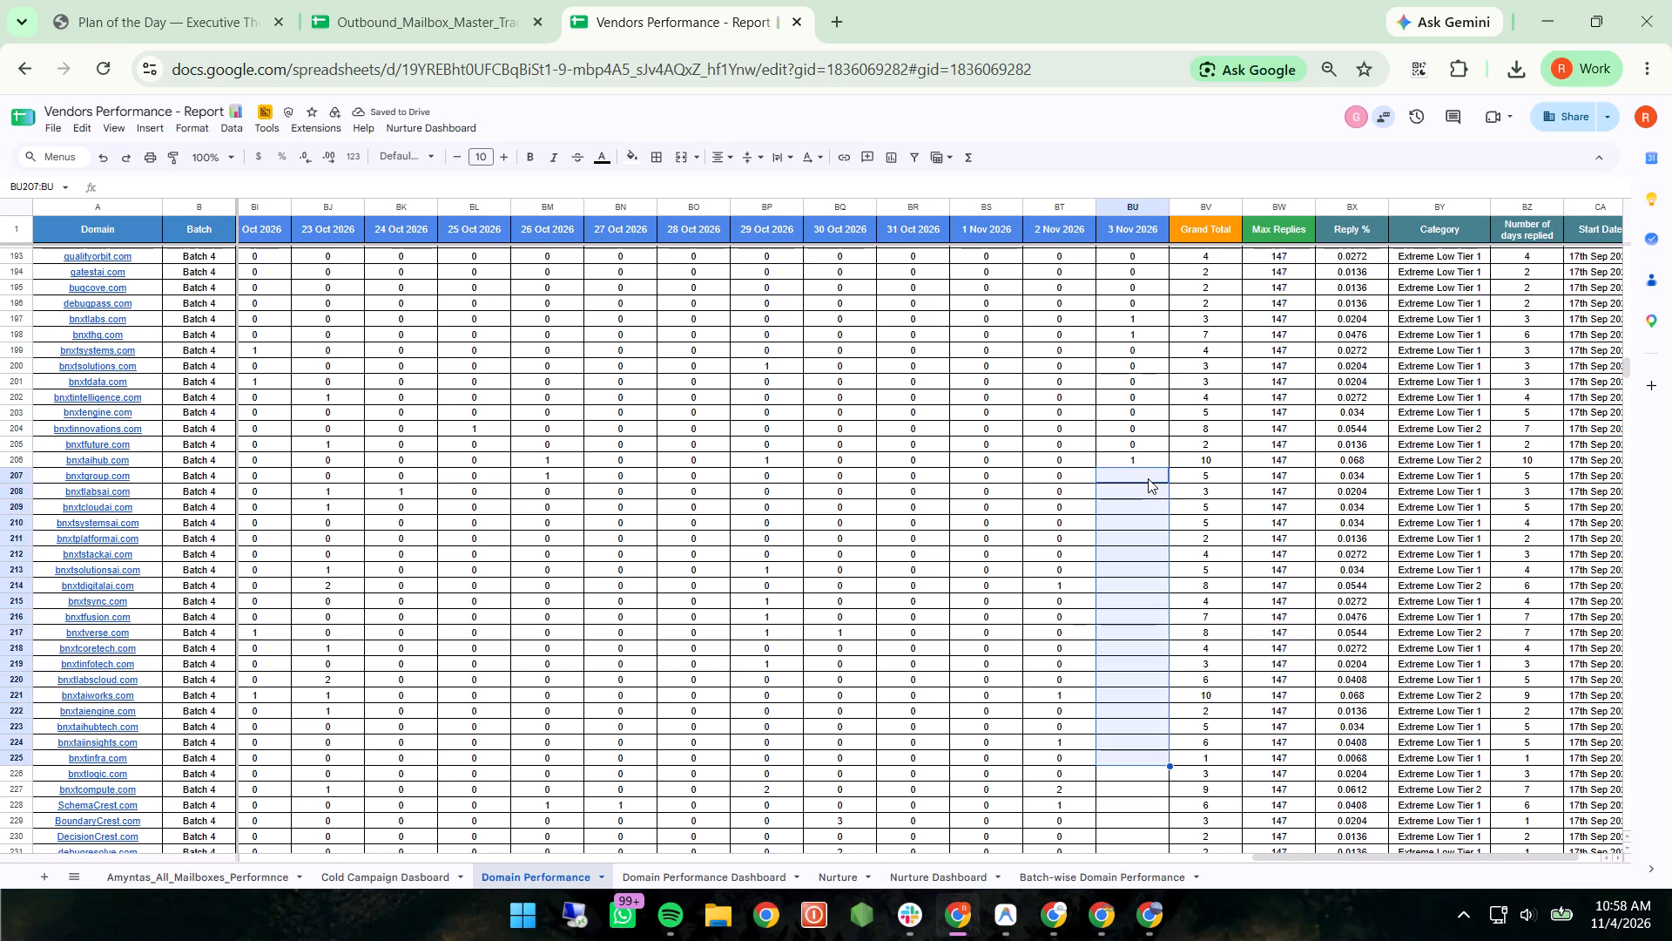
key(shift+Down)
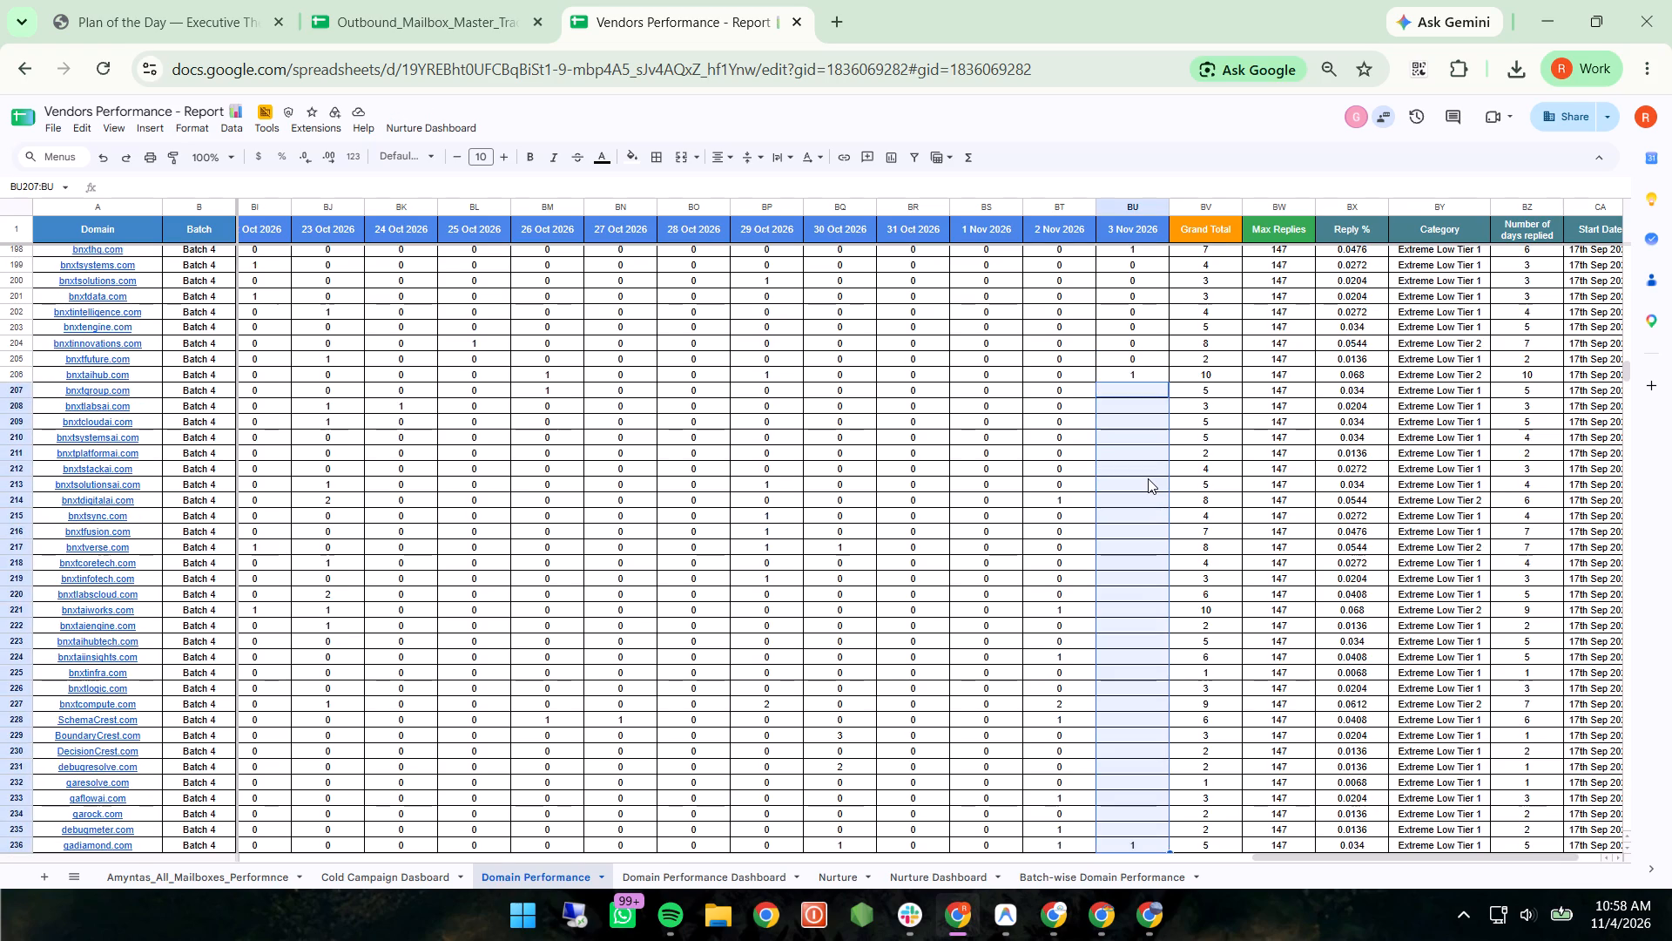
key(shift+Down)
key(shift+Up)
key(shift+Up)
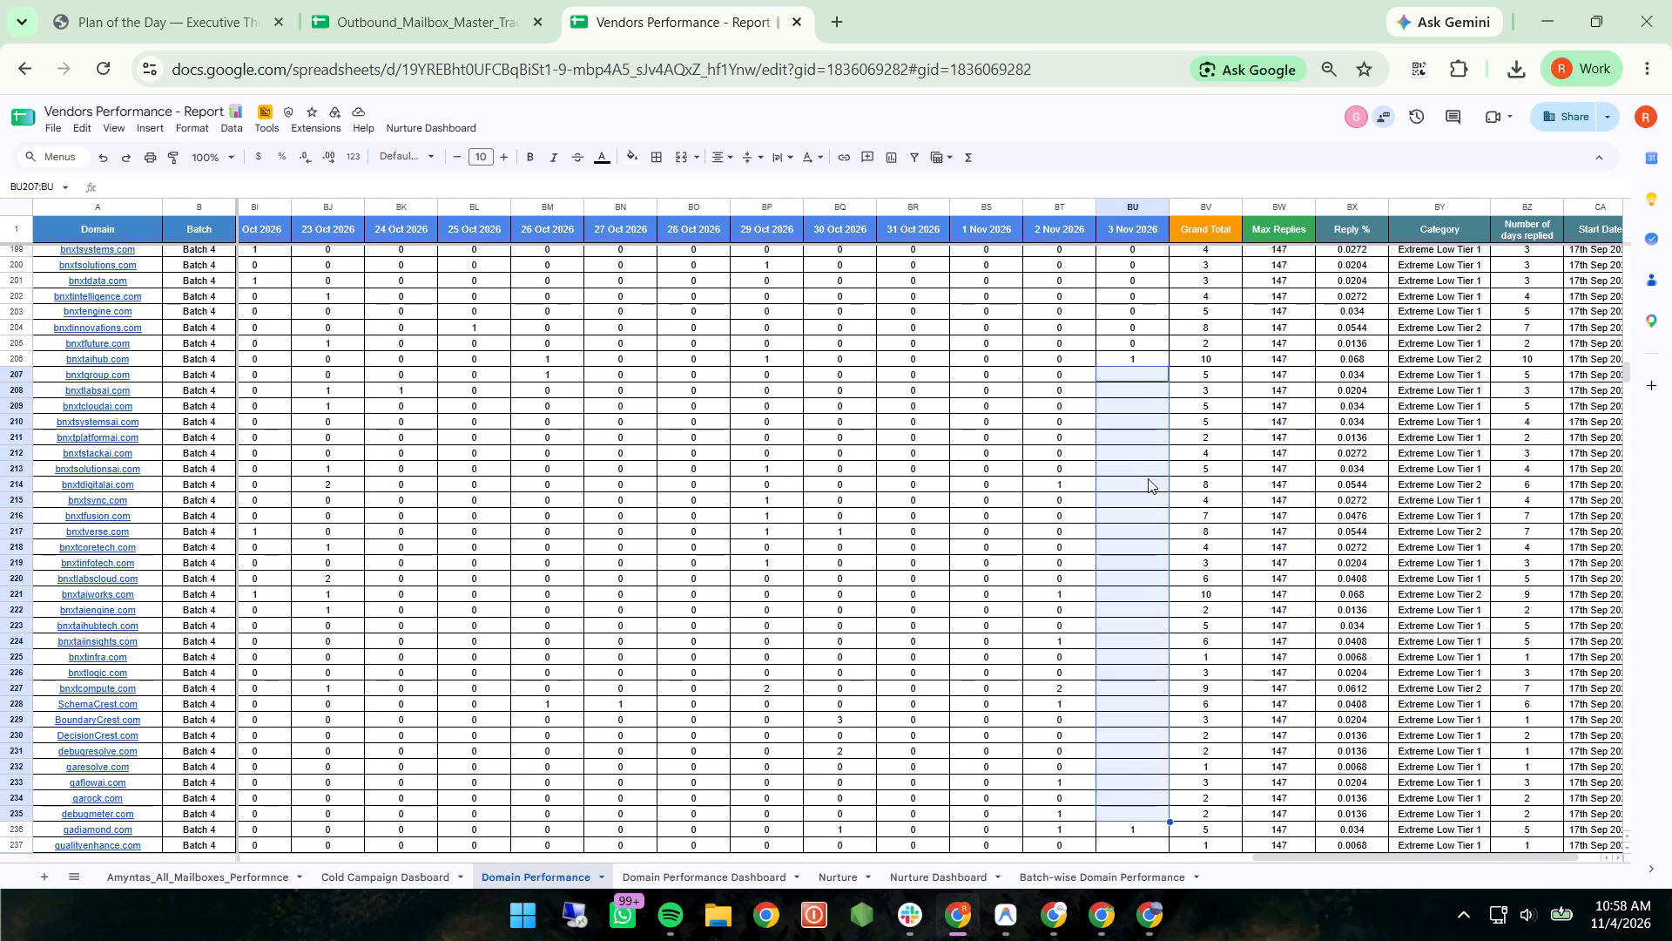
key(ctrl+v)
scroll(1148, 478, down, 2)
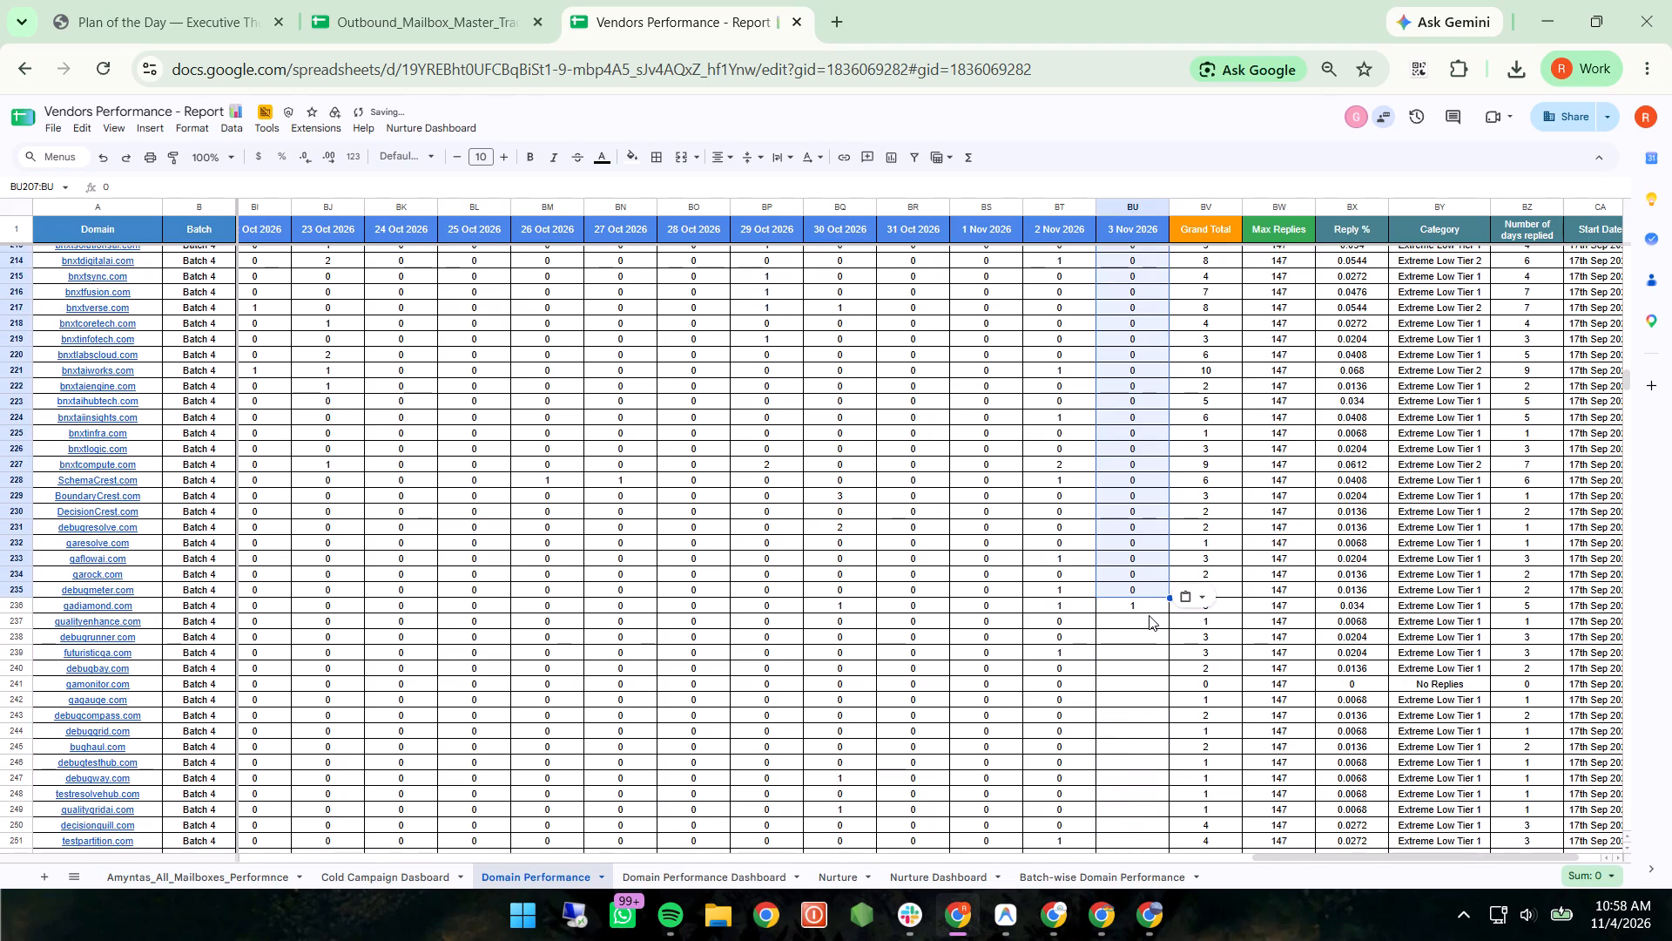
Paste the copied 0 into the empty 3 Nov 2026 cells from qualityenhance.com through frugaltestingtech.studio.
click(1149, 615)
scroll(1149, 615, down, 2)
key(shift+Down)
key(shift+Down)
key(shift+Down)
key(shift+Down)
key(shift+Down)
key(shift+Down)
key(shift+Down)
key(shift+Down)
key(shift+Down)
key(shift+Down)
key(shift+Down)
key(shift+Down)
key(shift+Down)
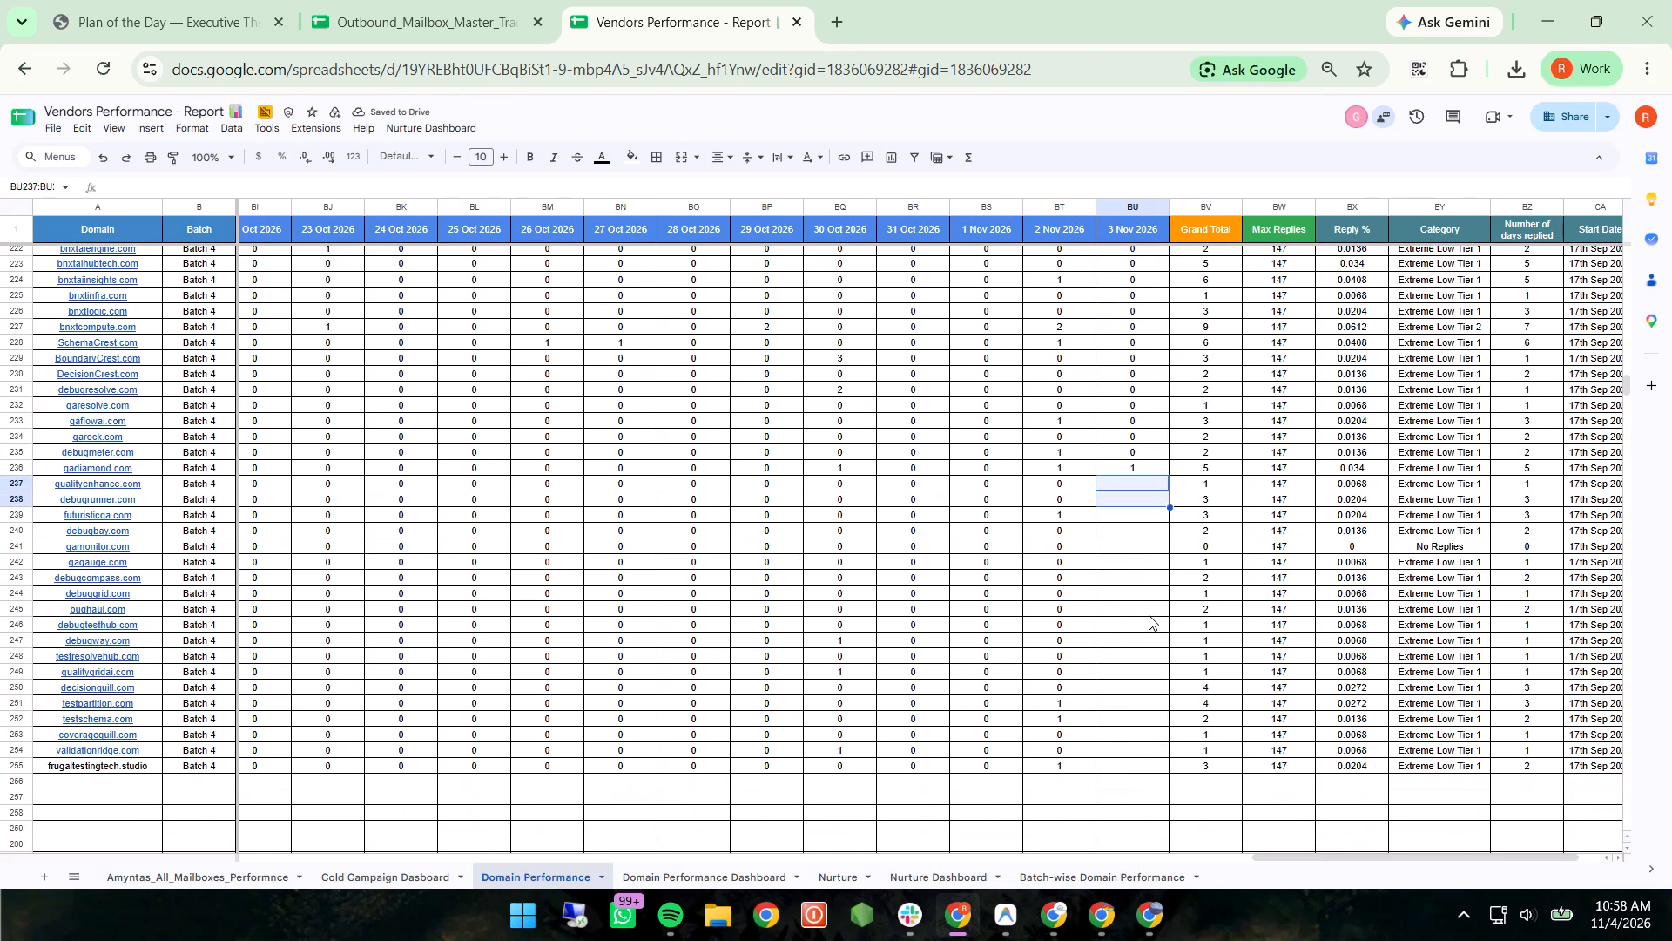
key(shift+Down)
key(shift+Down)
key(shift+Down)
key(shift+Down)
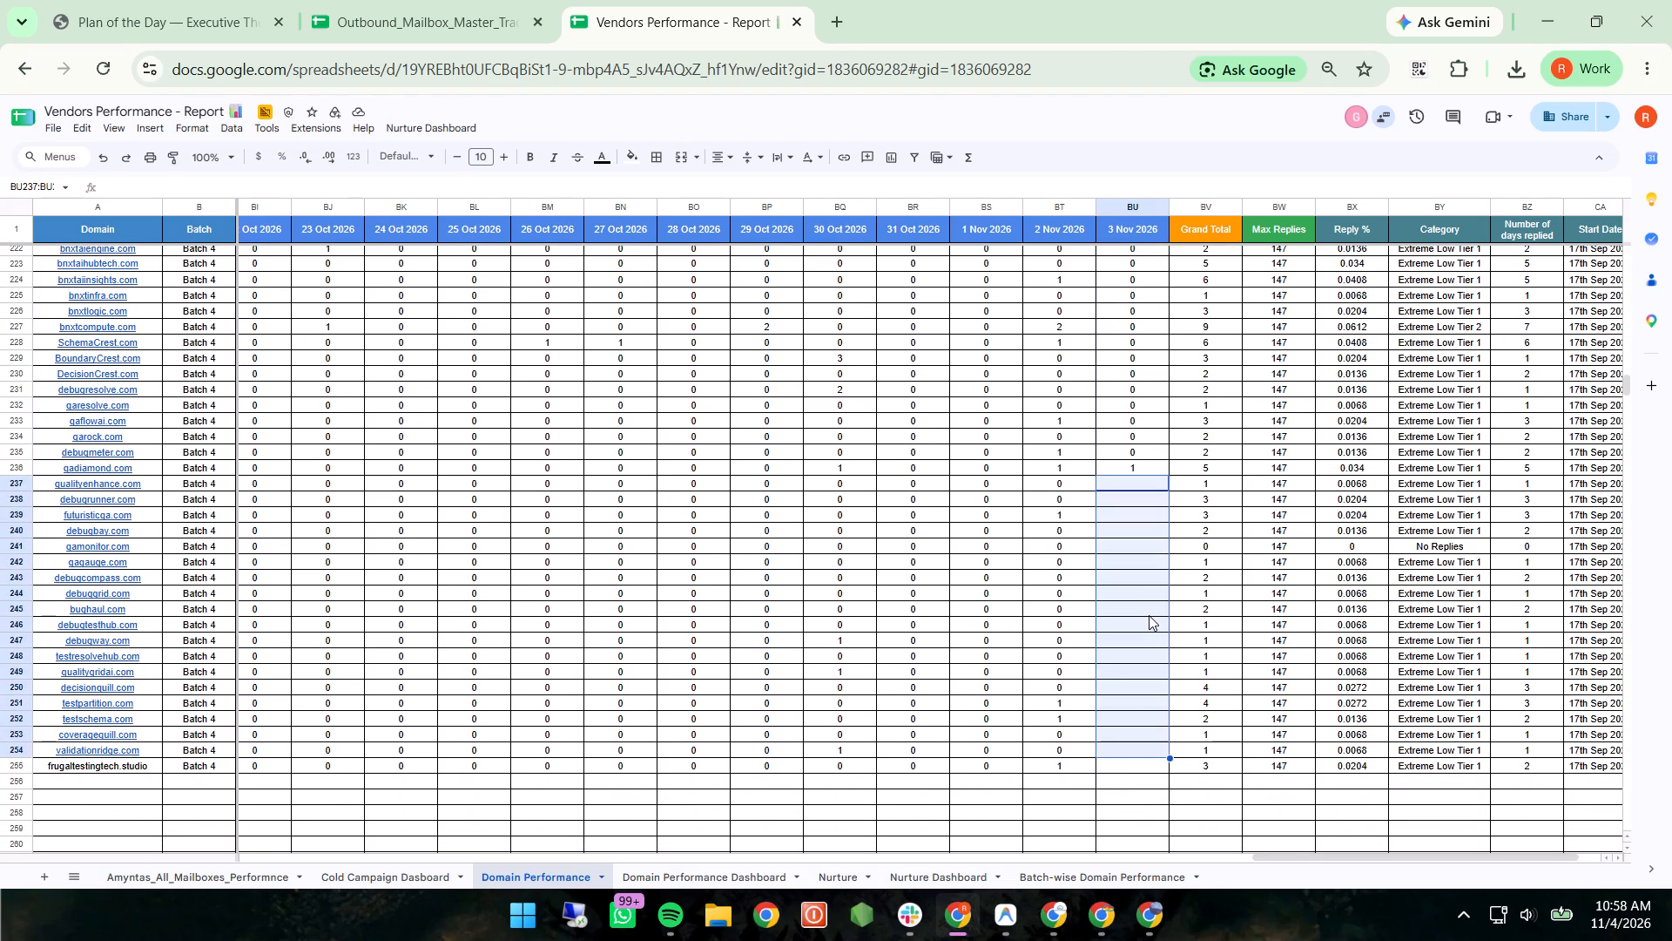
key(shift+Down)
key(ctrl+v)
Select all domains' 3 Nov 2026 values, from alphabnxt.com through frugaltestingtech.studio, to check their sum.
scroll(1149, 615, up, 13)
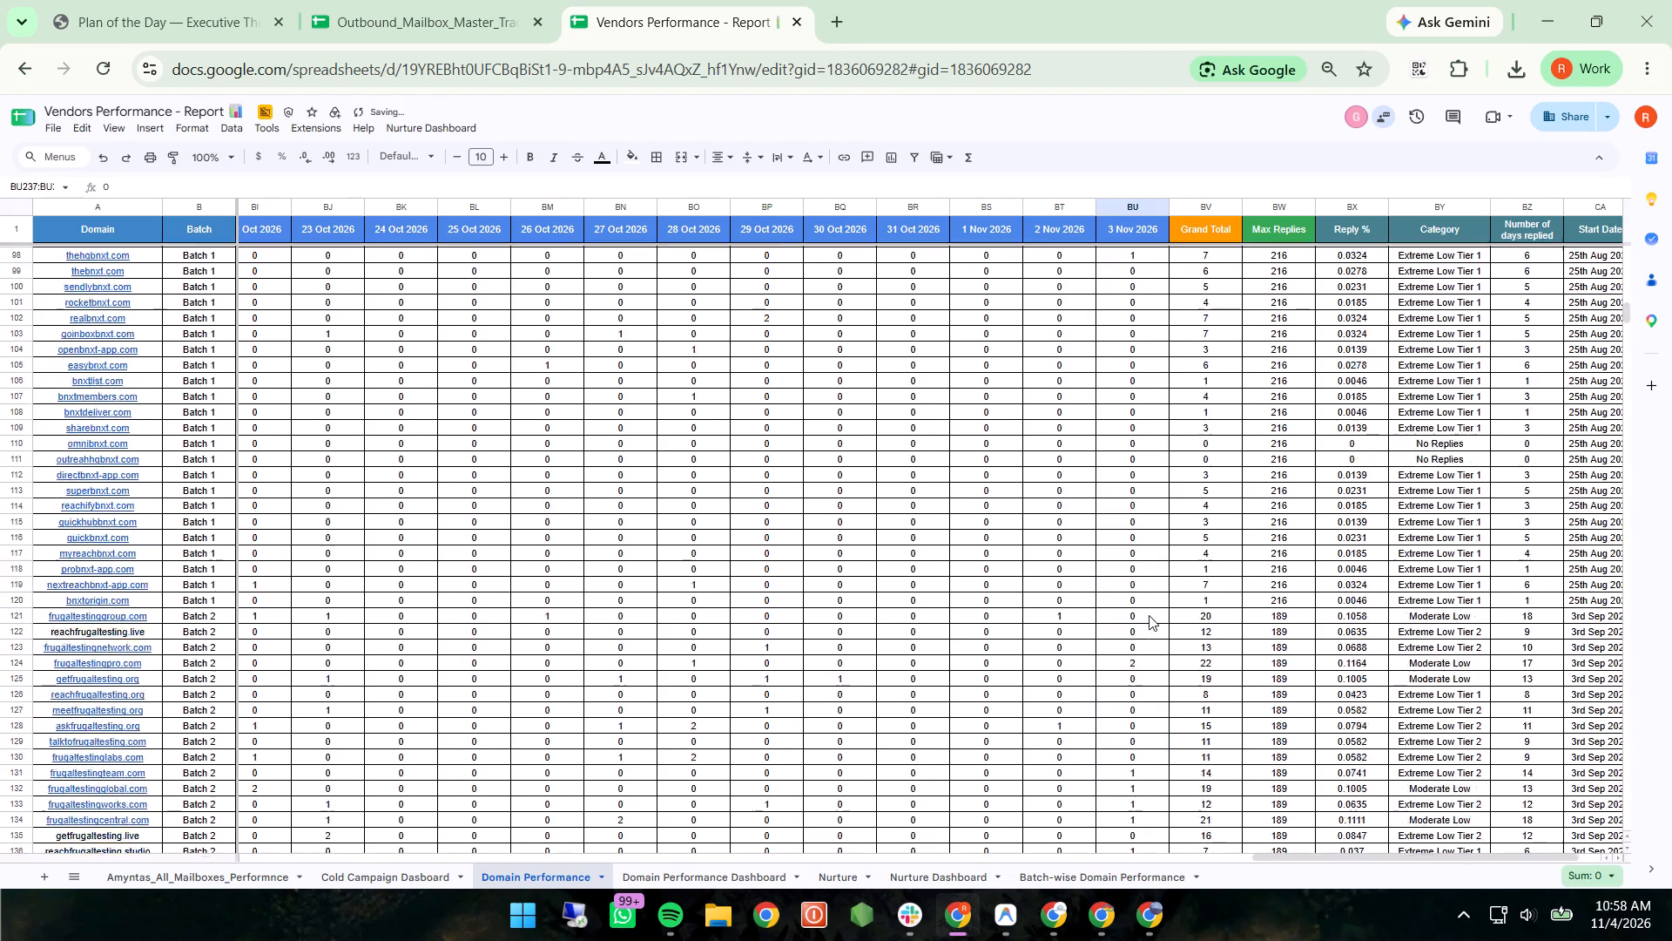
scroll(1149, 615, up, 13)
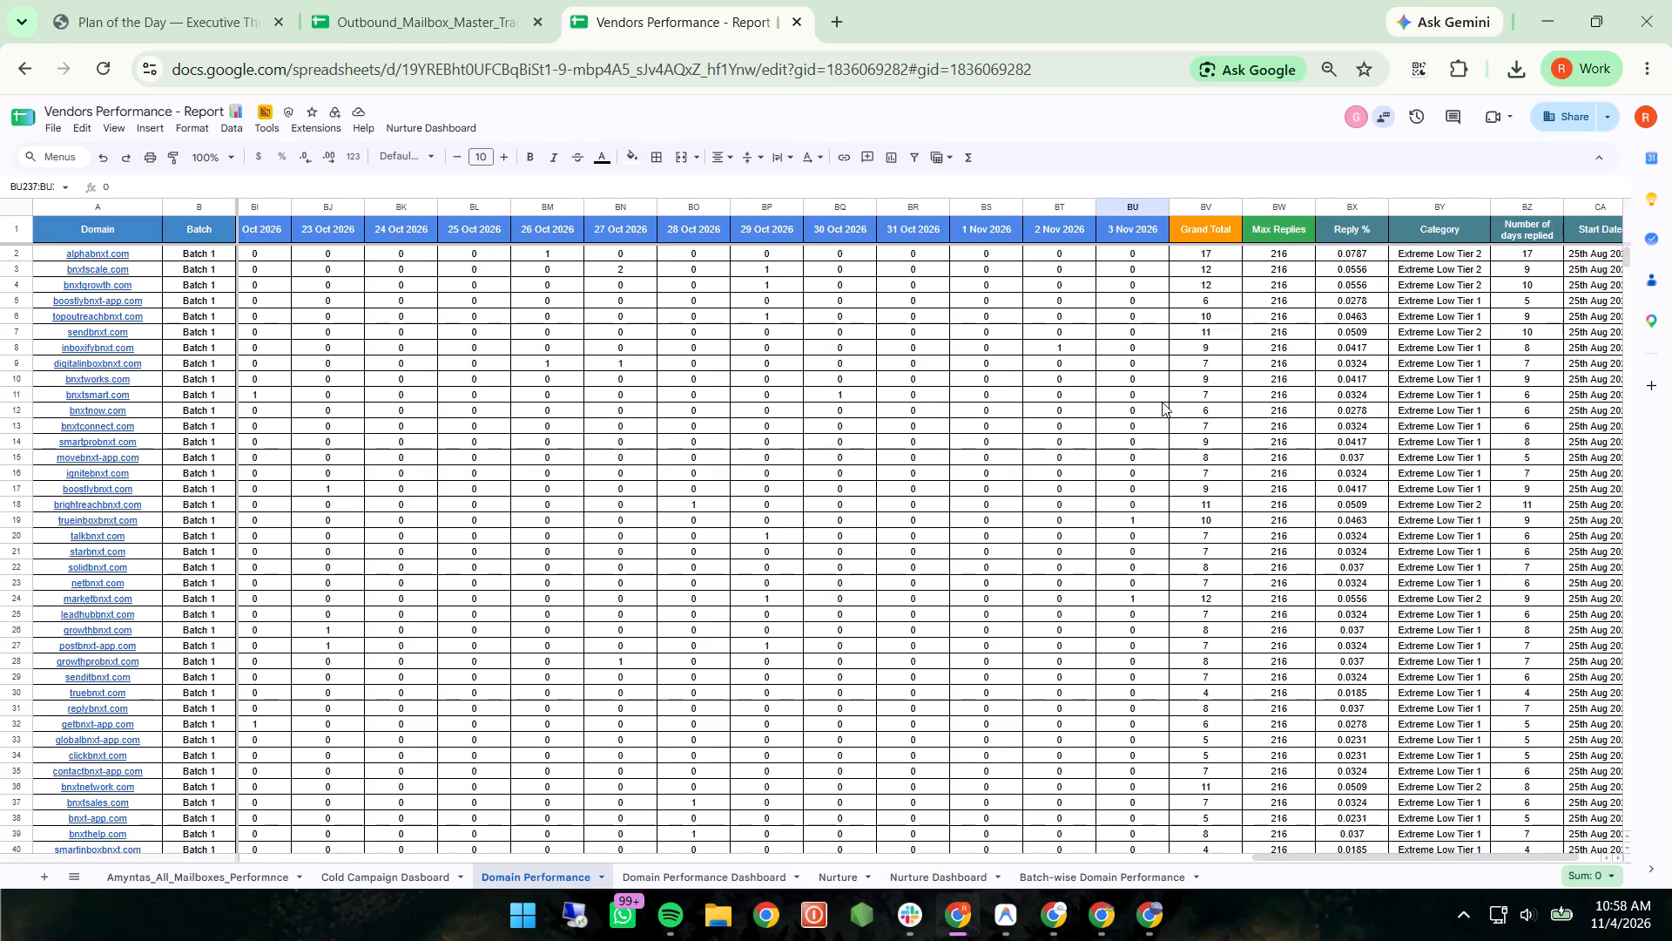
click(1143, 249)
key(ctrl+shift+Down)
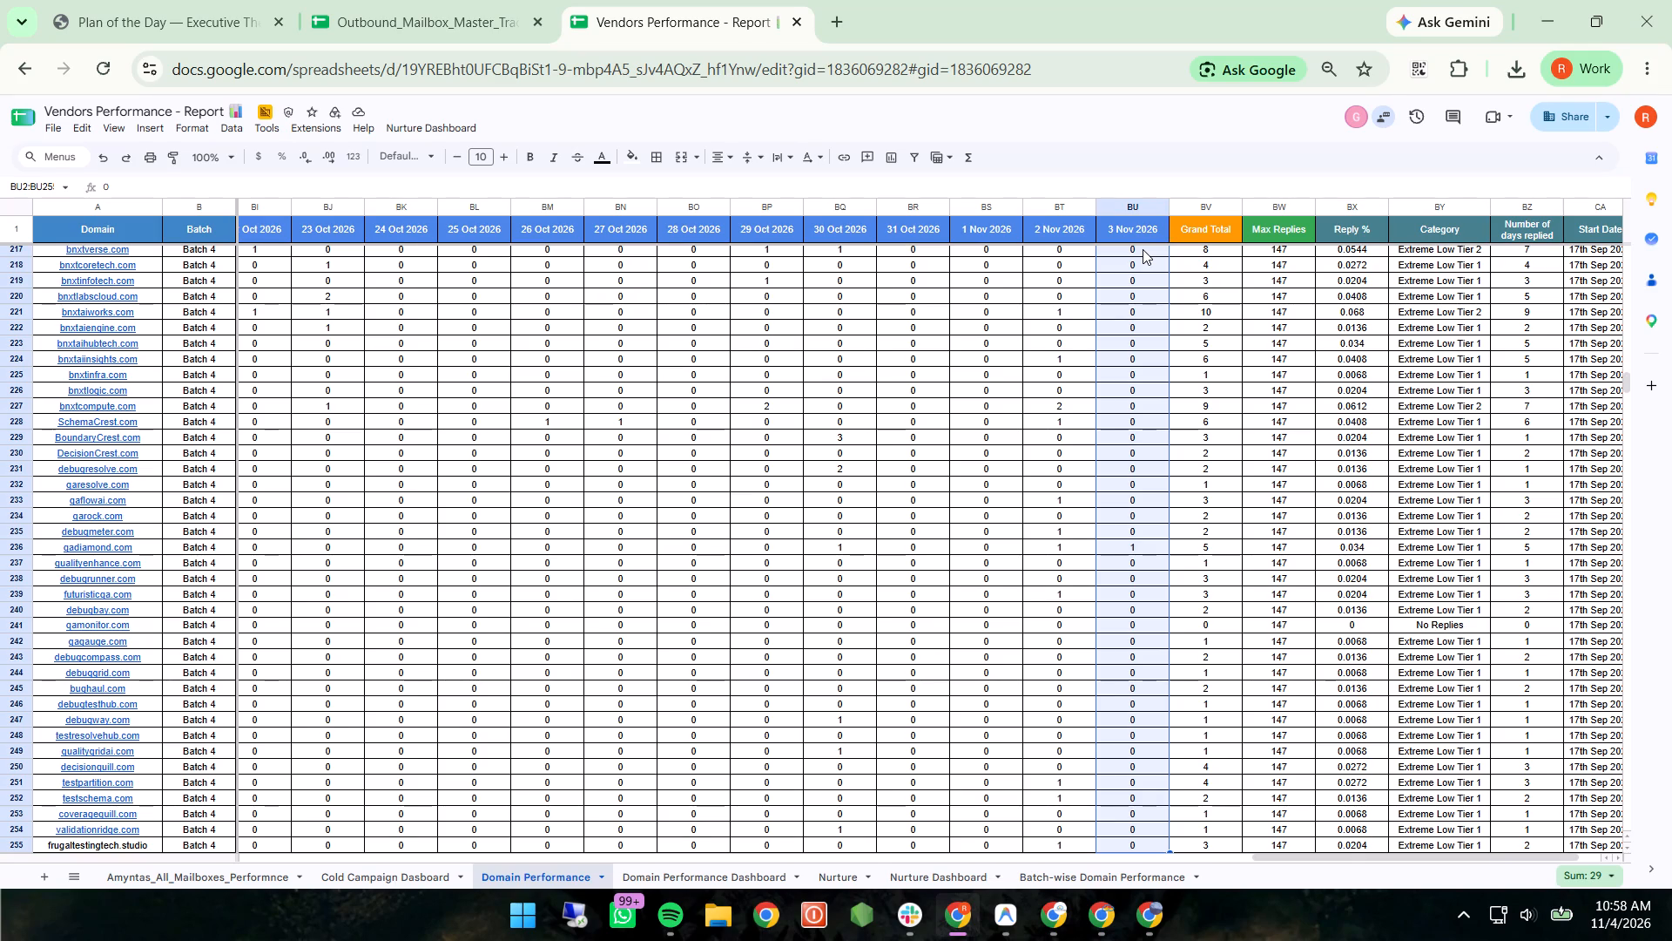
Create a filter on the Batch column of the Domain Performance sheet.
scroll(1143, 249, up, 18)
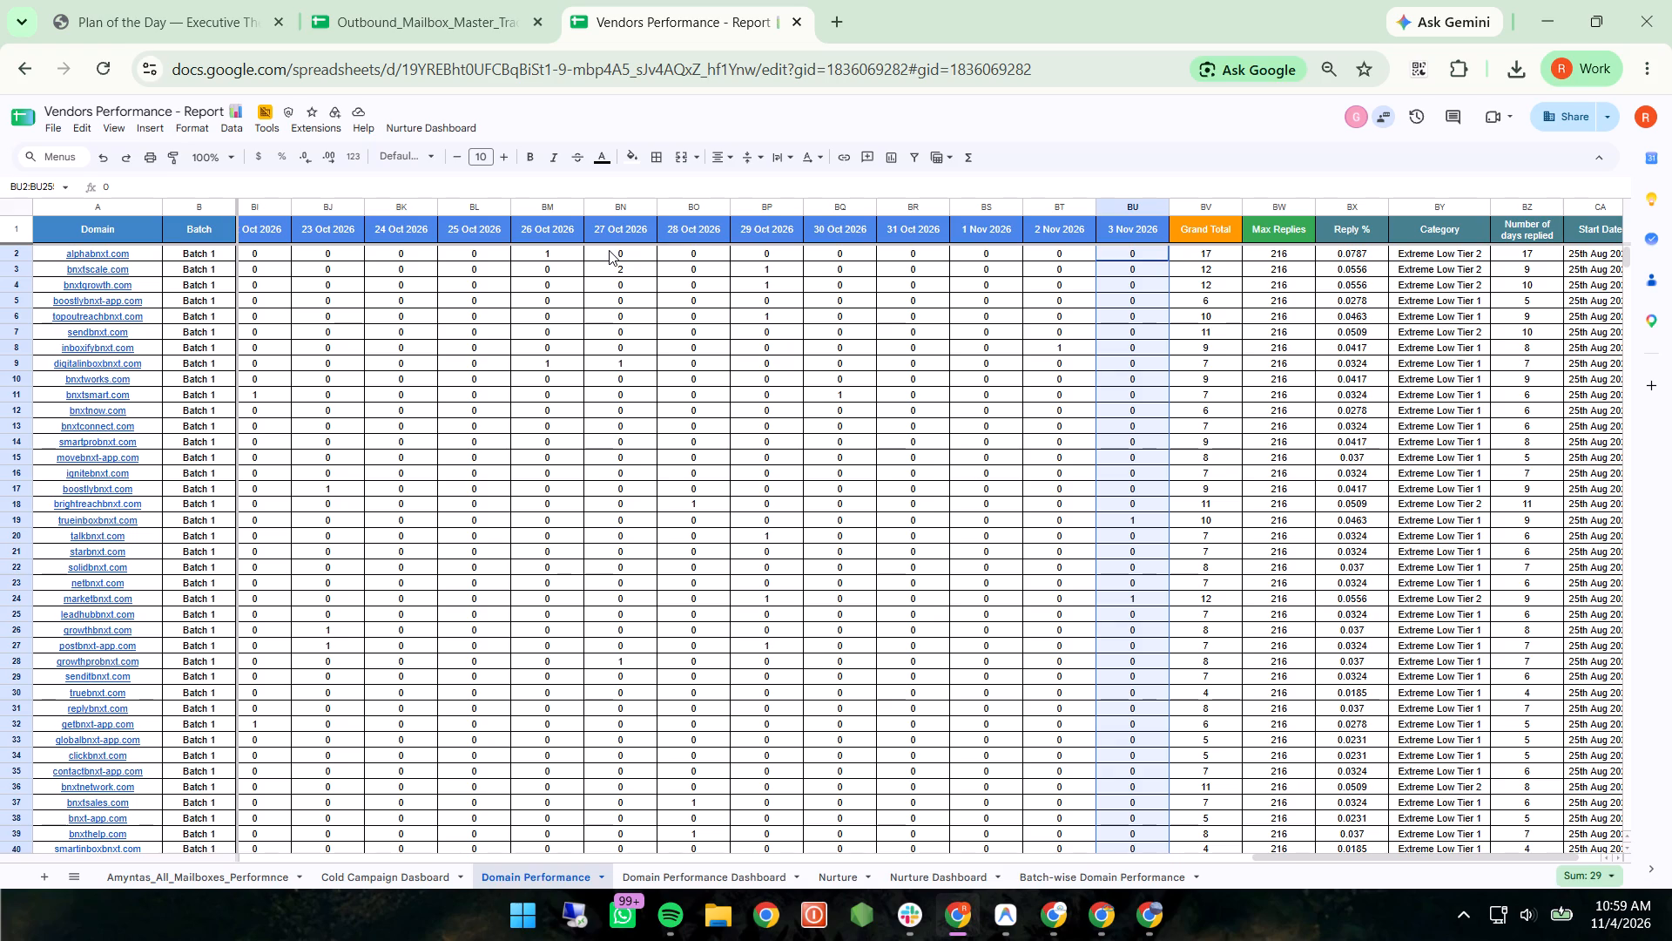
click(197, 206)
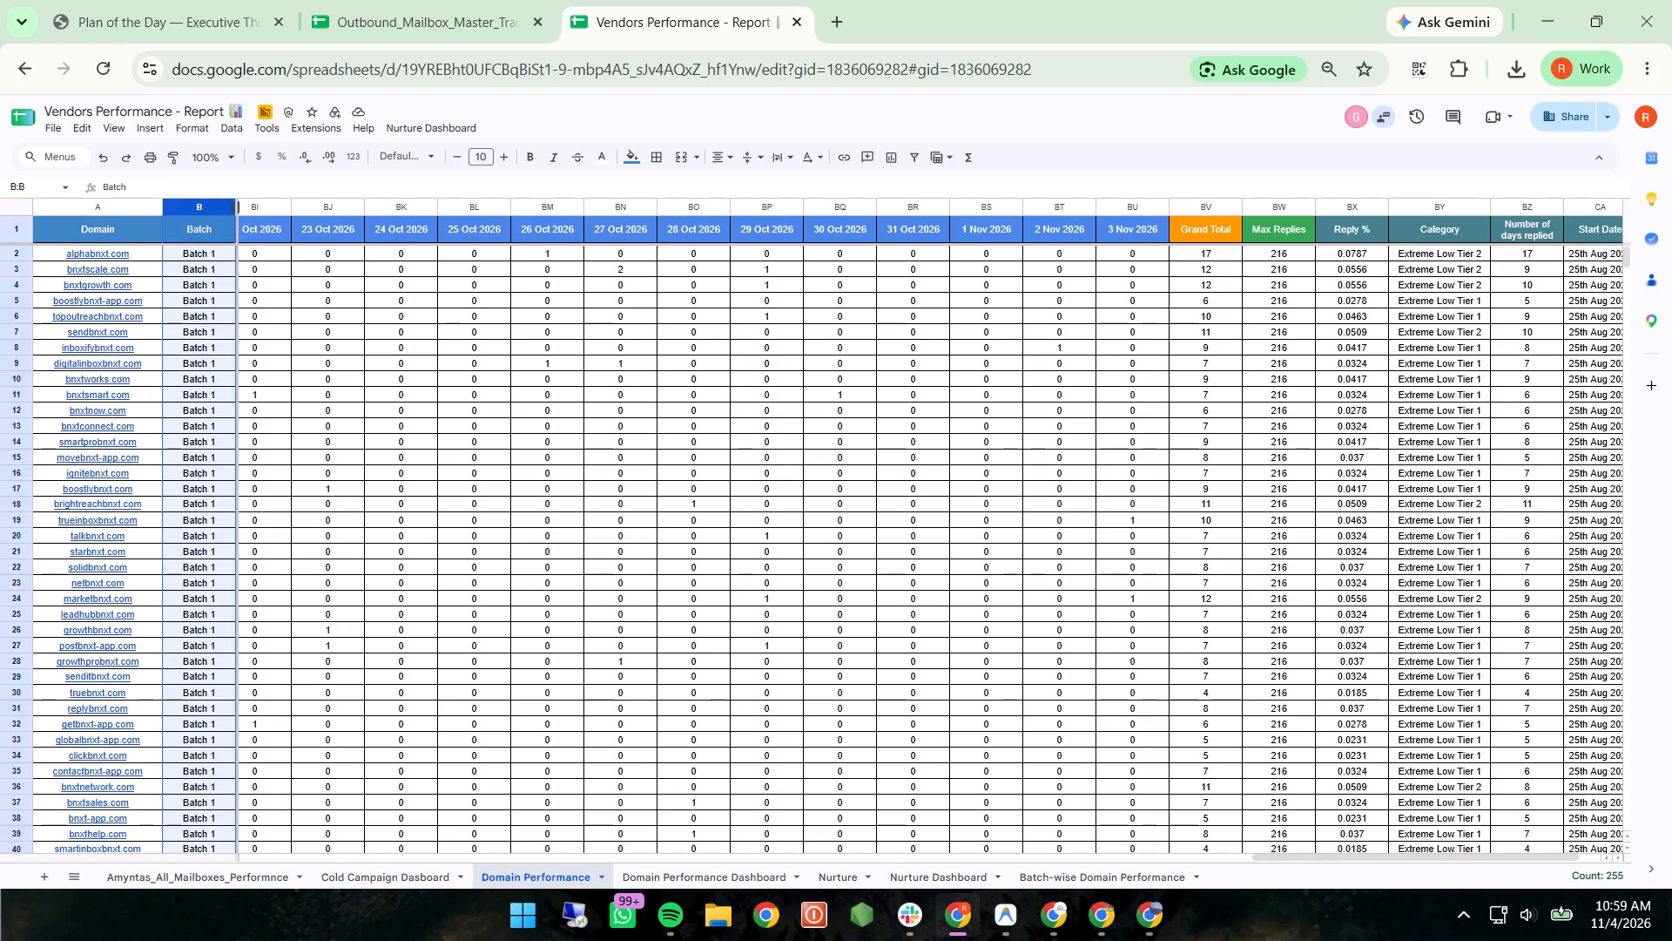
click(914, 152)
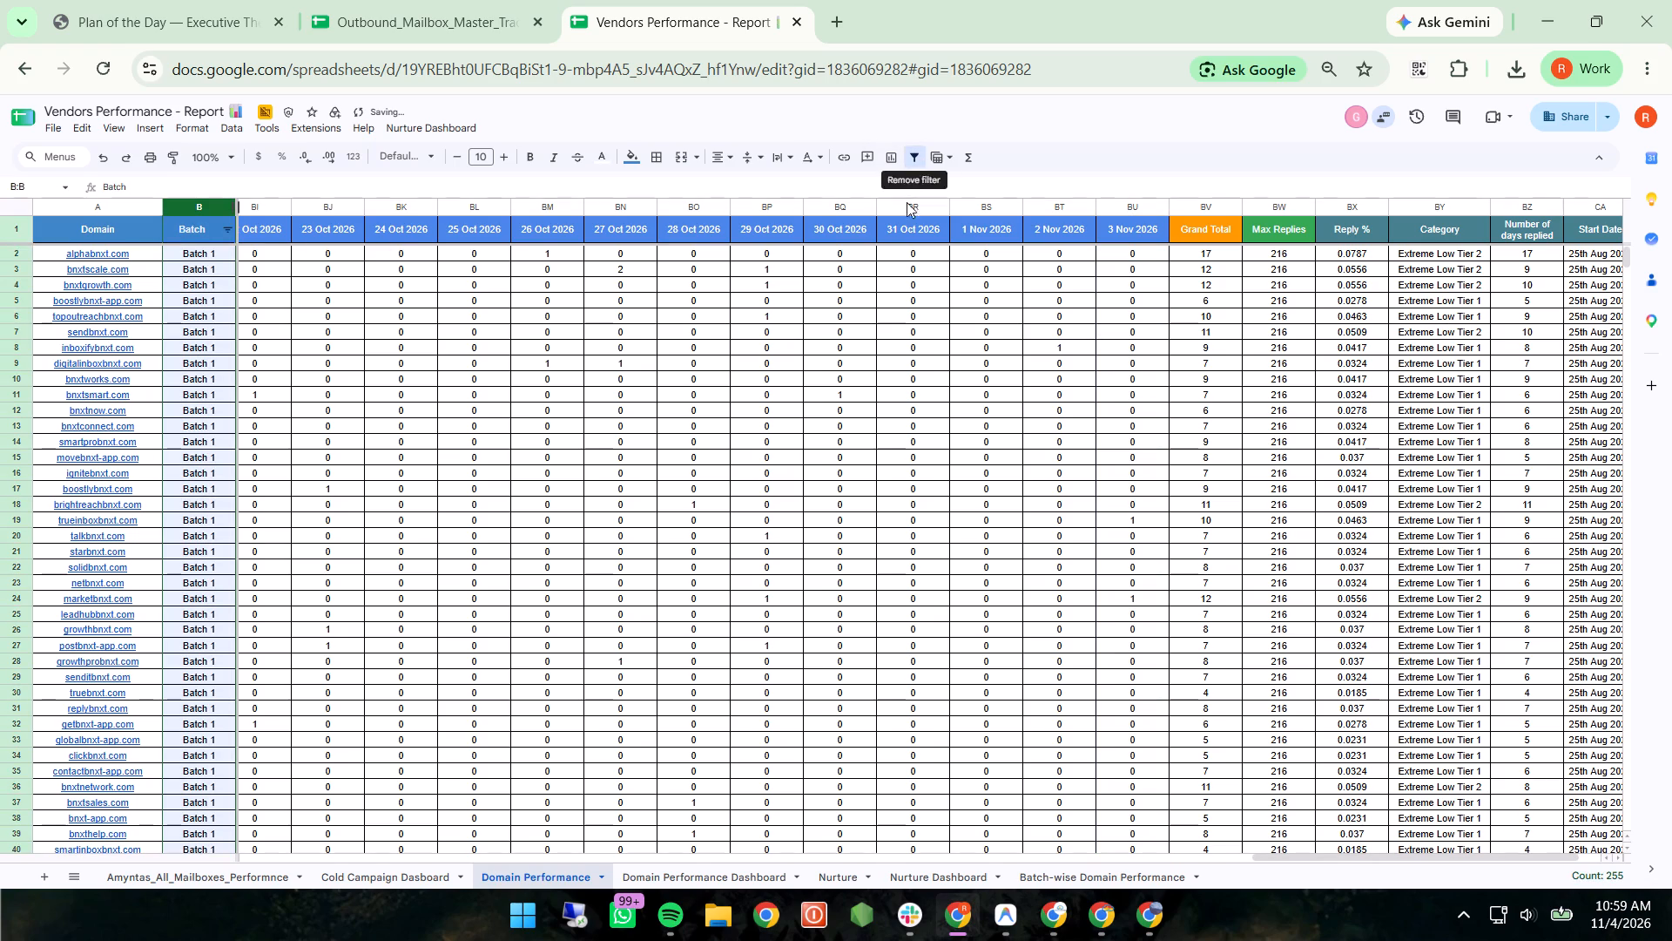
Filter the Batch column to Batch 1 only and select its 3 Nov 2026 values to check their sum.
click(226, 229)
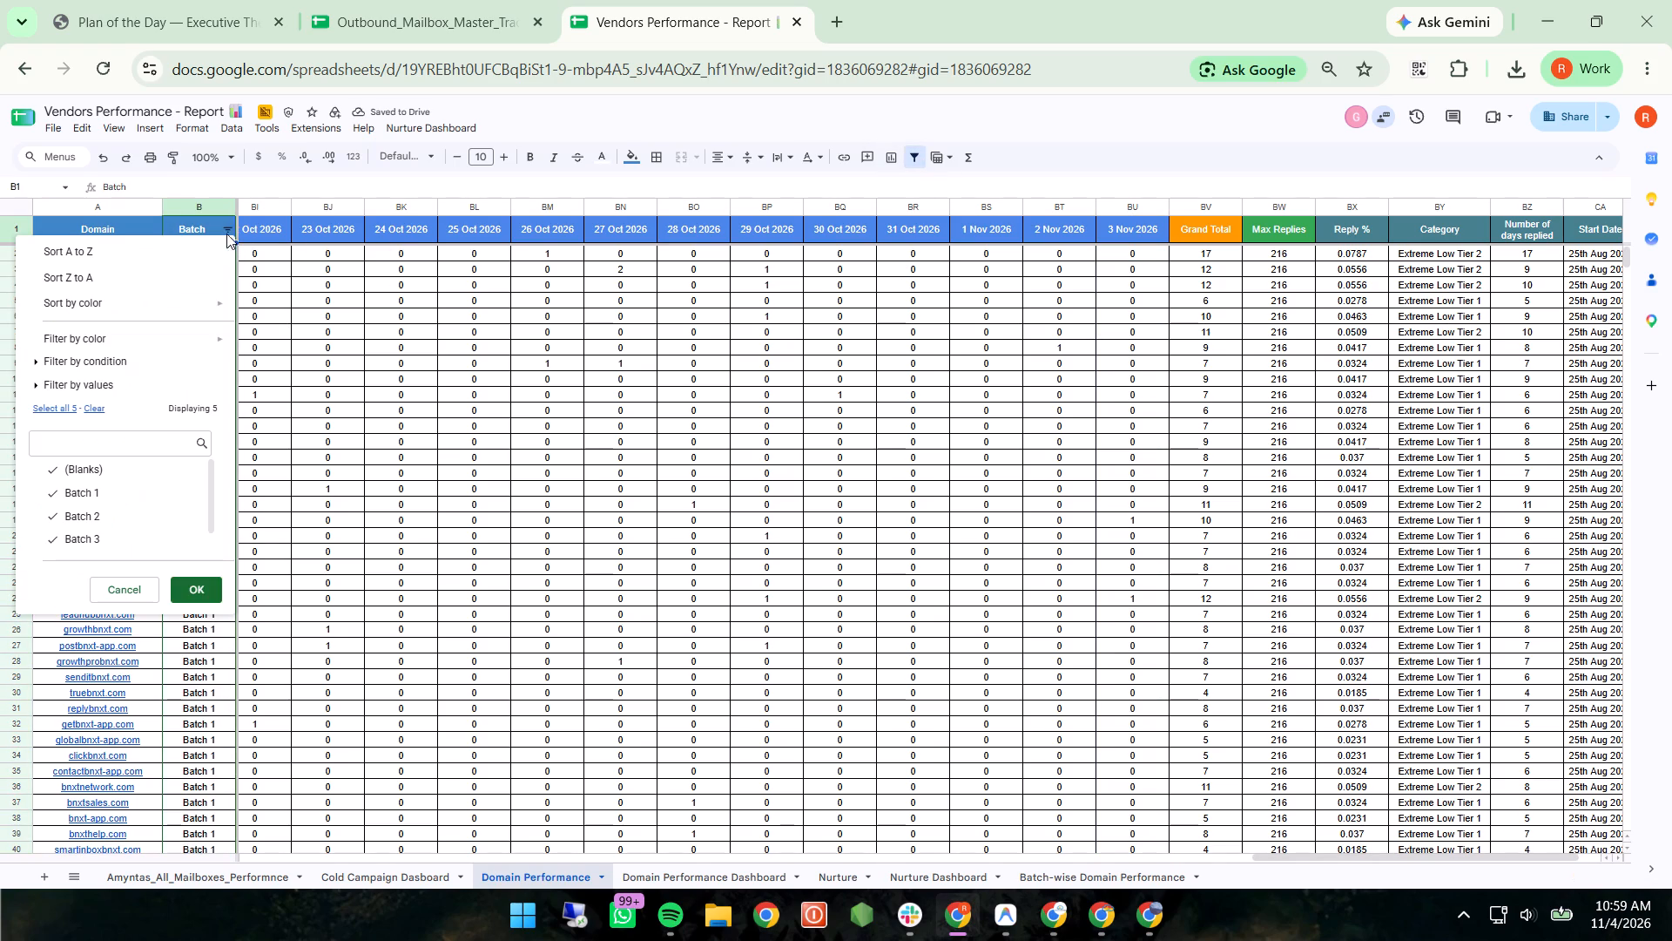
click(92, 408)
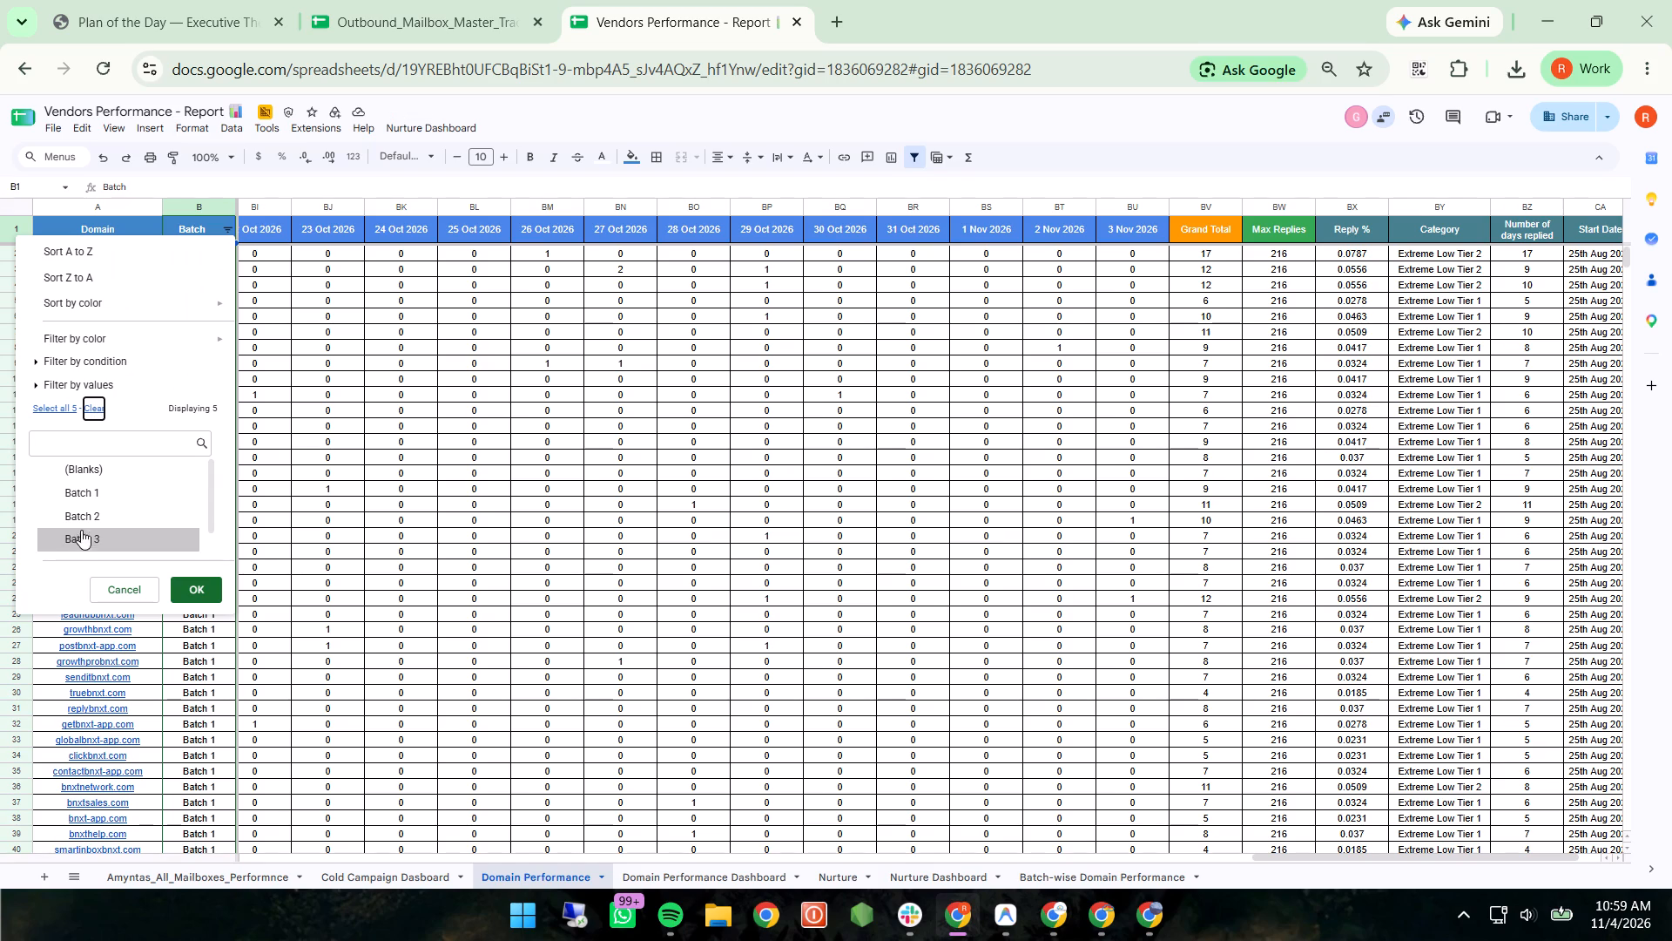
click(100, 501)
click(185, 579)
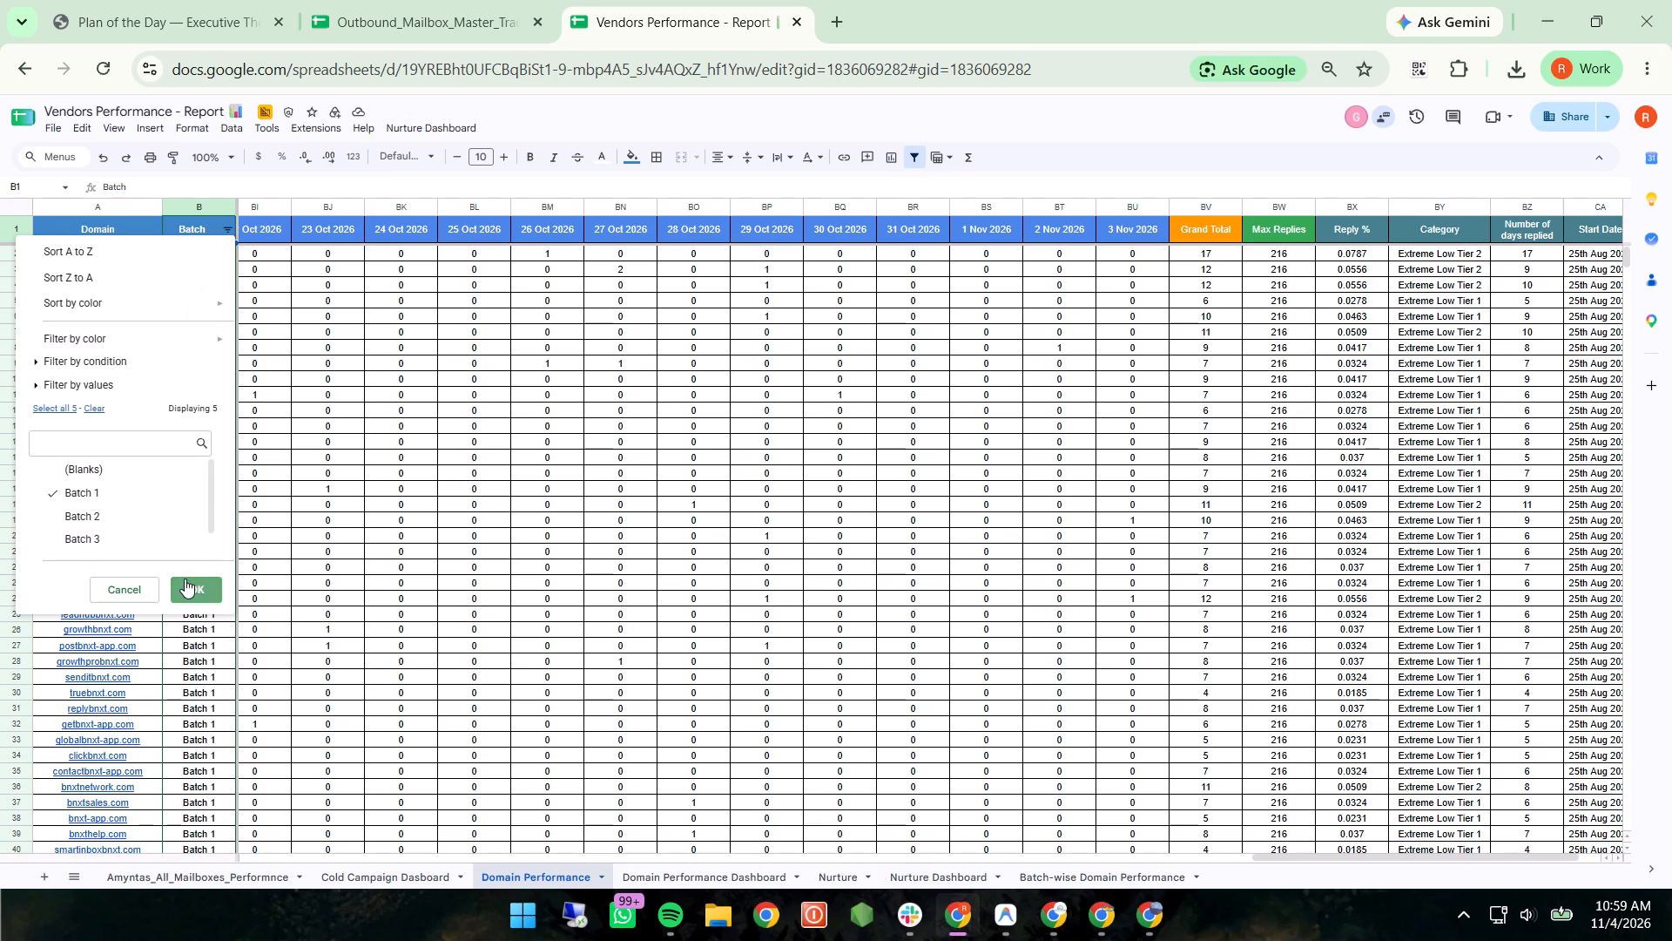
scroll(1135, 261, up, 6)
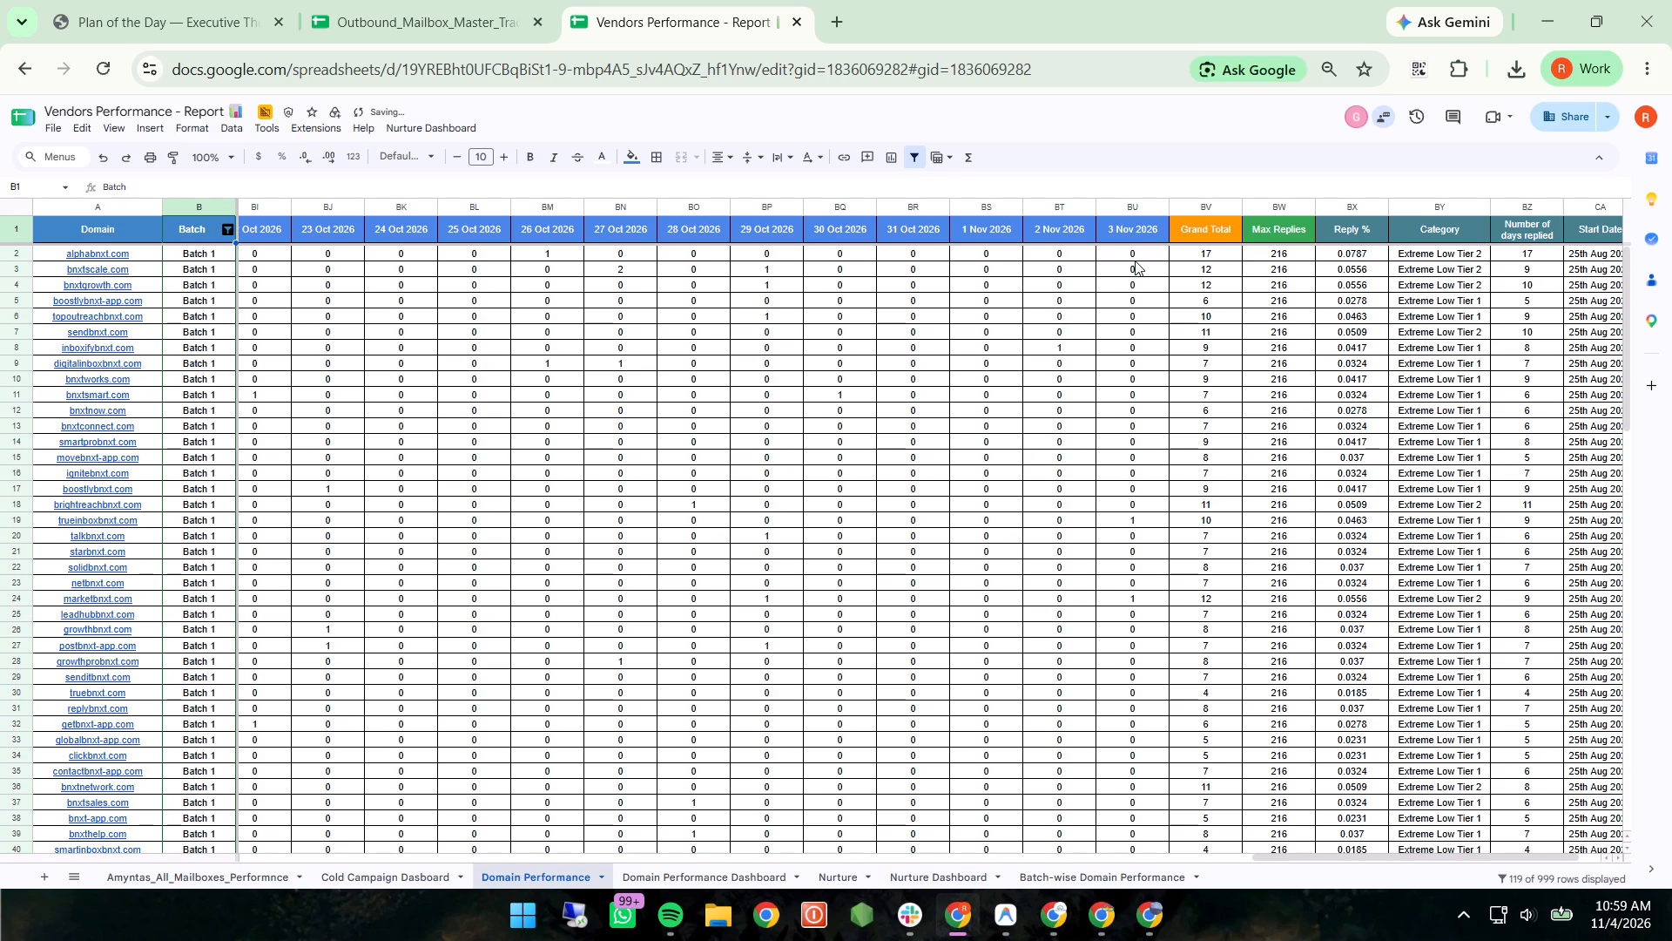
click(1138, 247)
key(ctrl+shift+Down)
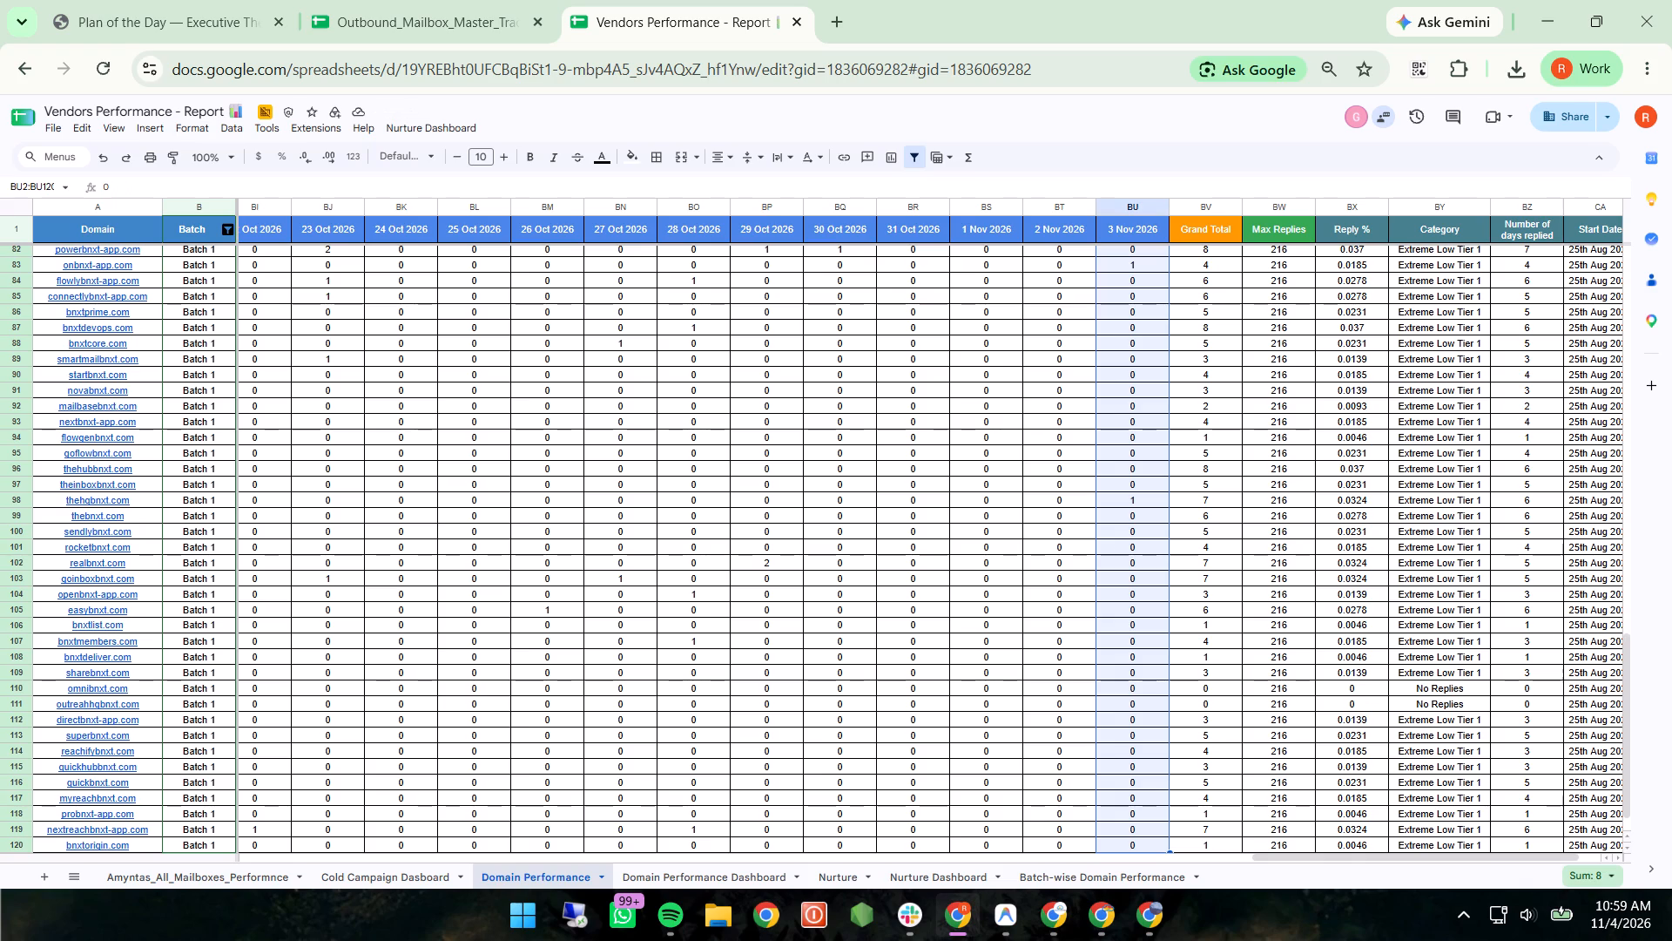
Filter the Batch column to Batch 2 only and select its 3 Nov 2026 values to check their sum.
click(226, 234)
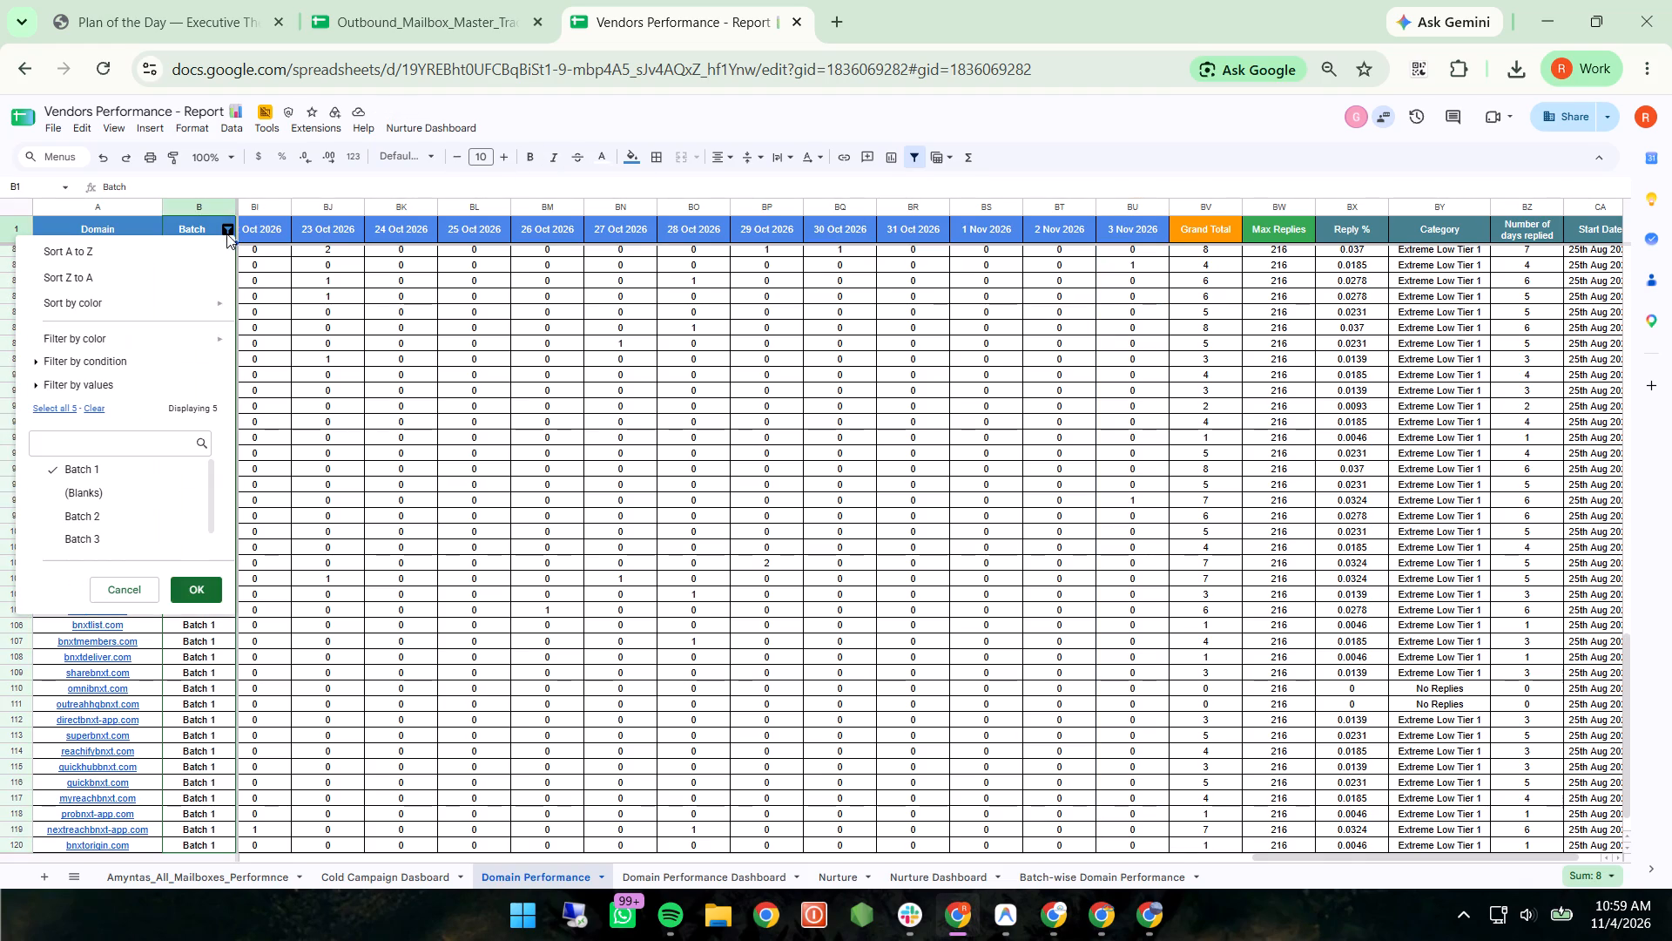
click(100, 412)
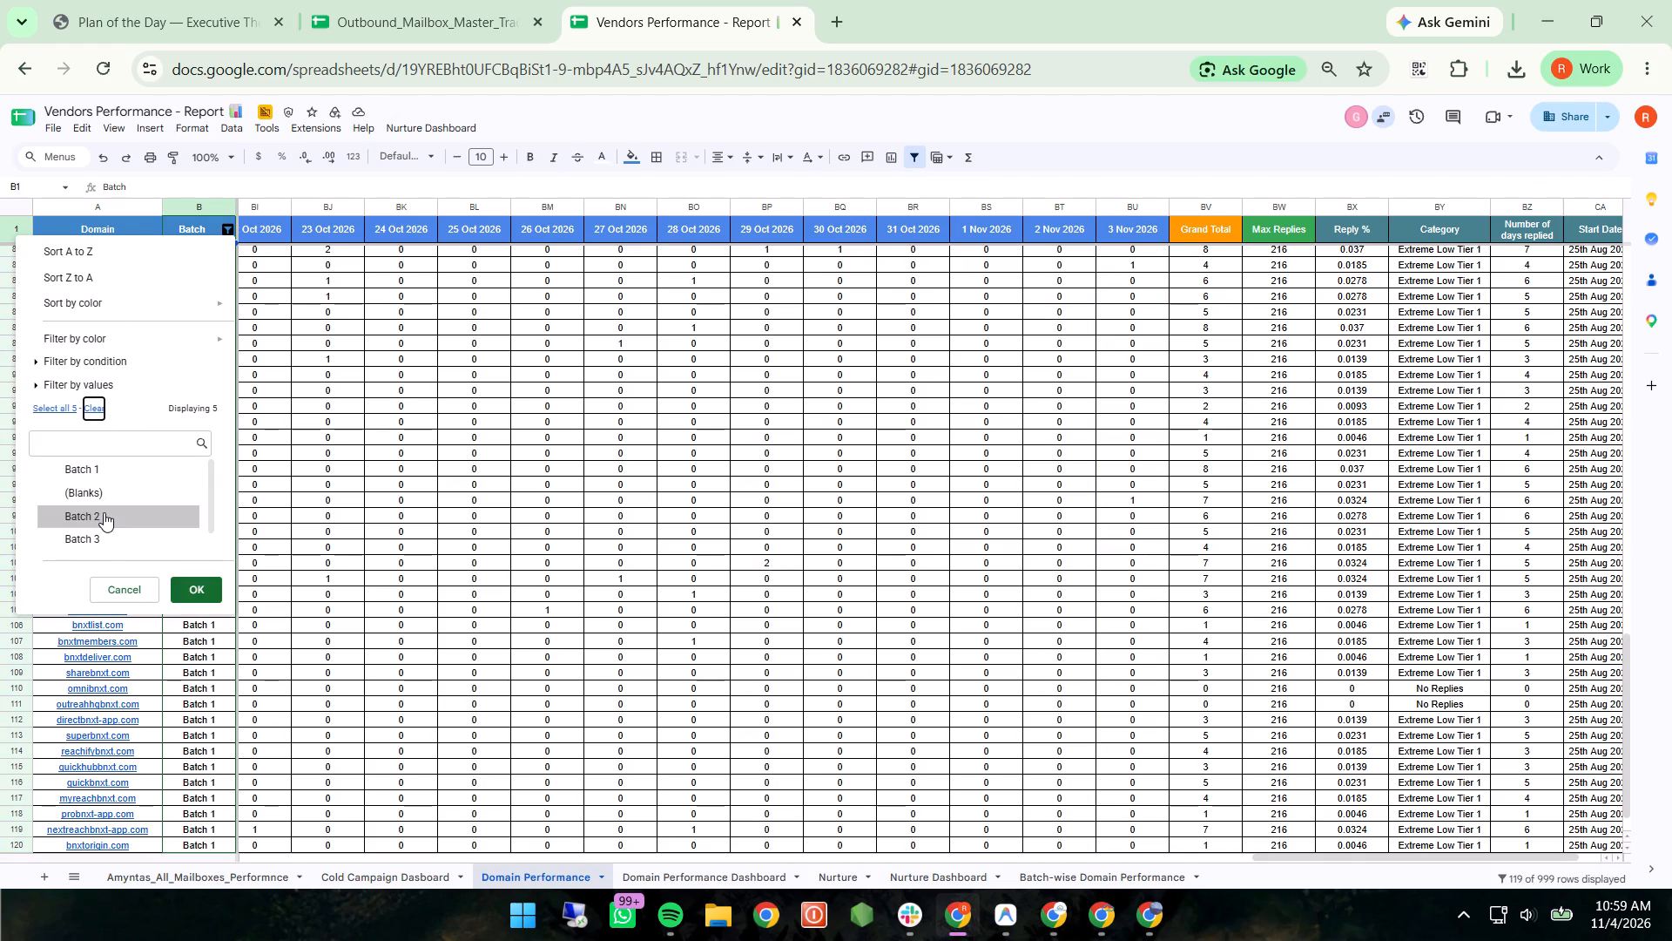
click(104, 512)
click(192, 585)
scroll(1065, 429, up, 8)
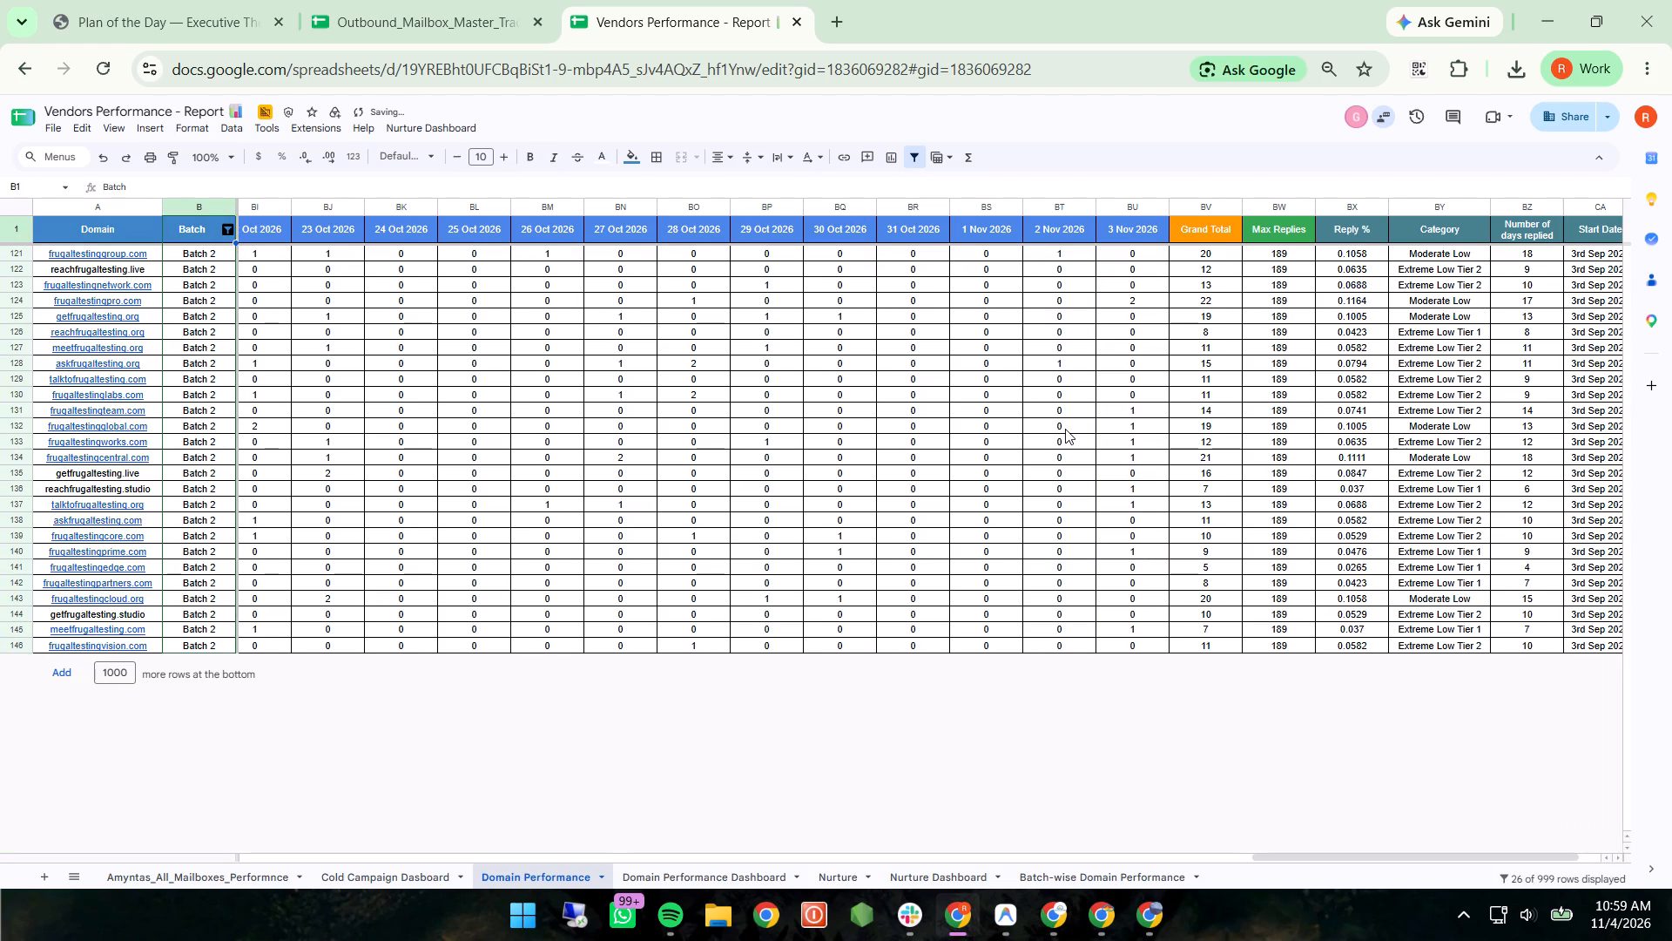
click(1125, 247)
key(ctrl+shift+Down)
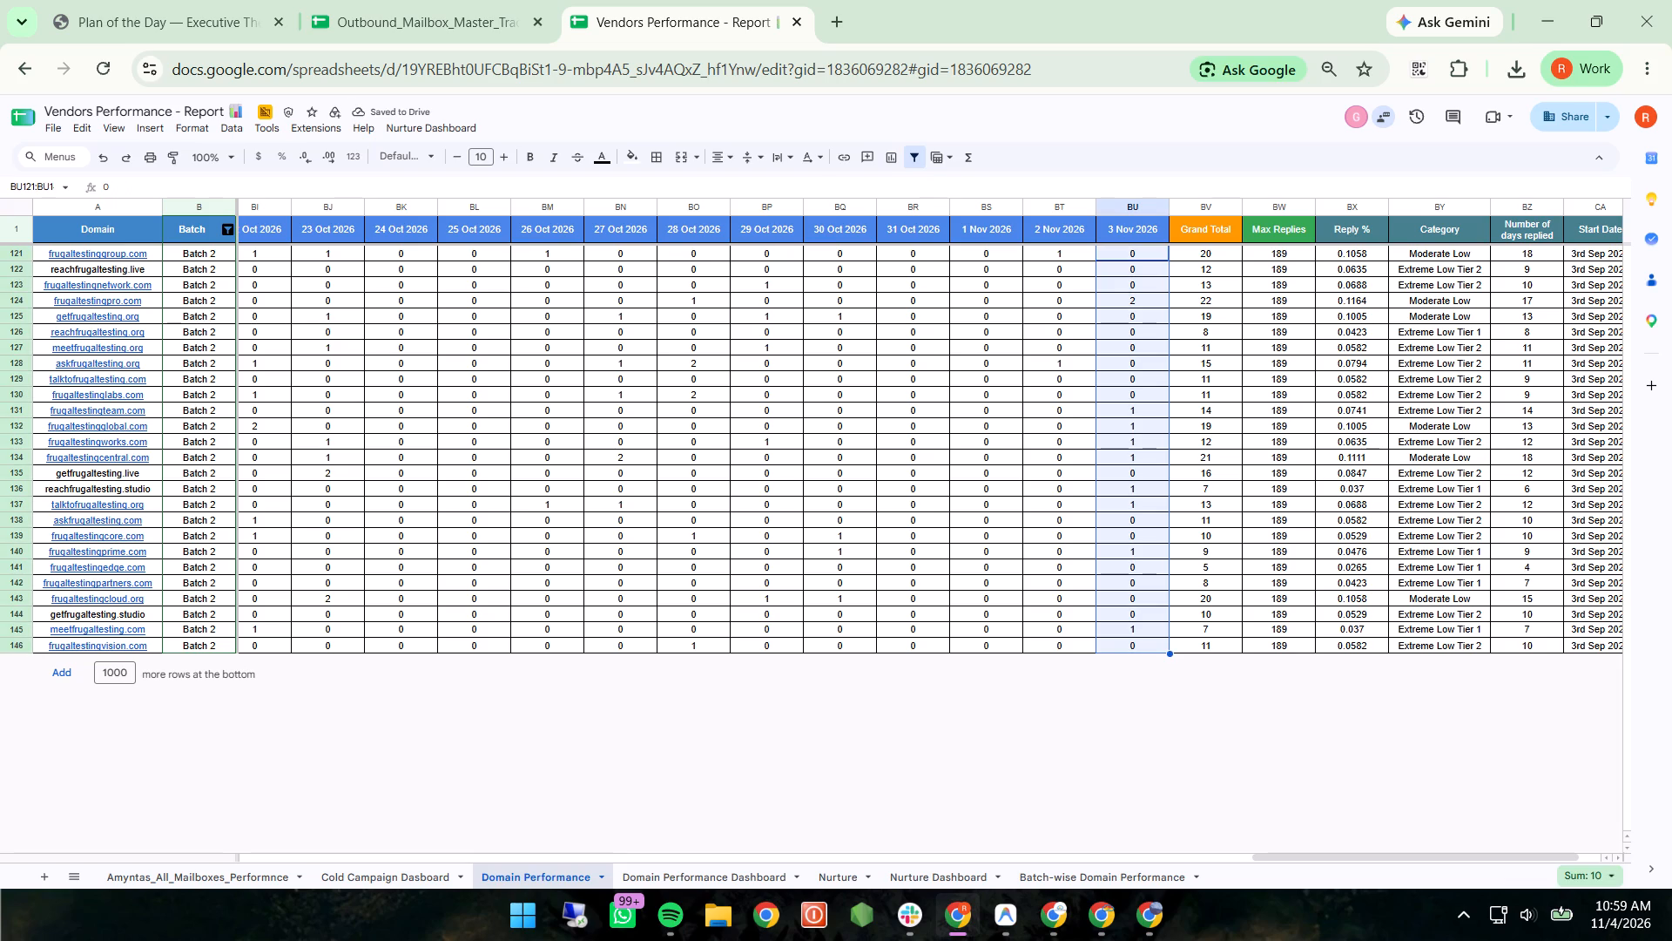
Filter the Batch column to Batch 3 only and select its 3 Nov 2026 values to check their sum.
click(226, 226)
click(102, 404)
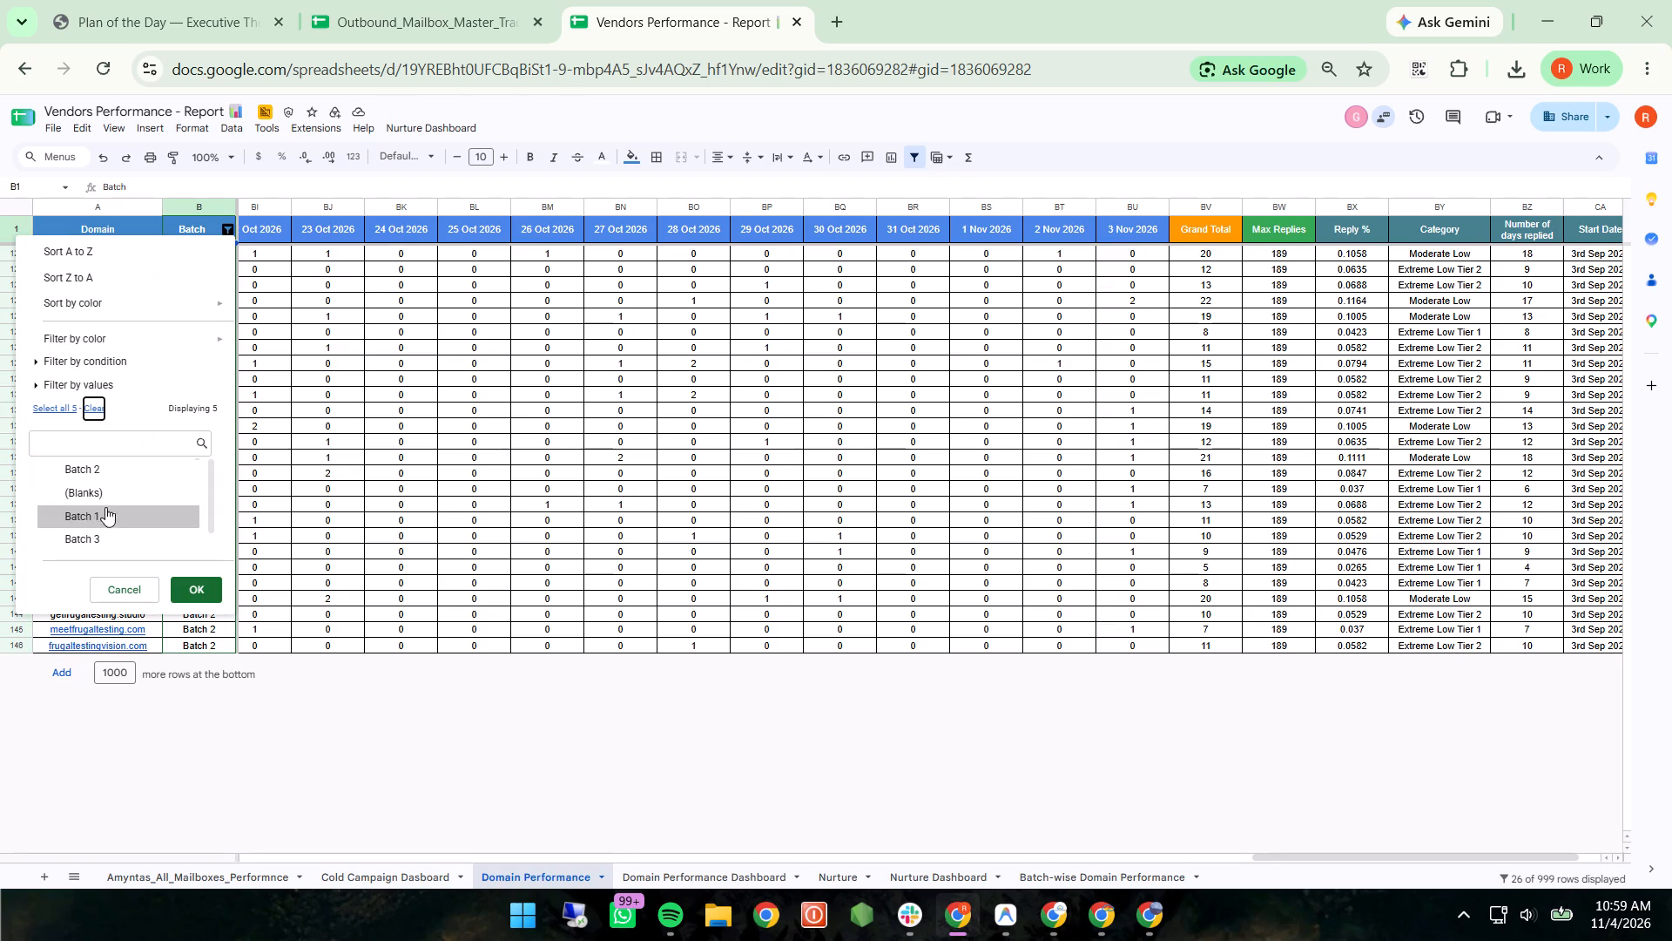
click(93, 545)
click(172, 583)
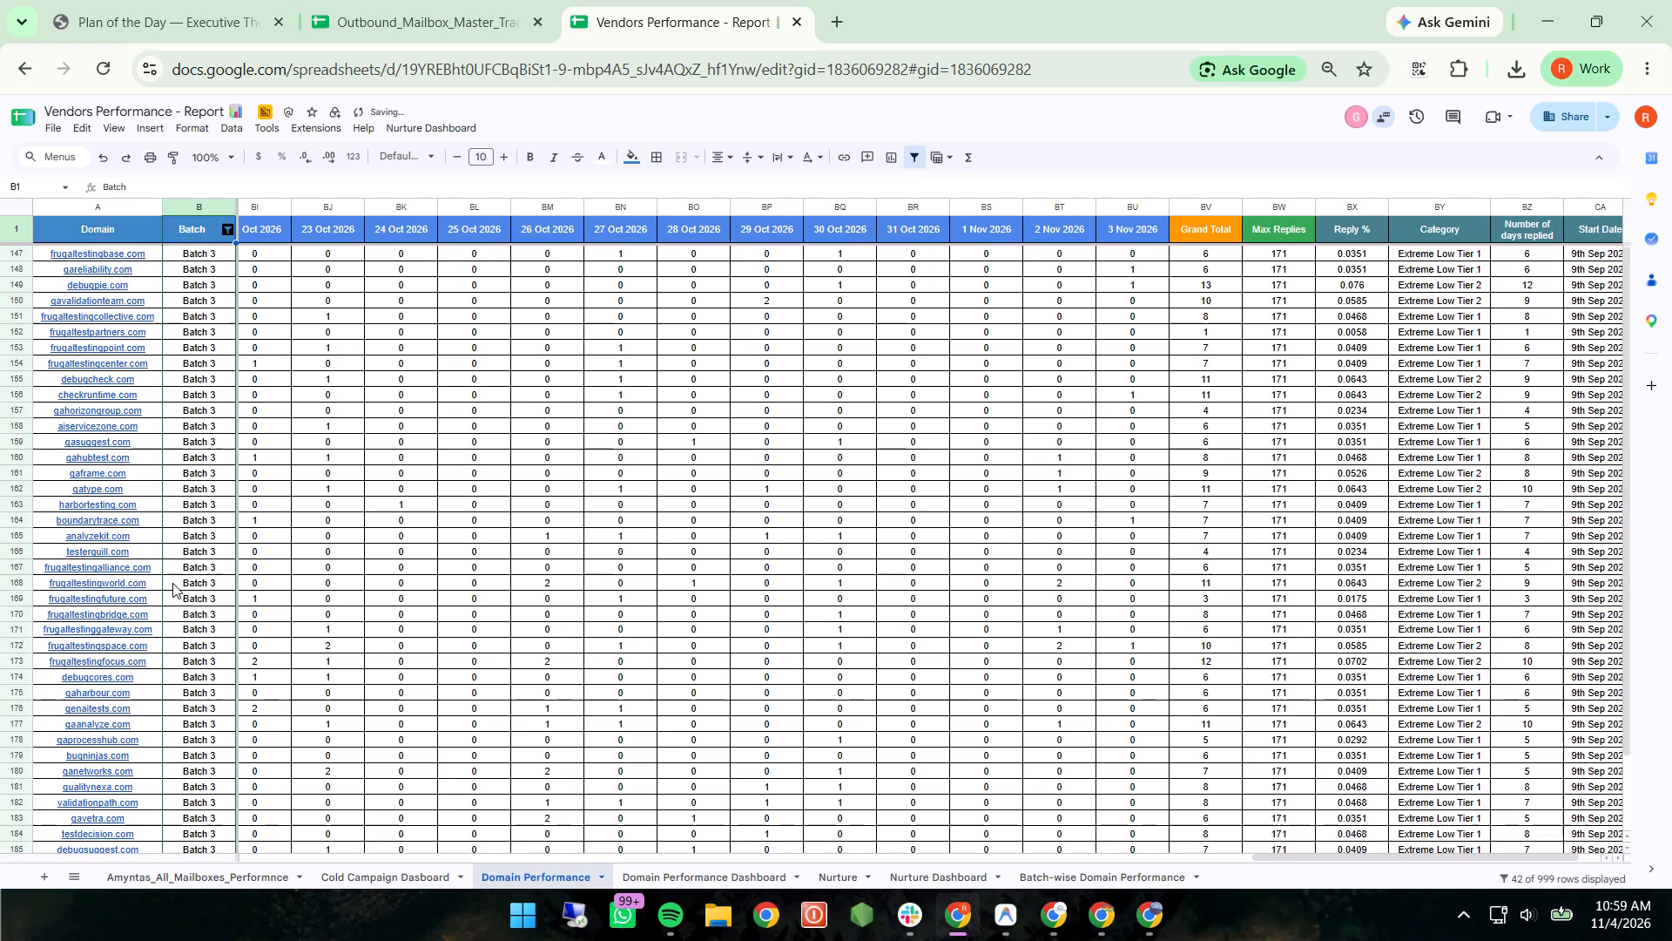
scroll(875, 461, up, 7)
click(1143, 252)
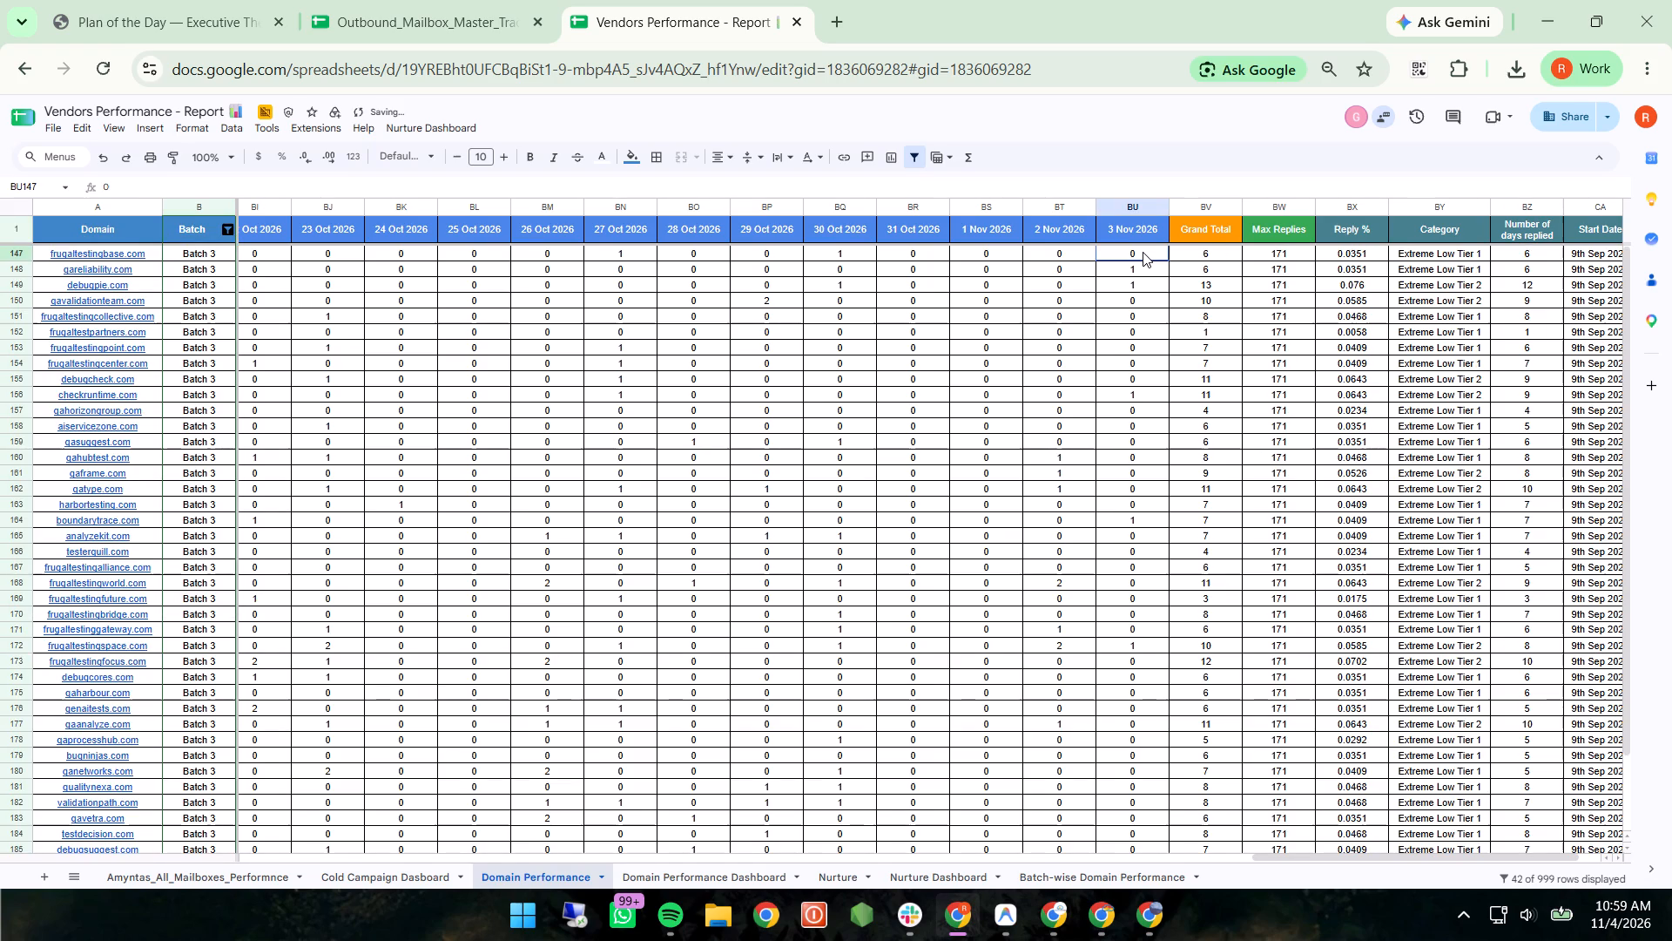
key(ctrl+shift+Down)
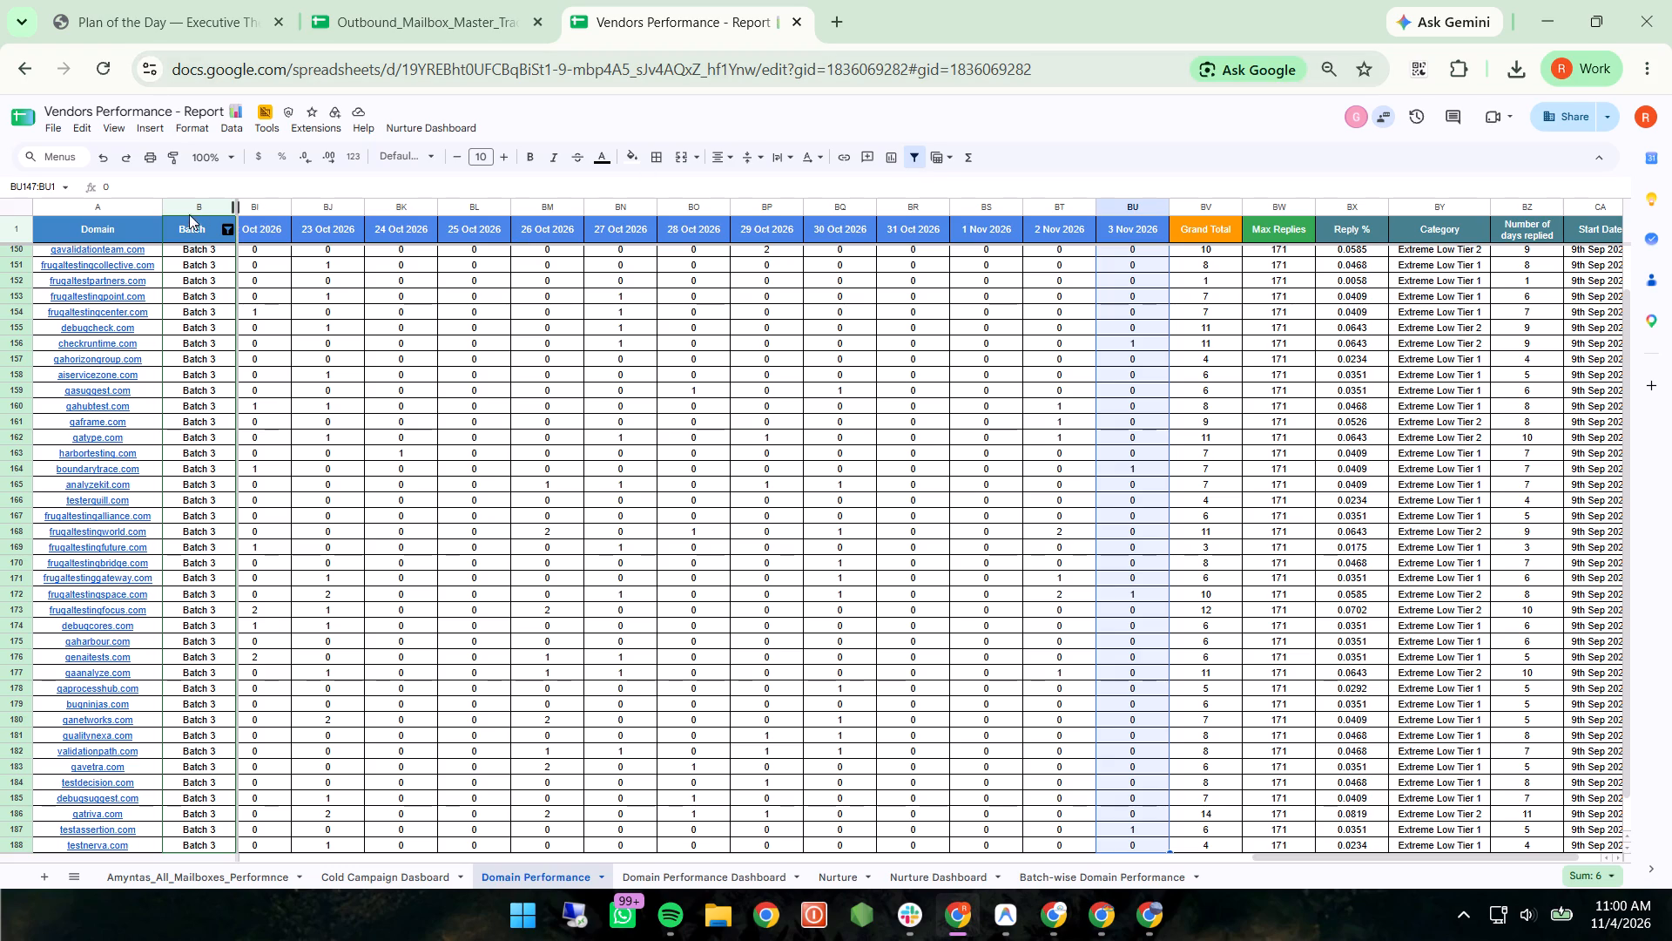
Filter the Batch column to Batch 4 only and select its 3 Nov 2026 values to check their sum.
click(225, 232)
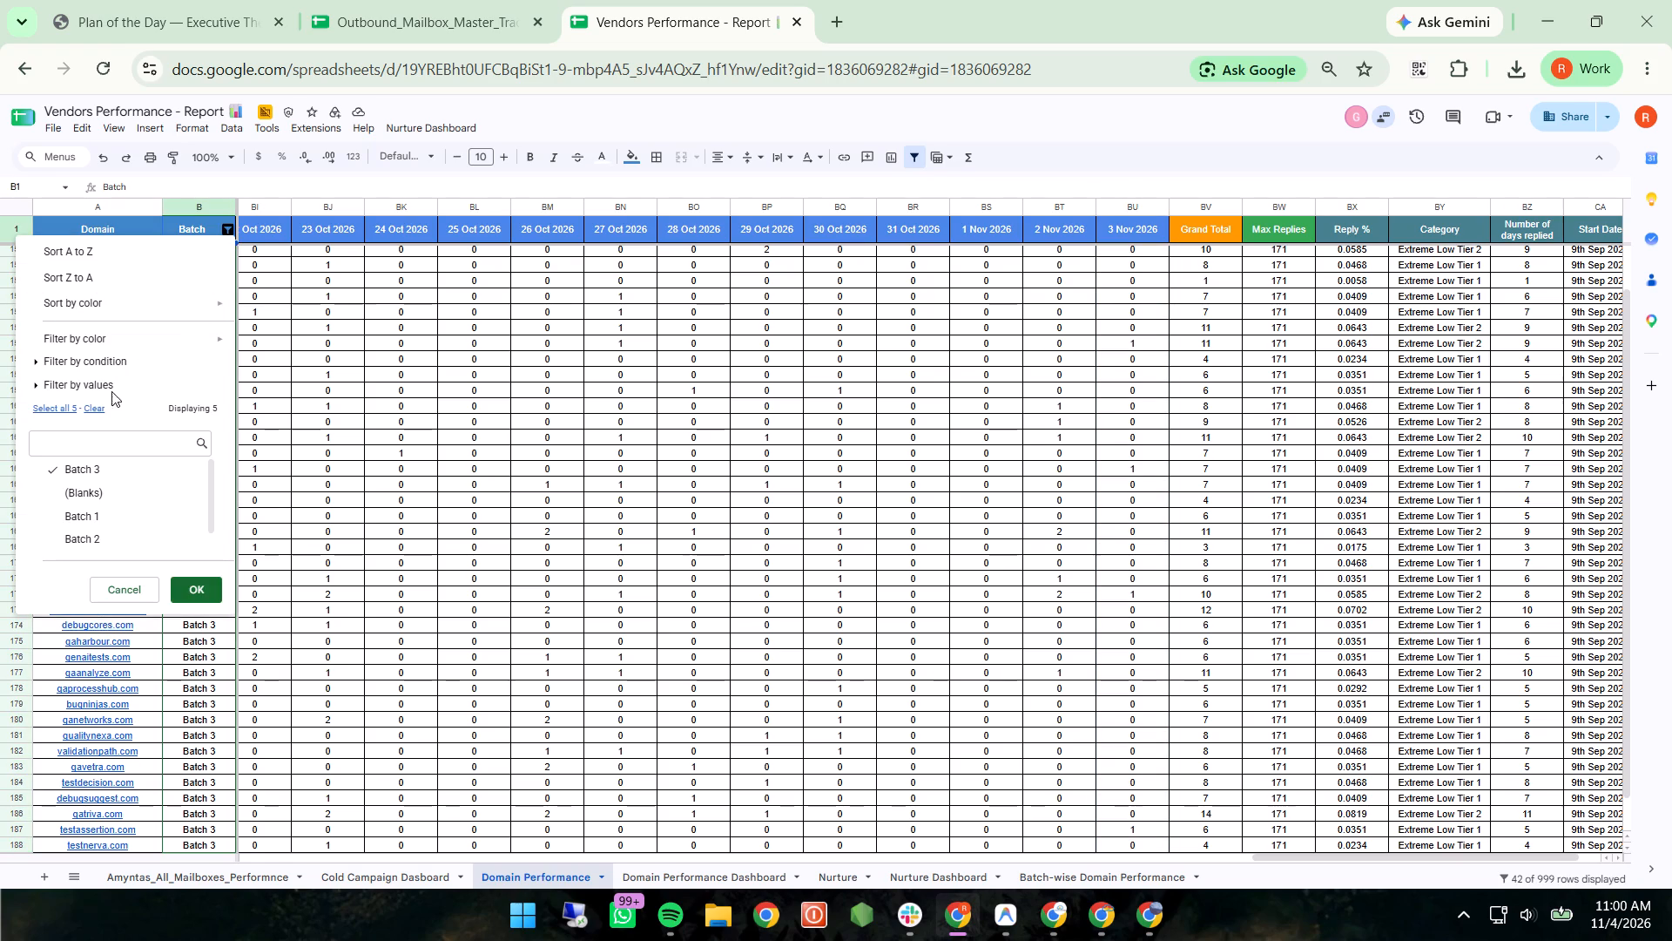
click(101, 400)
scroll(120, 509, down, 2)
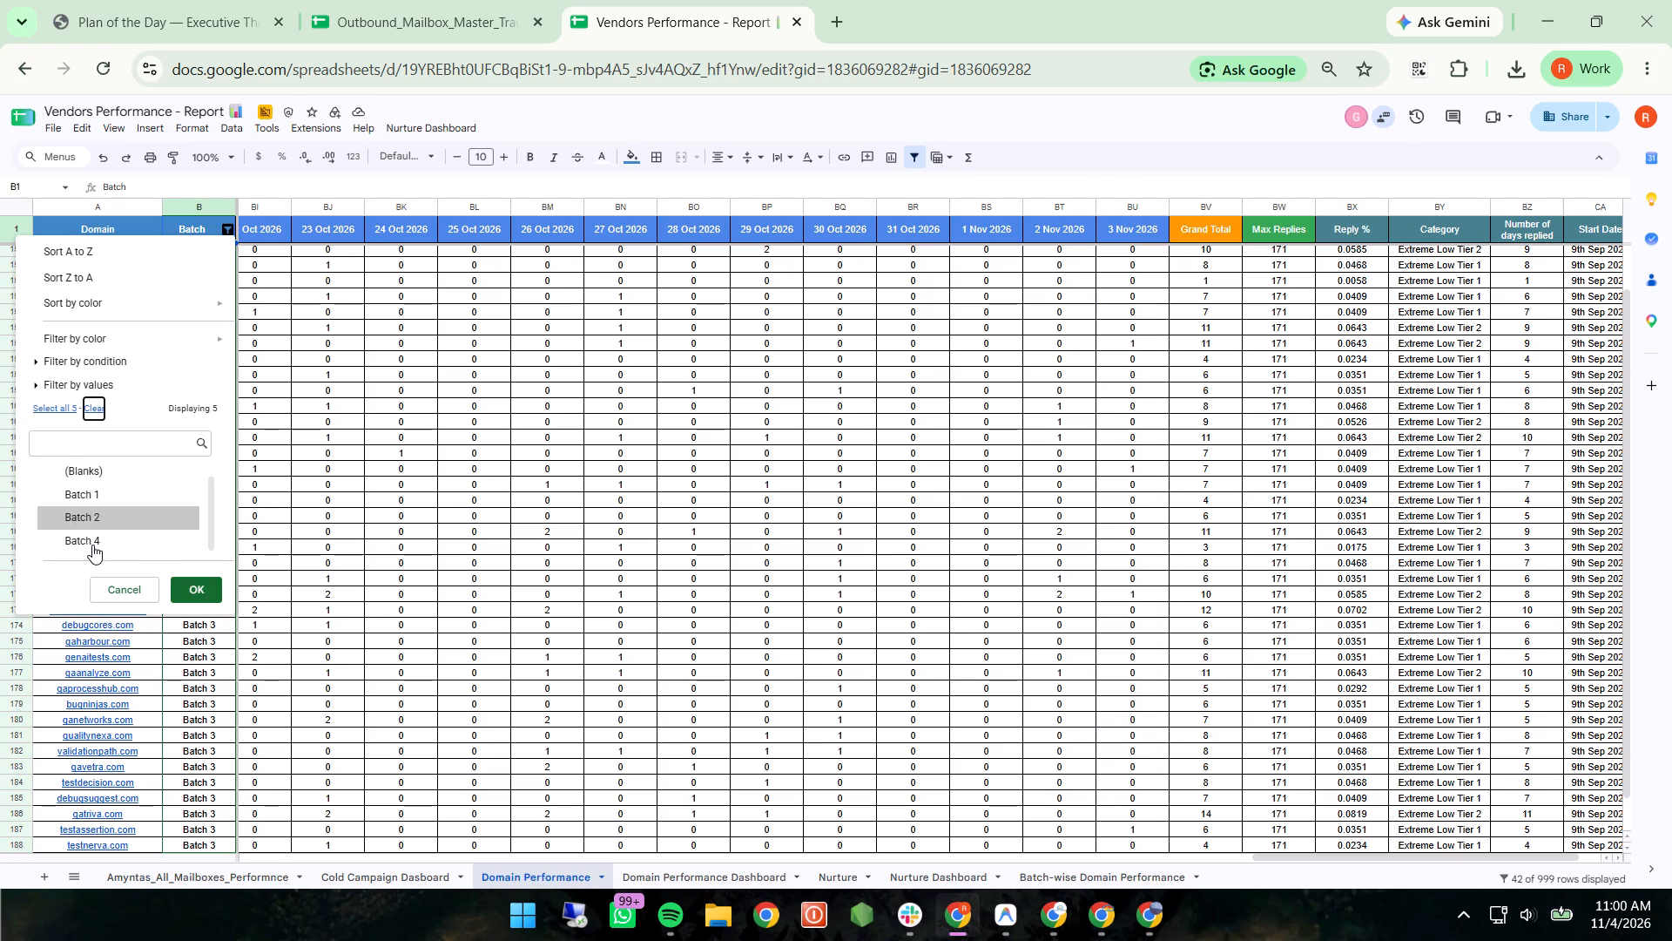
click(92, 545)
click(192, 591)
scroll(967, 437, up, 7)
click(1128, 255)
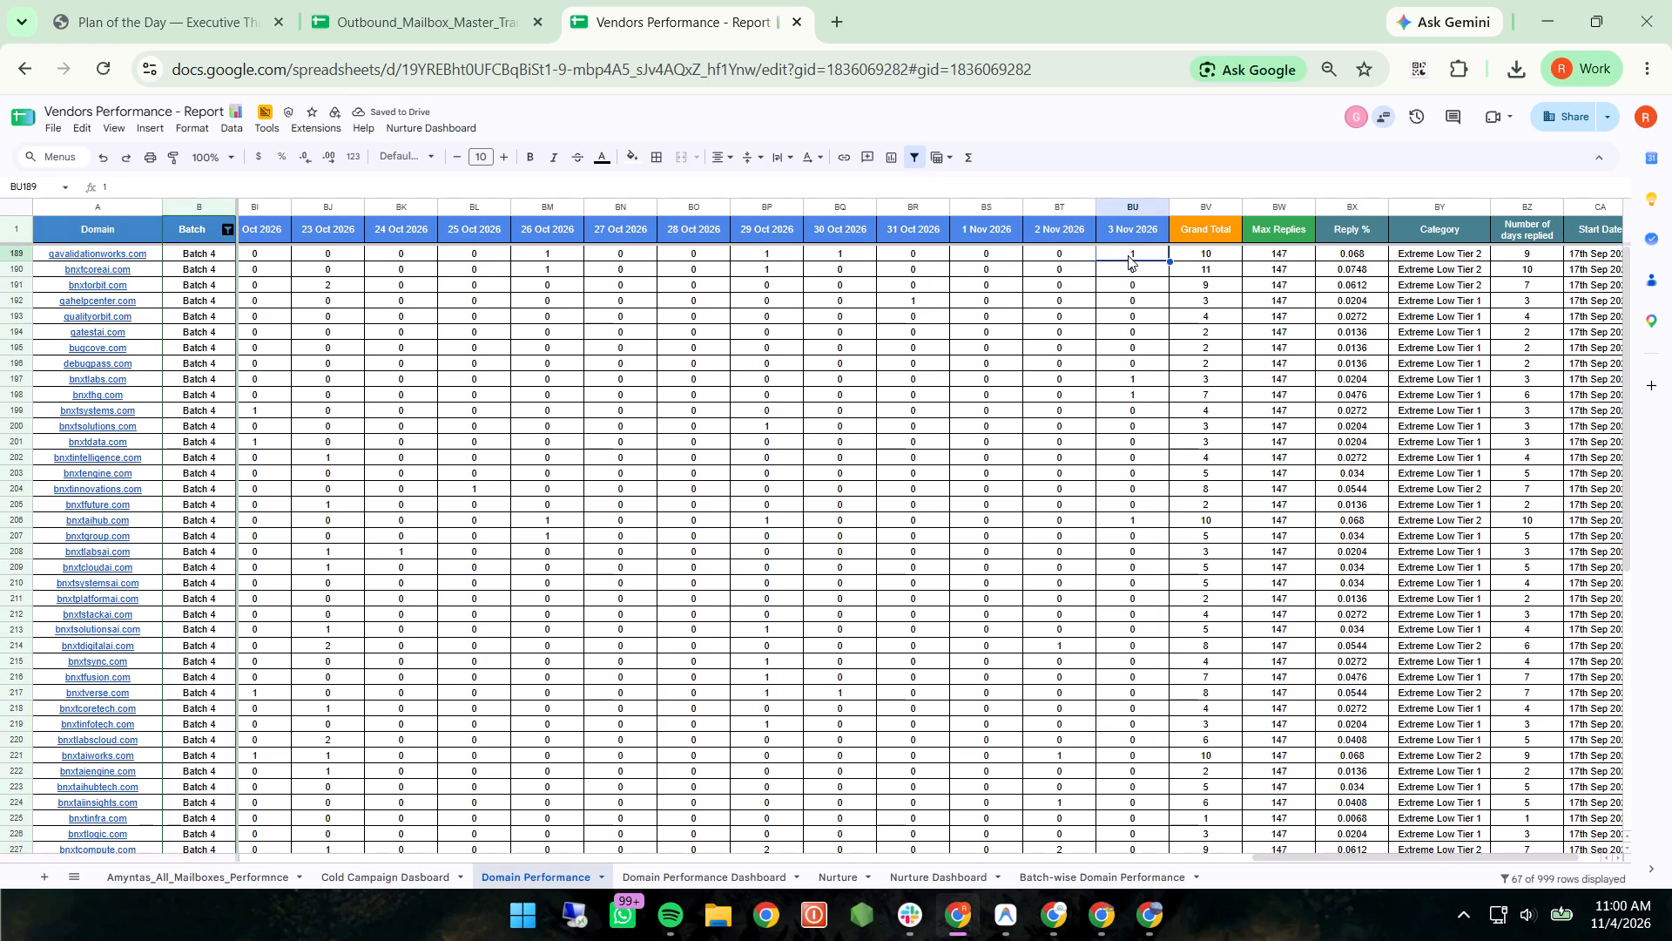
key(ctrl+shift+Down)
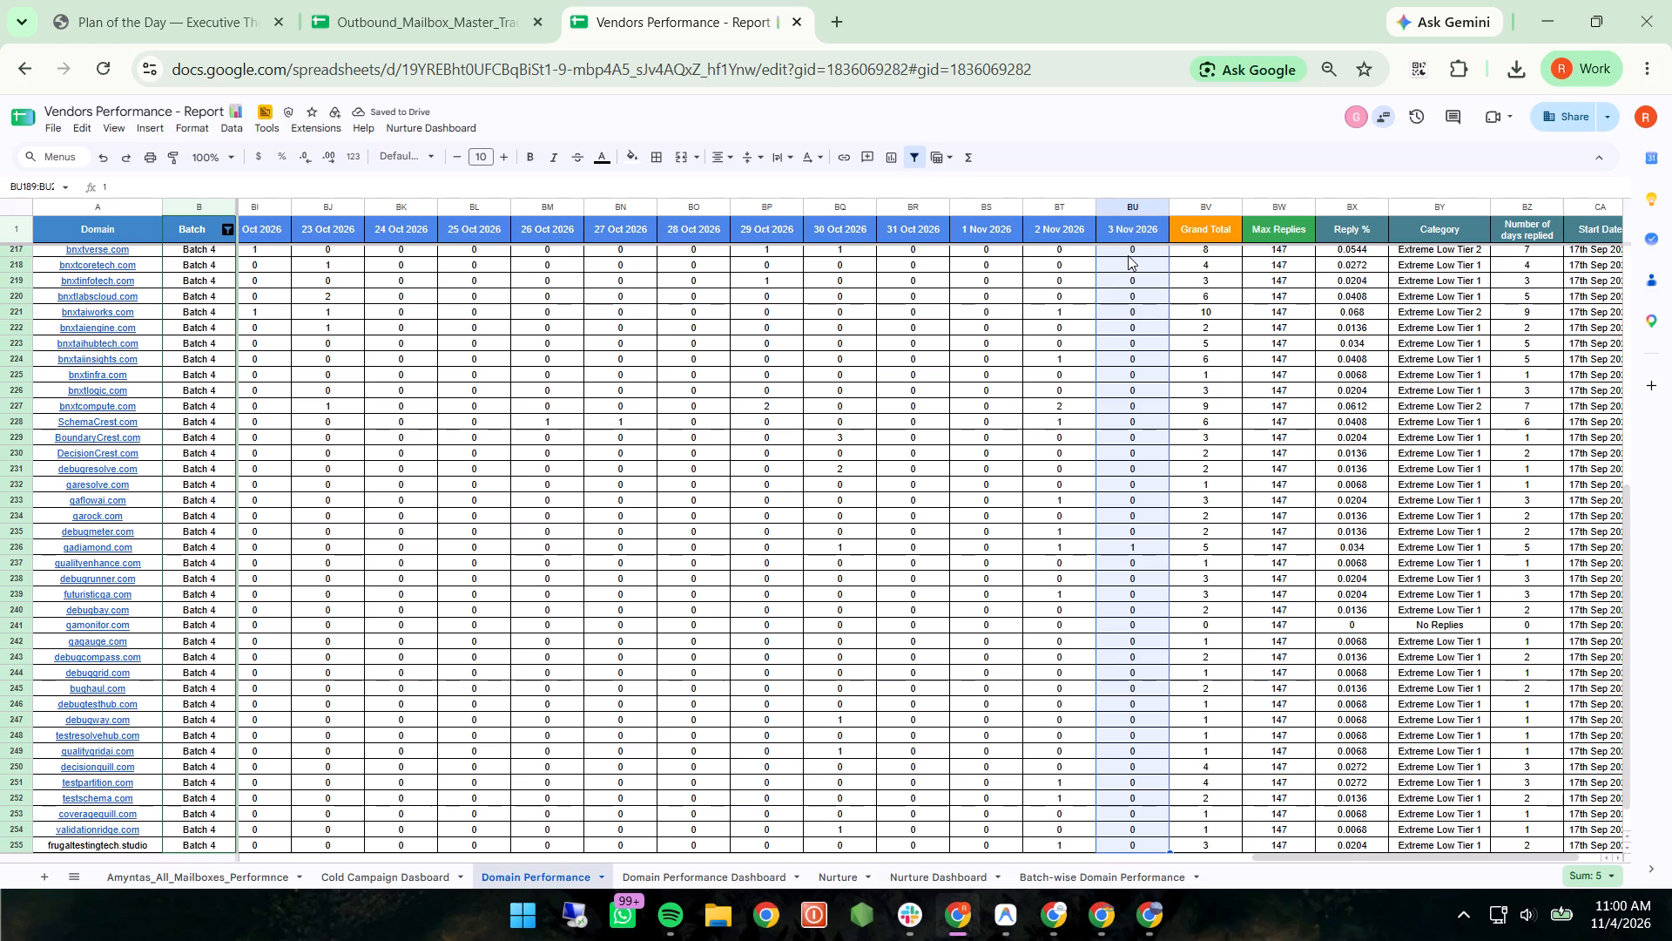
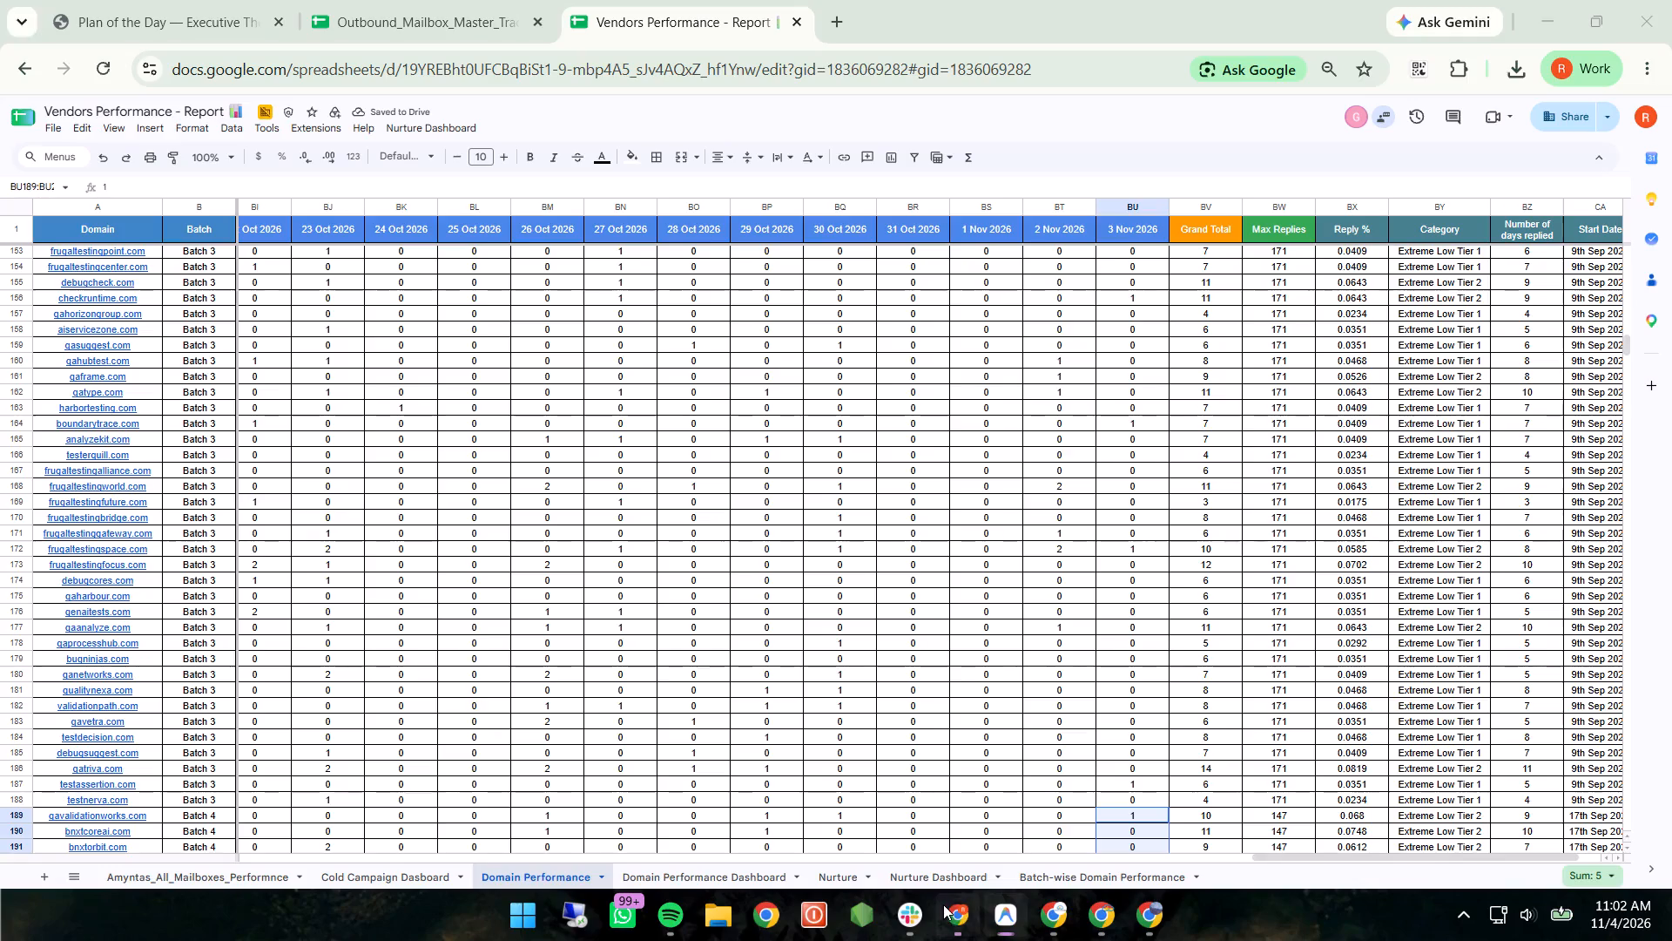
click(1558, 71)
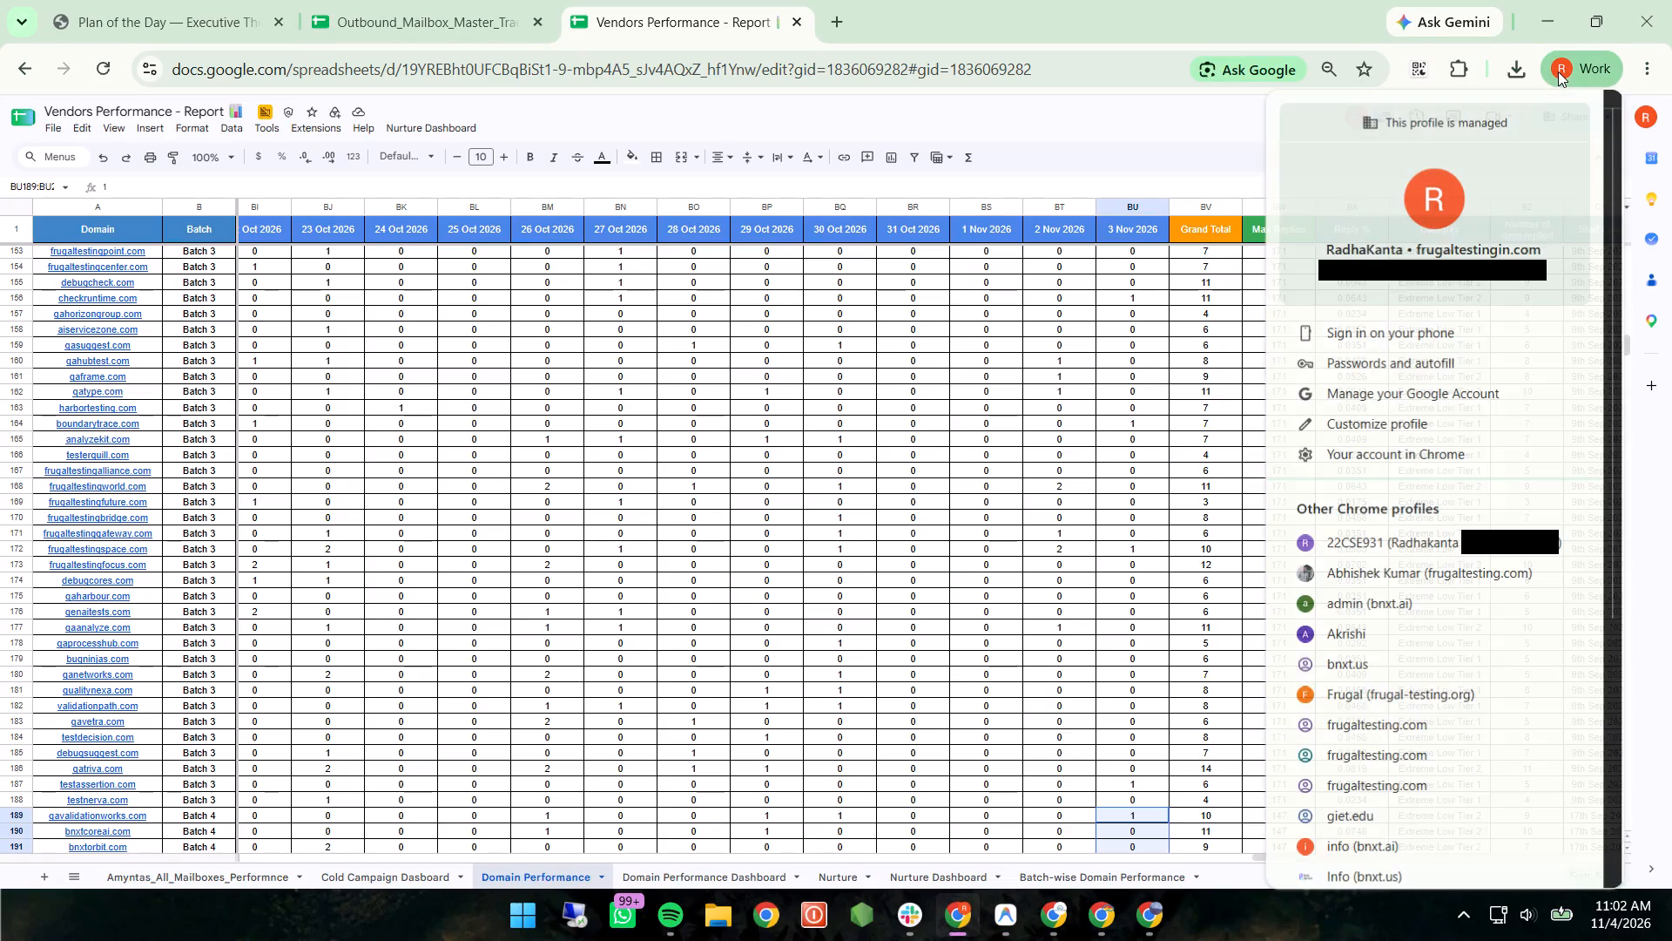
scroll(1493, 420, down, 2)
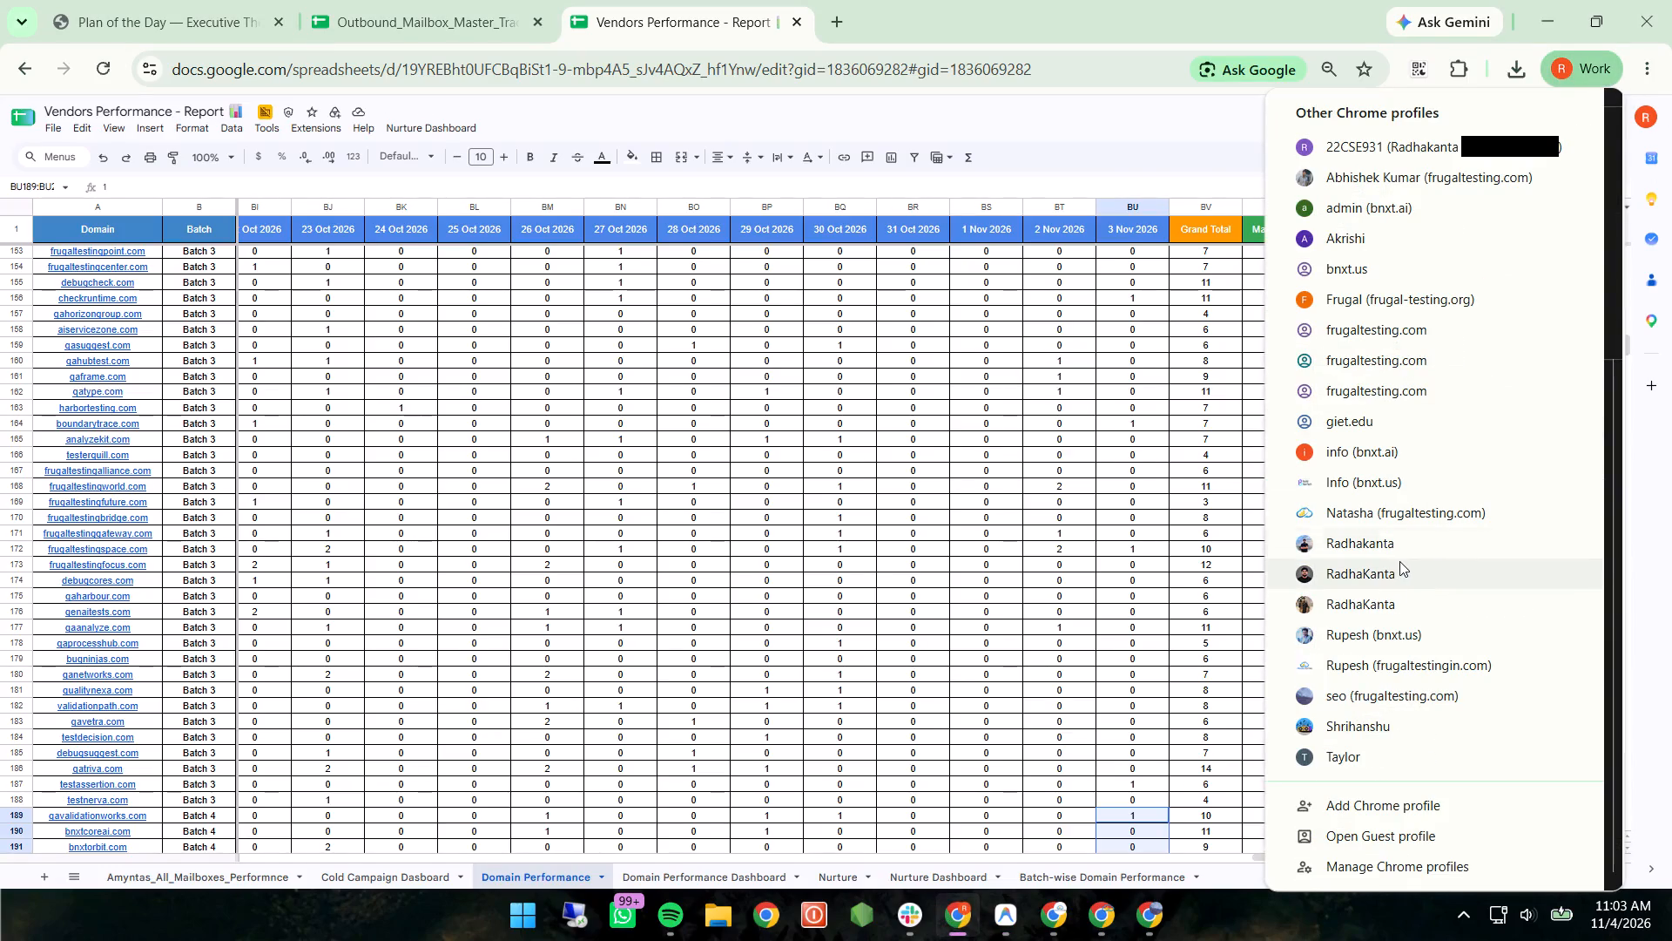
click(1385, 550)
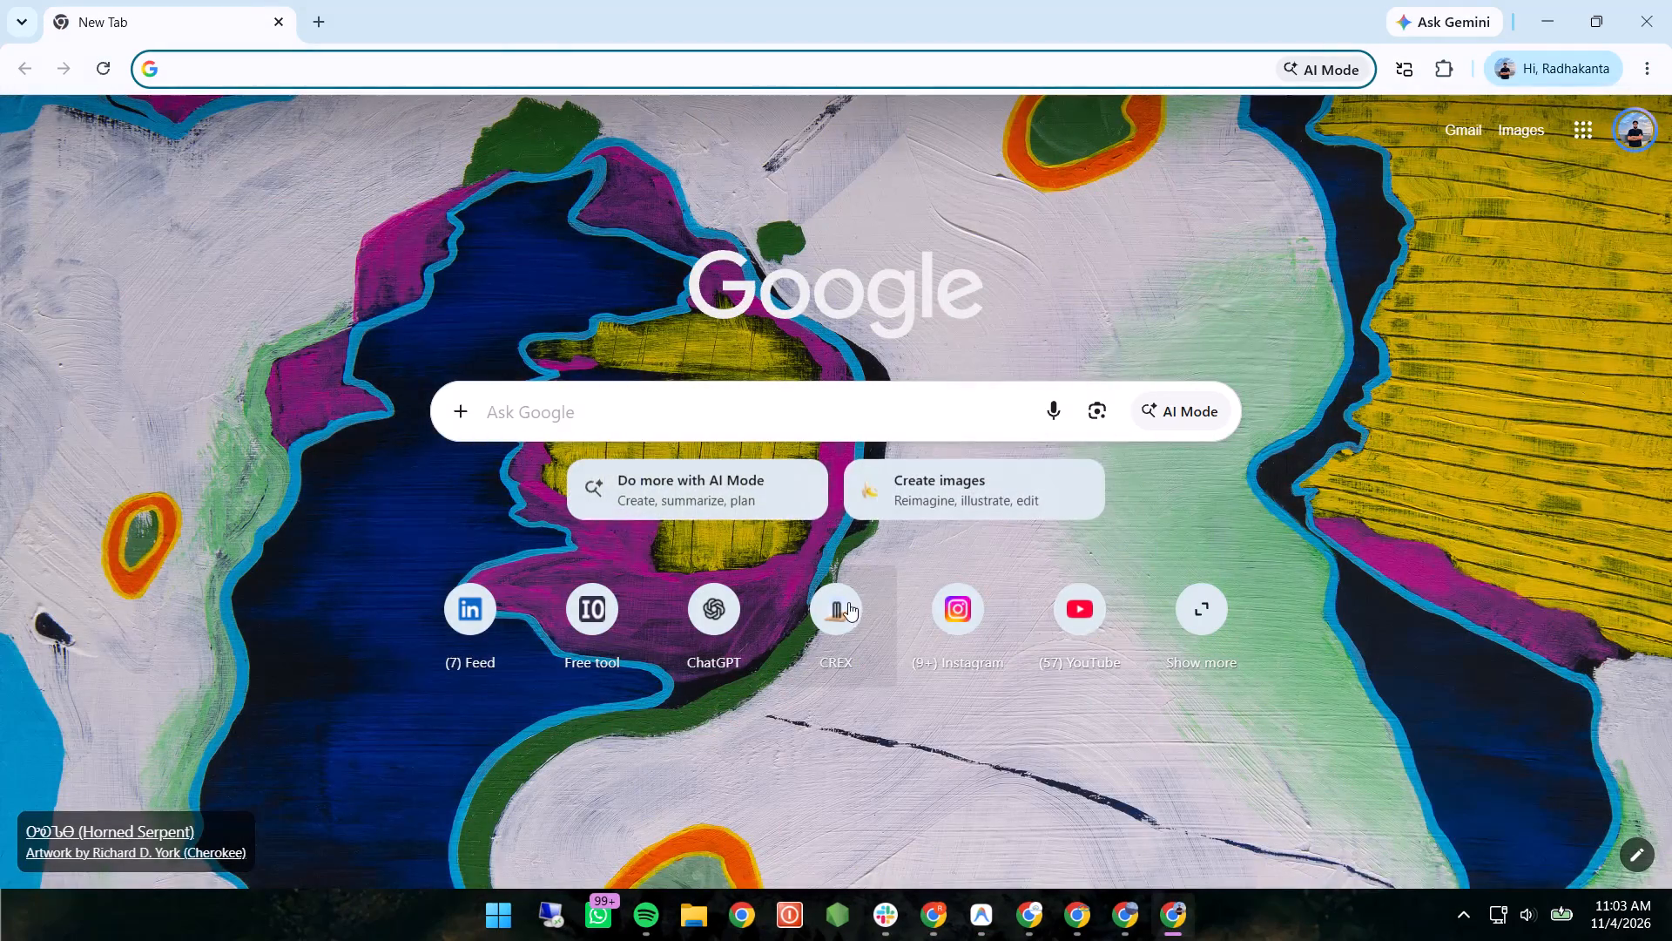
Open the IND vs NZ 1st ODI on CREX and examine the batting and bowling figures in its scorecard.
click(847, 602)
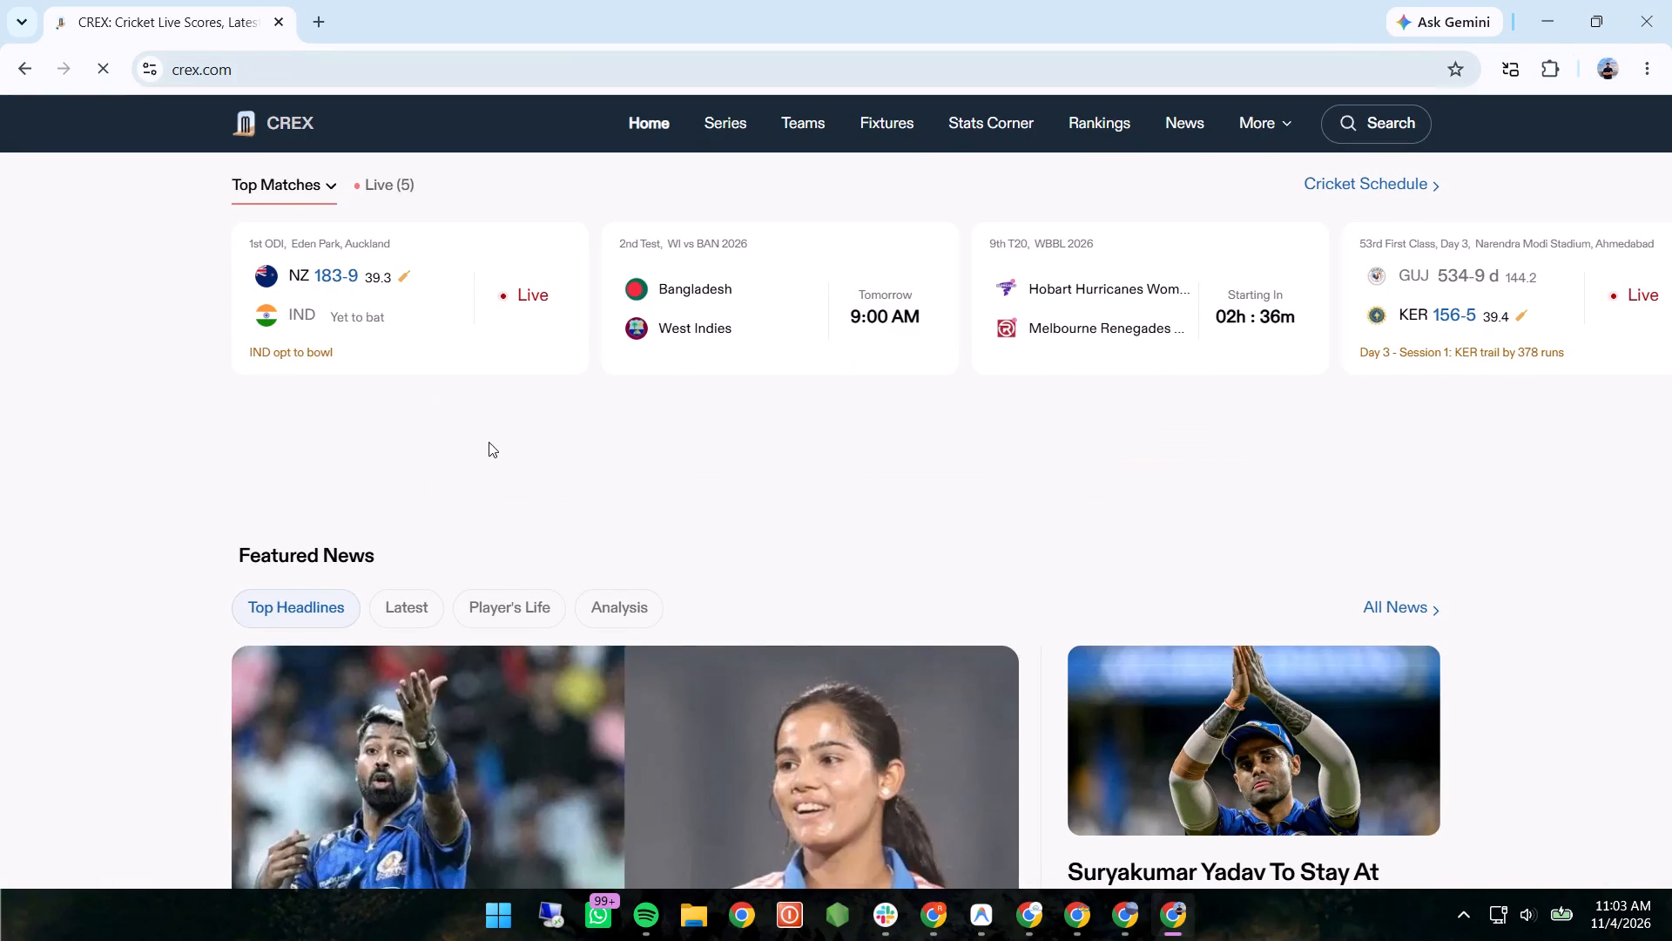
click(373, 308)
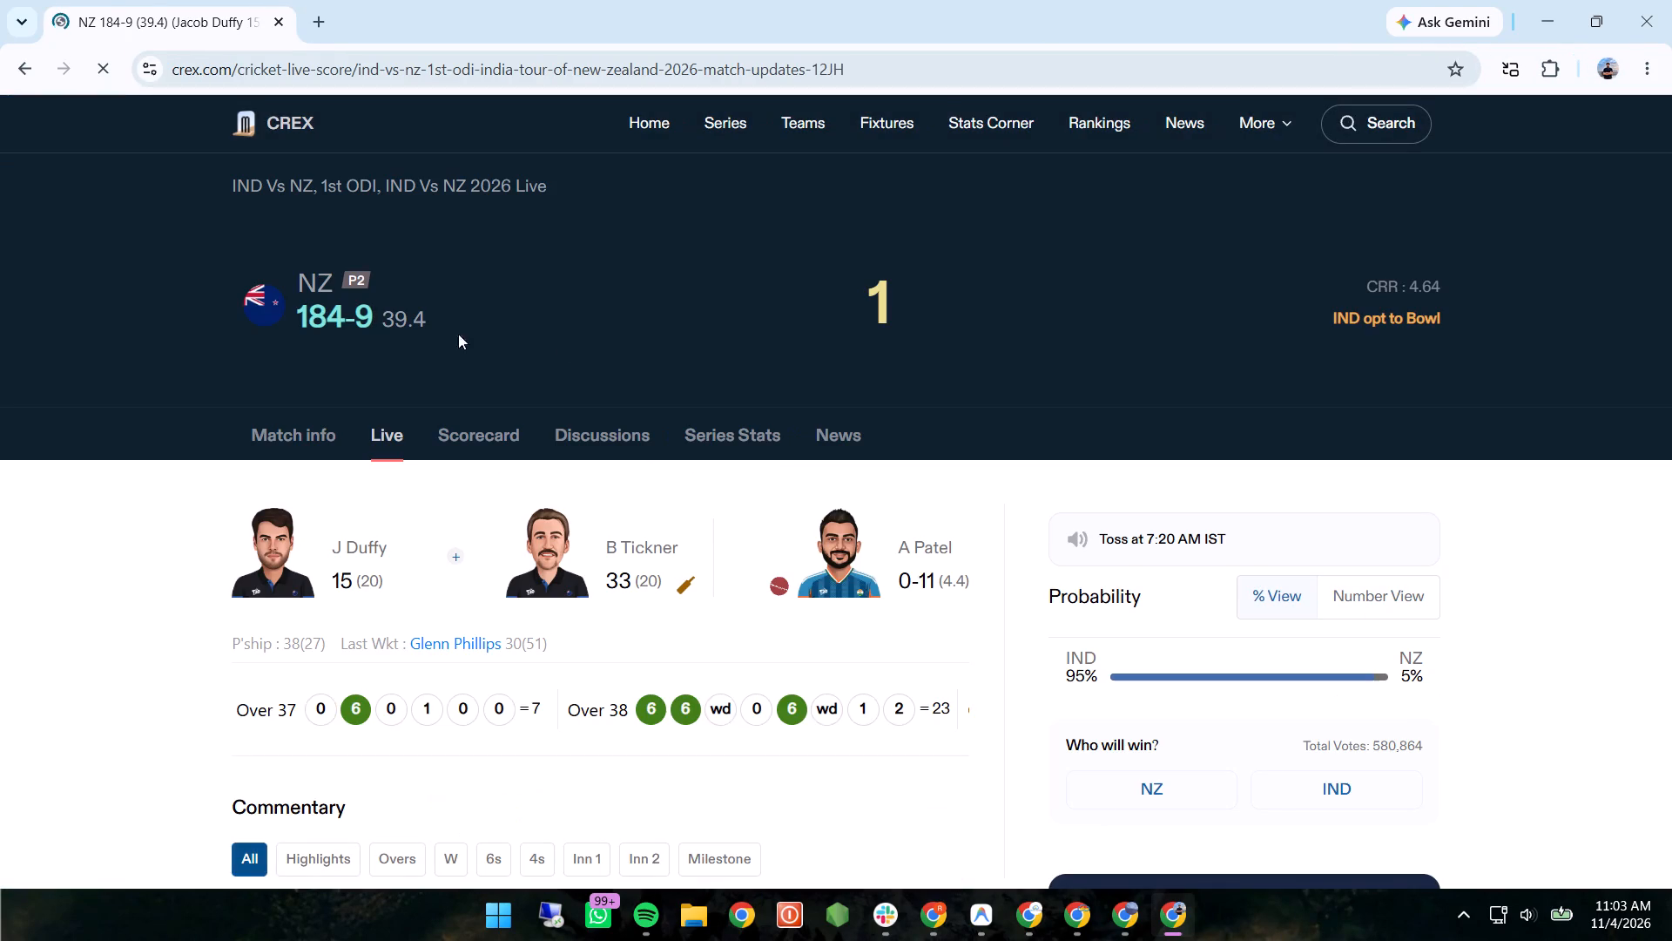
click(495, 440)
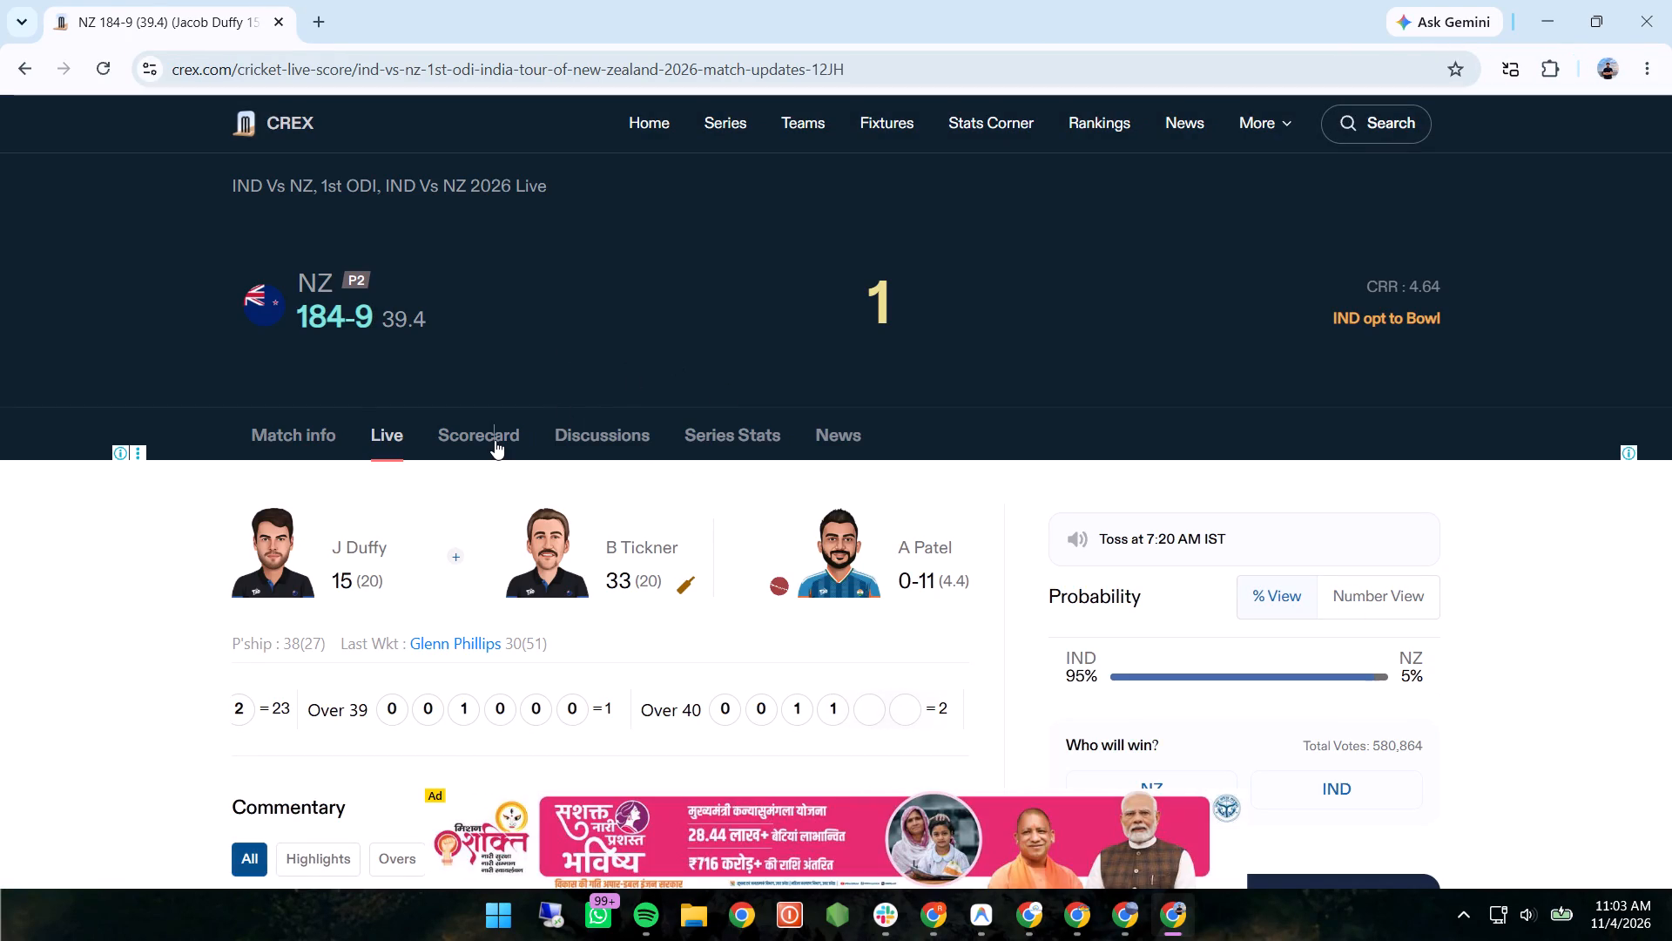
scroll(721, 531, down, 4)
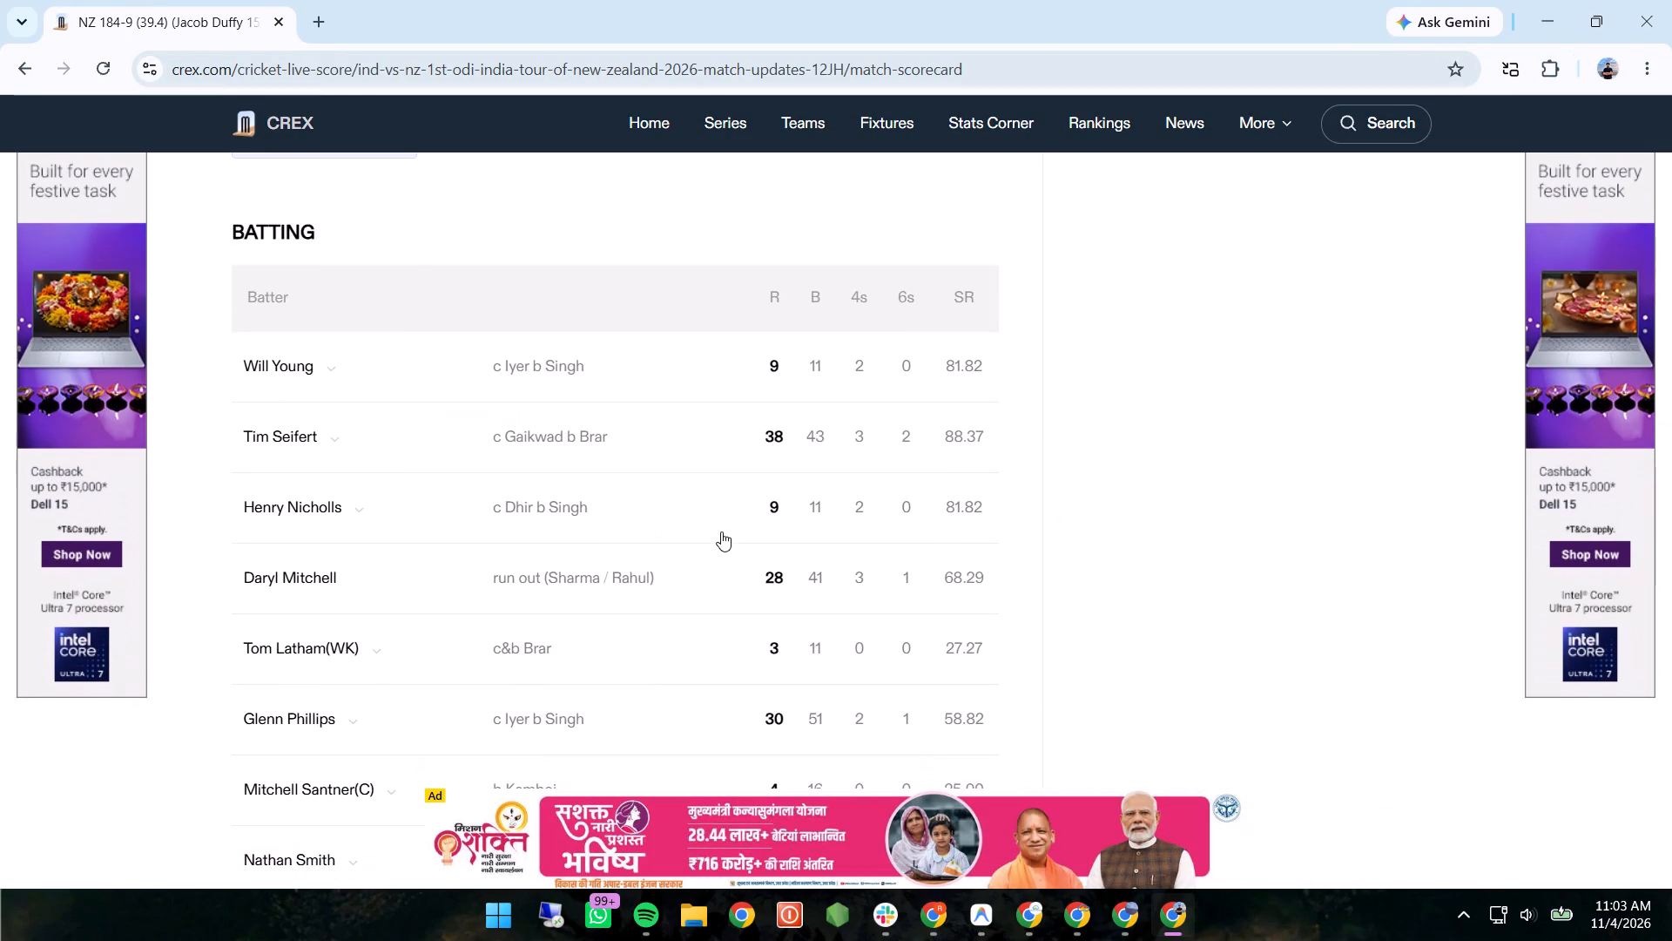
scroll(721, 531, down, 5)
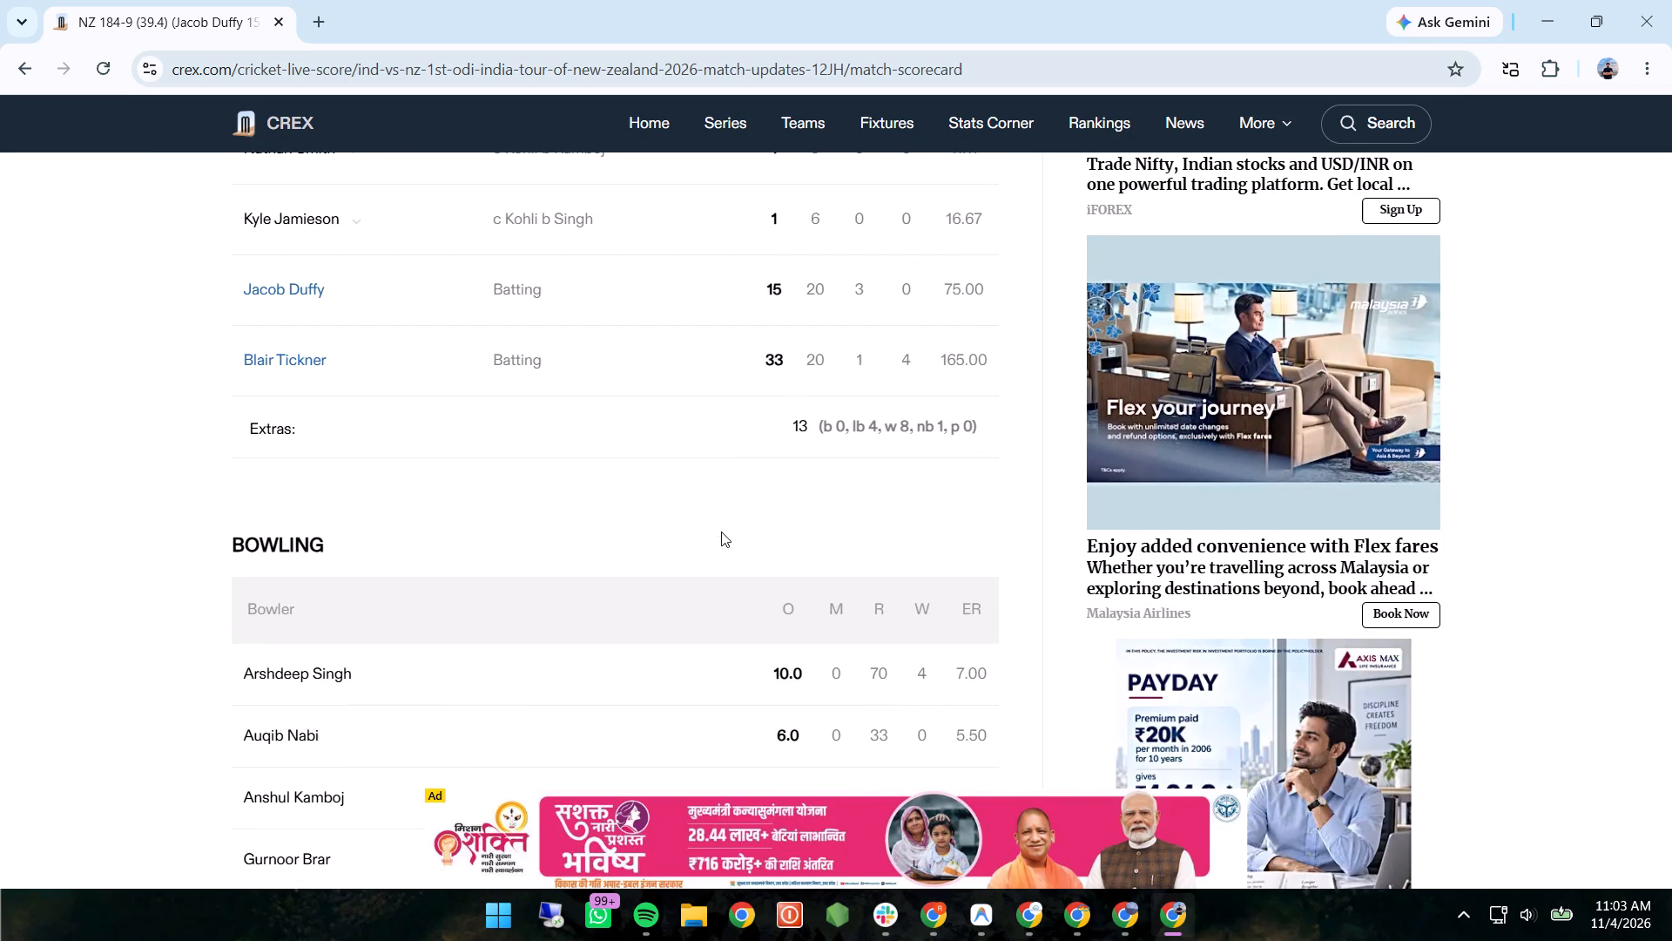
scroll(721, 531, down, 1)
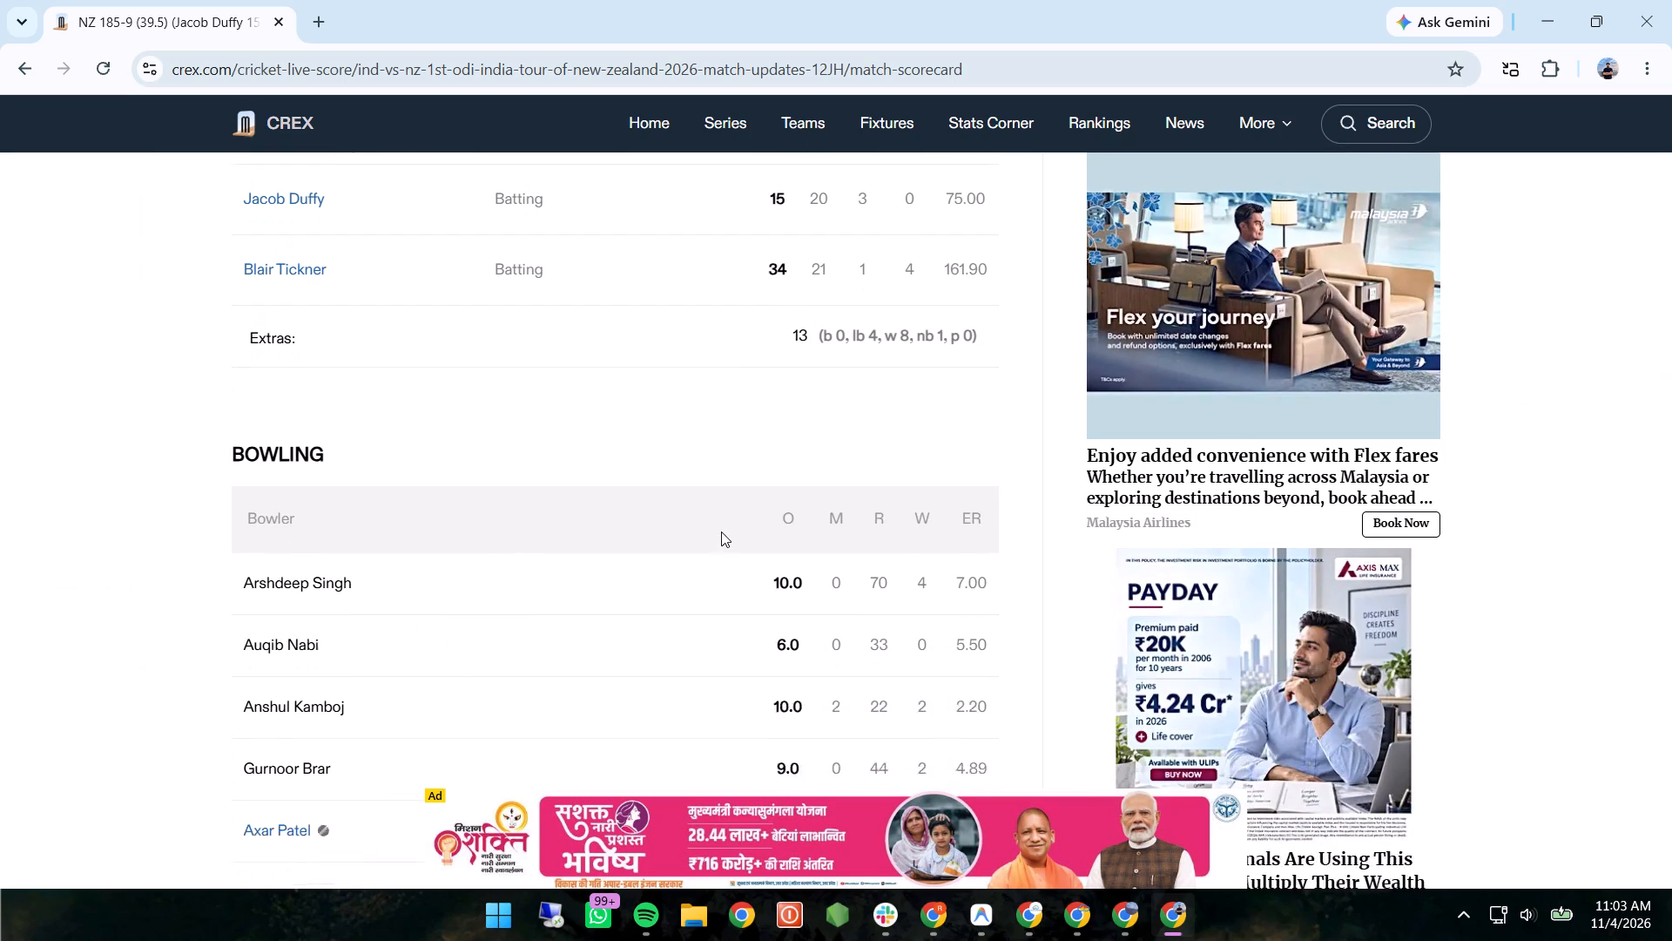
scroll(721, 531, down, 3)
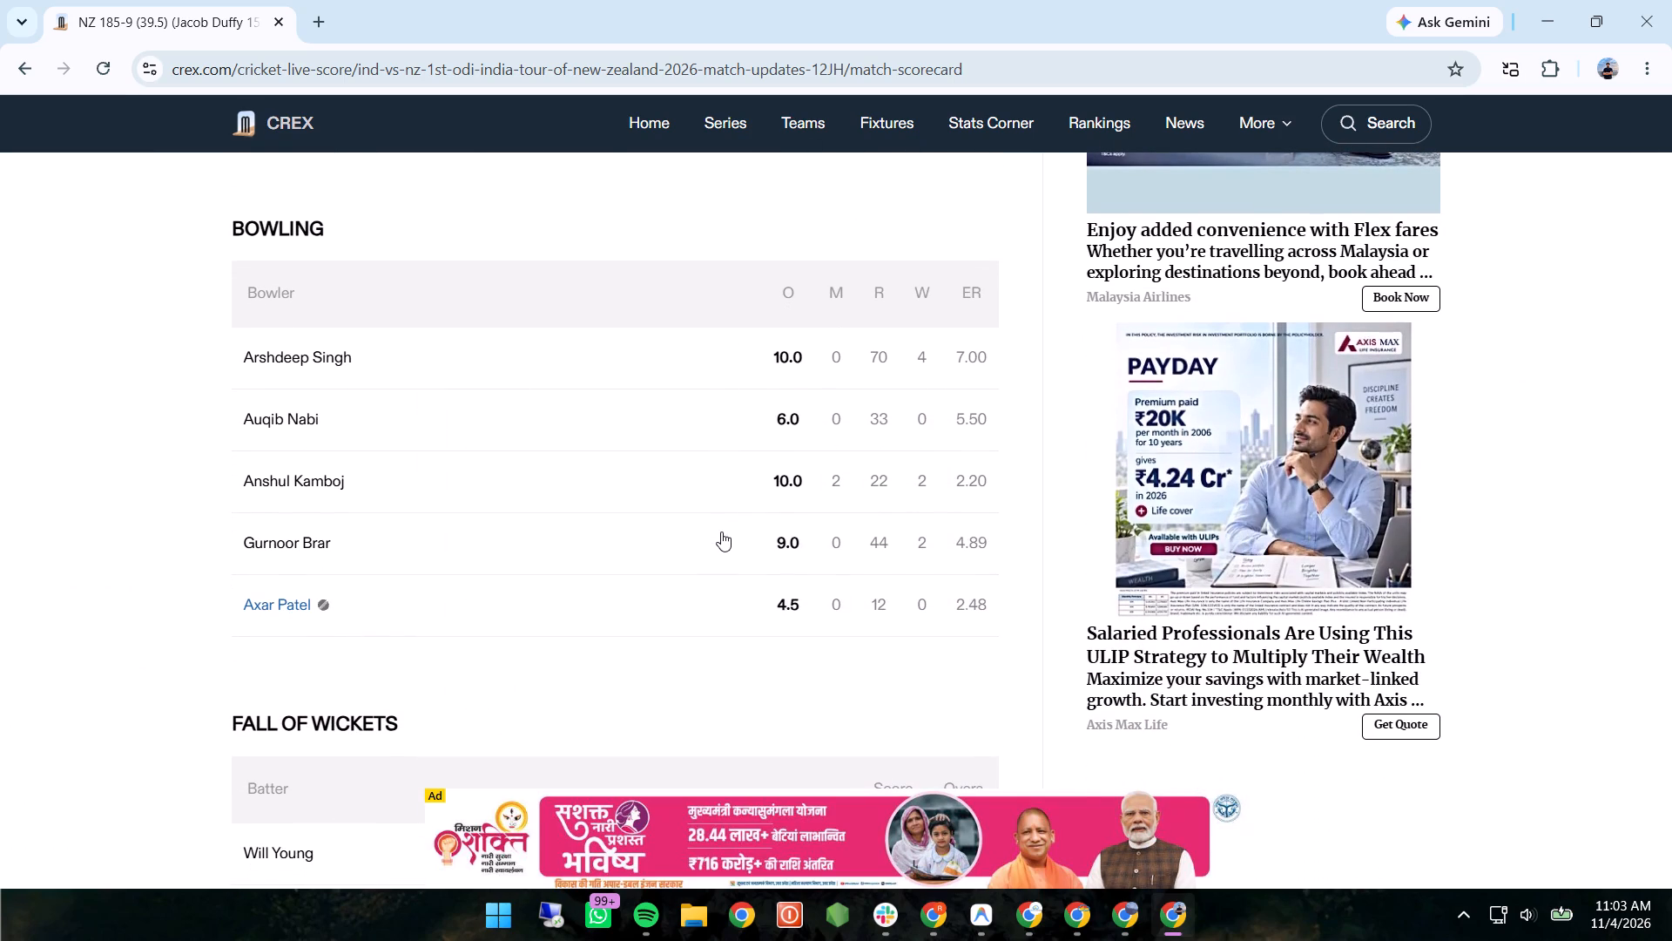
Capture a screen snip of Anshul Kamboj's entry in the scorecard's bowling table.
key(shift+super+s)
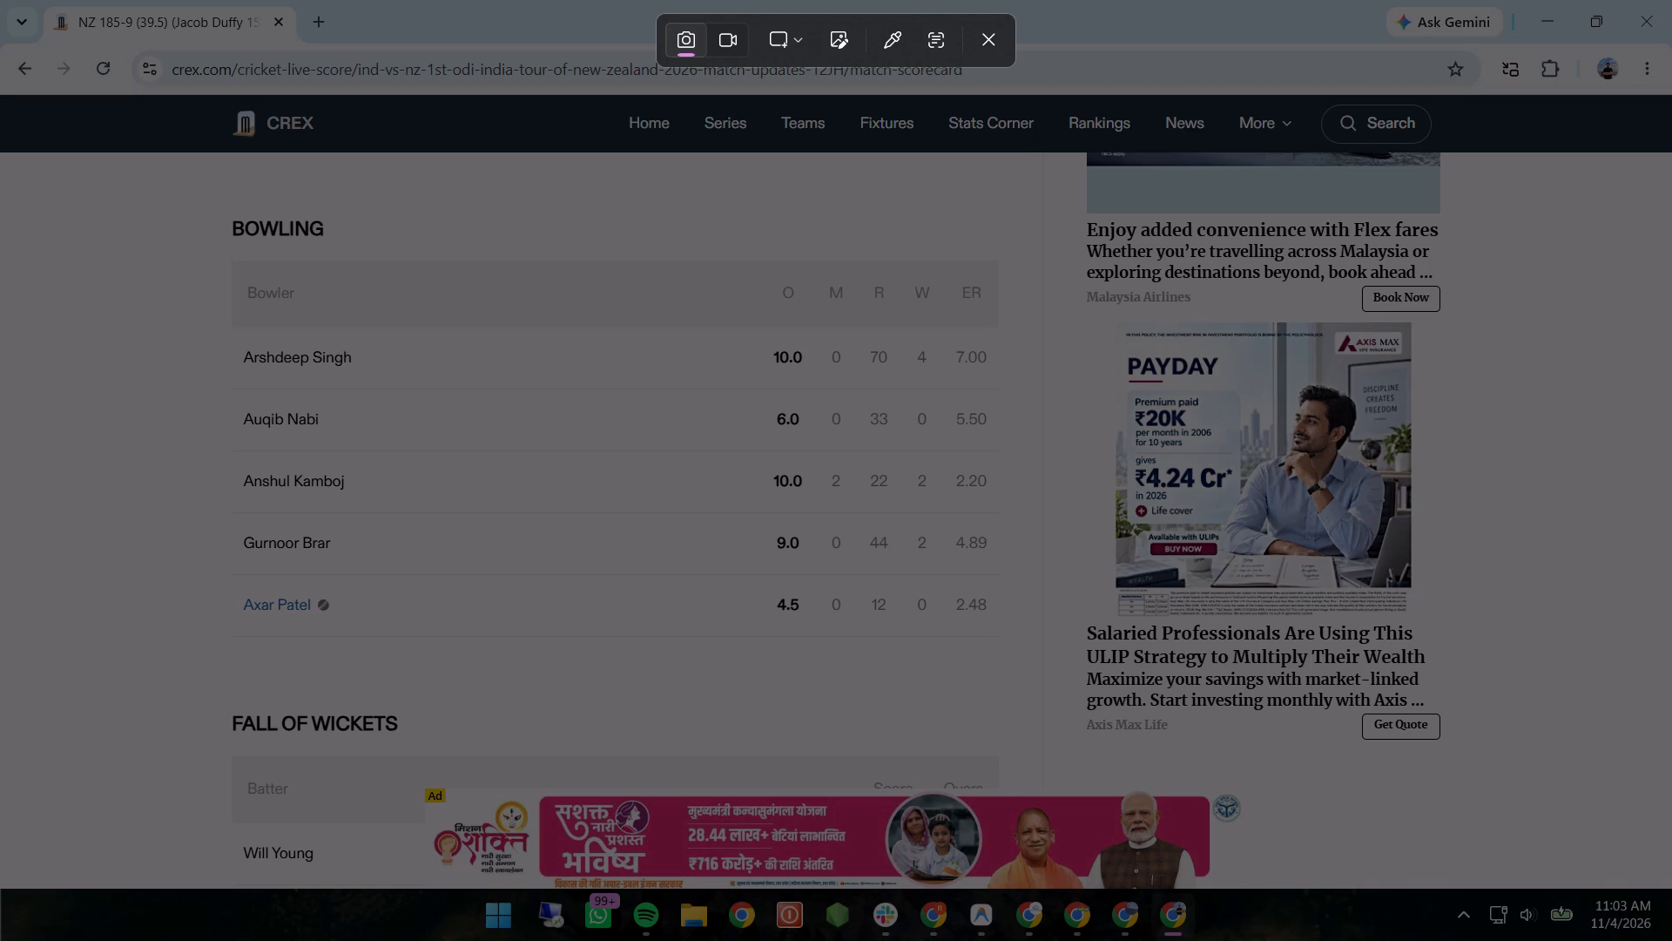
drag(234, 449, 467, 534)
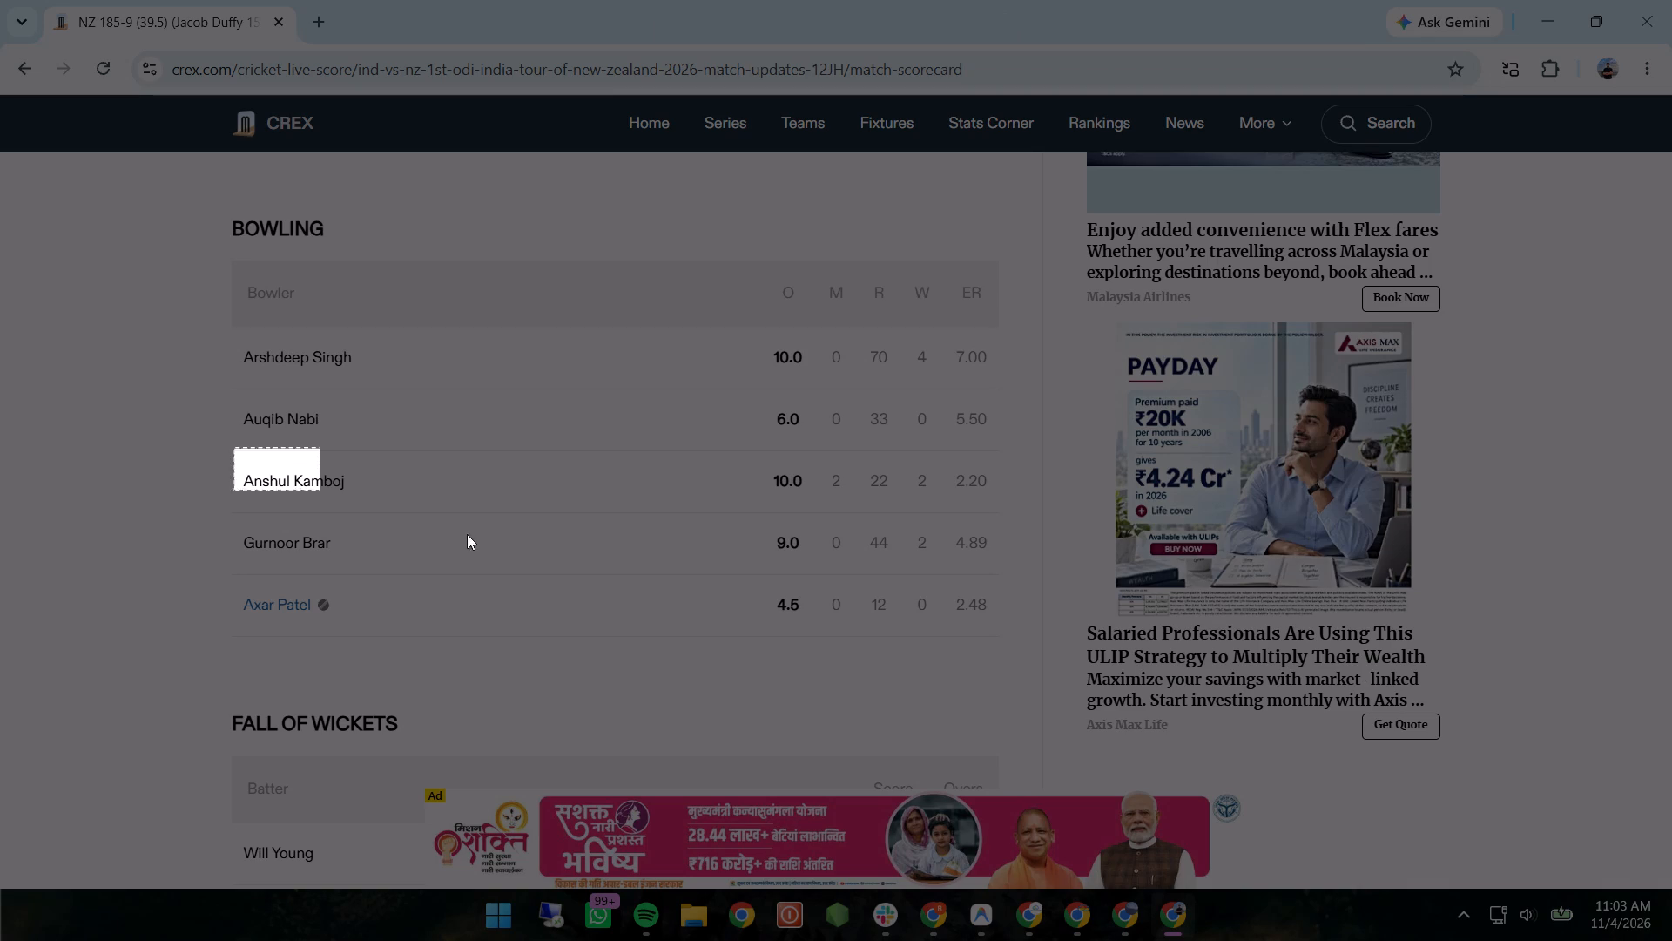
drag(467, 534, 1019, 512)
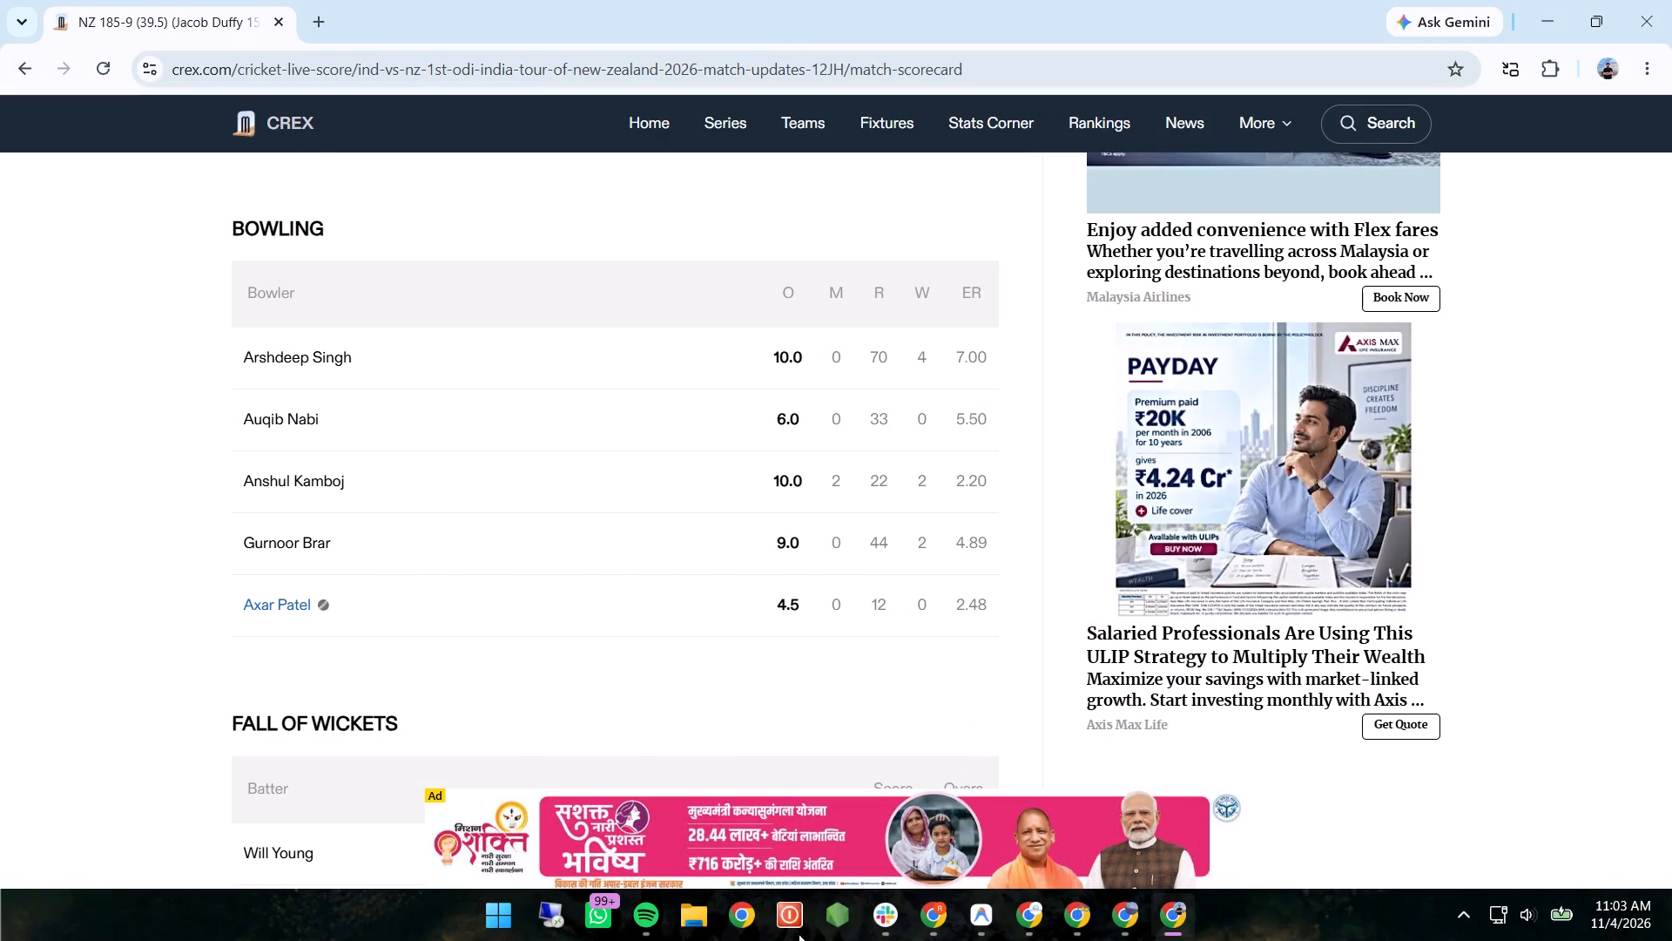
Switch to WhatsApp.
click(582, 913)
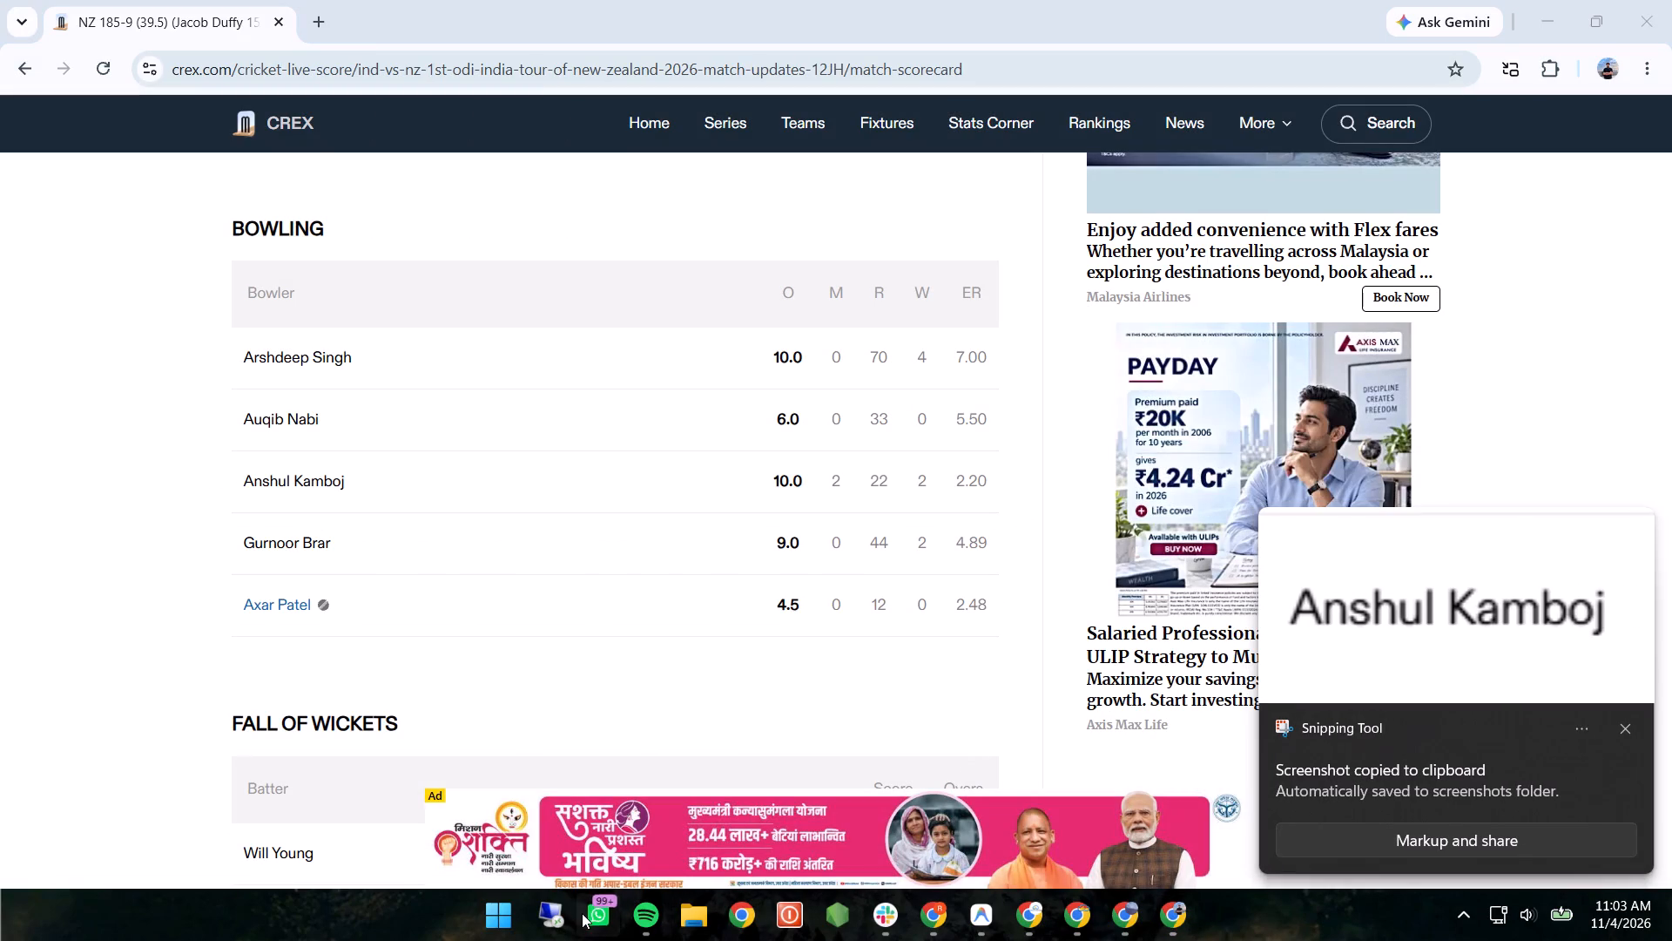
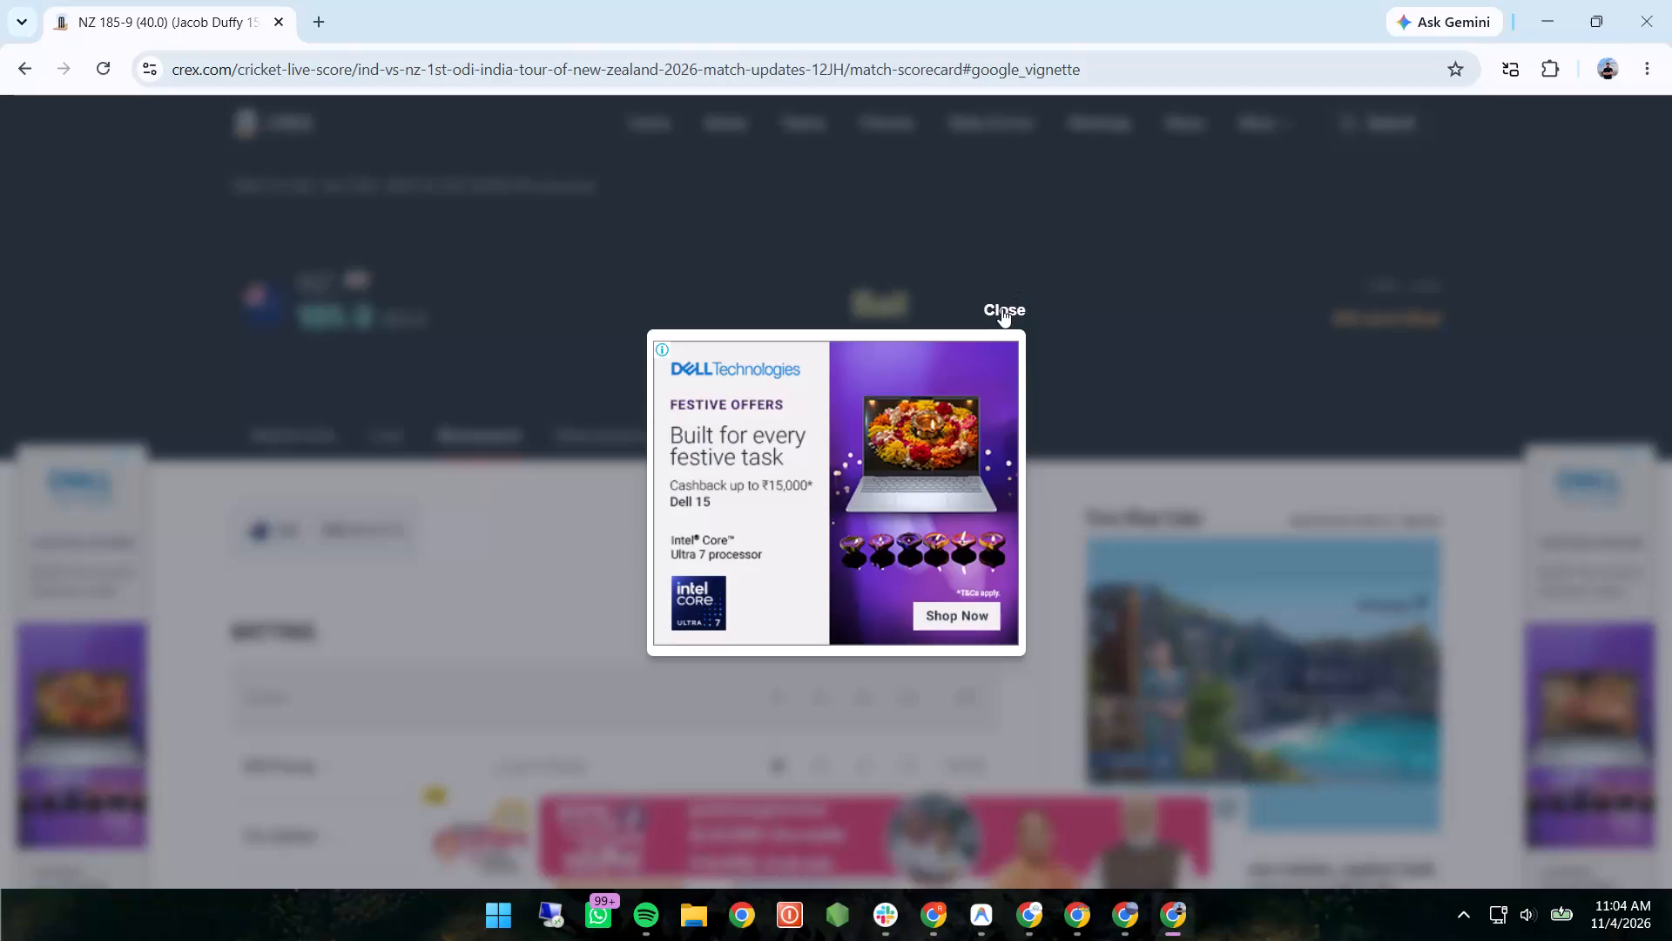
Examine the bowling figures in the IND vs NZ 1st ODI scorecard.
scroll(1001, 308, up, 1)
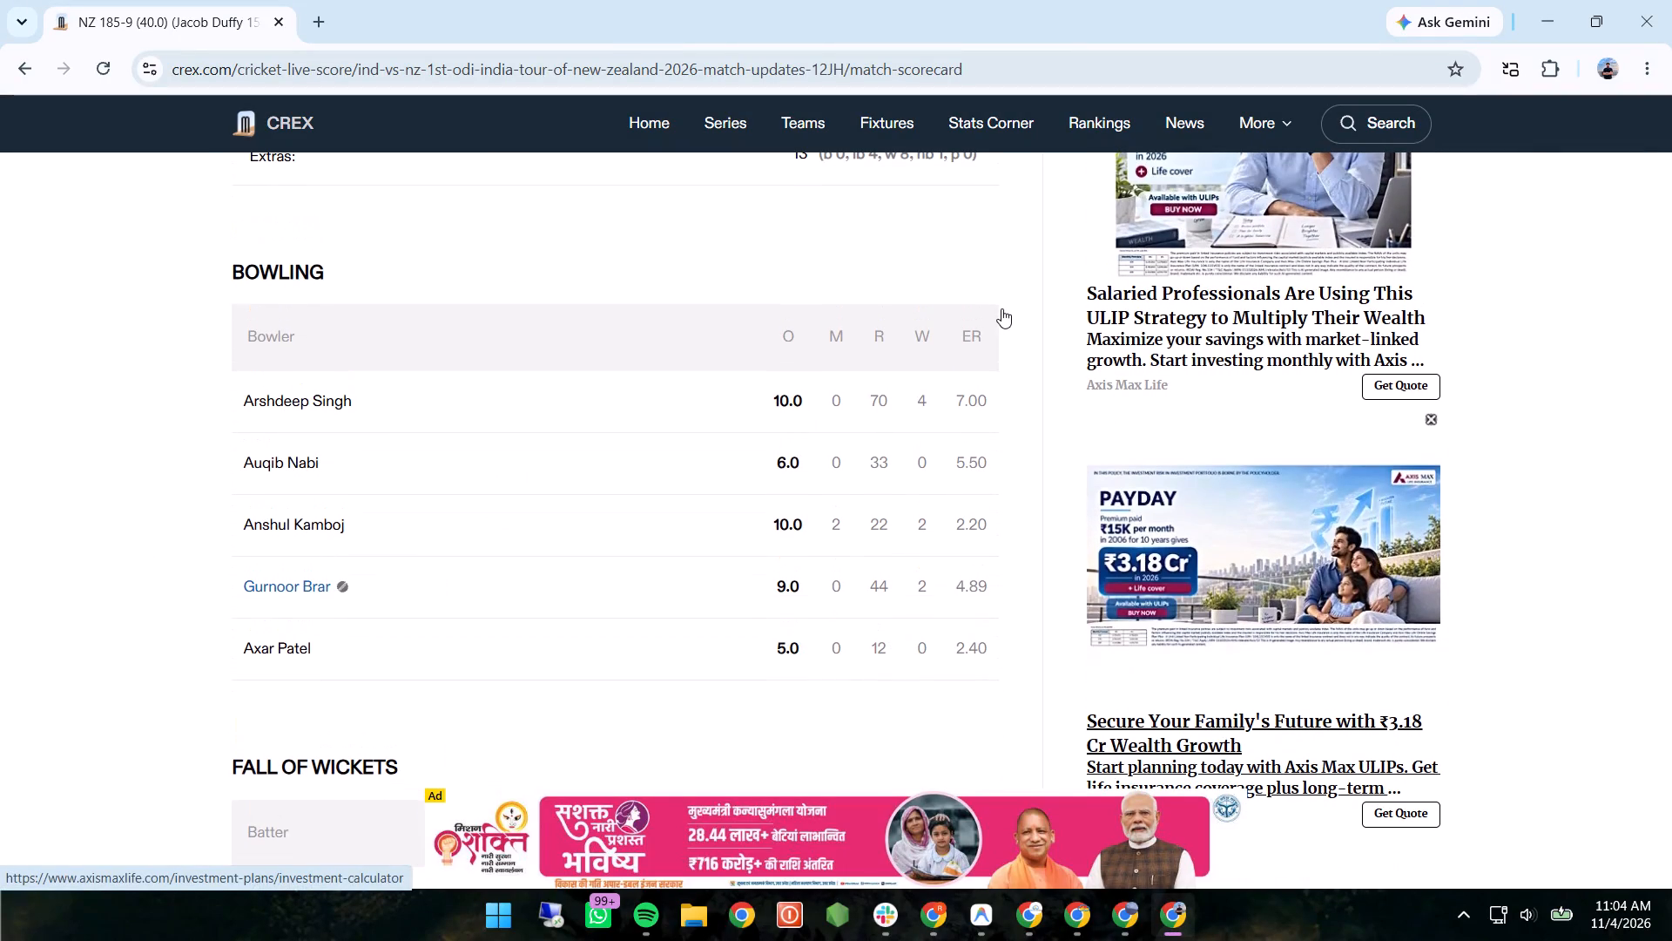
scroll(1001, 308, up, 4)
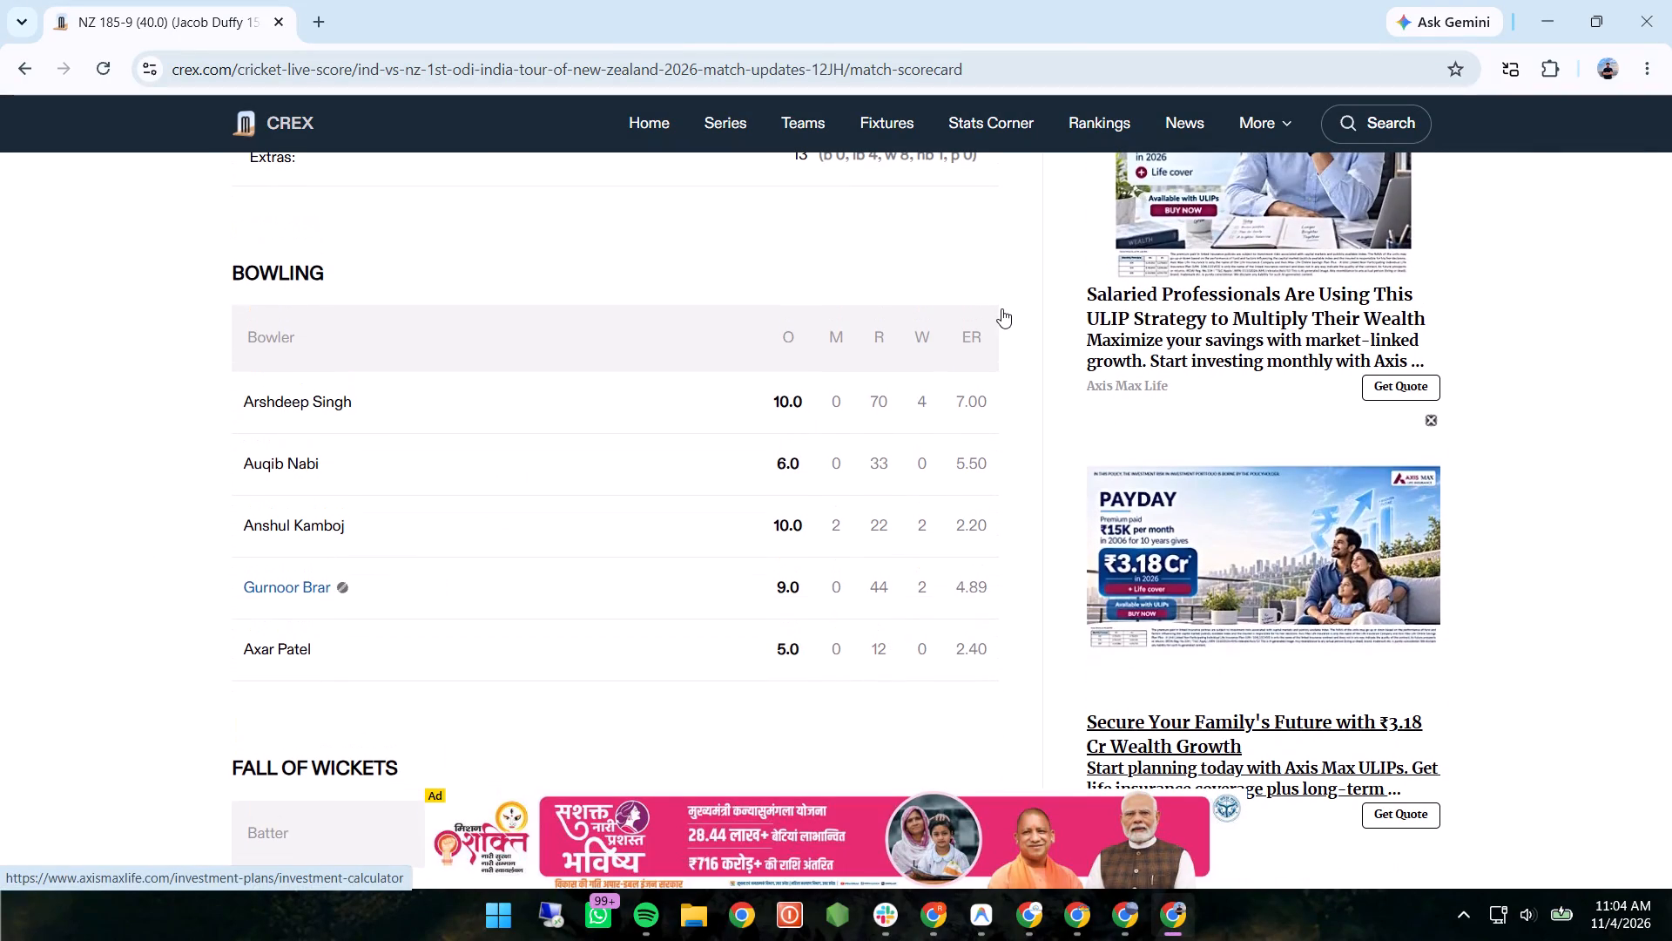
scroll(1001, 308, up, 3)
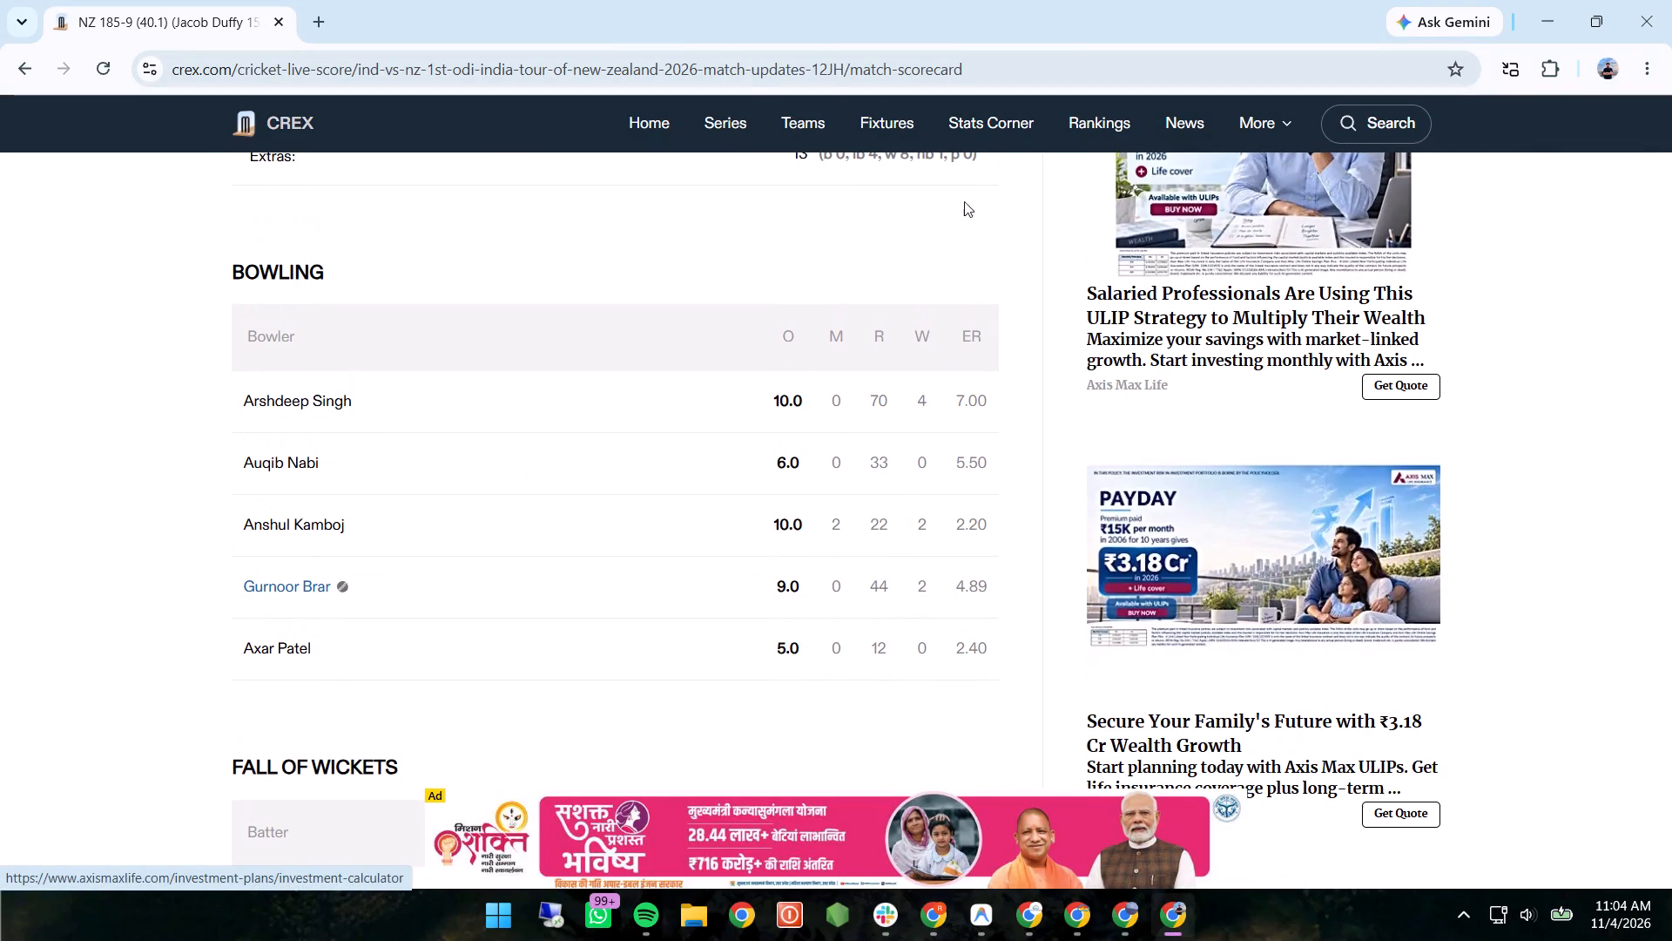
Open LinkedIn in a new tab and accept all three pending connection invitations in My Network.
click(328, 17)
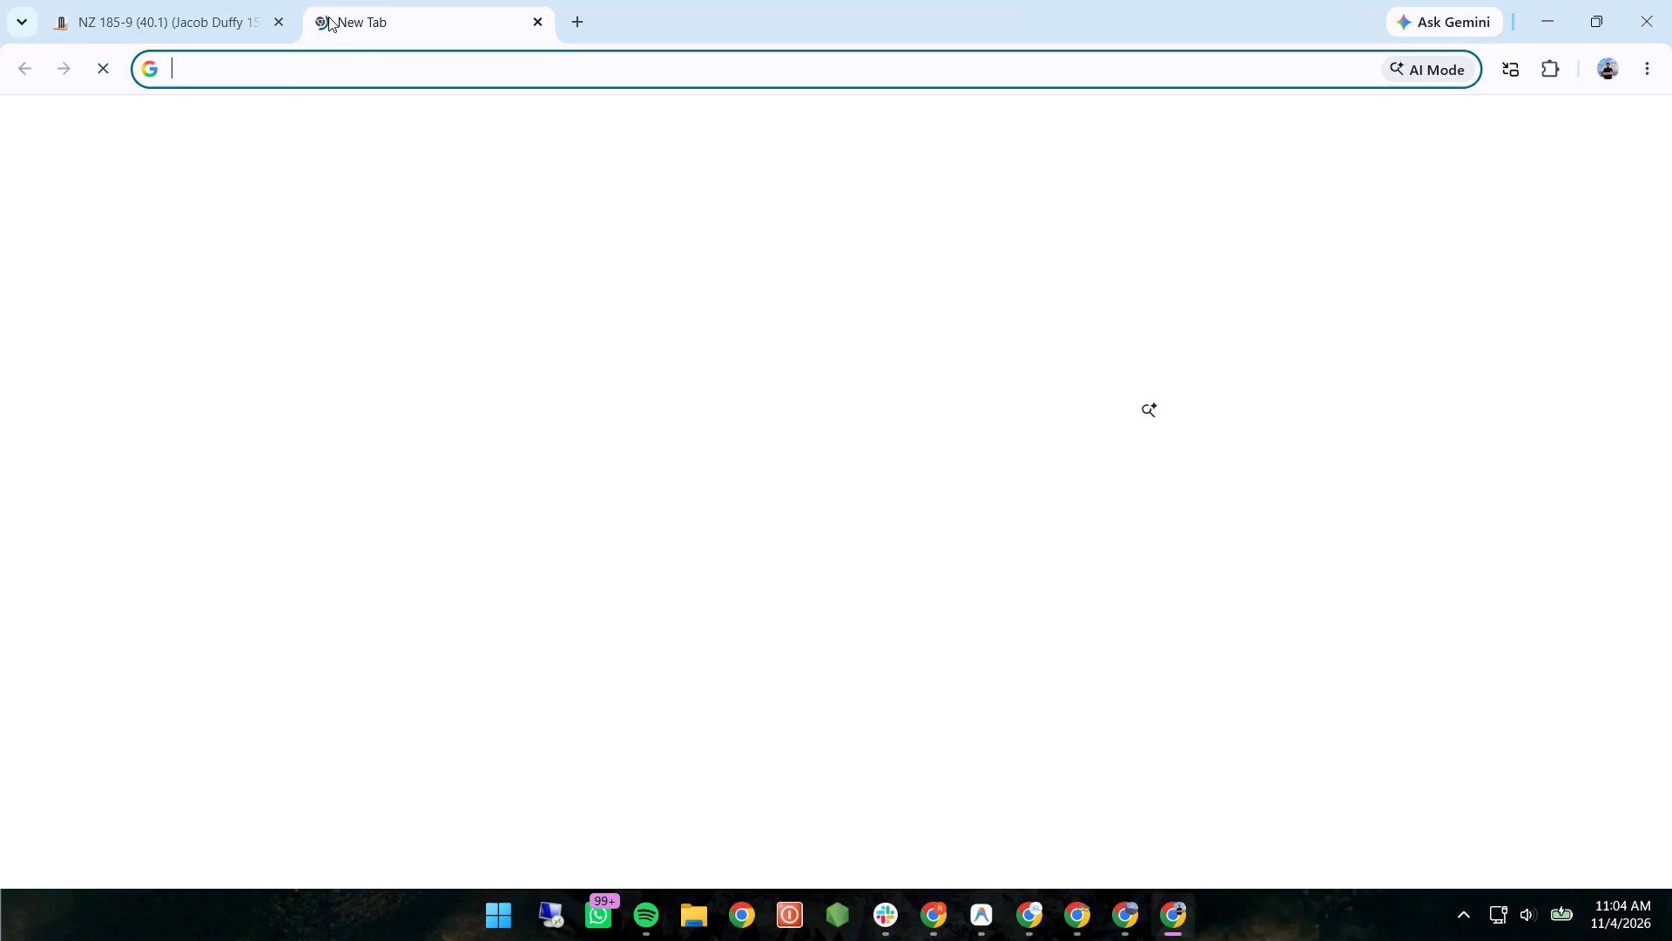
click(487, 600)
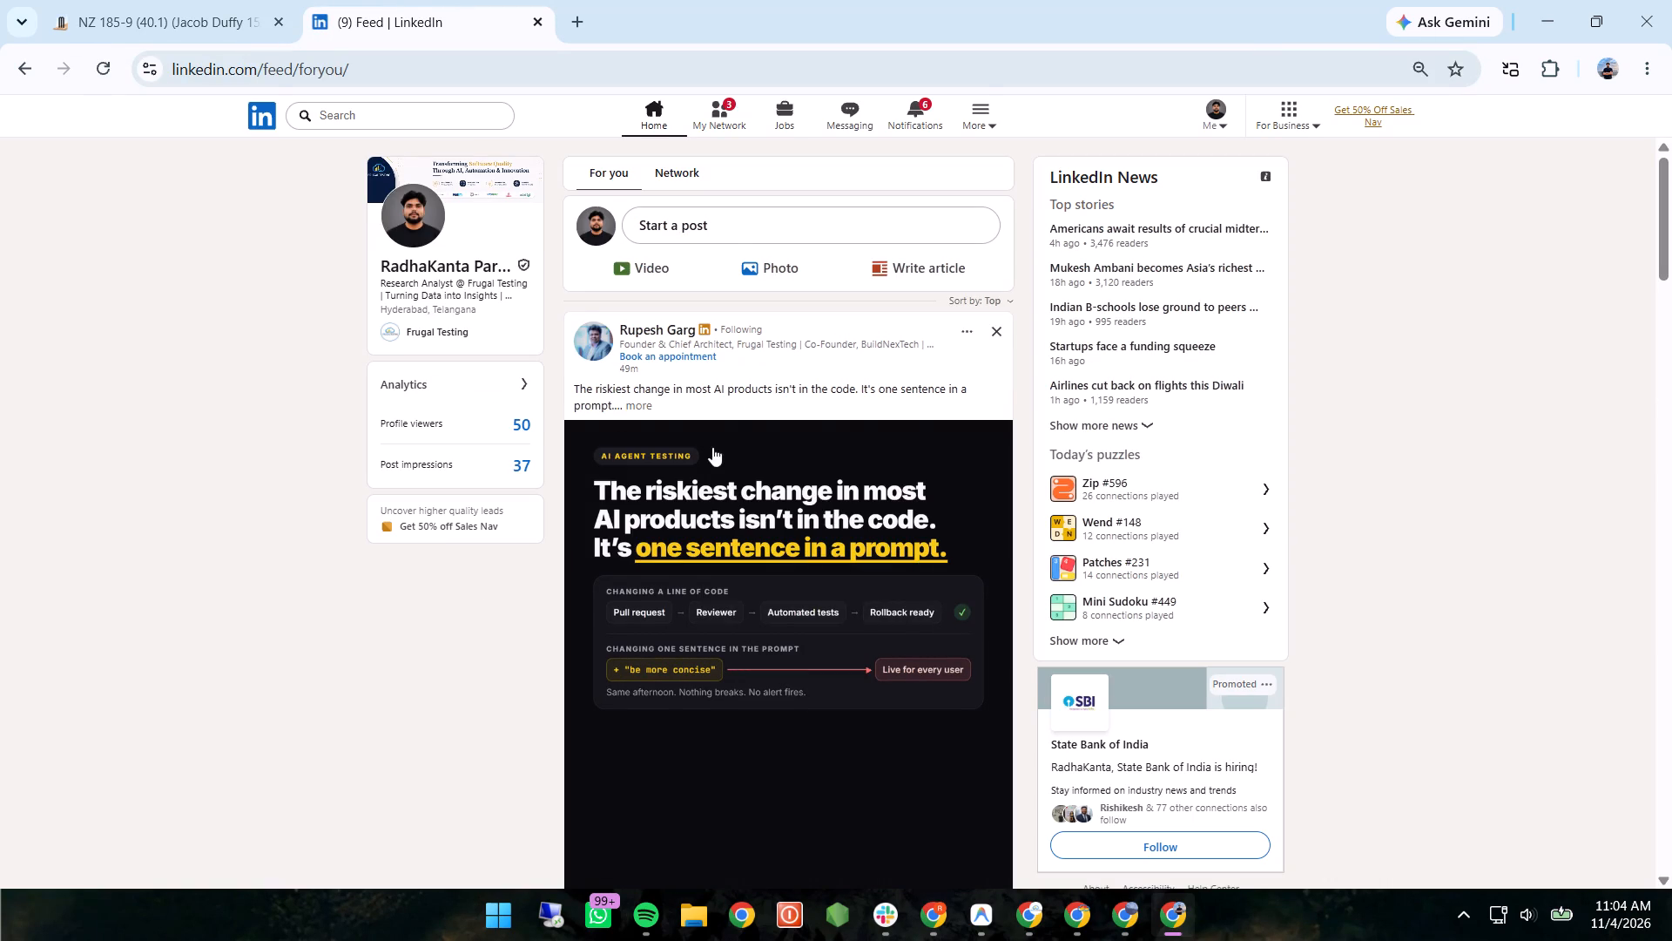
click(728, 121)
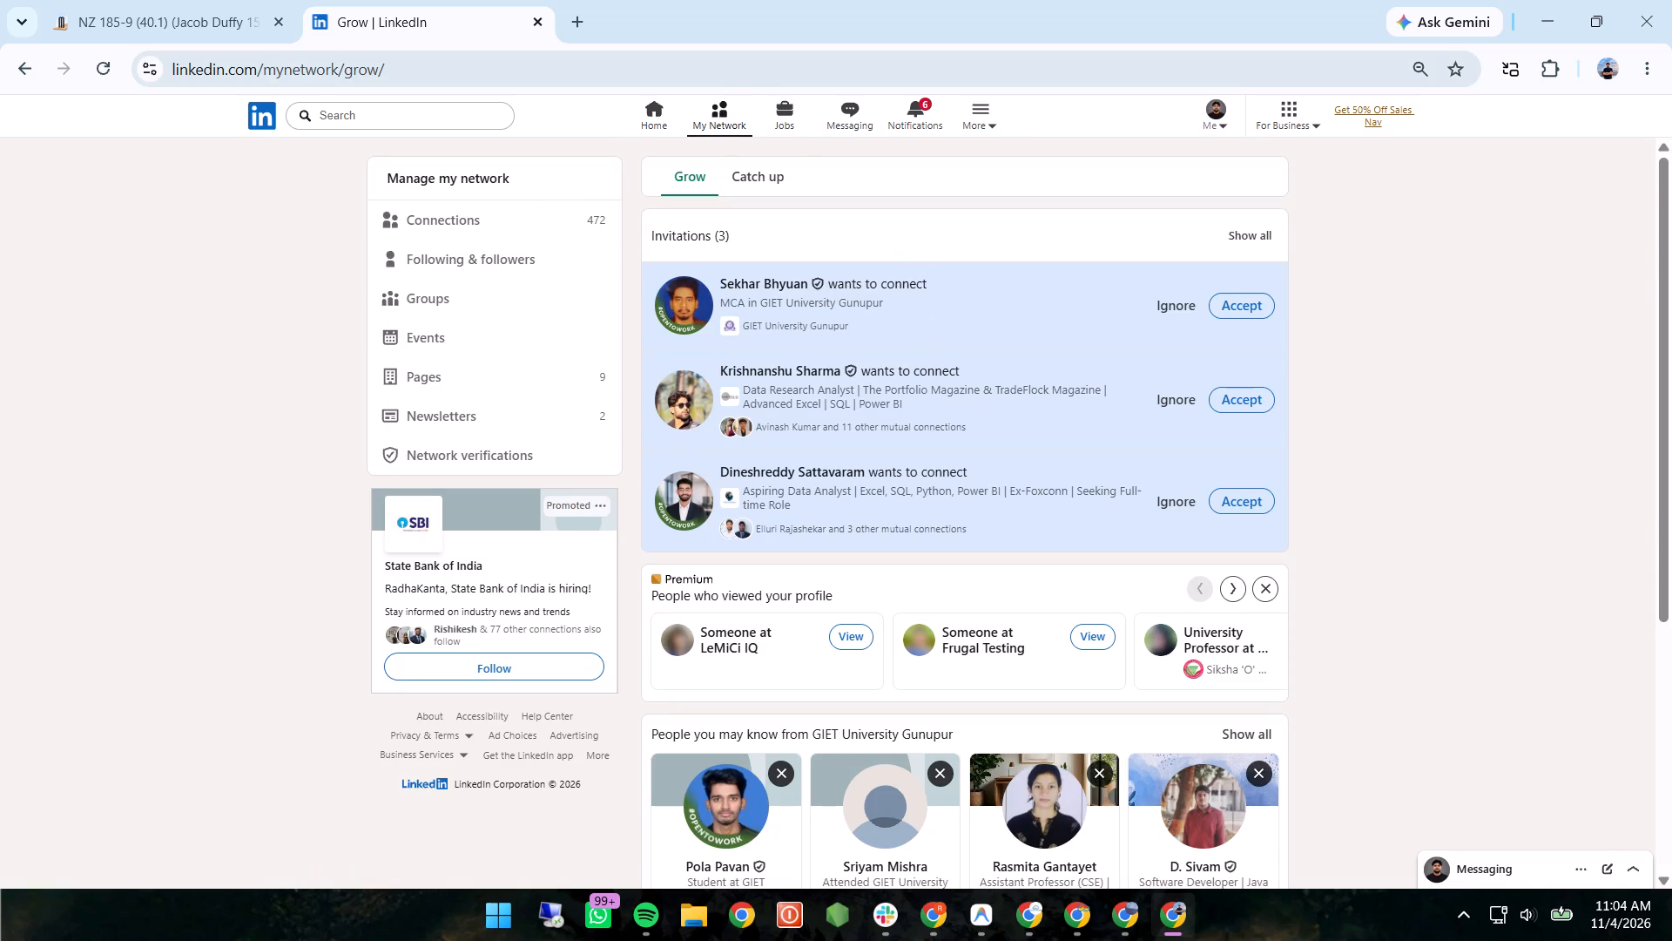
click(1234, 313)
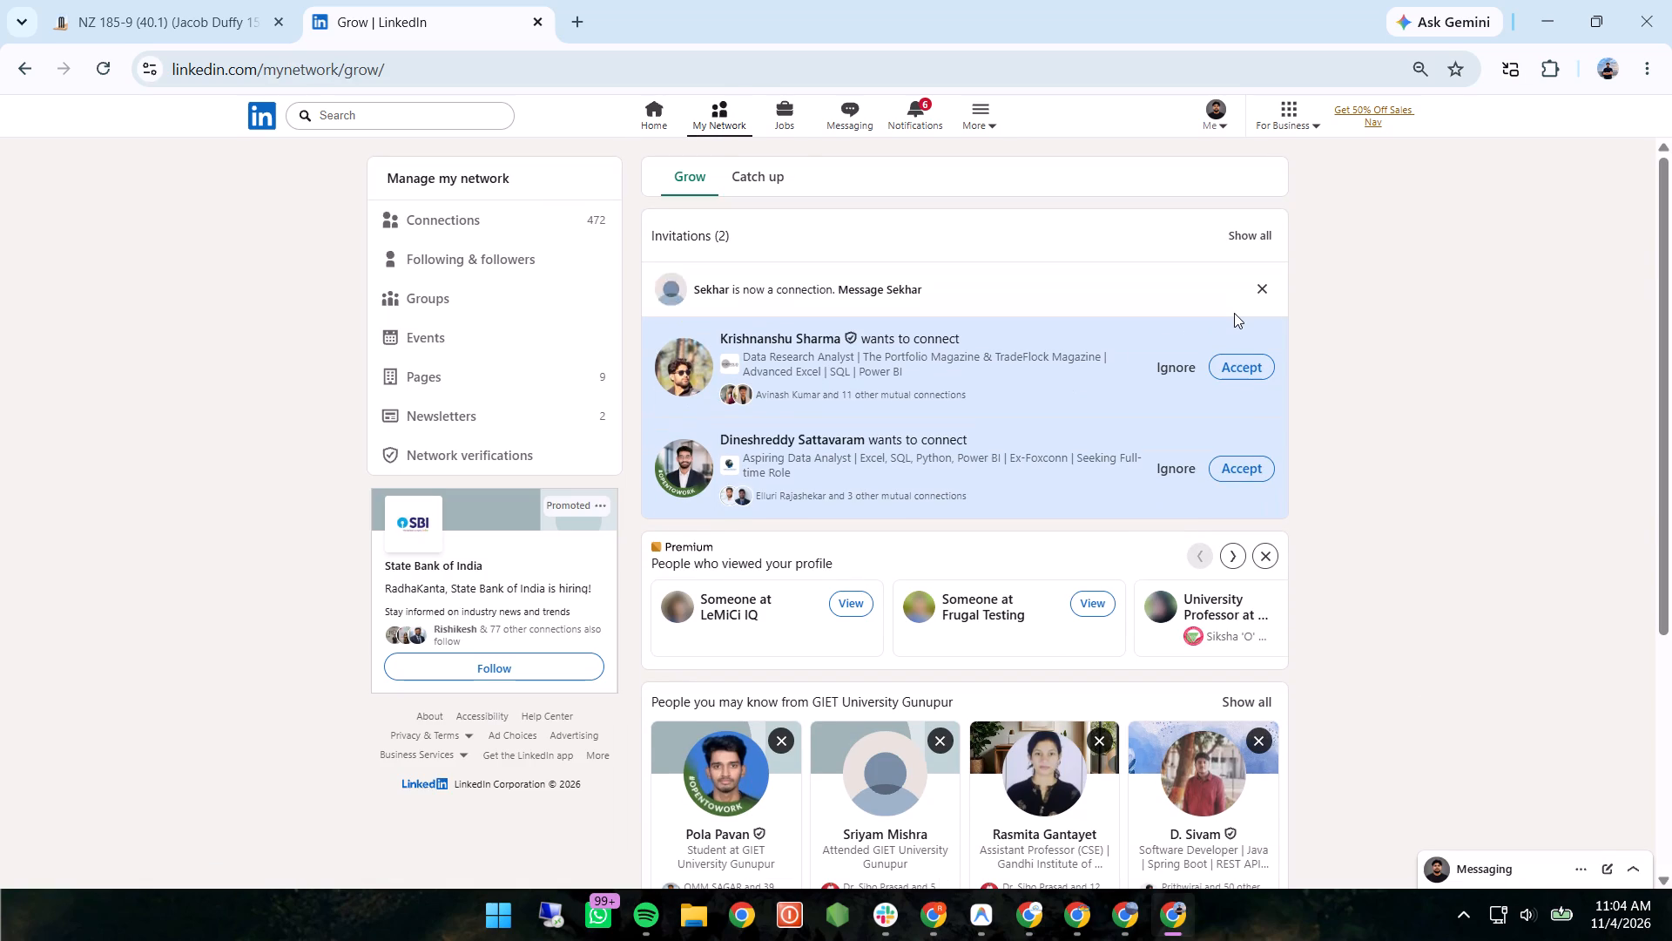
click(1246, 372)
click(1246, 372)
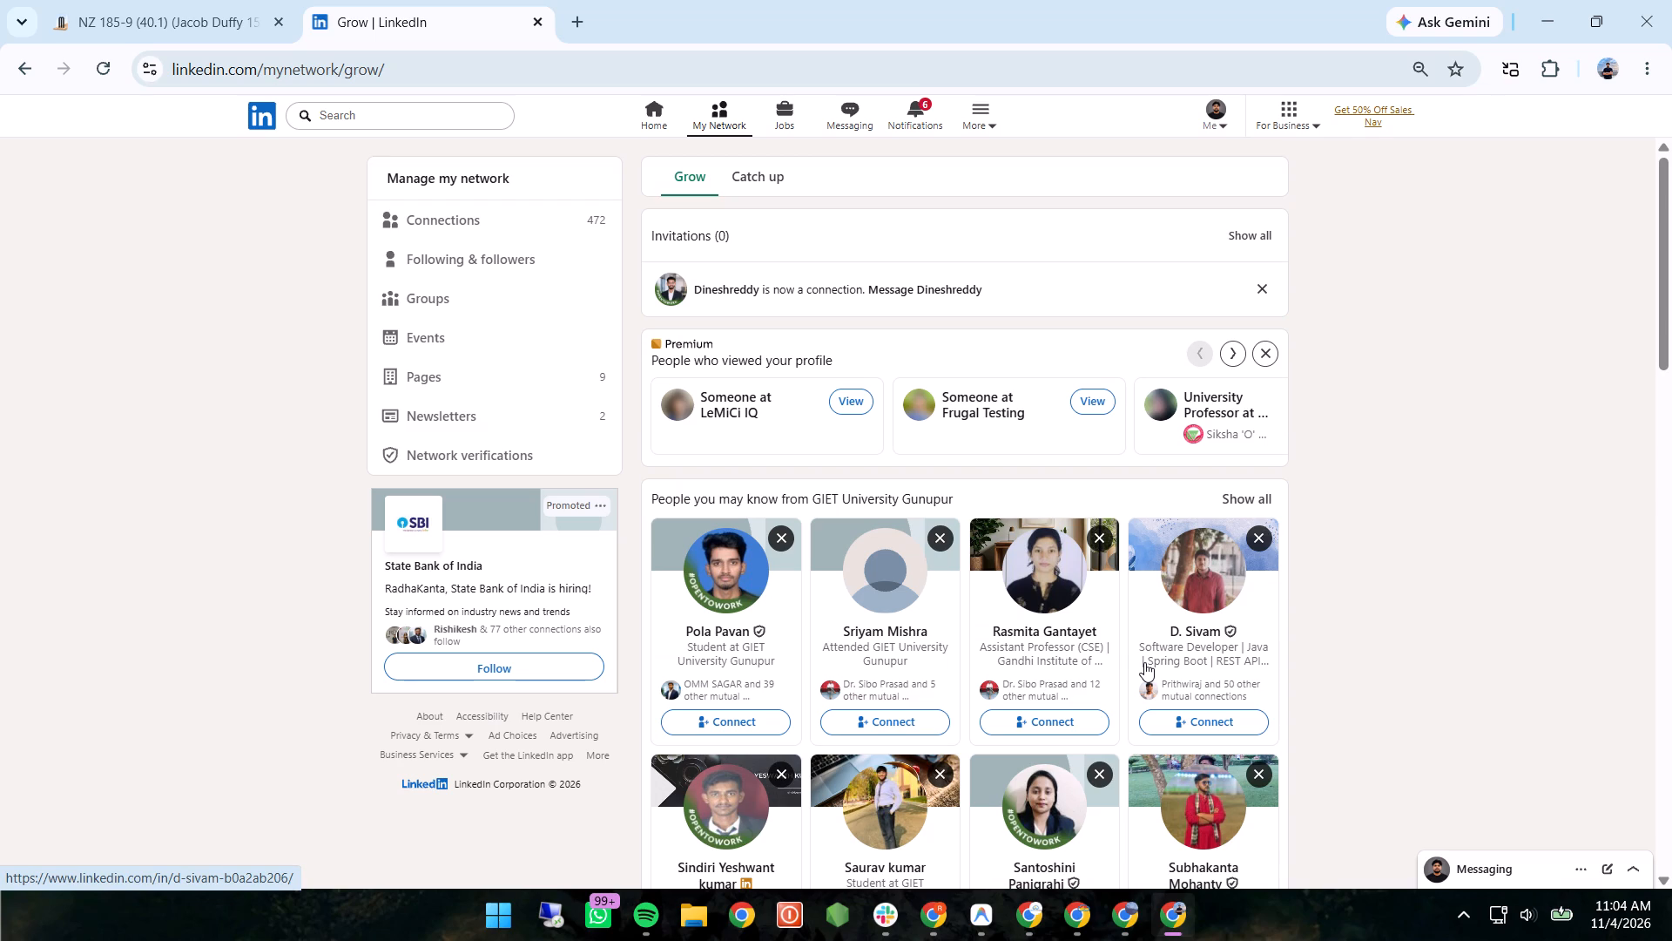
click(977, 911)
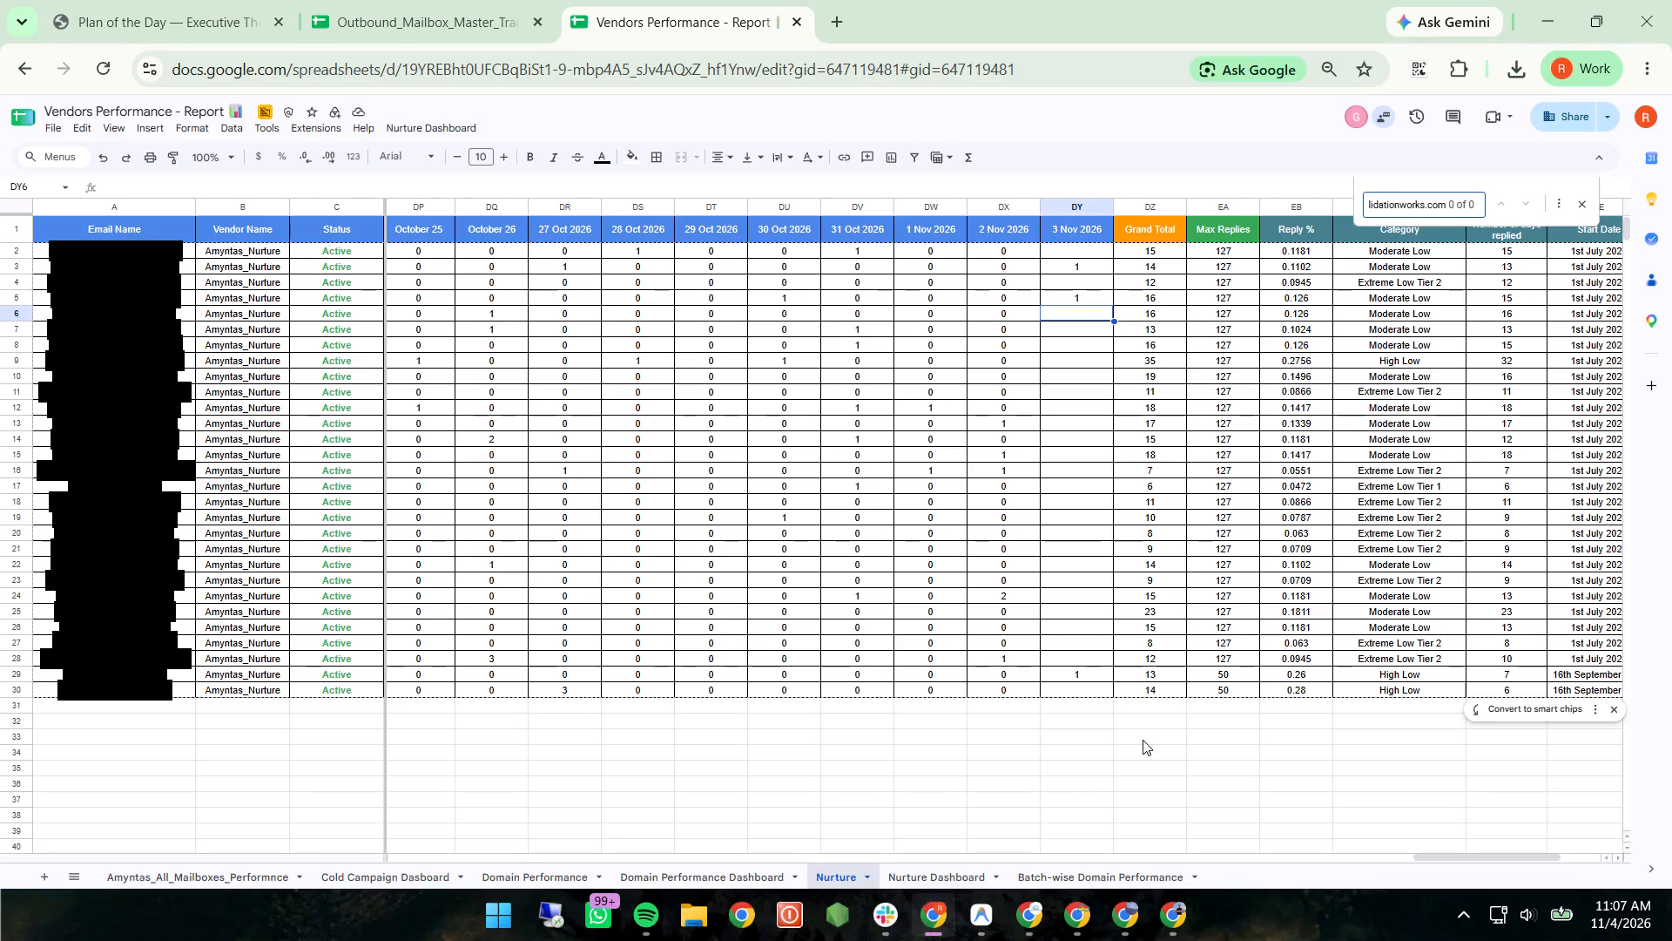
key(Left)
key(Left)
key(Left)
key(Left)
key(Left)
key(Left)
key(Left)
key(Left)
key(Left)
key(Left)
key(Left)
key(Left)
key(Left)
key(Left)
key(Left)
key(Left)
key(Left)
key(Left)
key(Left)
key(Left)
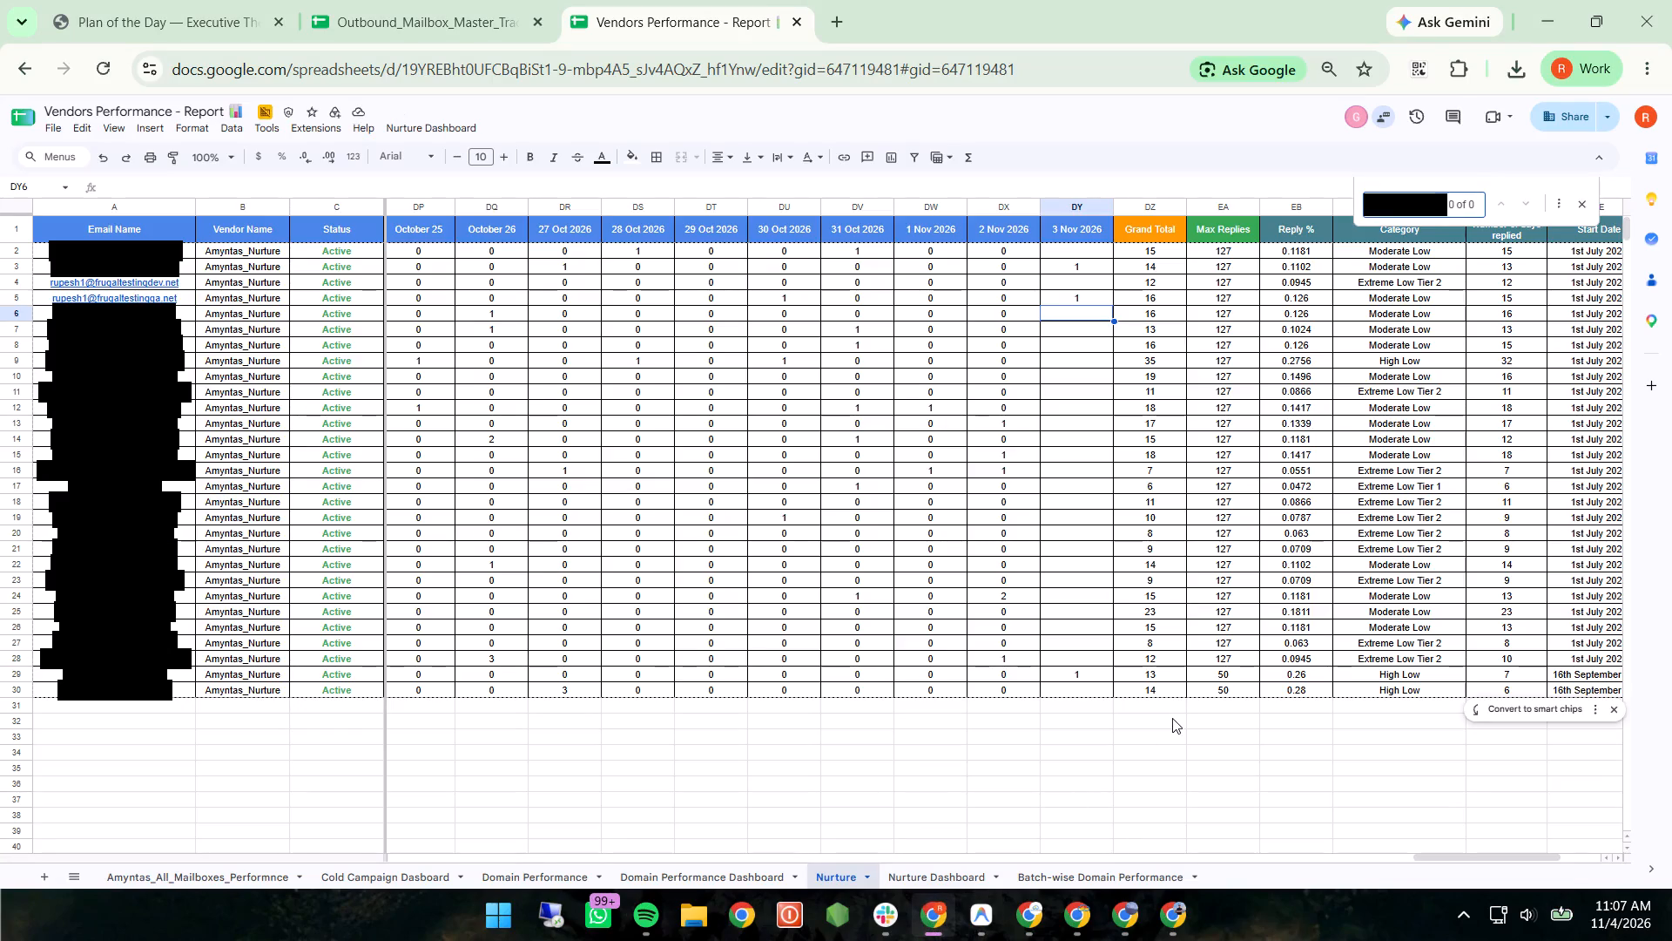
key(ctrl+a)
key(BackSpace)
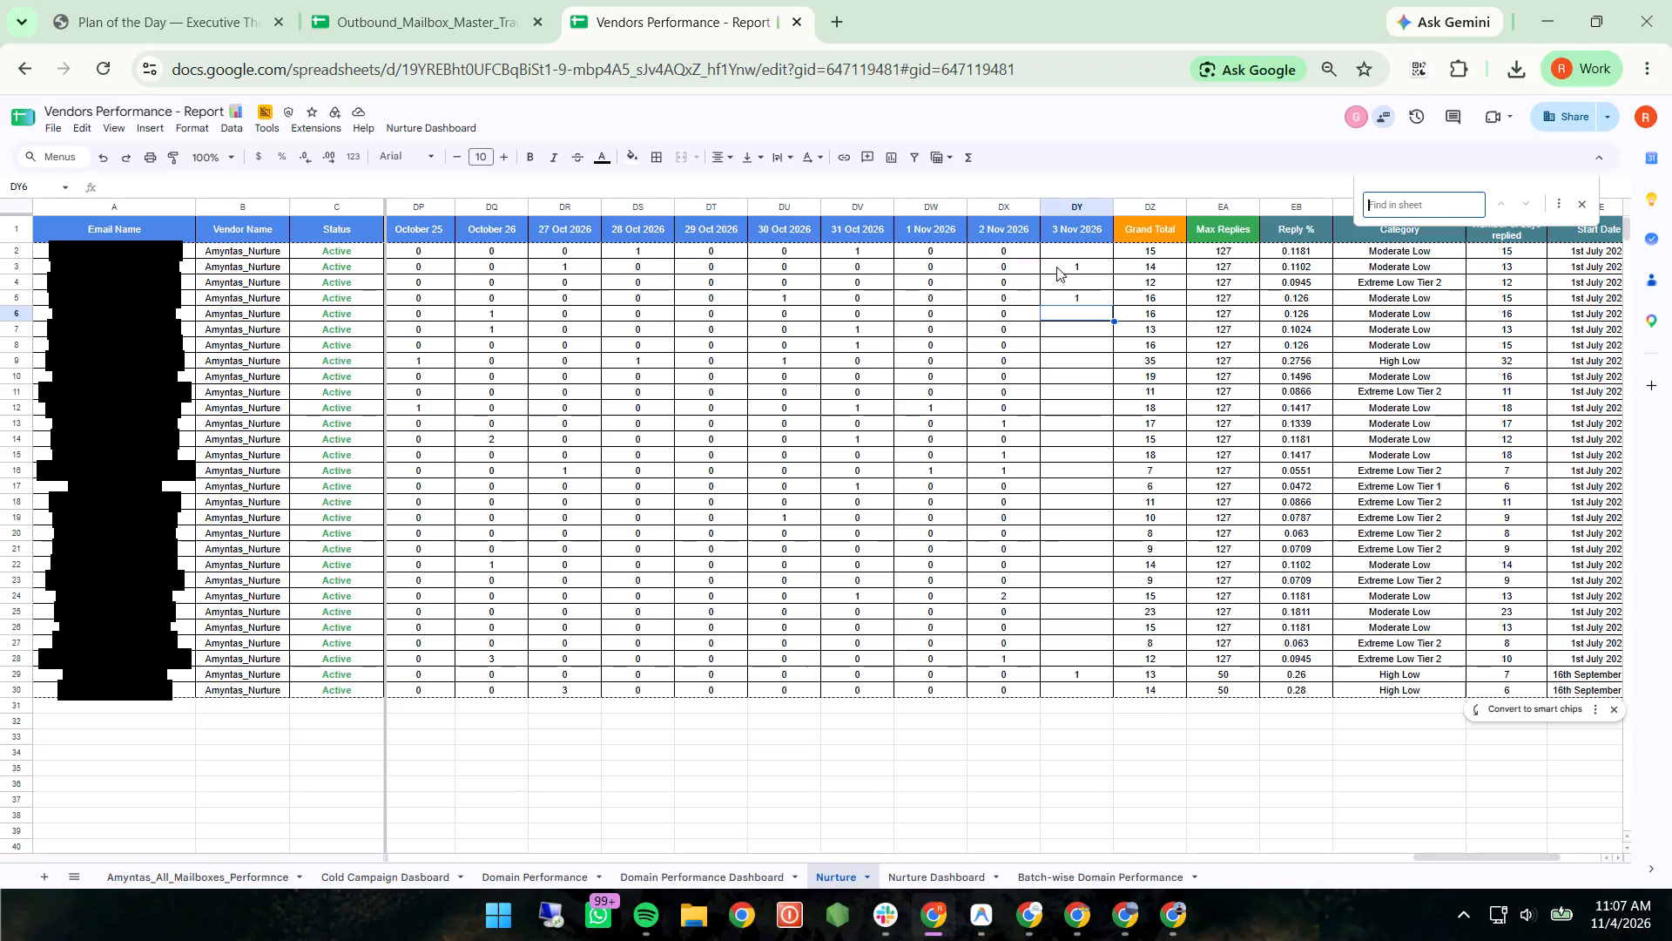
Fill the empty 3 Nov 2026 cells in rows 2, 4, 6 to 28 and 30 with 0, copied from the 2 Nov 2026 column.
click(1032, 253)
key(ctrl+c)
key(Right)
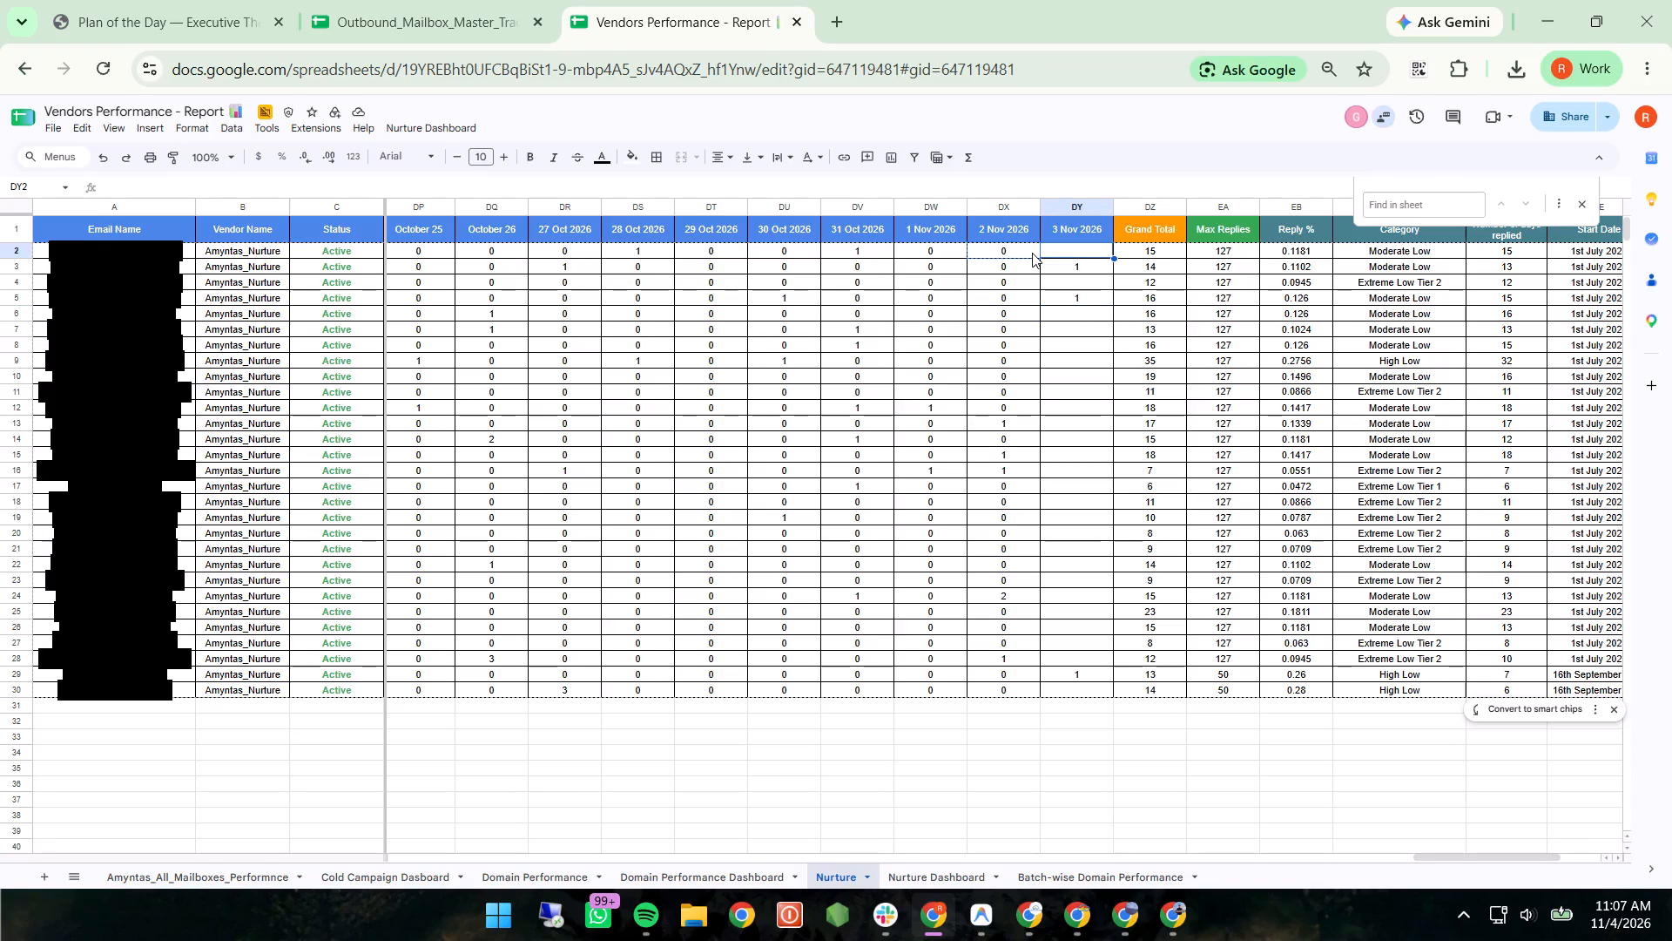
key(ctrl+v)
click(1066, 279)
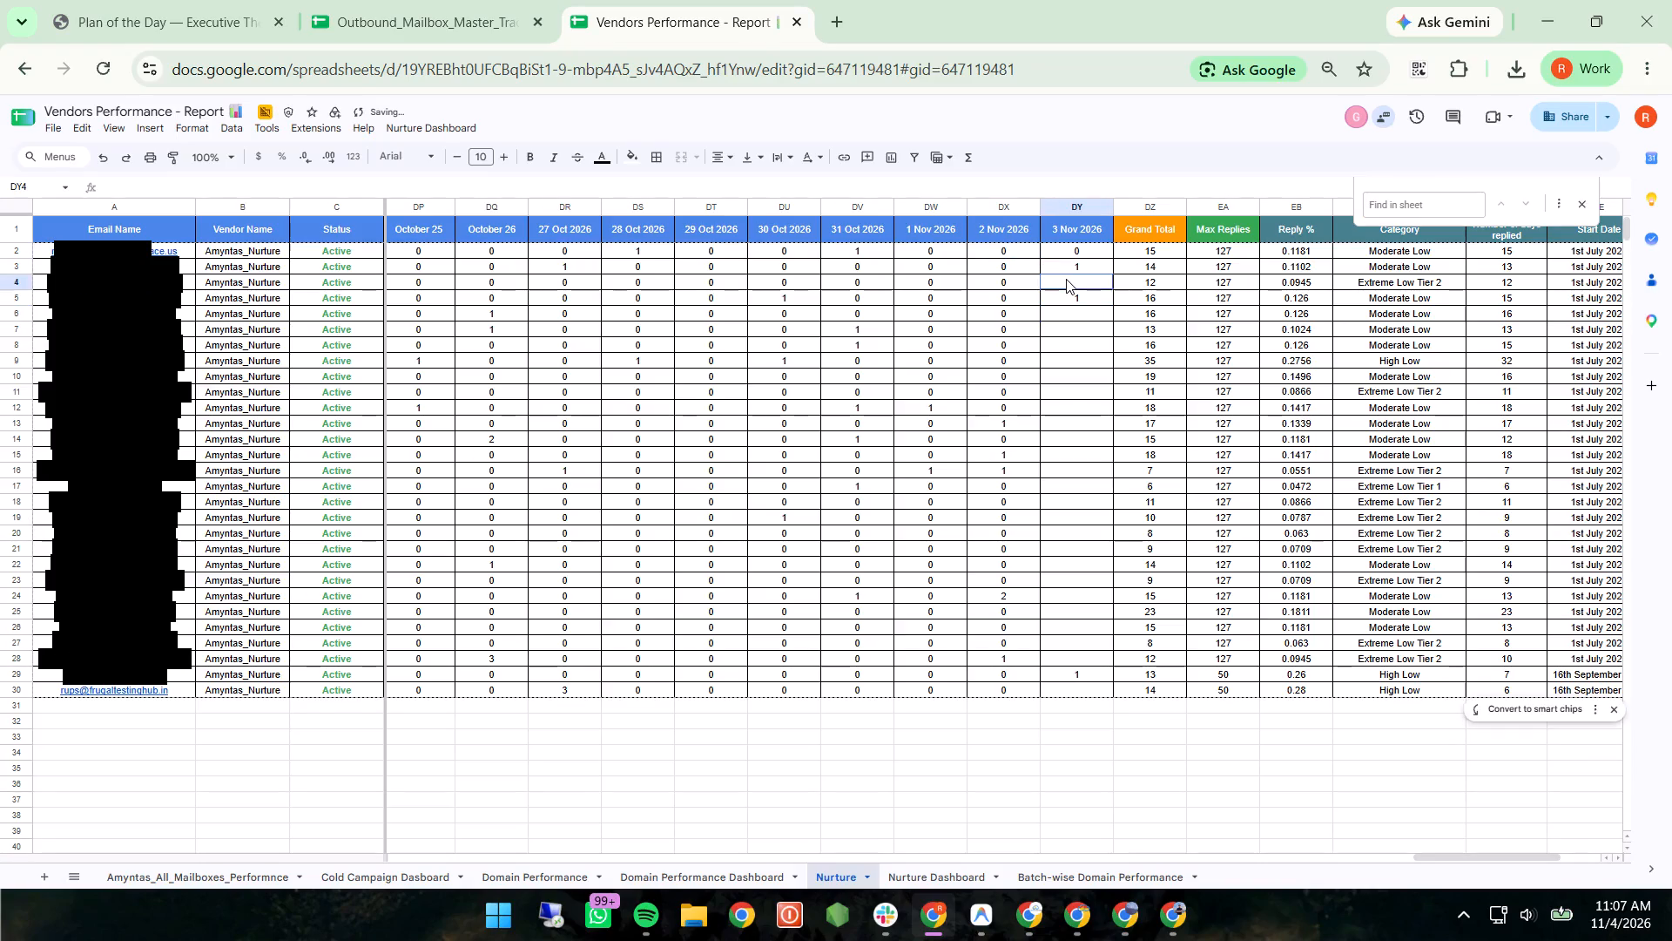
key(ctrl+v)
click(1090, 321)
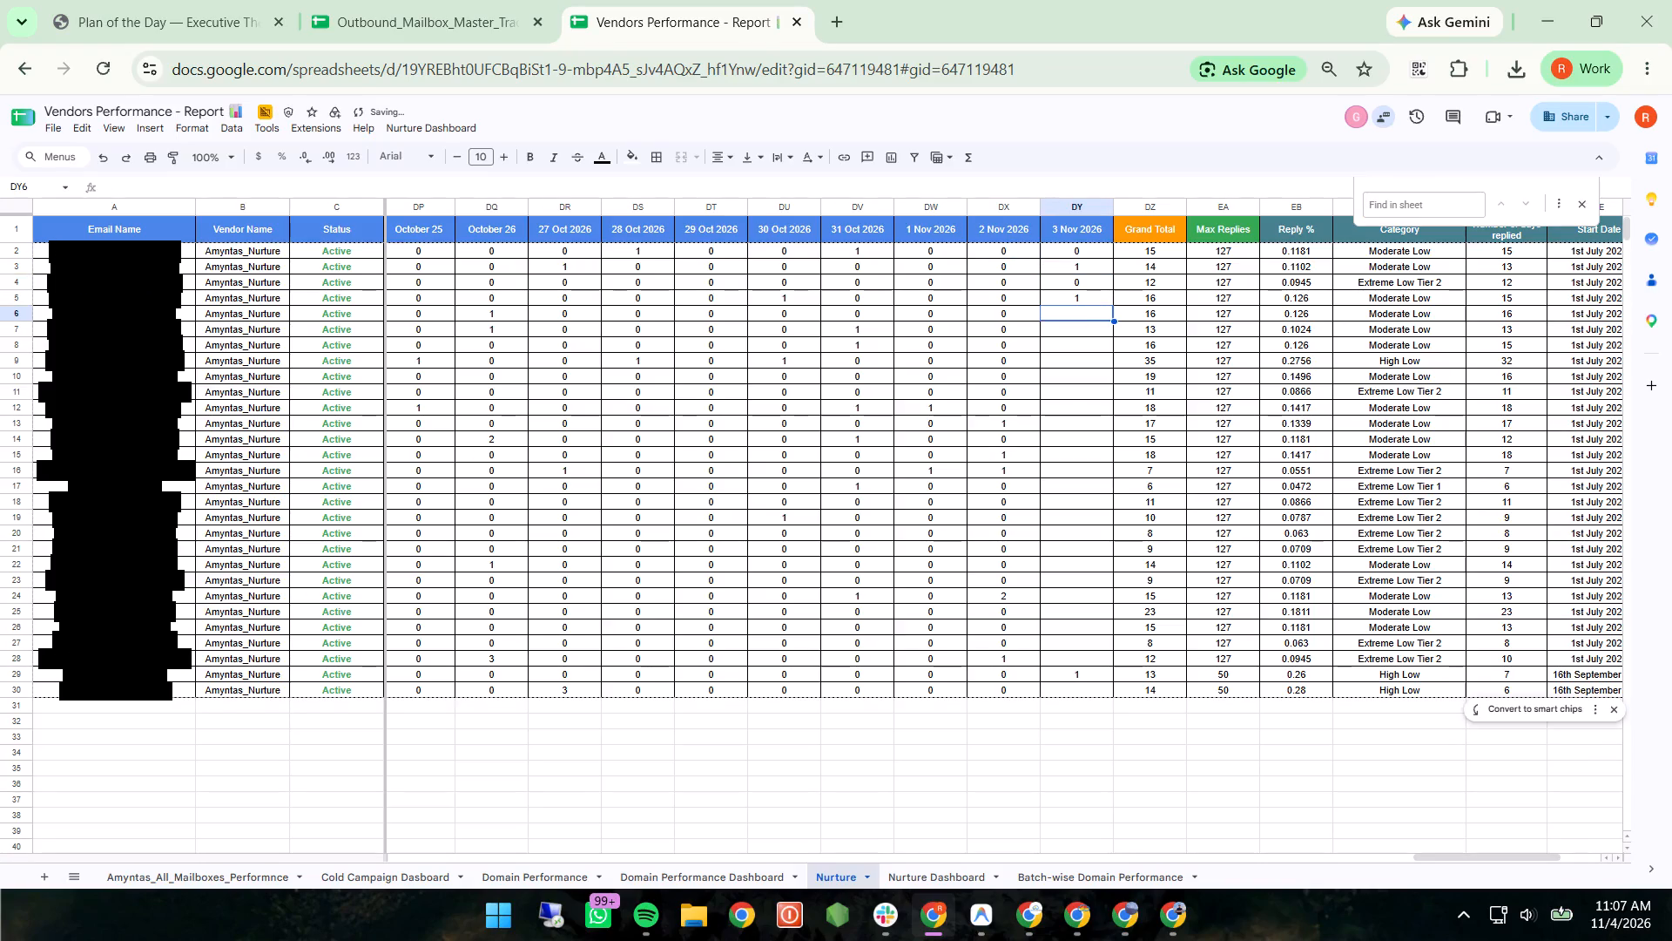
key(shift+Down)
key(shift+Down)
key(shift+Down)
key(shift+Down)
key(shift+Down)
key(shift+Down)
key(shift+Down)
key(shift+Down)
key(shift+Down)
key(shift+Down)
key(shift+Down)
key(shift+Down)
key(shift+Down)
key(shift+Down)
key(shift+Down)
key(shift+Down)
key(shift+Down)
key(shift+Down)
key(shift+Down)
key(shift+Down)
key(shift+Down)
key(shift+Down)
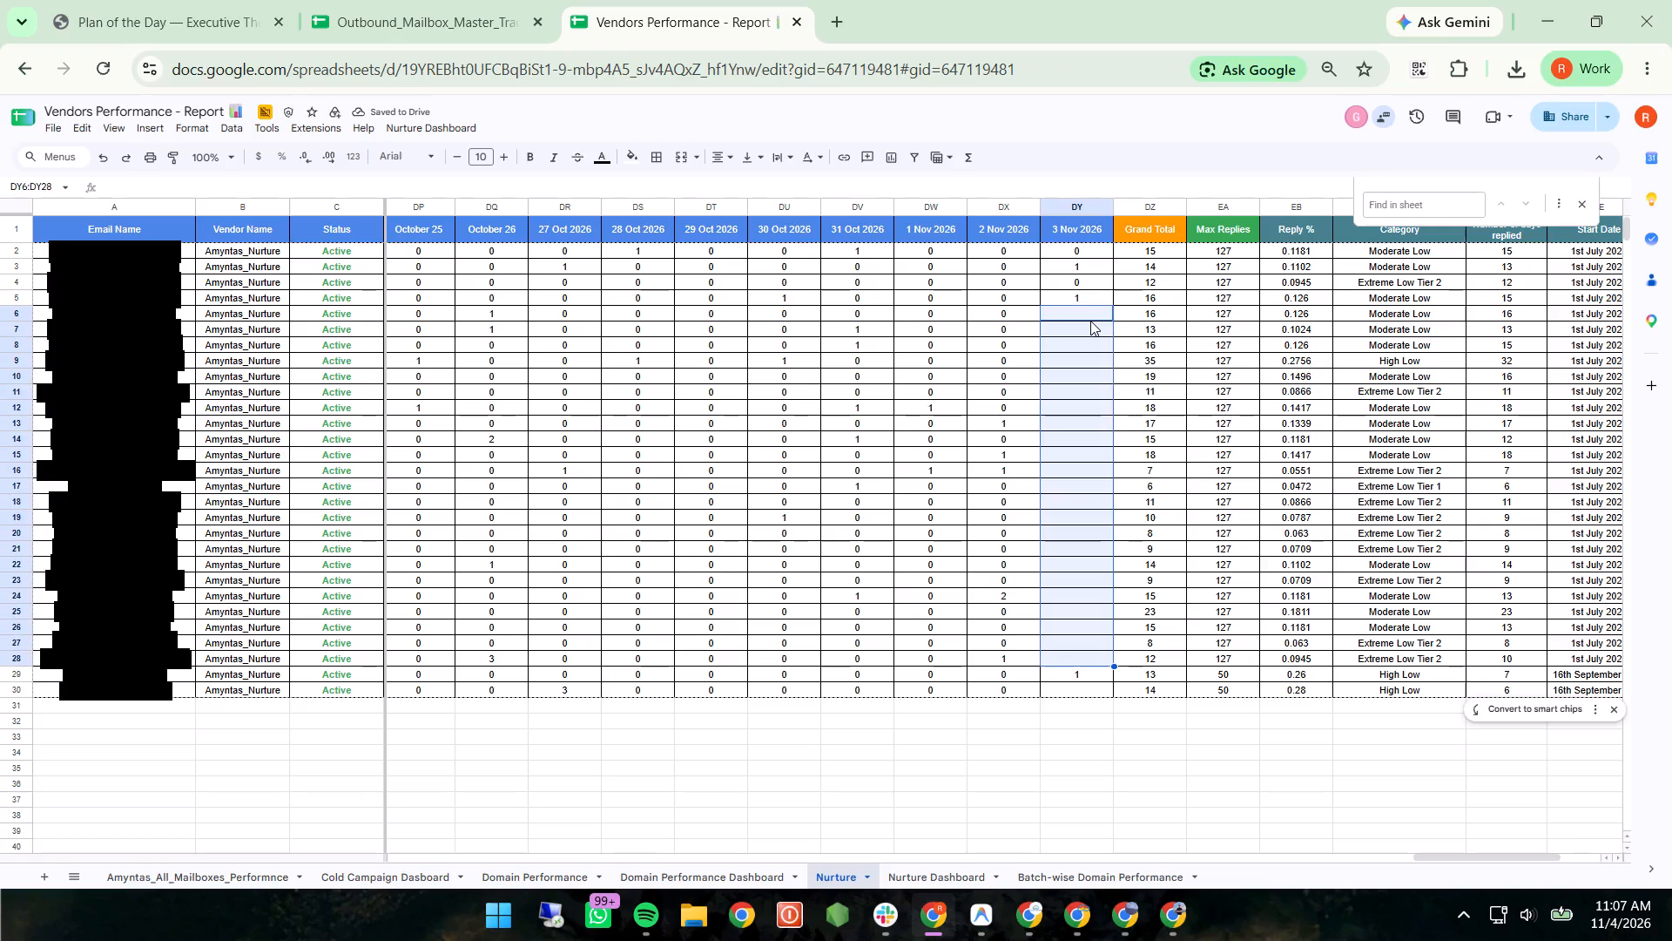
key(ctrl+v)
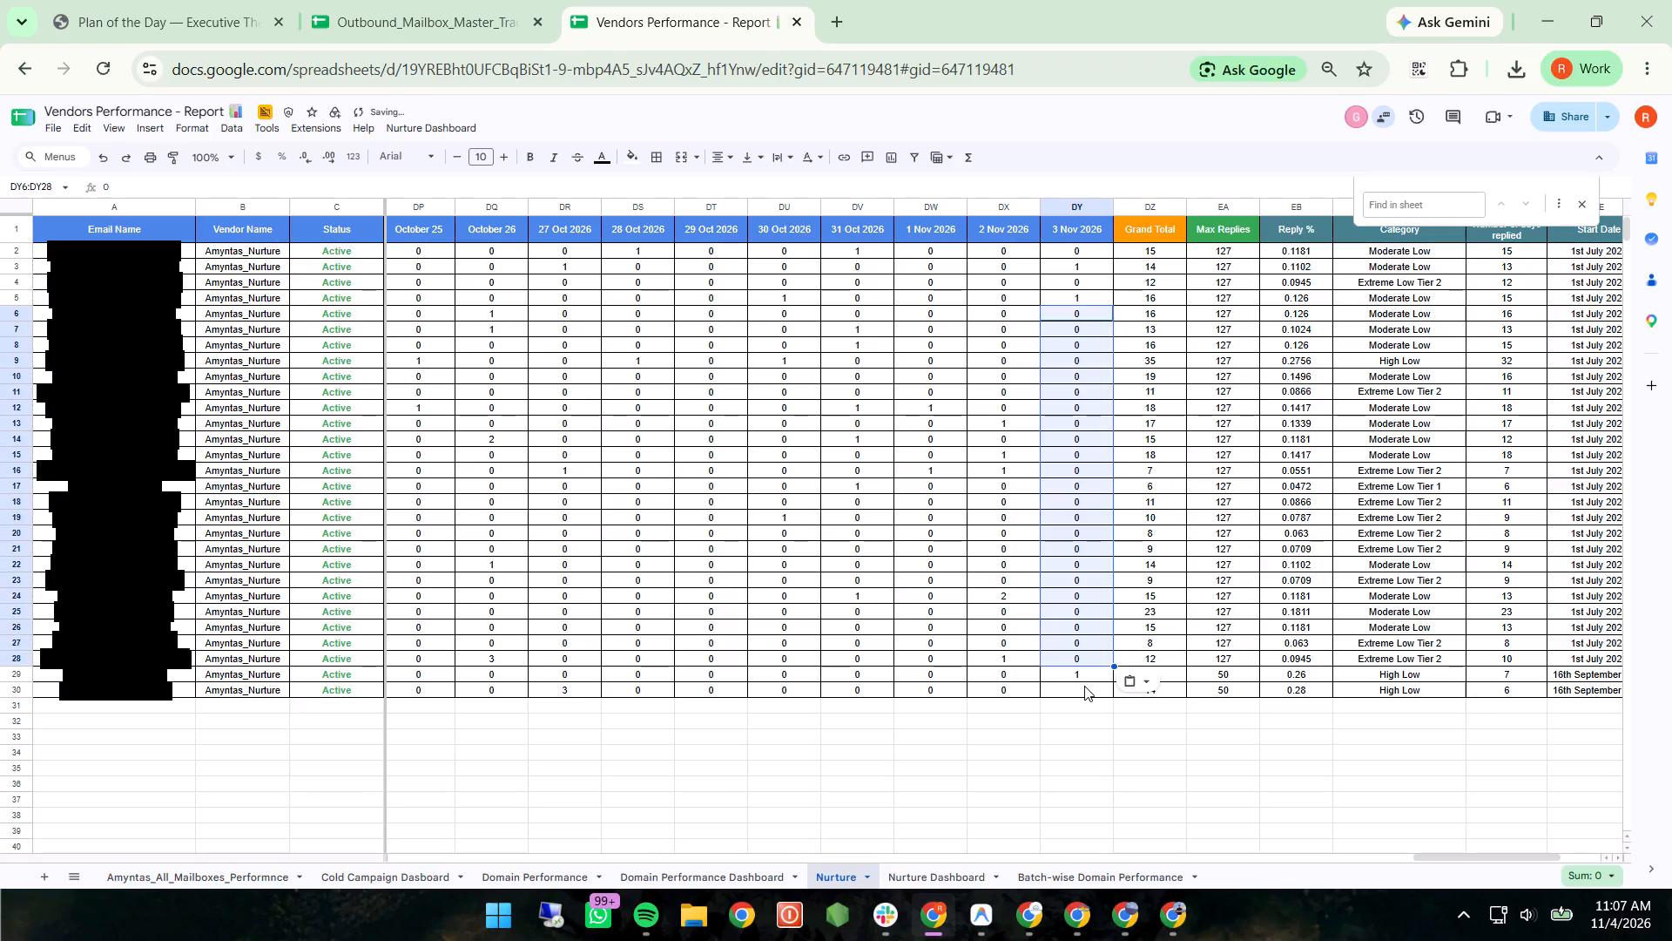
click(1084, 686)
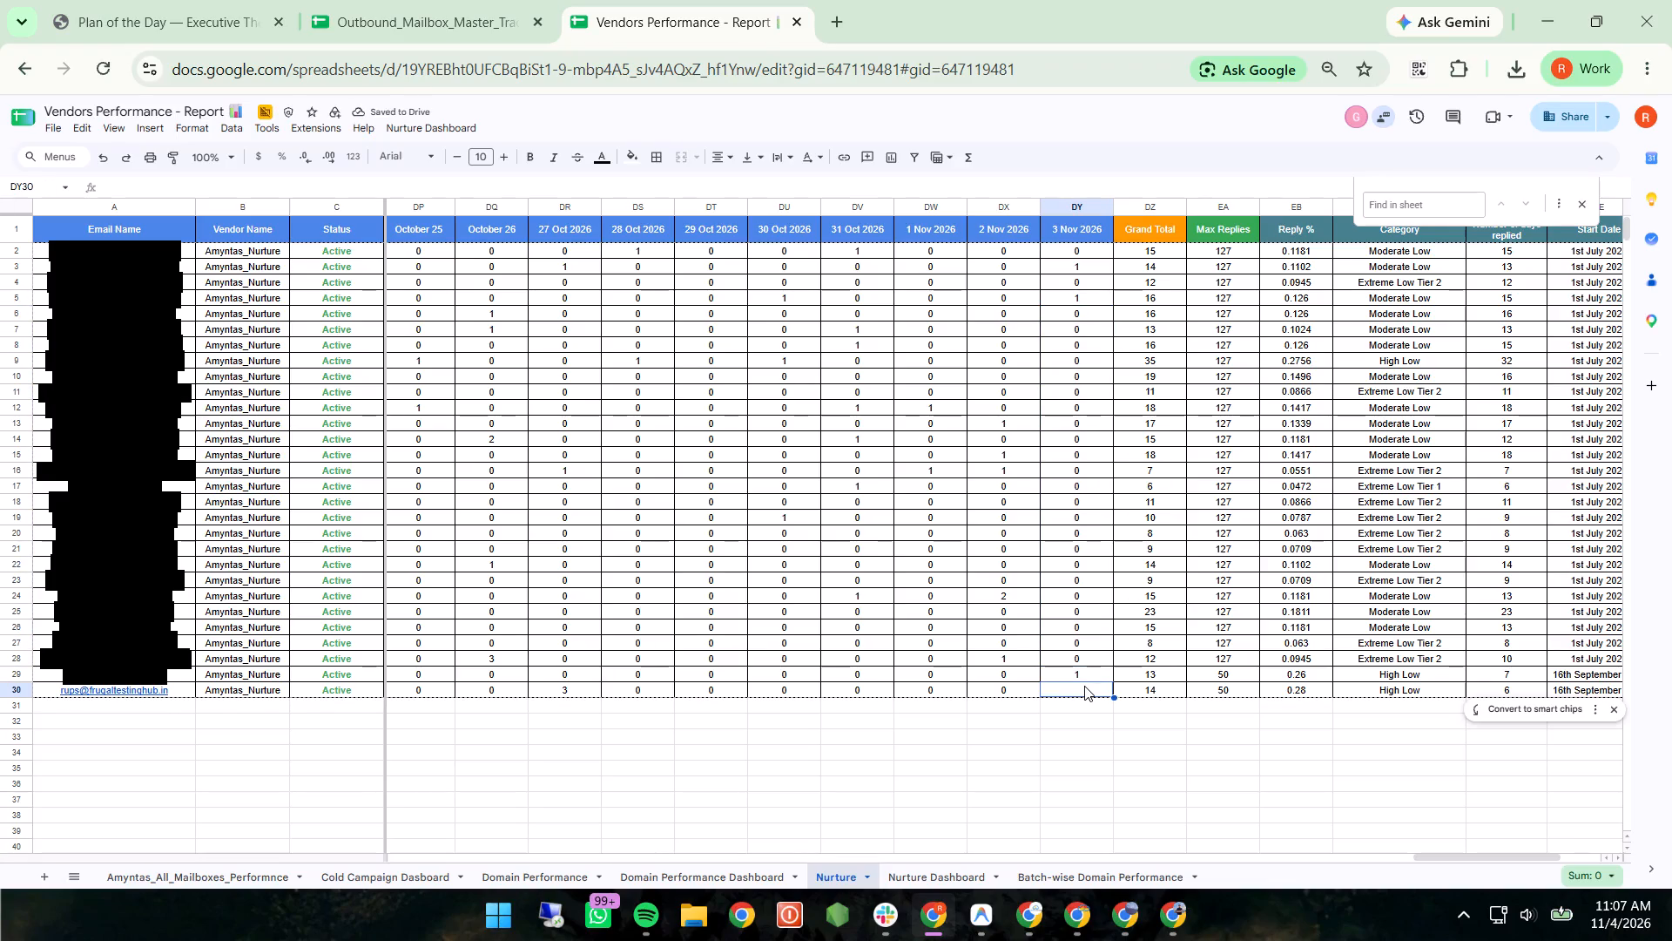
key(ctrl+v)
click(906, 805)
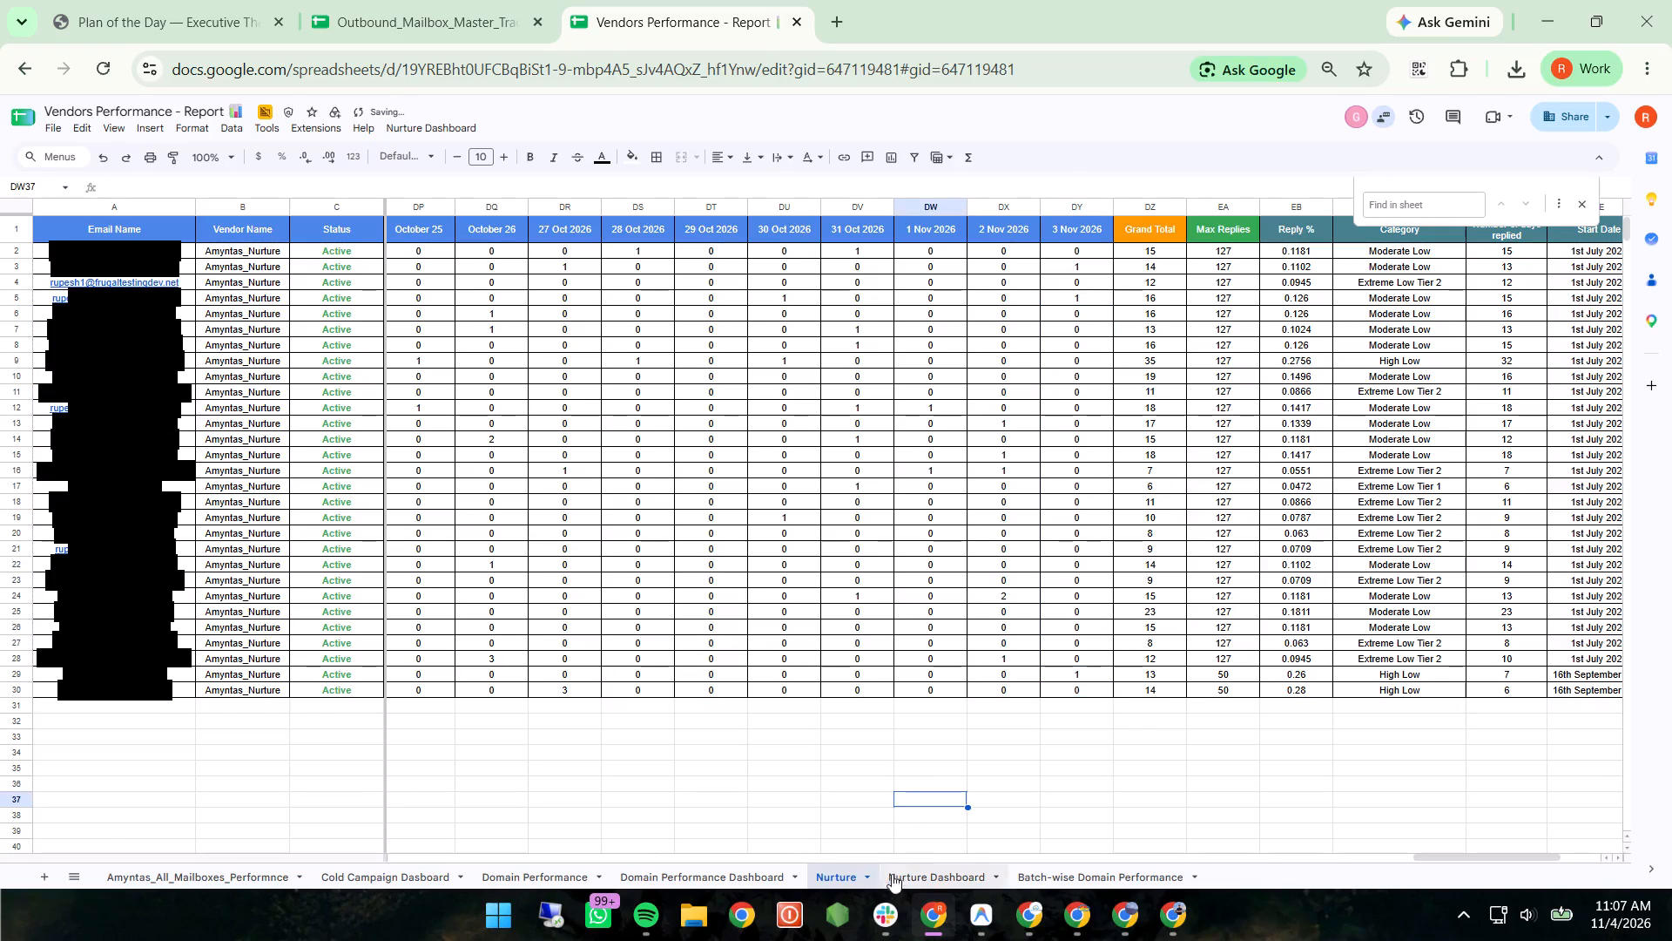
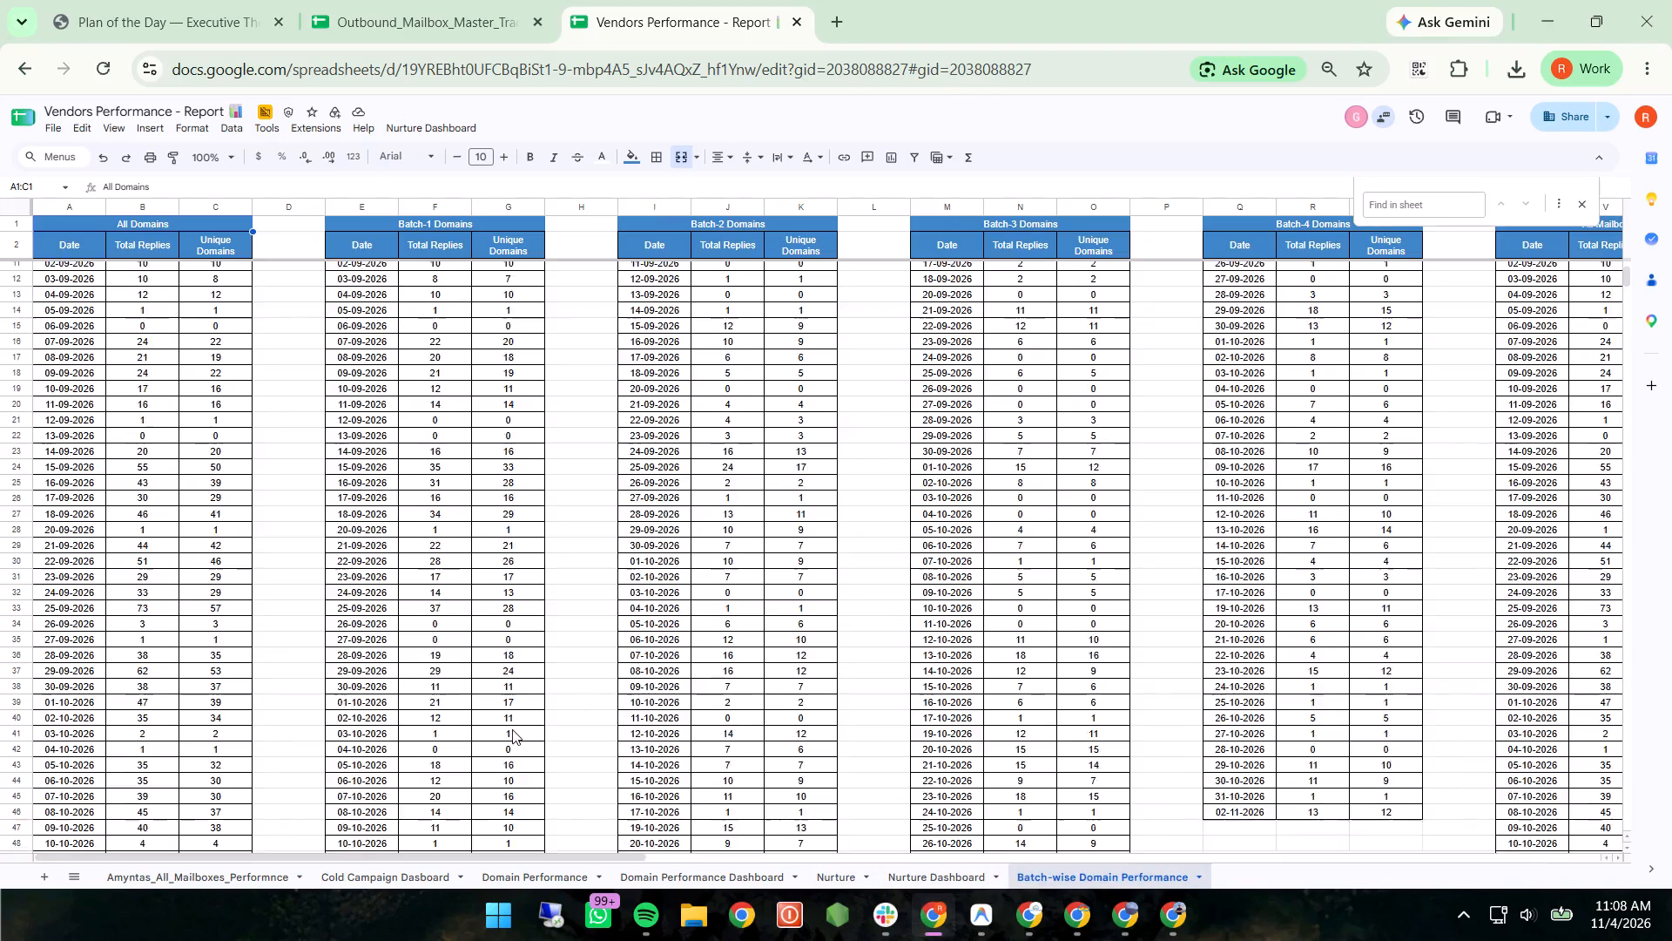
Add the date 03-11-2026 below 02-11-2026 in the All Domains table, copying the previous date and editing its day.
scroll(512, 729, down, 5)
click(64, 551)
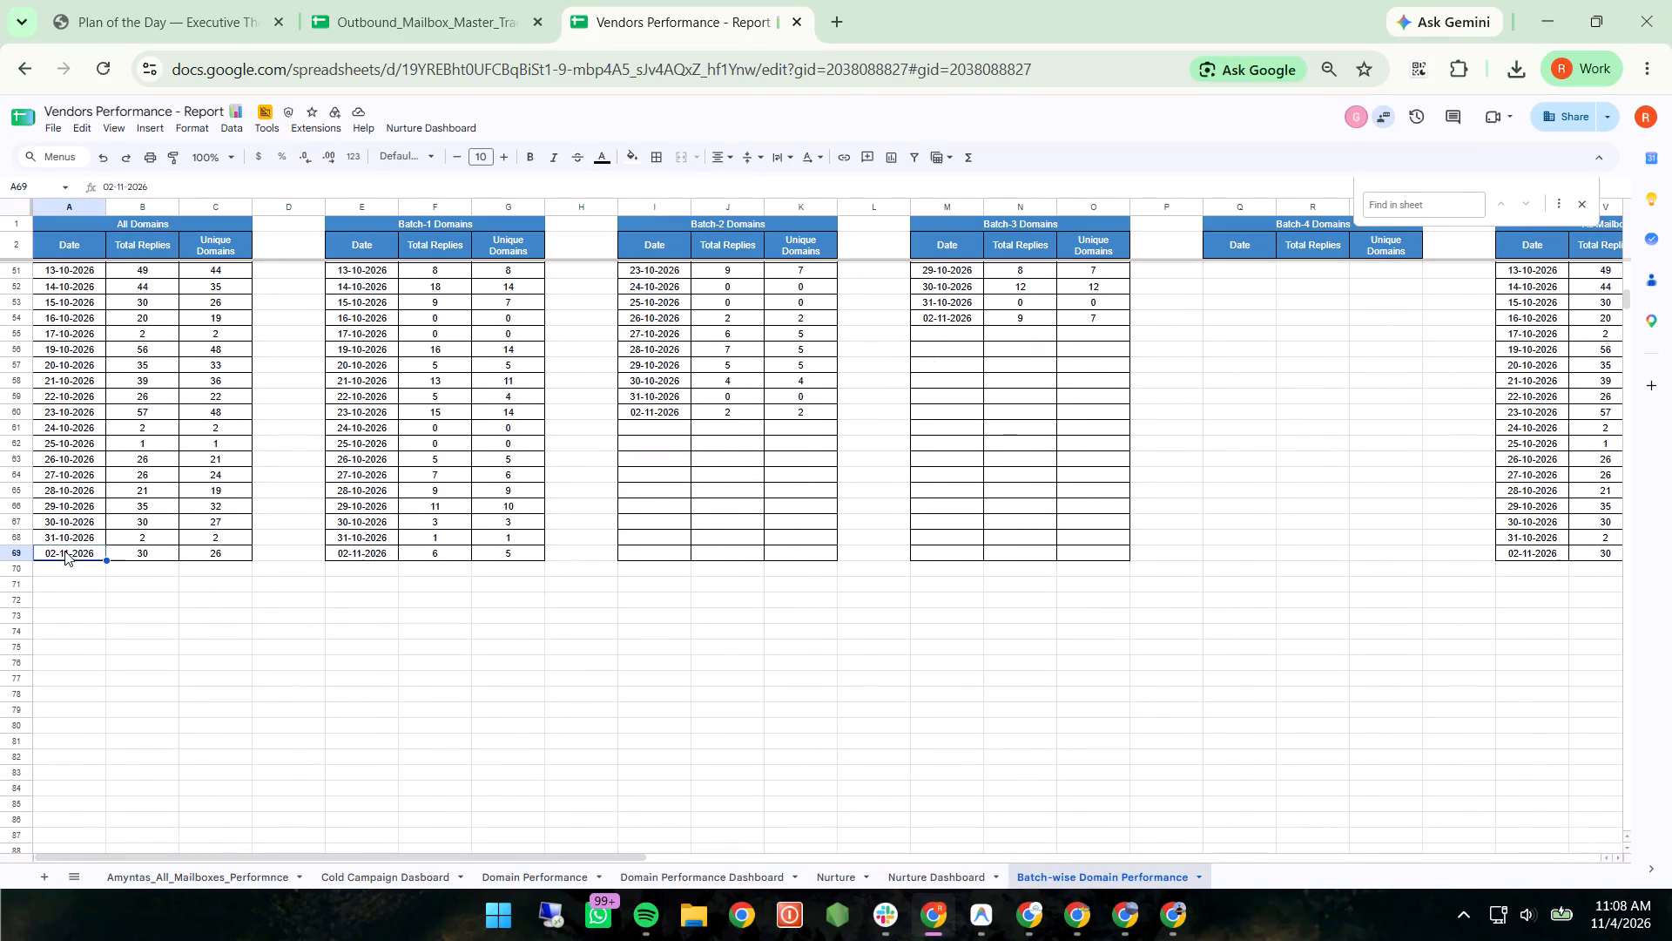
key(ctrl+c)
key(Down)
key(ctrl+v)
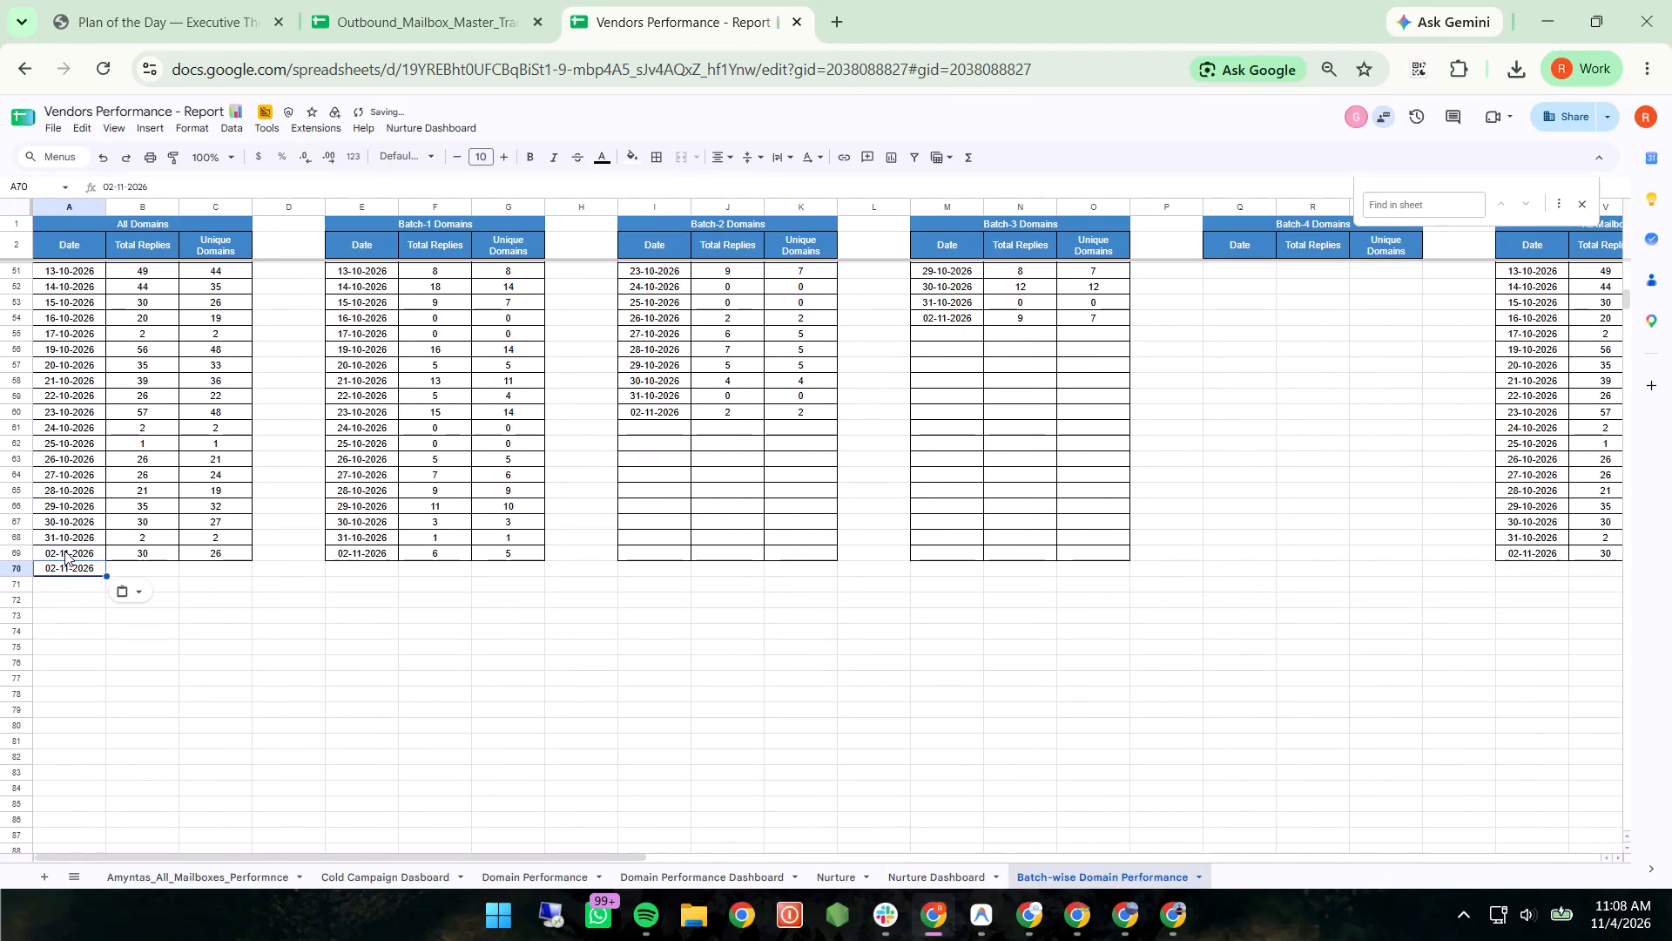
click(112, 186)
key(BackSpace)
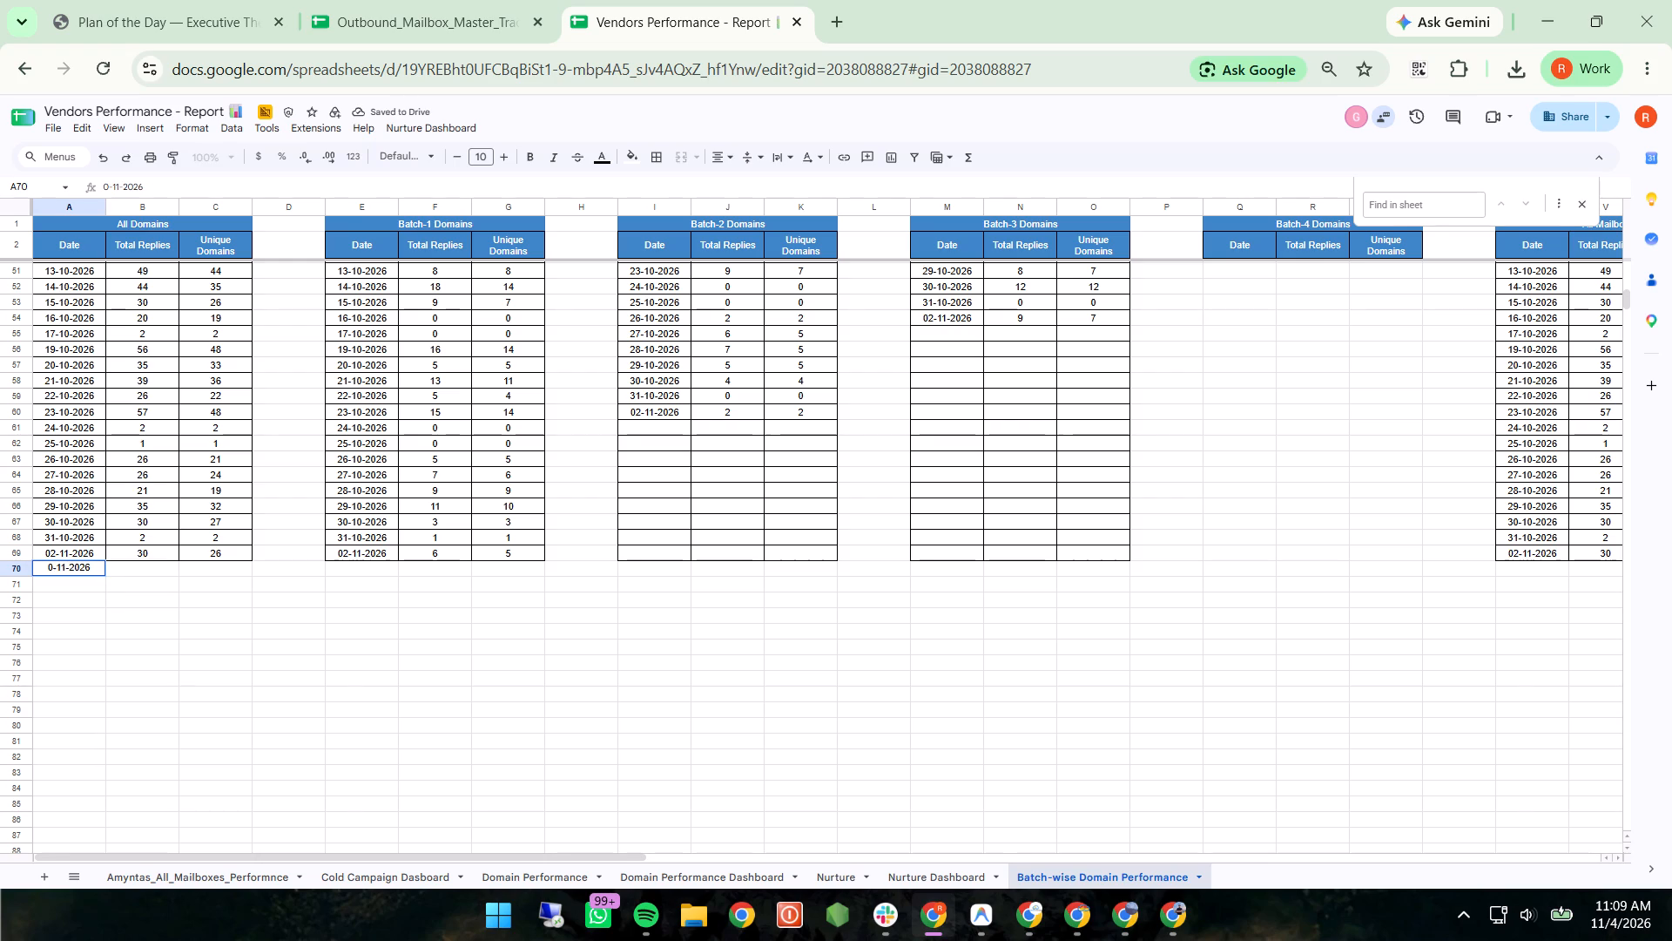
key(3)
key(Return)
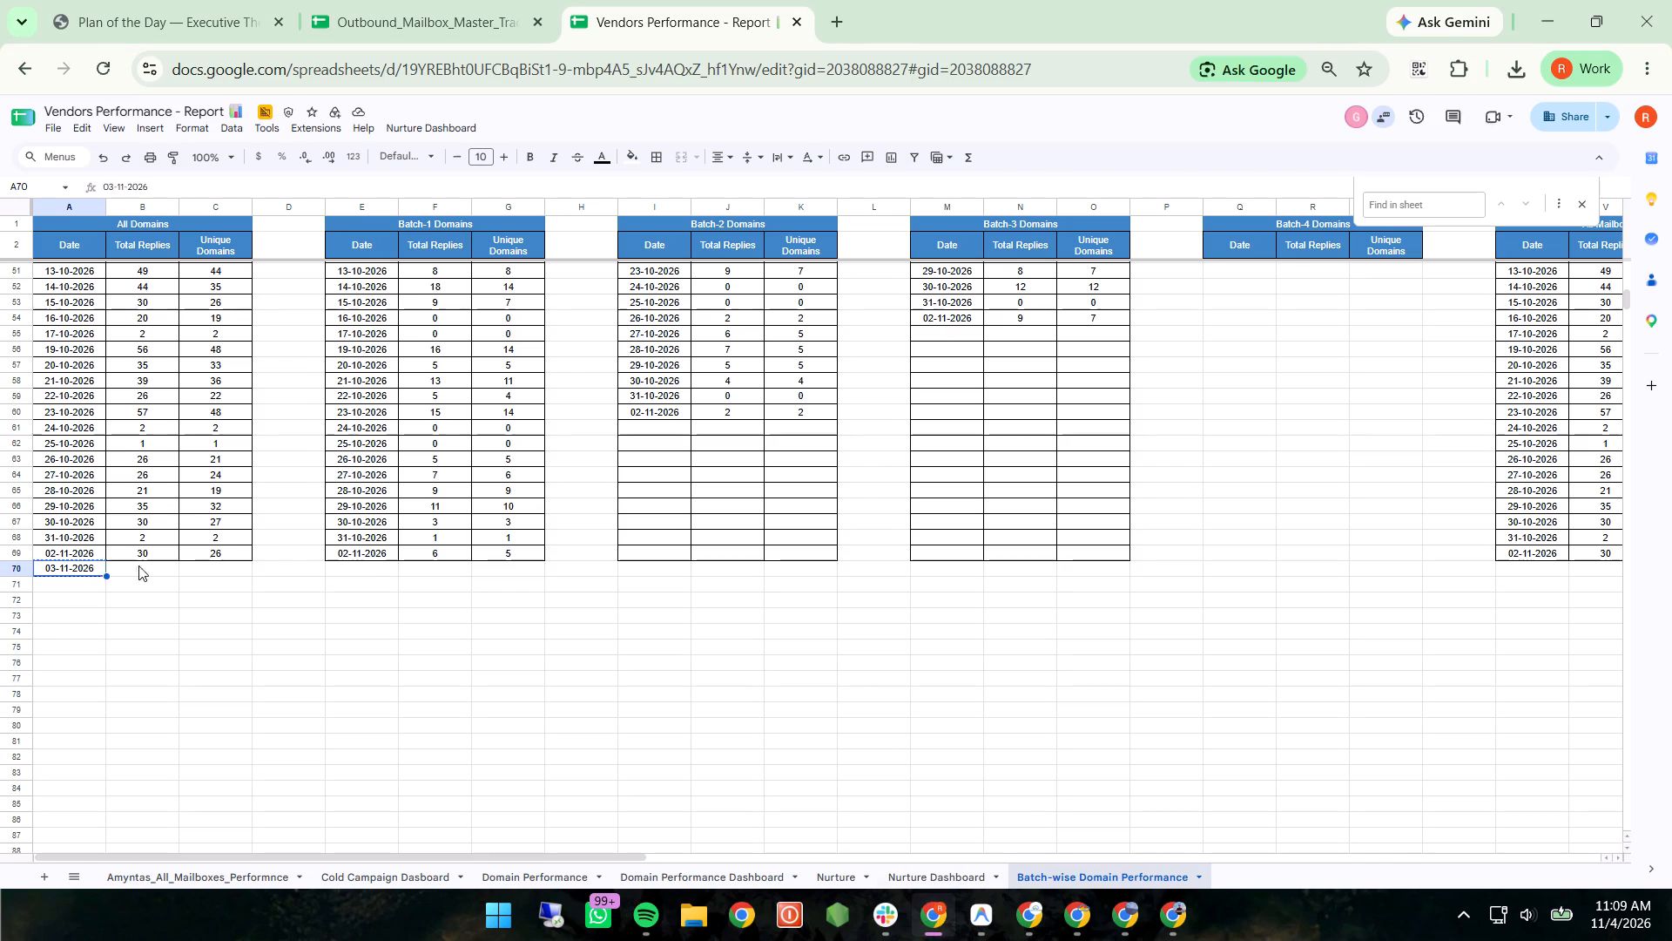
click(347, 566)
key(ctrl+v)
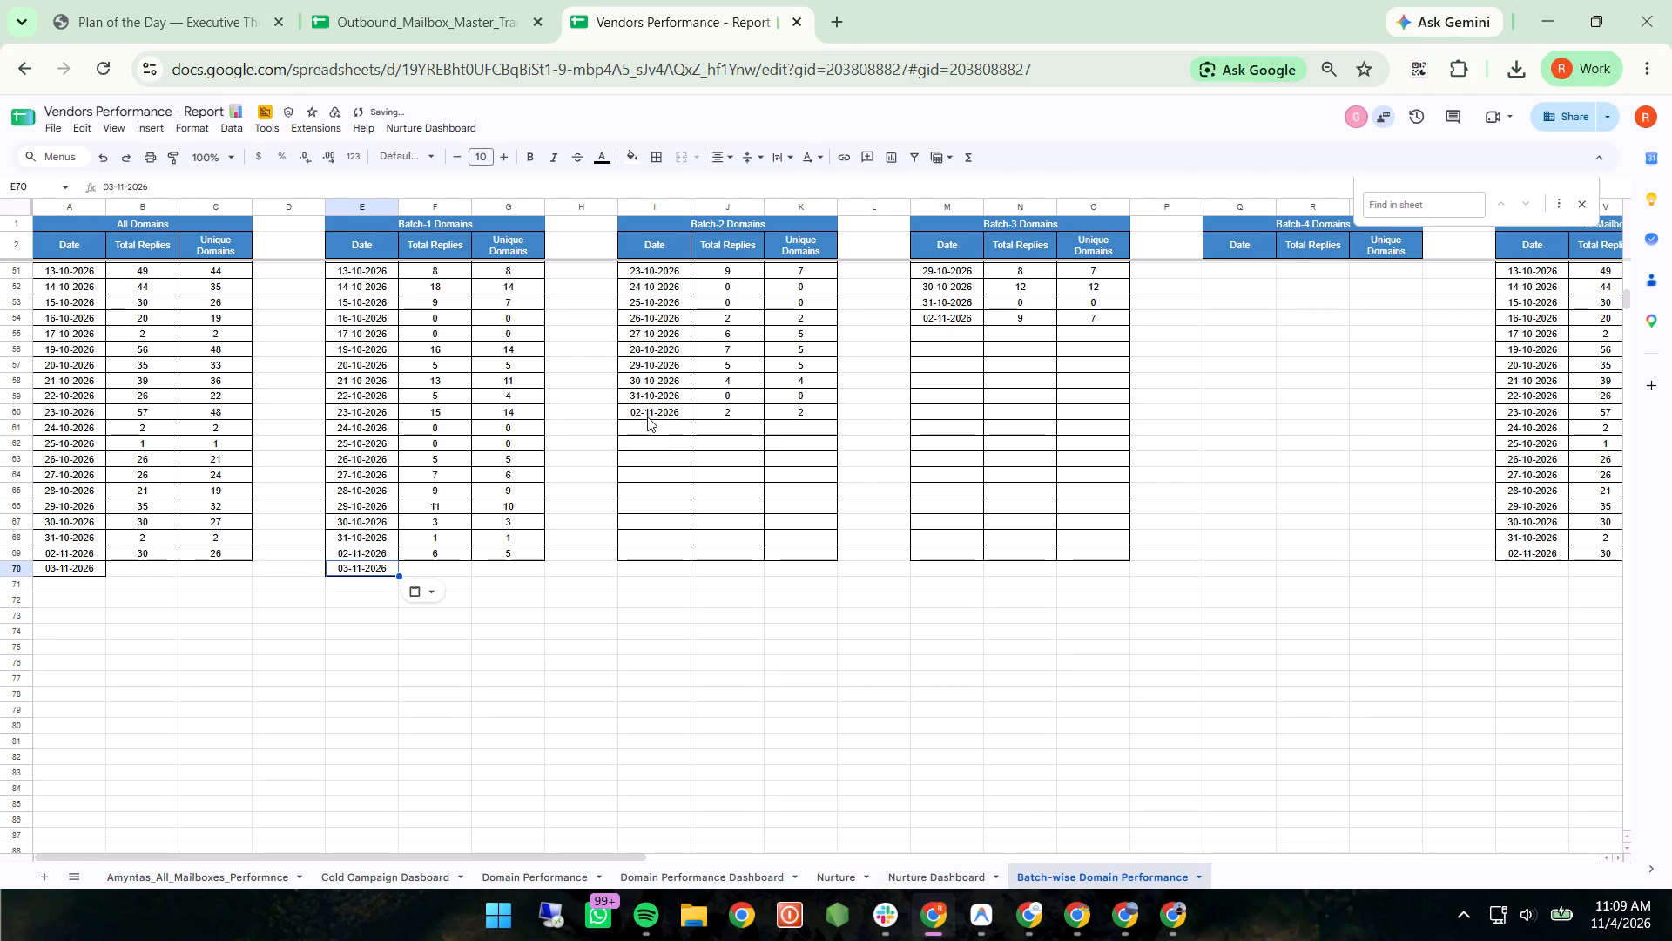
click(645, 431)
key(ctrl+v)
scroll(645, 431, left, 1)
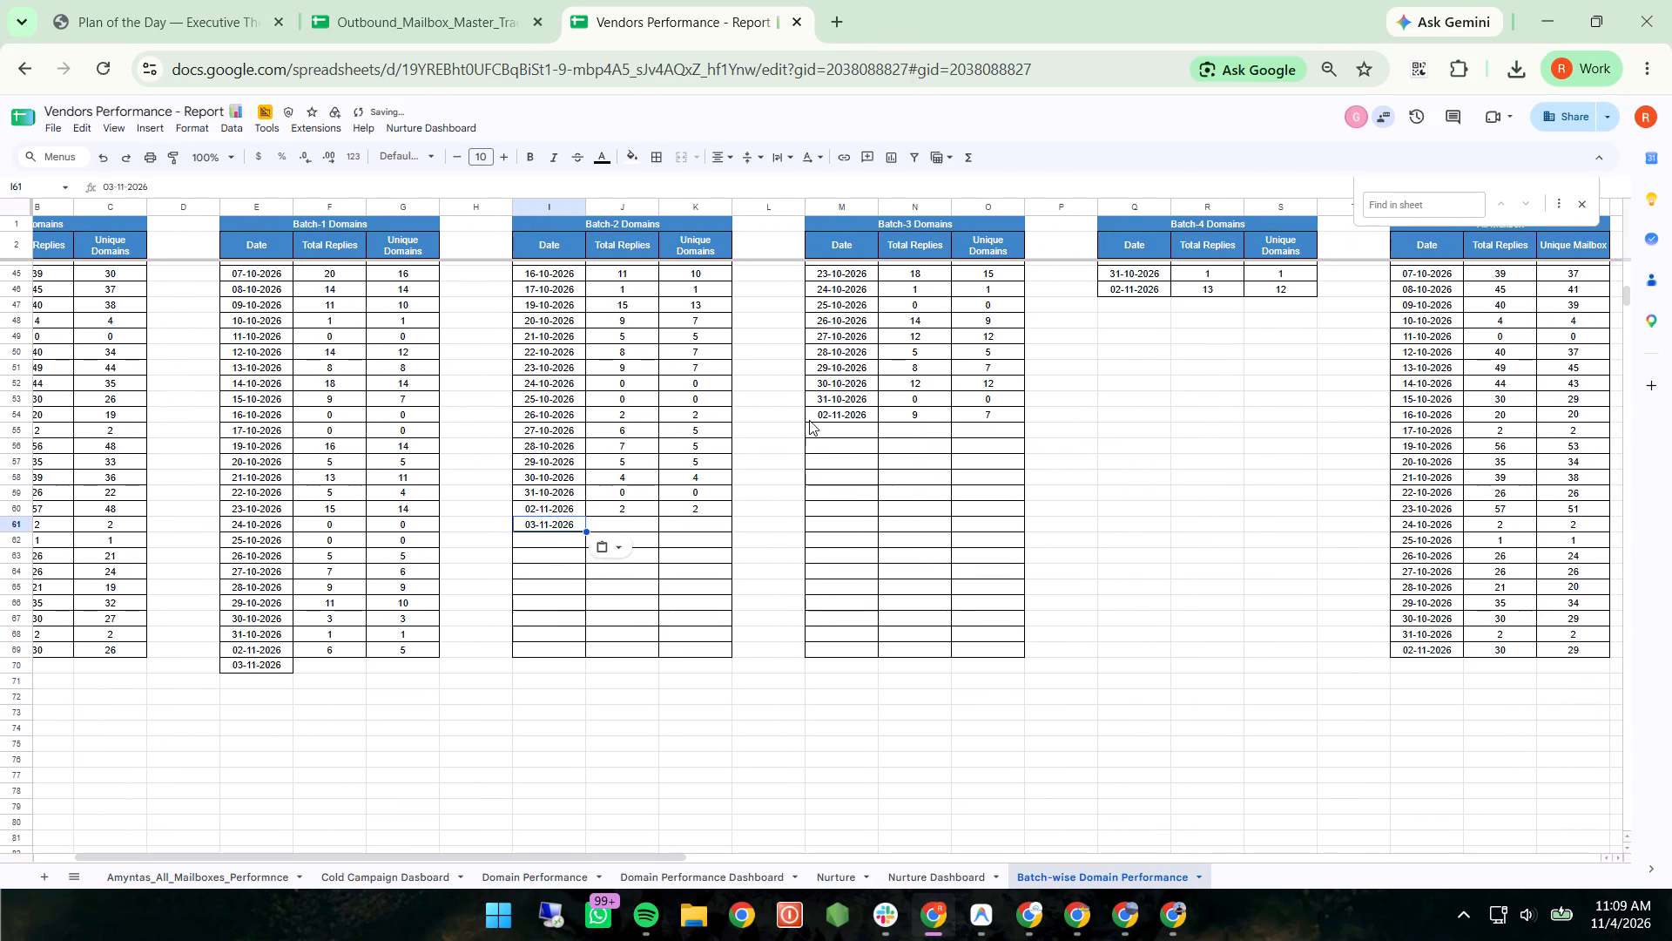
click(821, 424)
key(ctrl+v)
scroll(821, 424, left, 2)
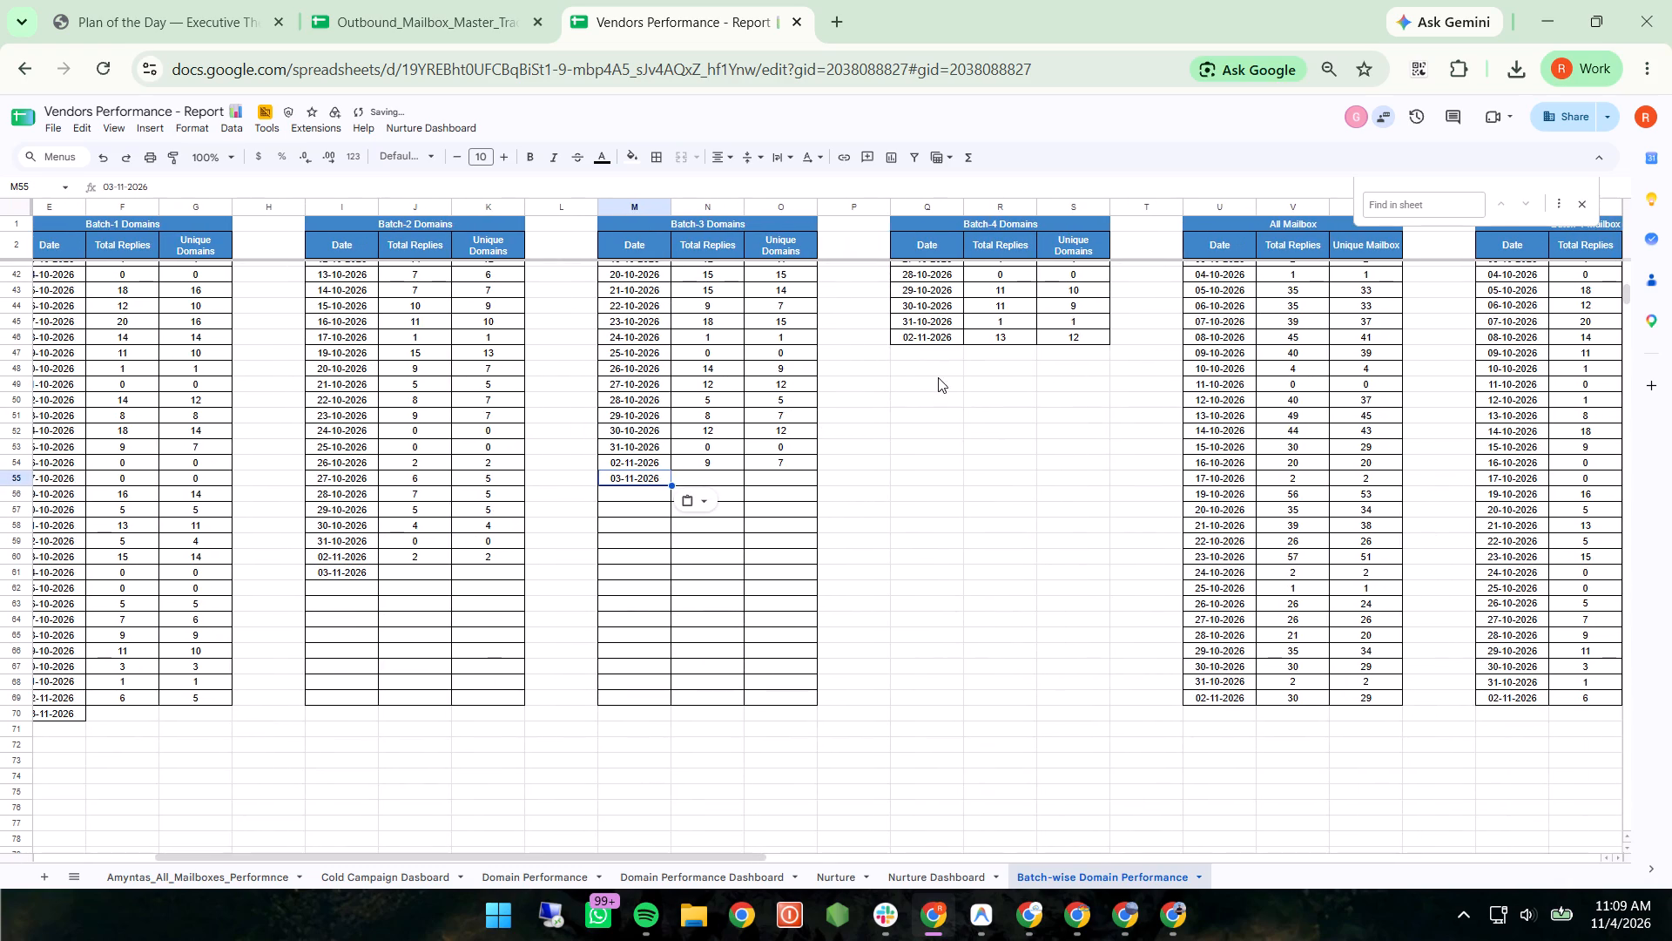
click(927, 348)
key(ctrl+v)
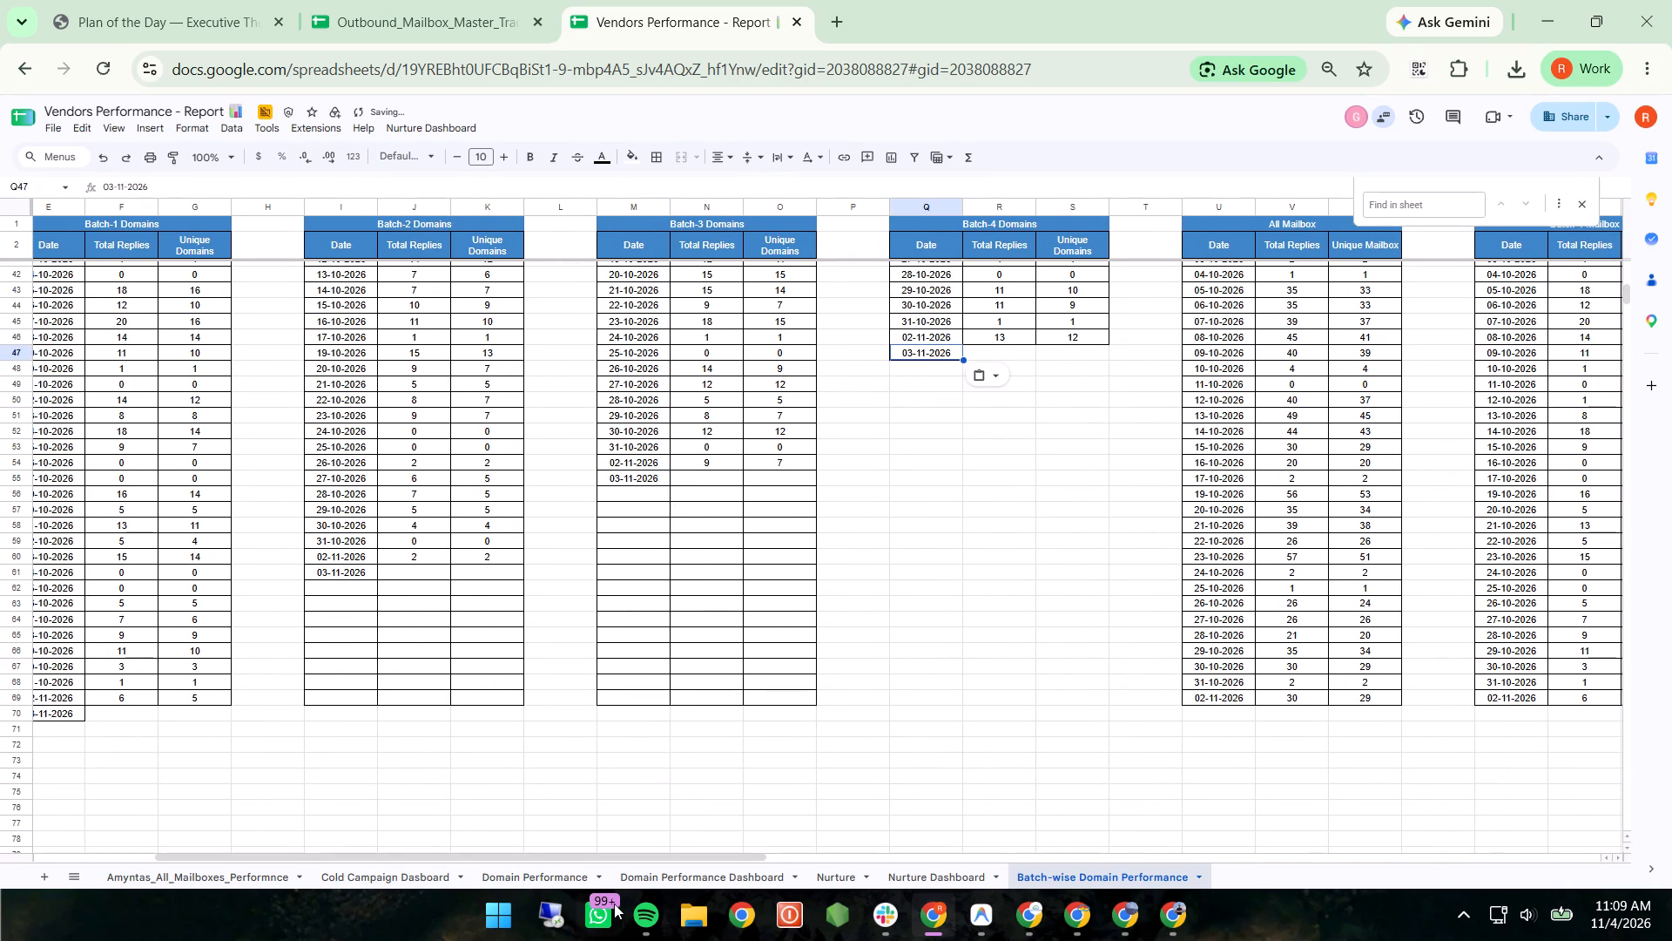
Switch to WhatsApp.
click(614, 904)
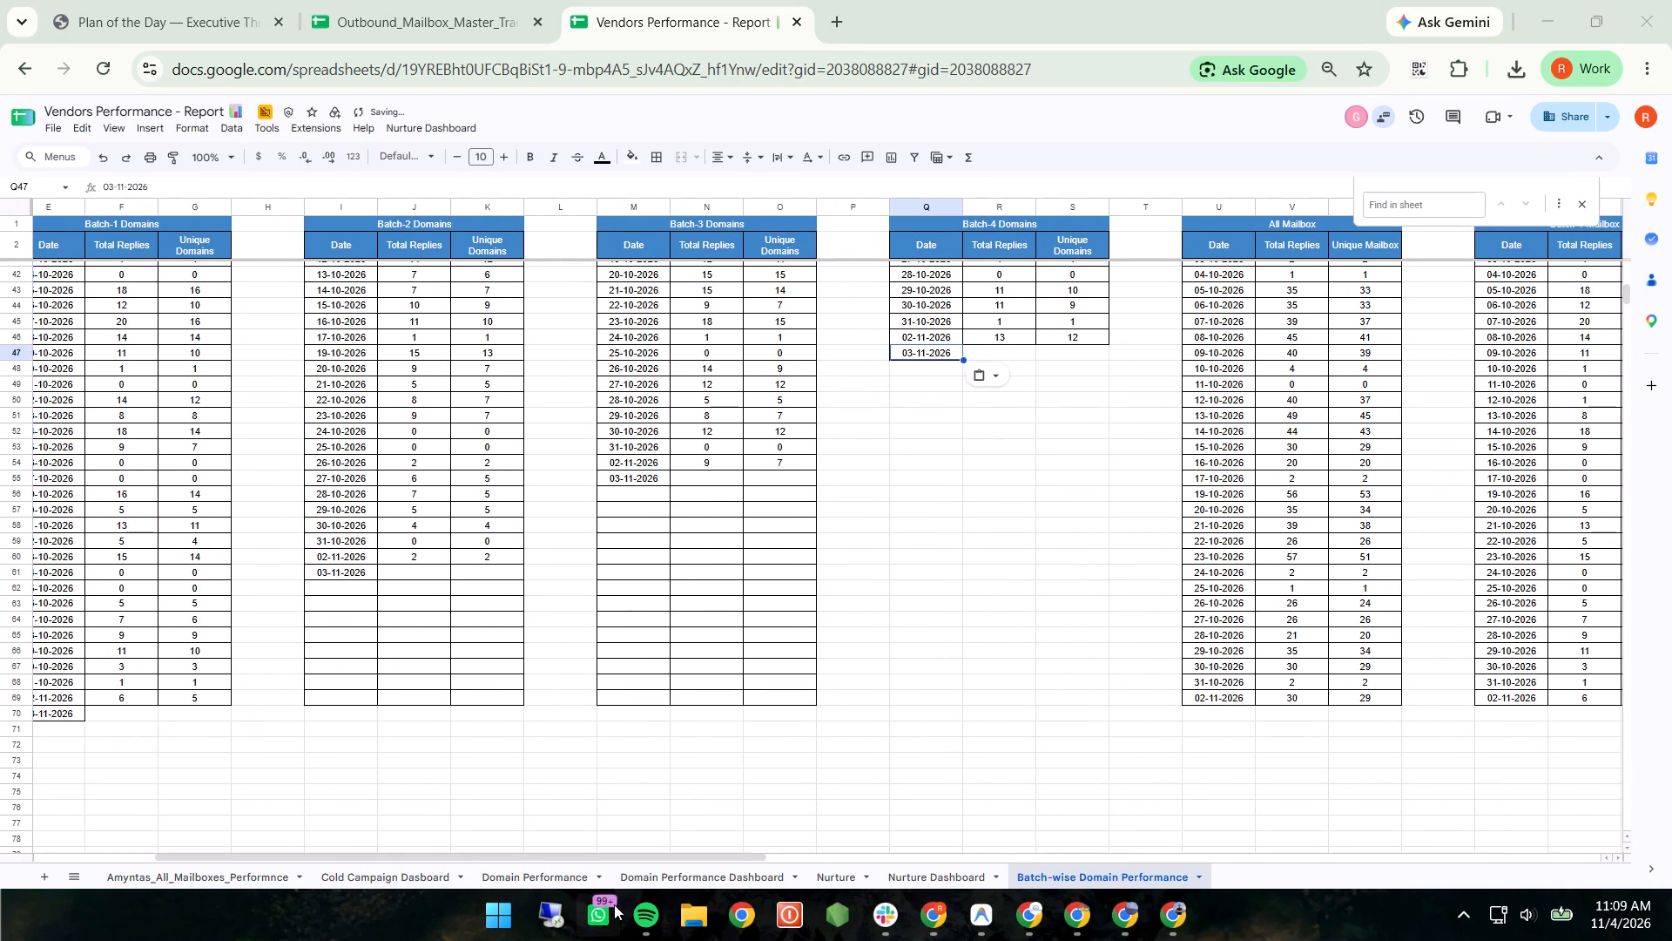
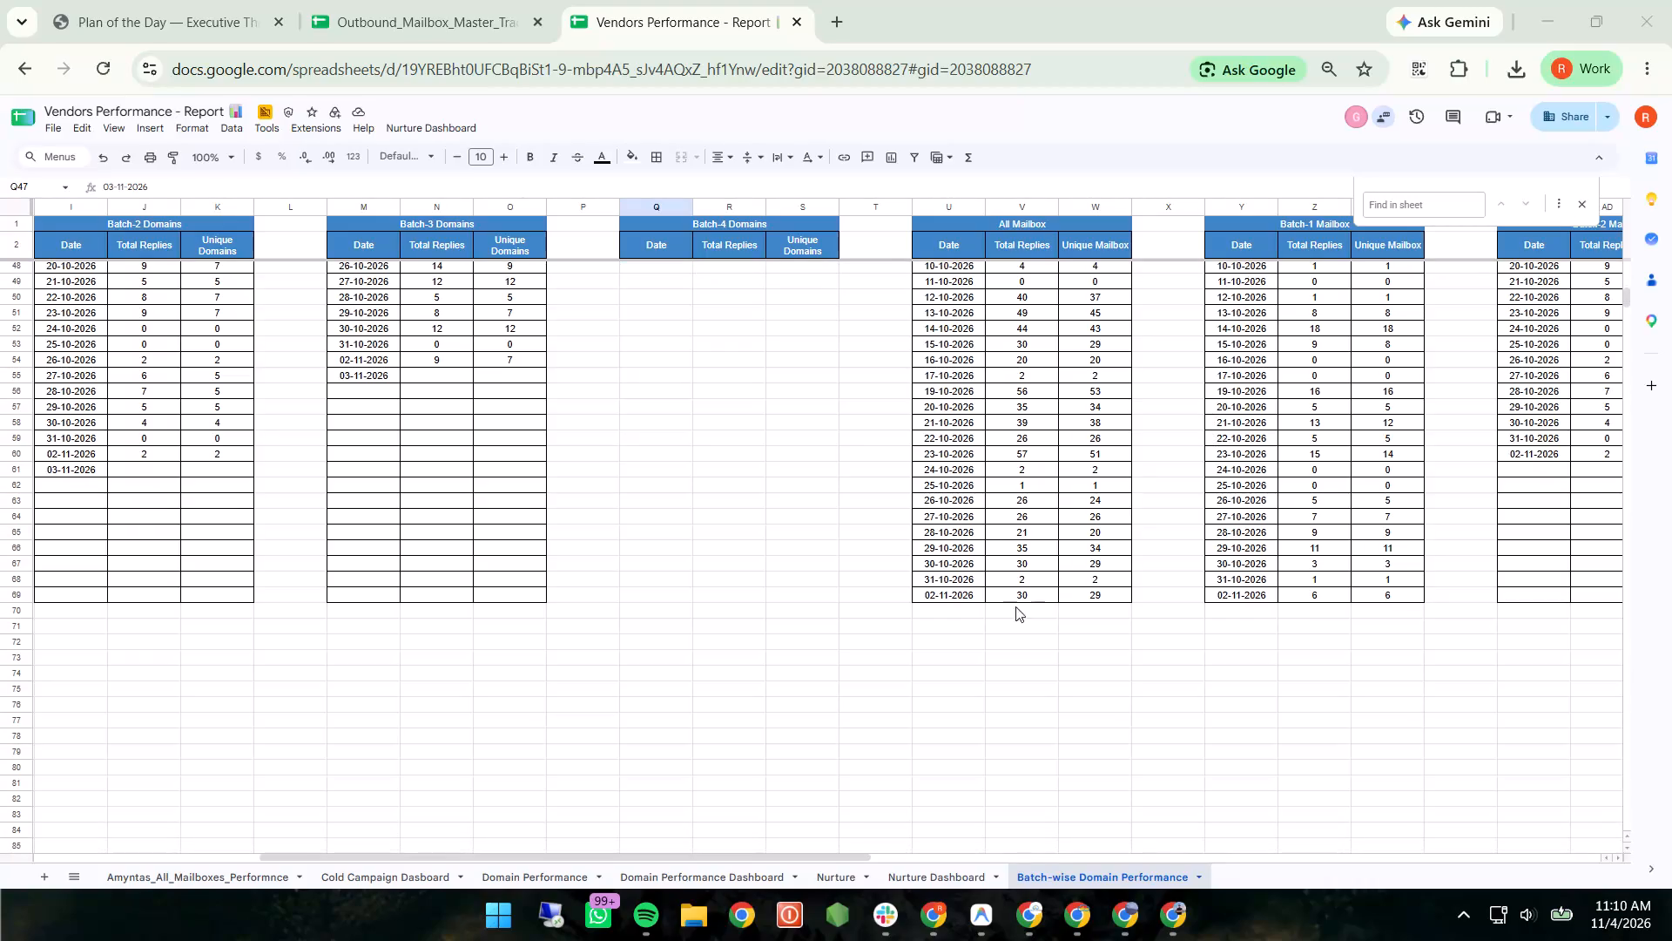
In Chrome, paste the date 03-11-2026 below 02-11-2026 in the All Mailbox and Batch-1 to Batch-4 Mailbox tables.
click(947, 615)
key(ctrl+v)
scroll(947, 615, left, 2)
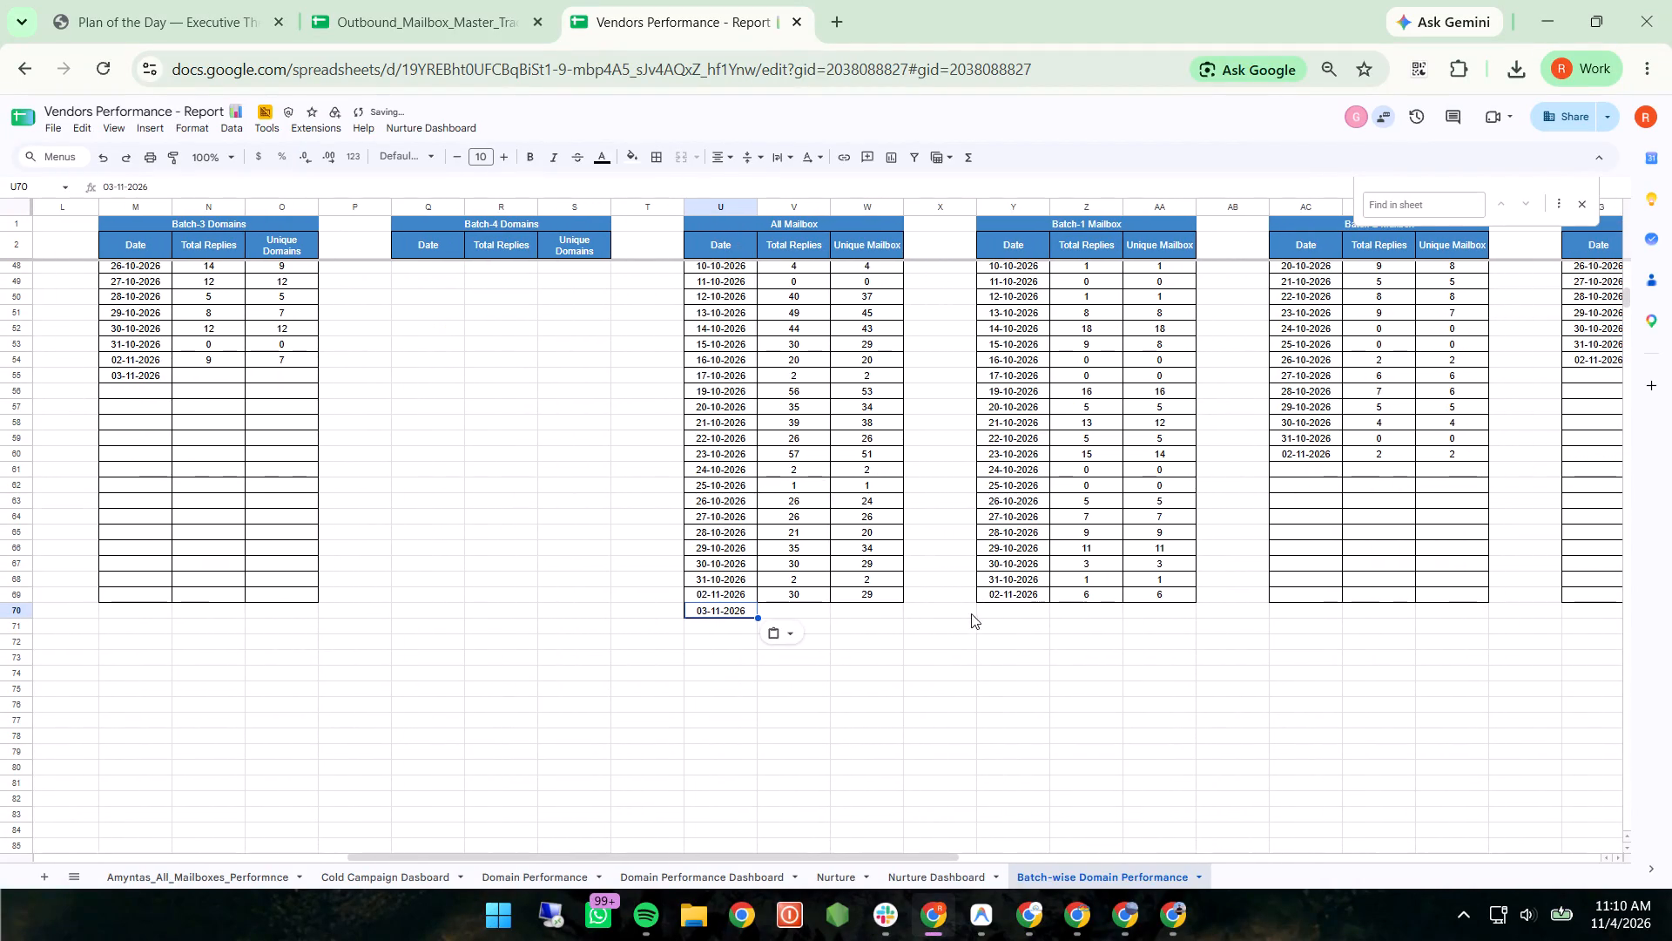
click(993, 611)
key(ctrl+v)
scroll(993, 611, left, 3)
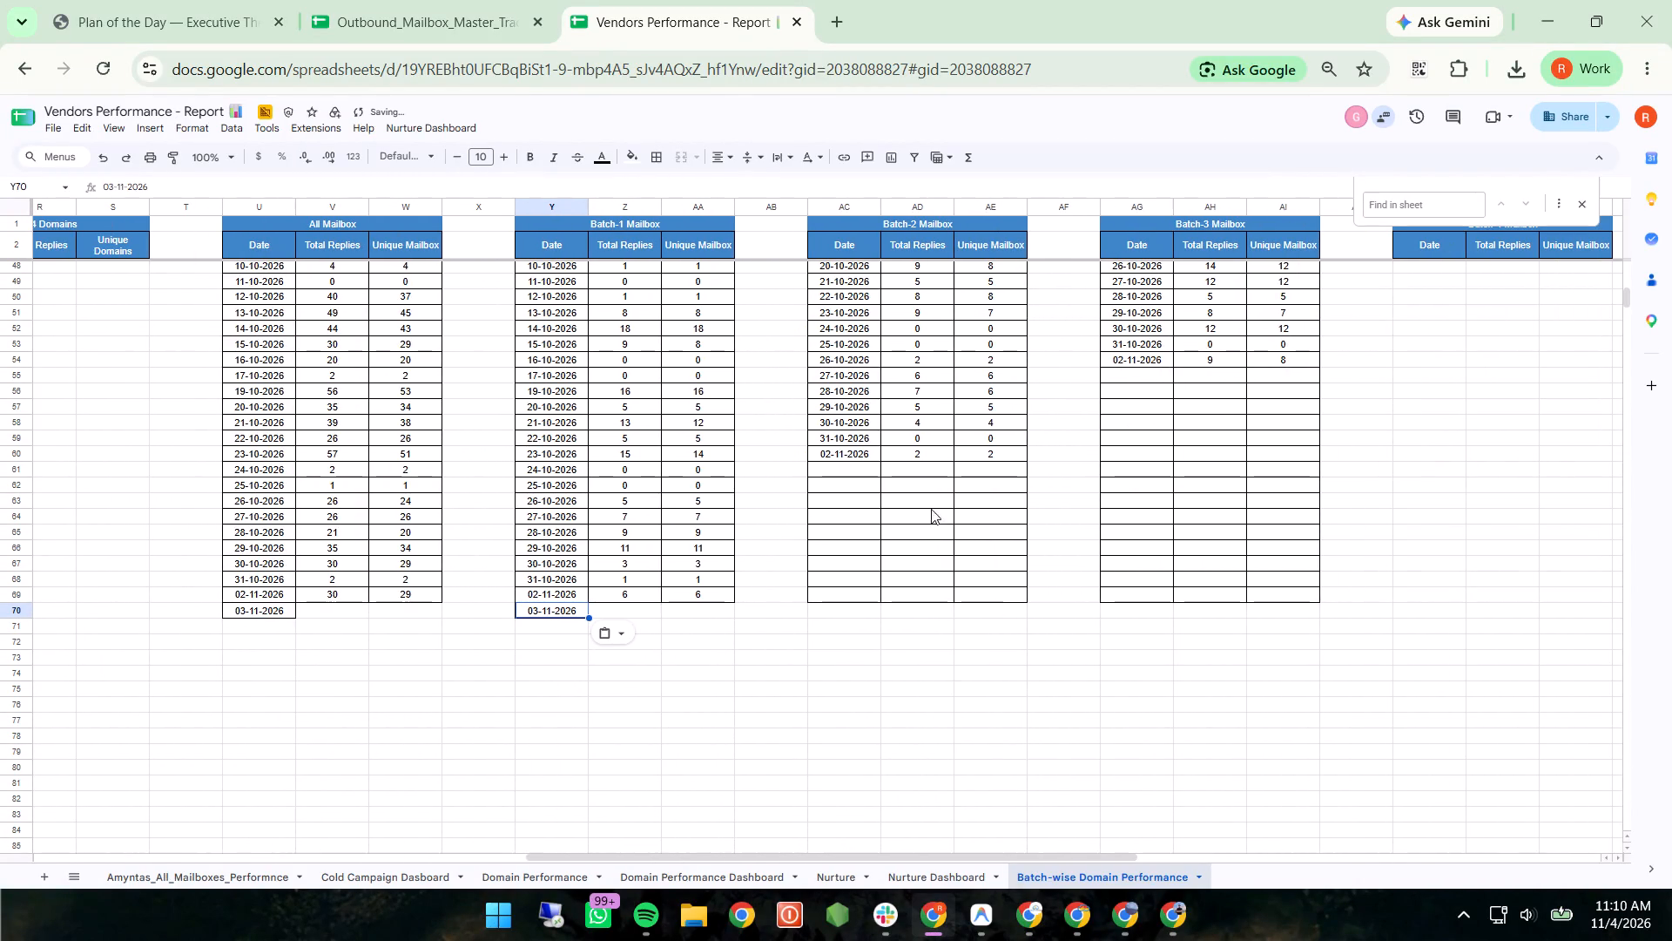
click(846, 471)
key(ctrl+v)
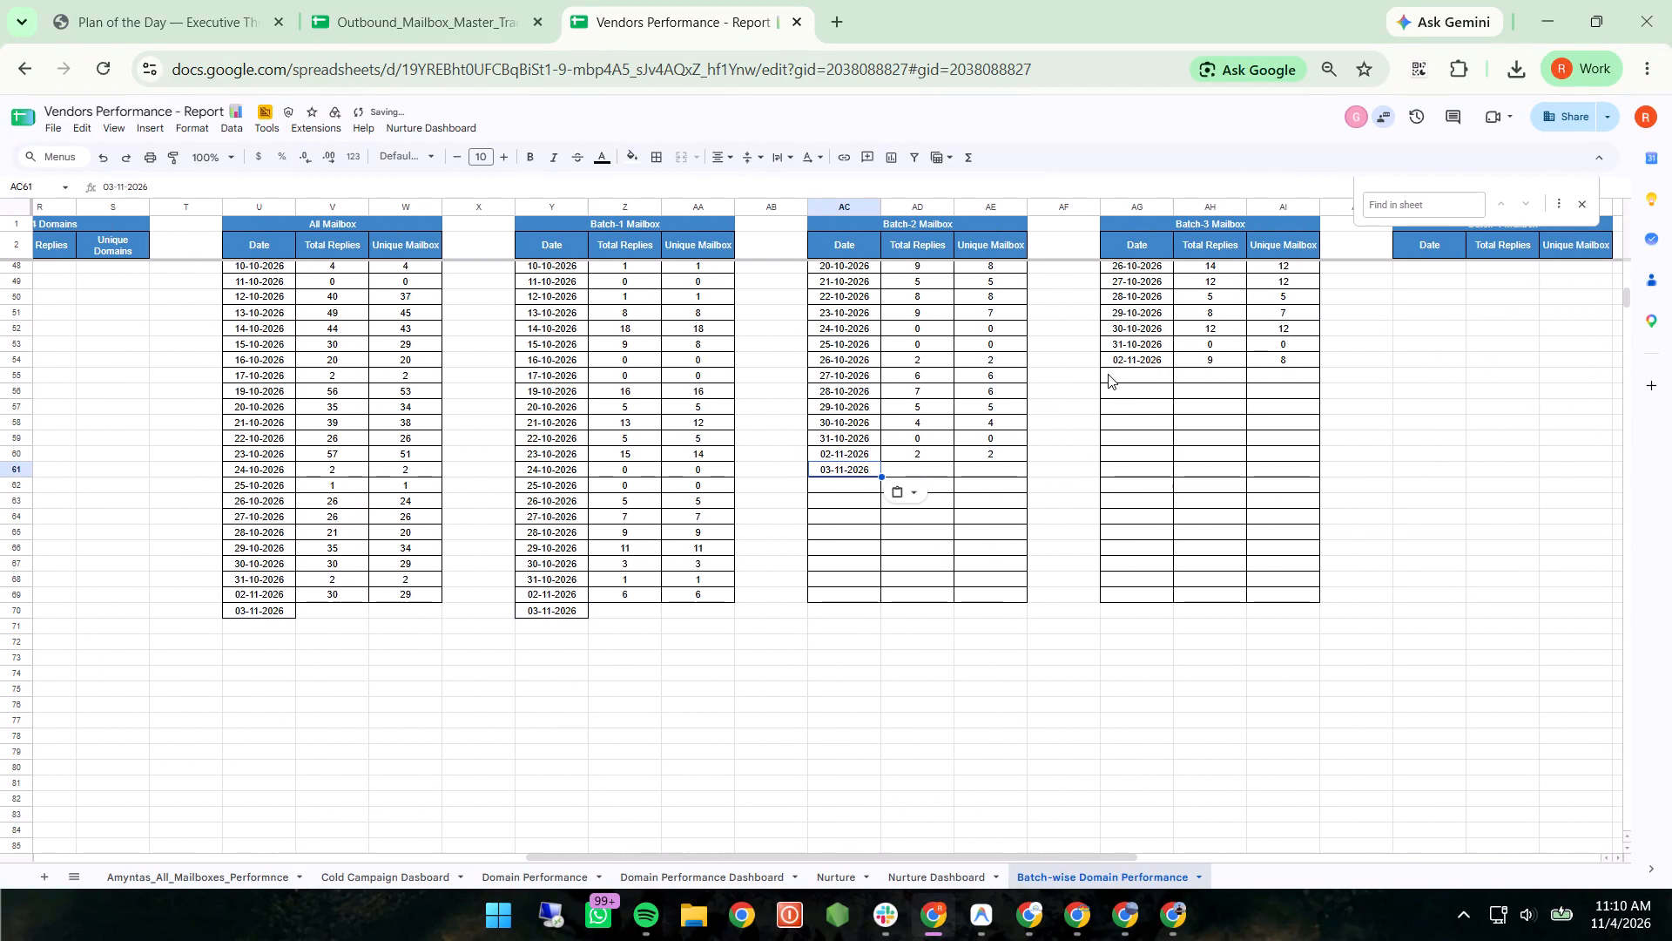
click(1108, 374)
key(ctrl+v)
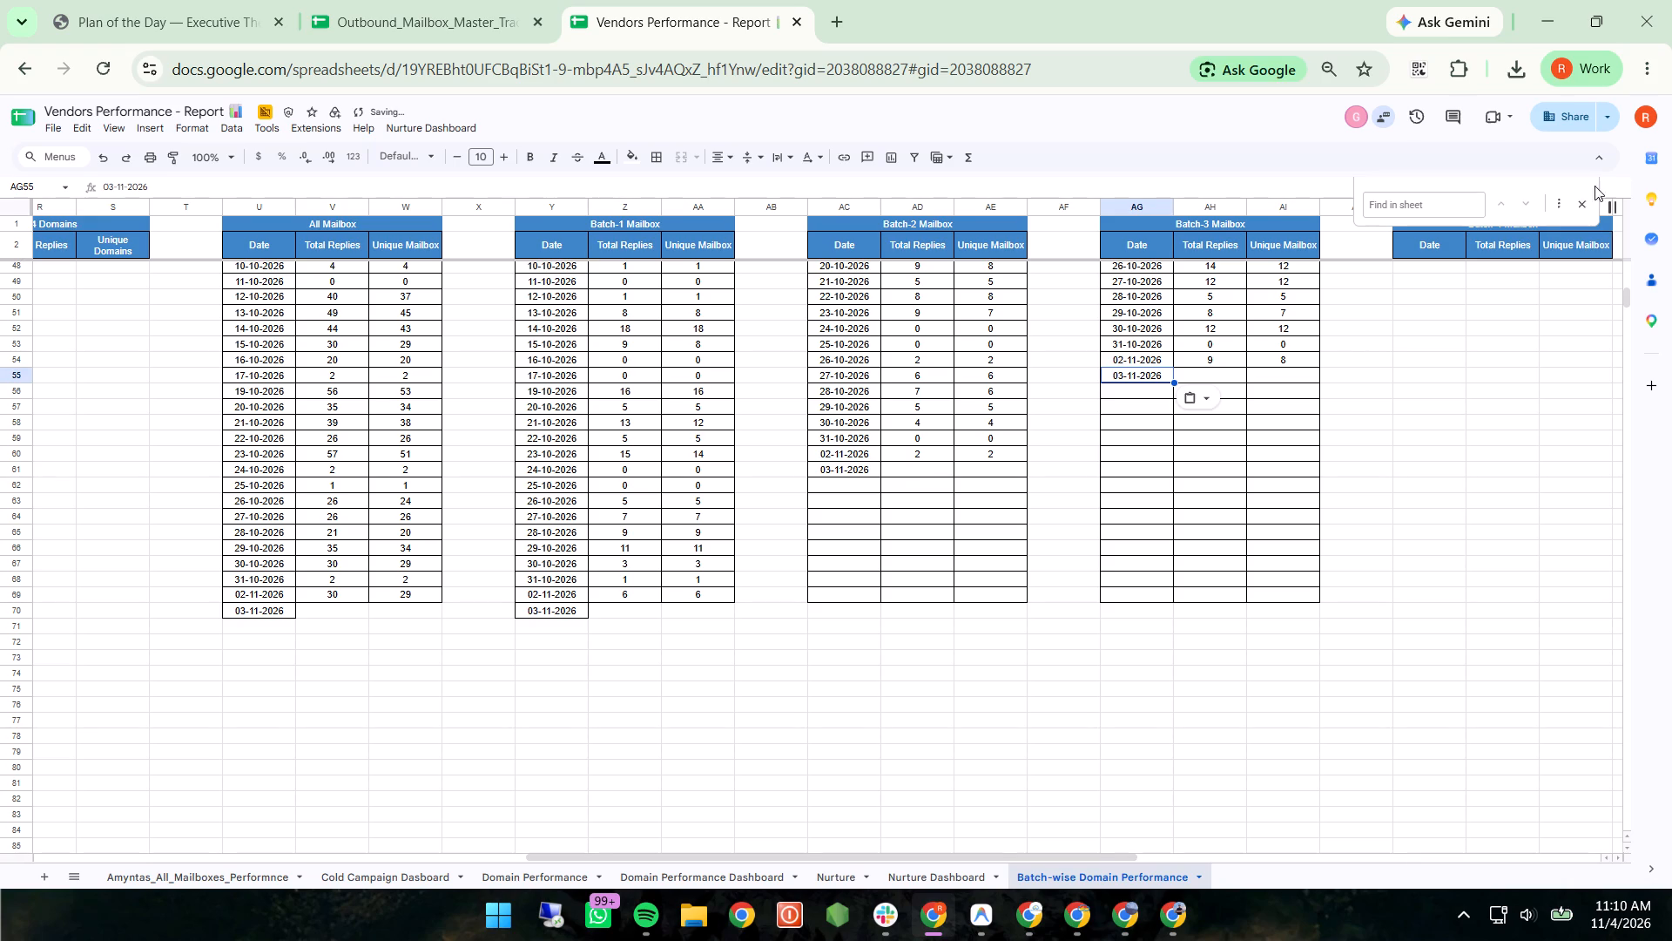
click(1583, 200)
scroll(1496, 465, up, 2)
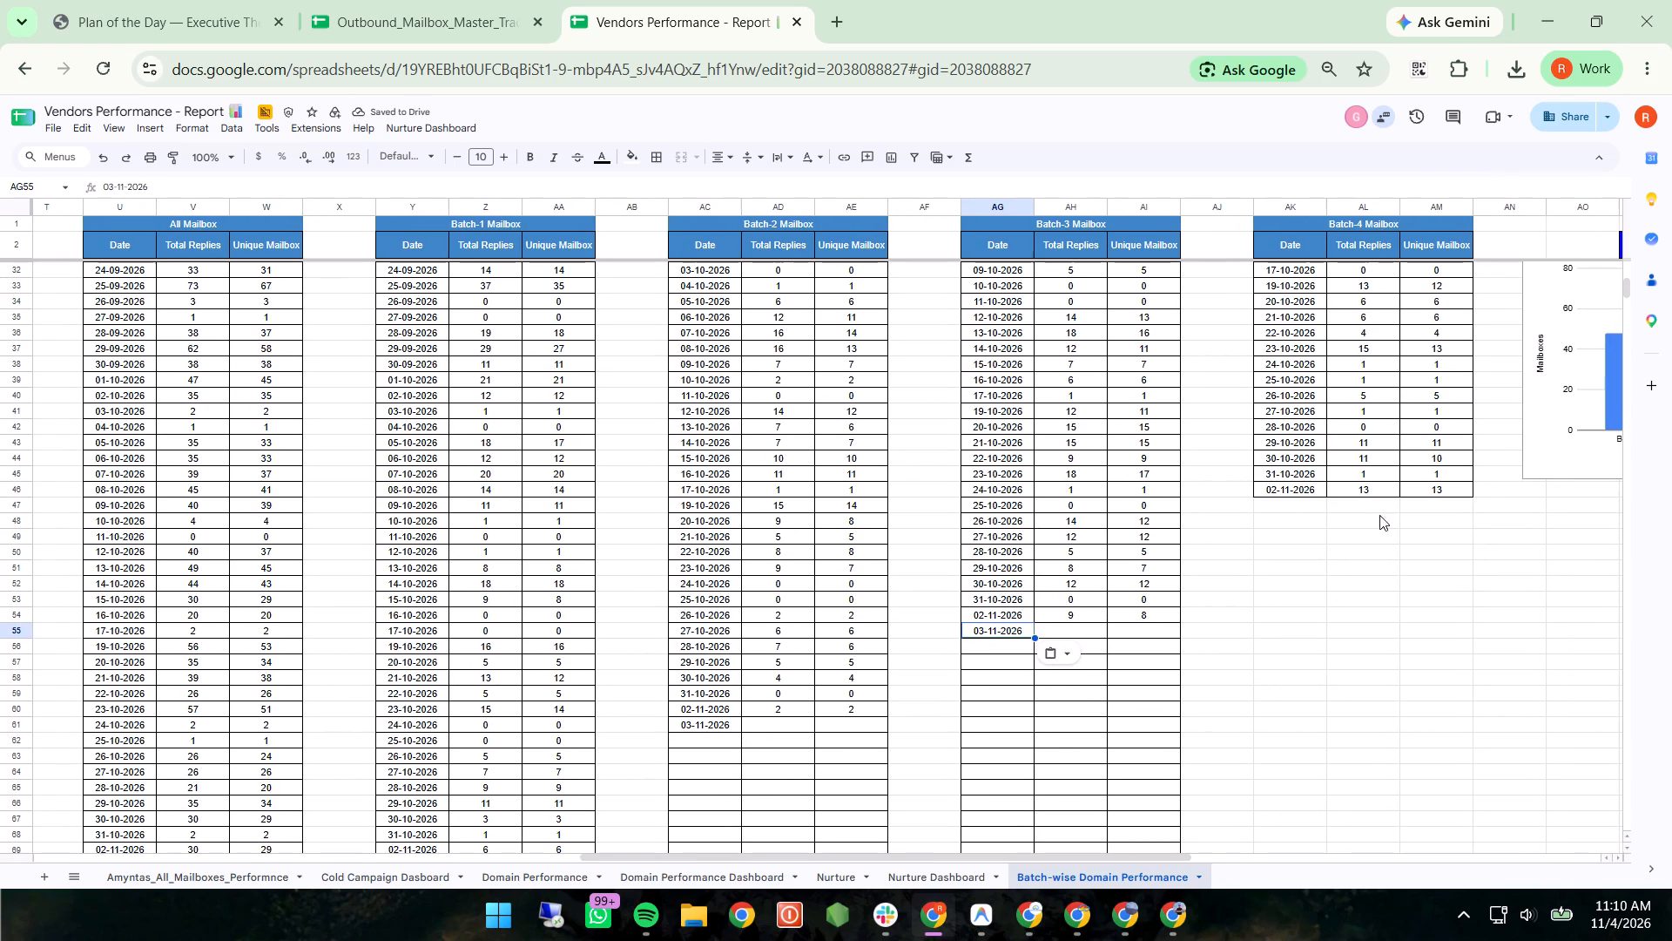
click(1290, 512)
key(ctrl+v)
Add a 03-11-2026 row to the Nurture Mailbox table with 3 total replies and 3 unique mailboxes.
scroll(1290, 512, left, 5)
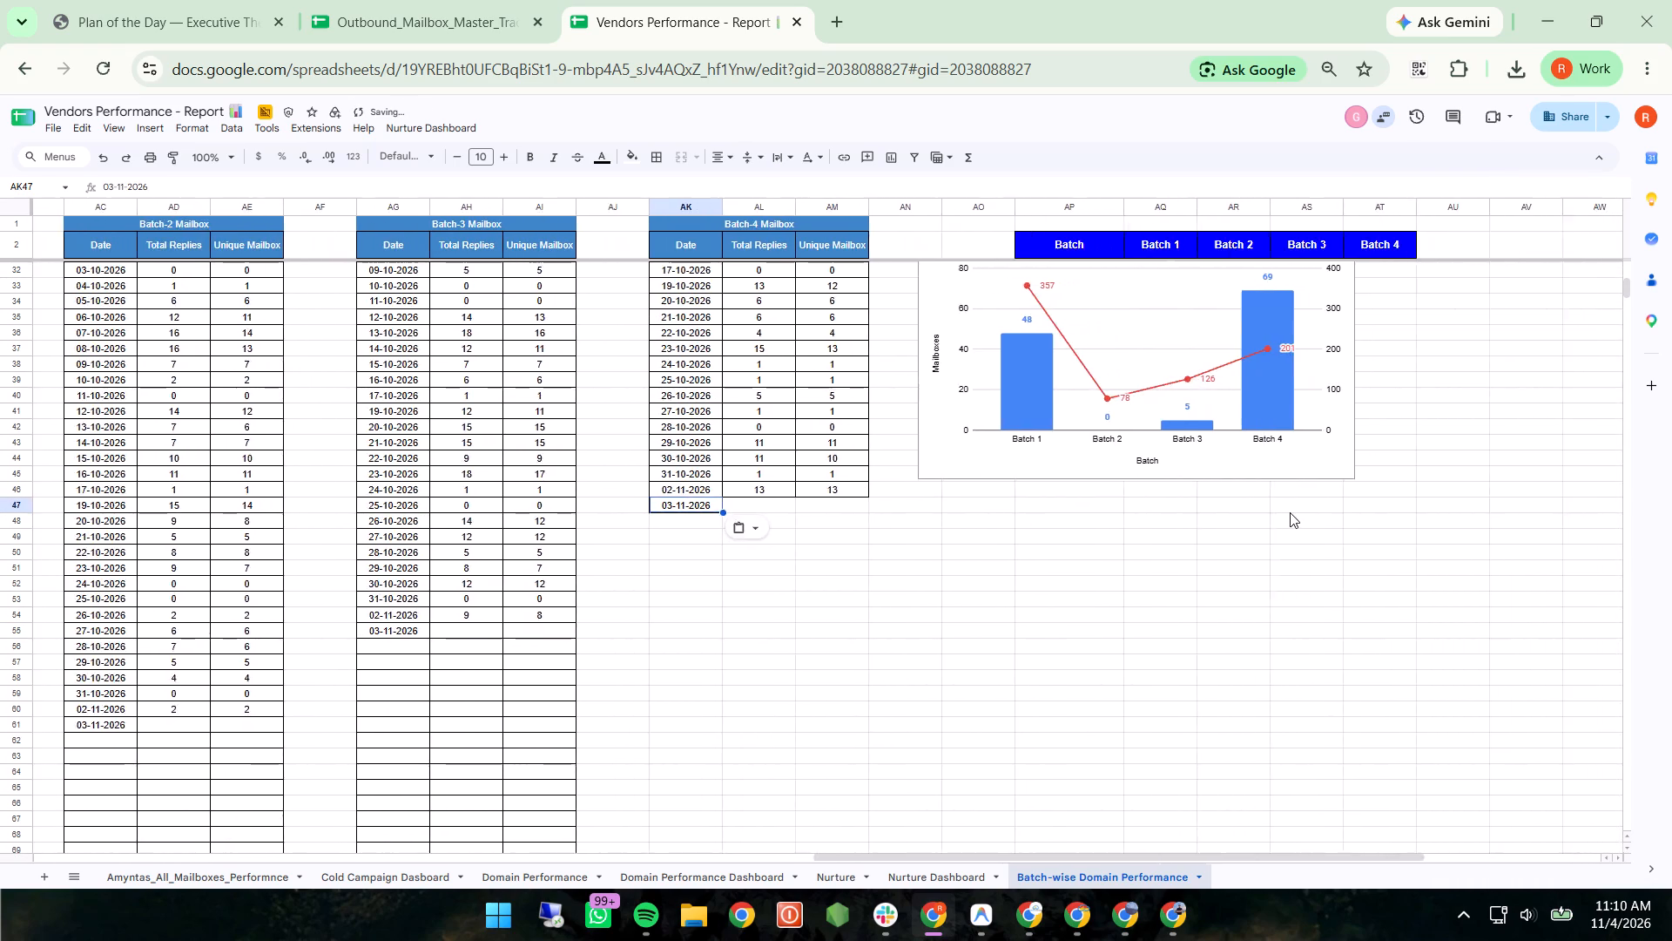
scroll(1290, 512, left, 3)
scroll(1290, 512, down, 6)
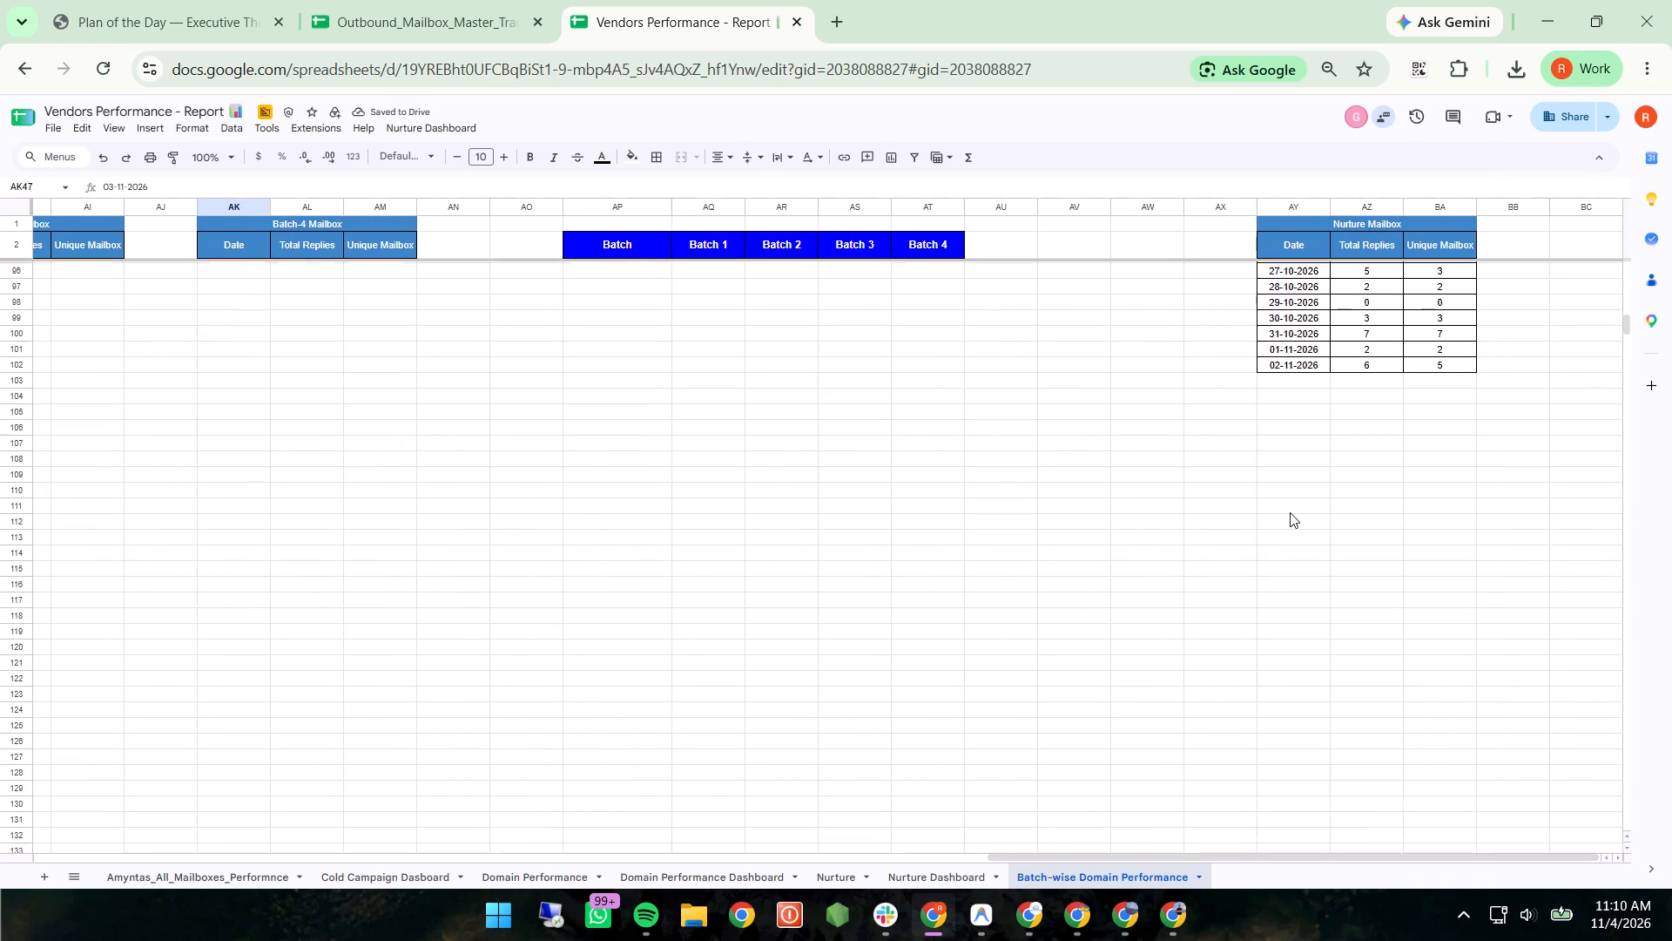
scroll(1290, 512, down, 2)
scroll(1290, 512, up, 2)
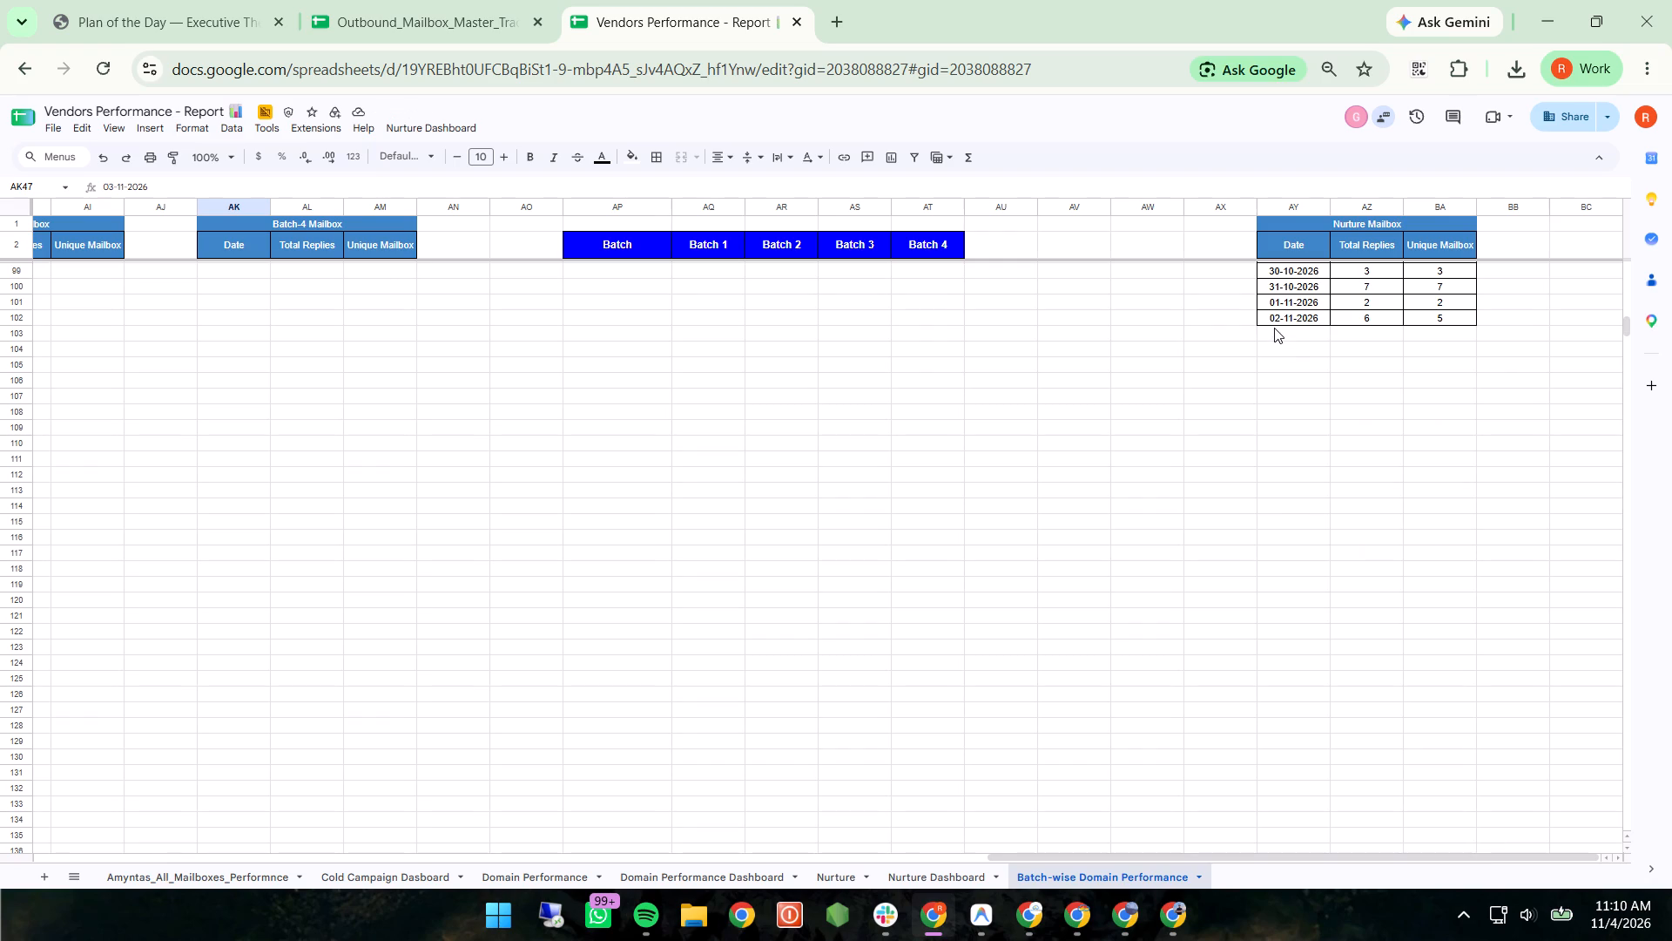
click(1274, 328)
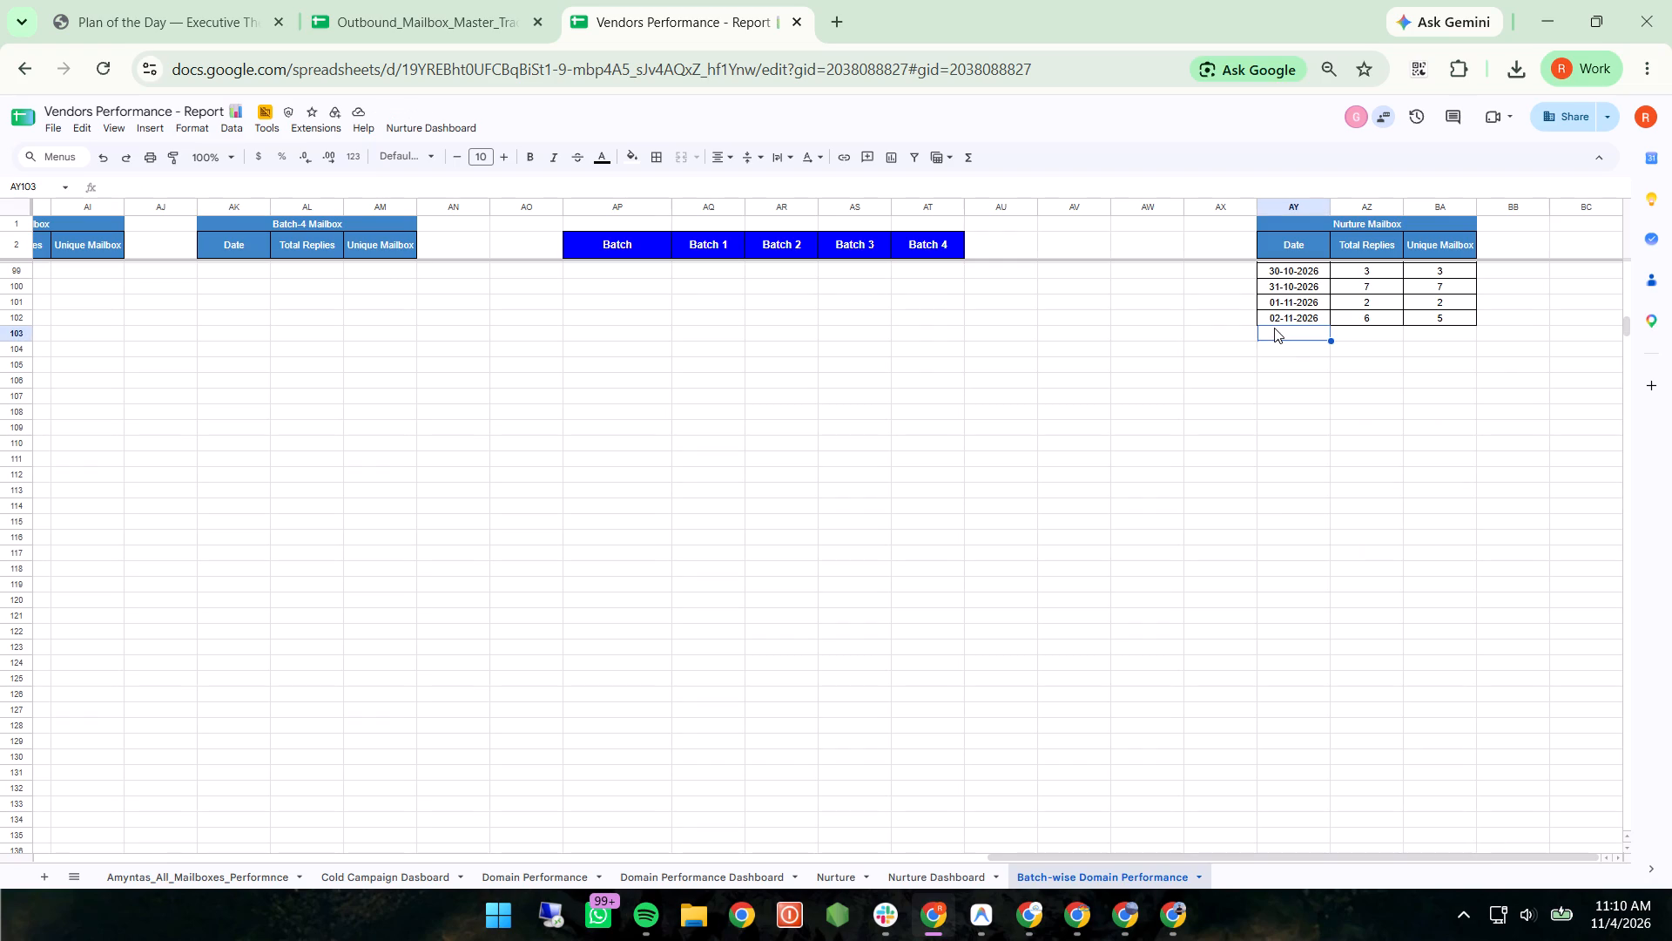
key(ctrl+v)
key(Right)
key(3)
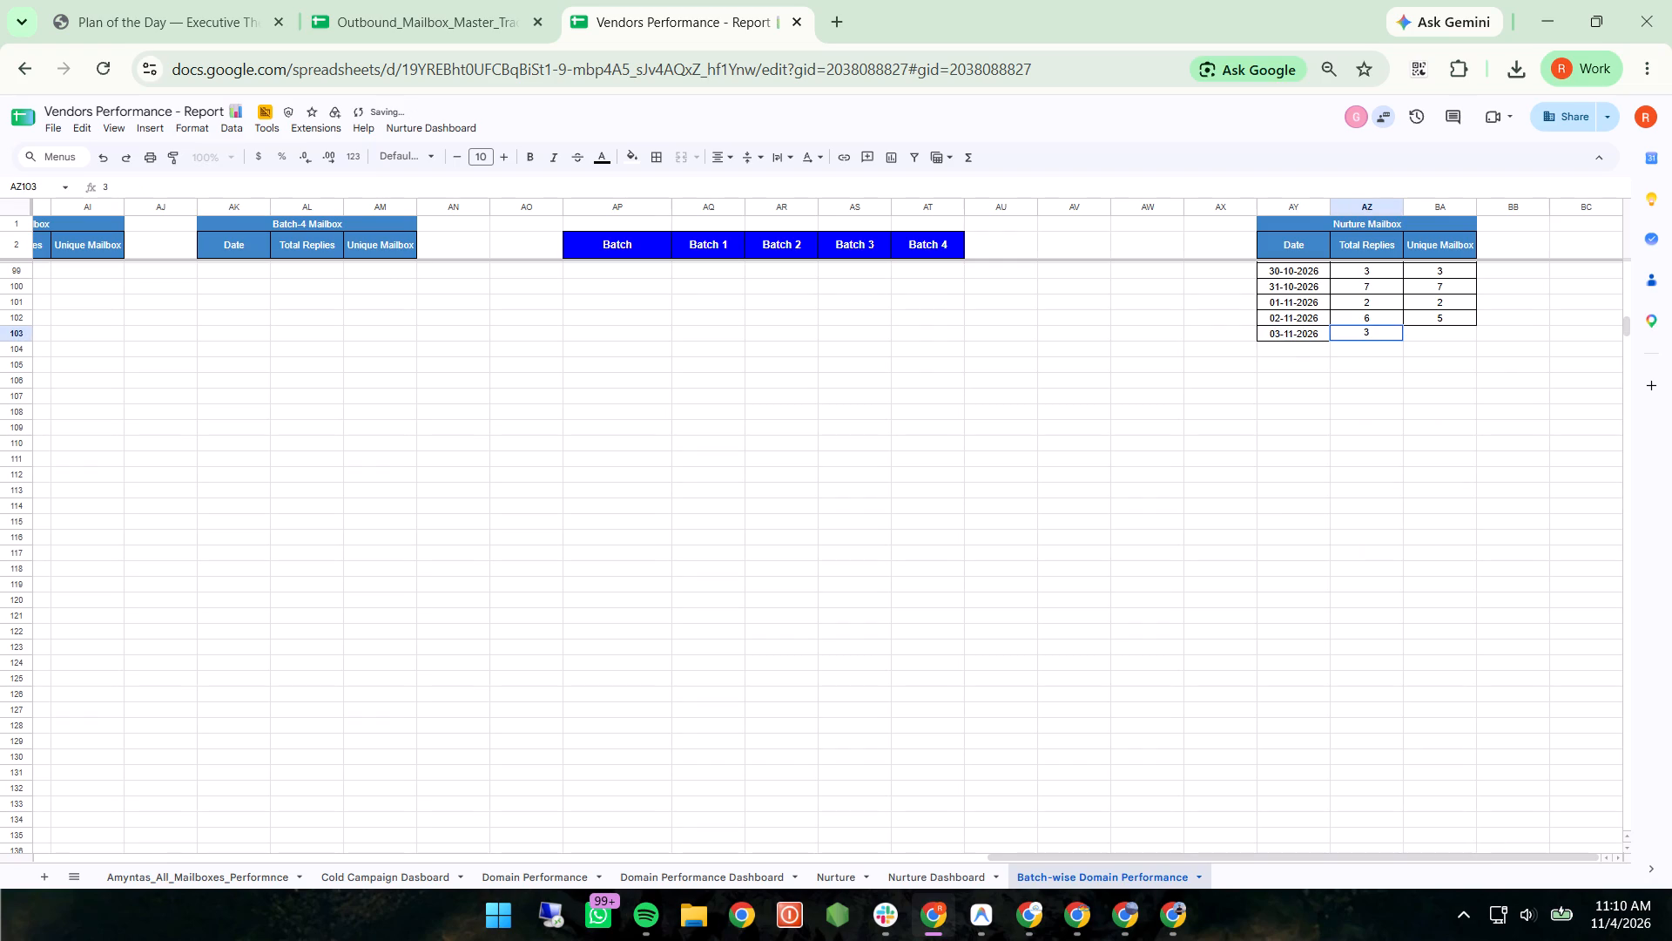
key(Right)
key(3)
key(Return)
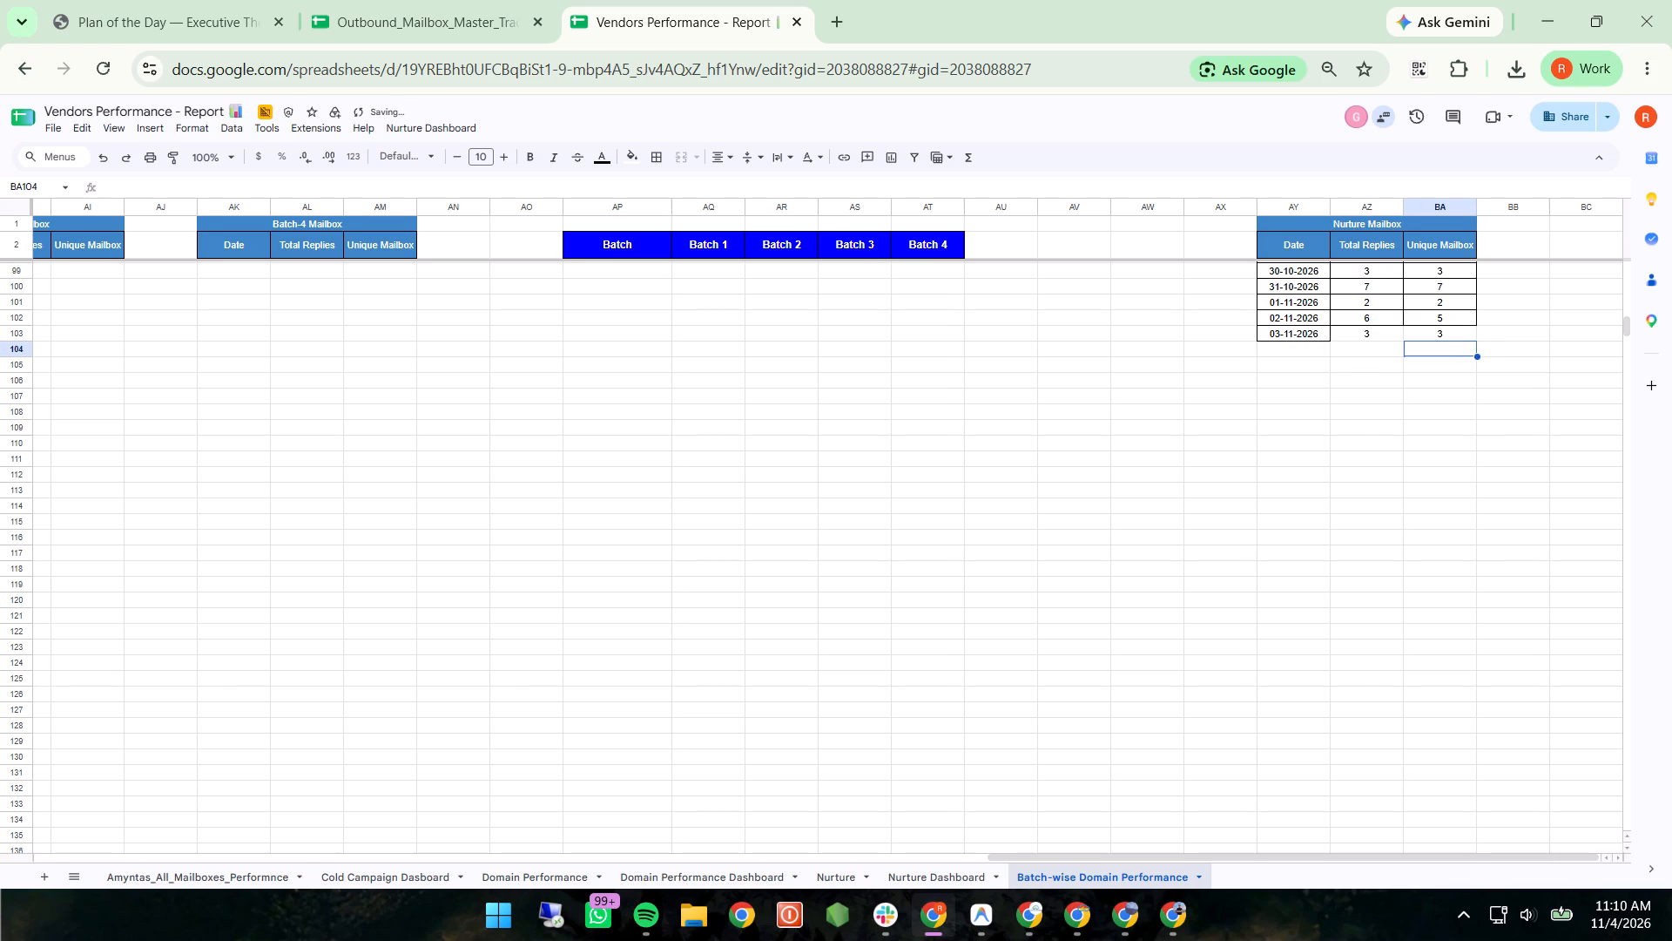
Copy the formatting of the Nurture Mailbox table's 02-11-2026 row onto its 03-11-2026 row.
scroll(1274, 328, up, 2)
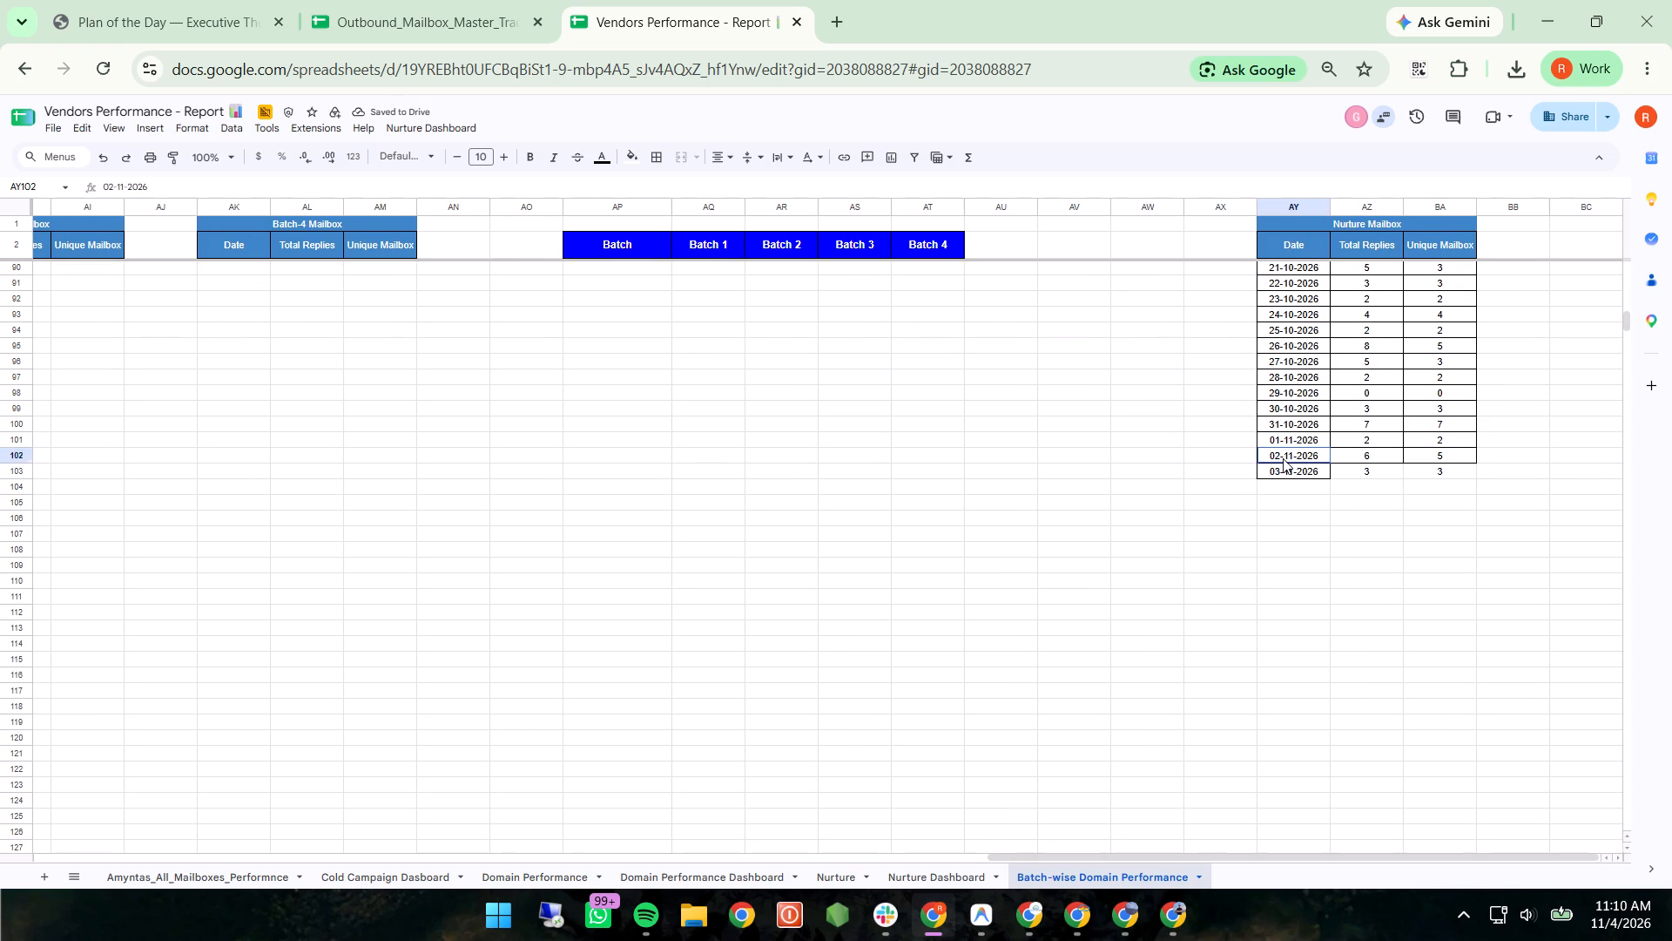
click(1283, 458)
key(shift+Right)
key(shift+Right)
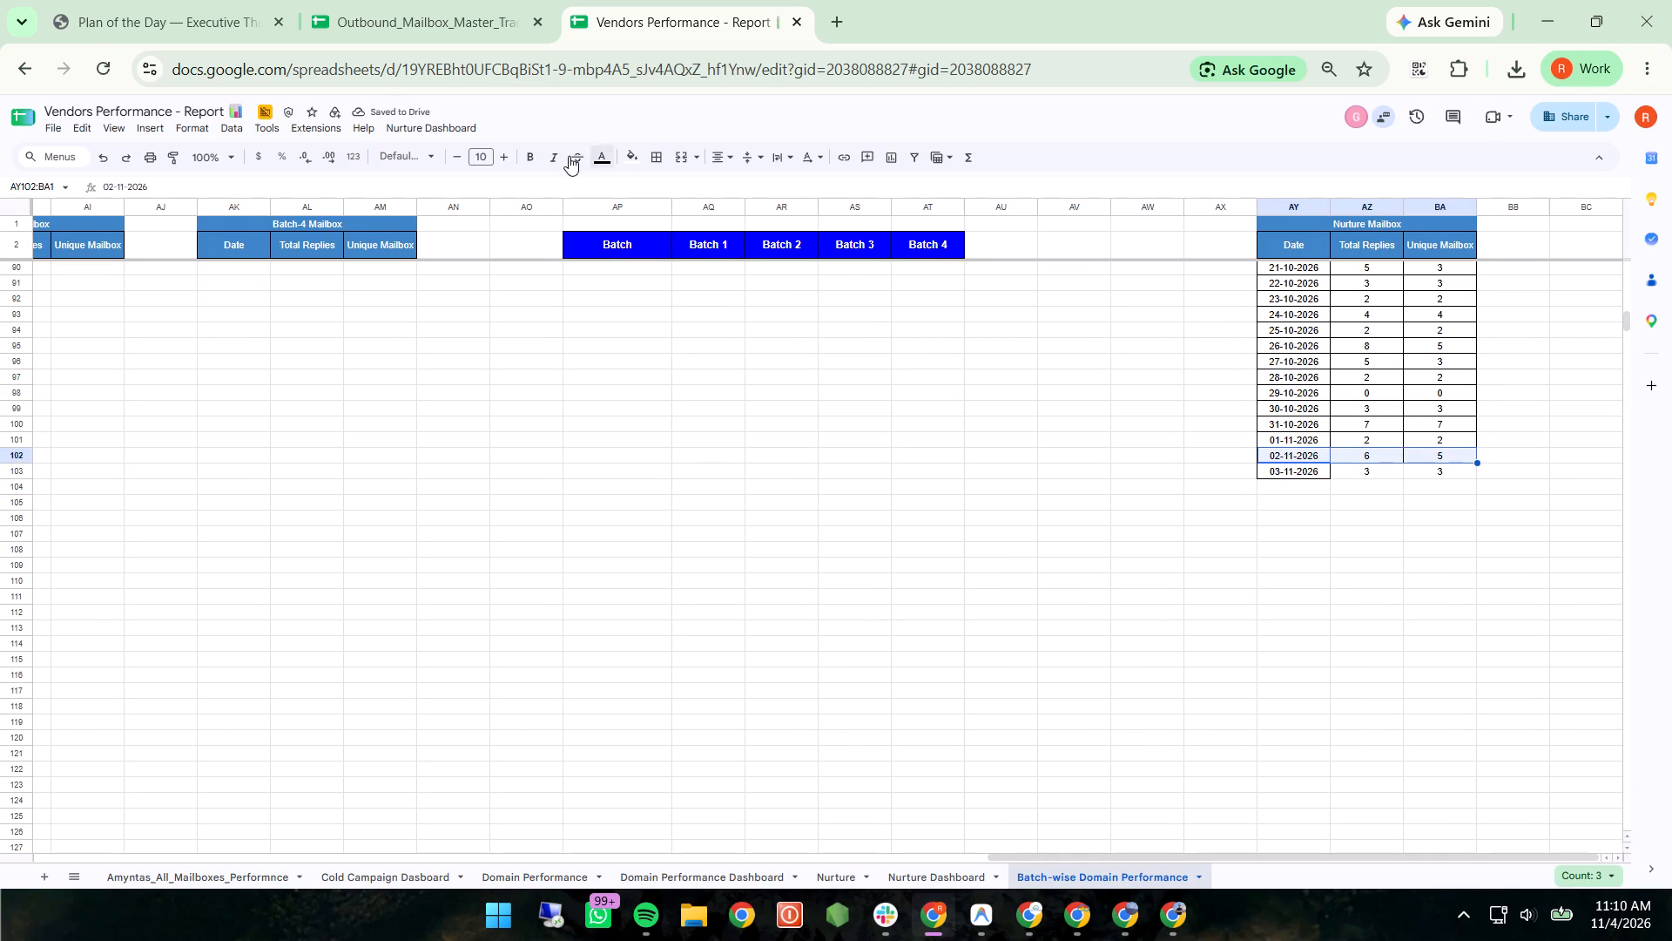
click(173, 152)
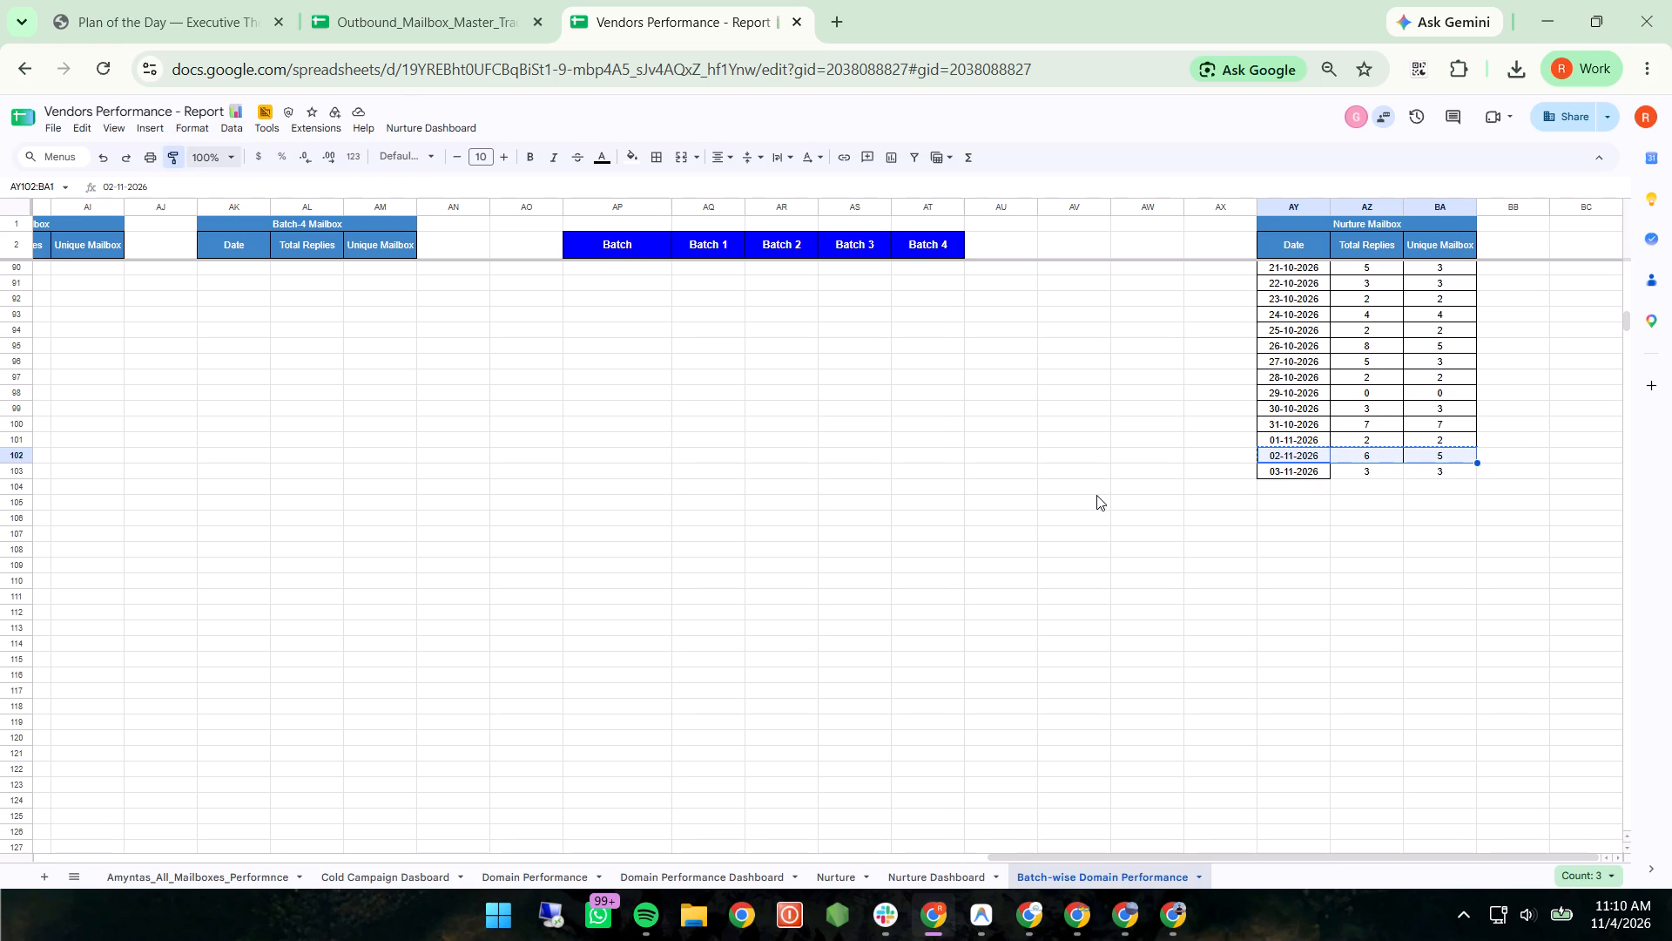
click(1292, 470)
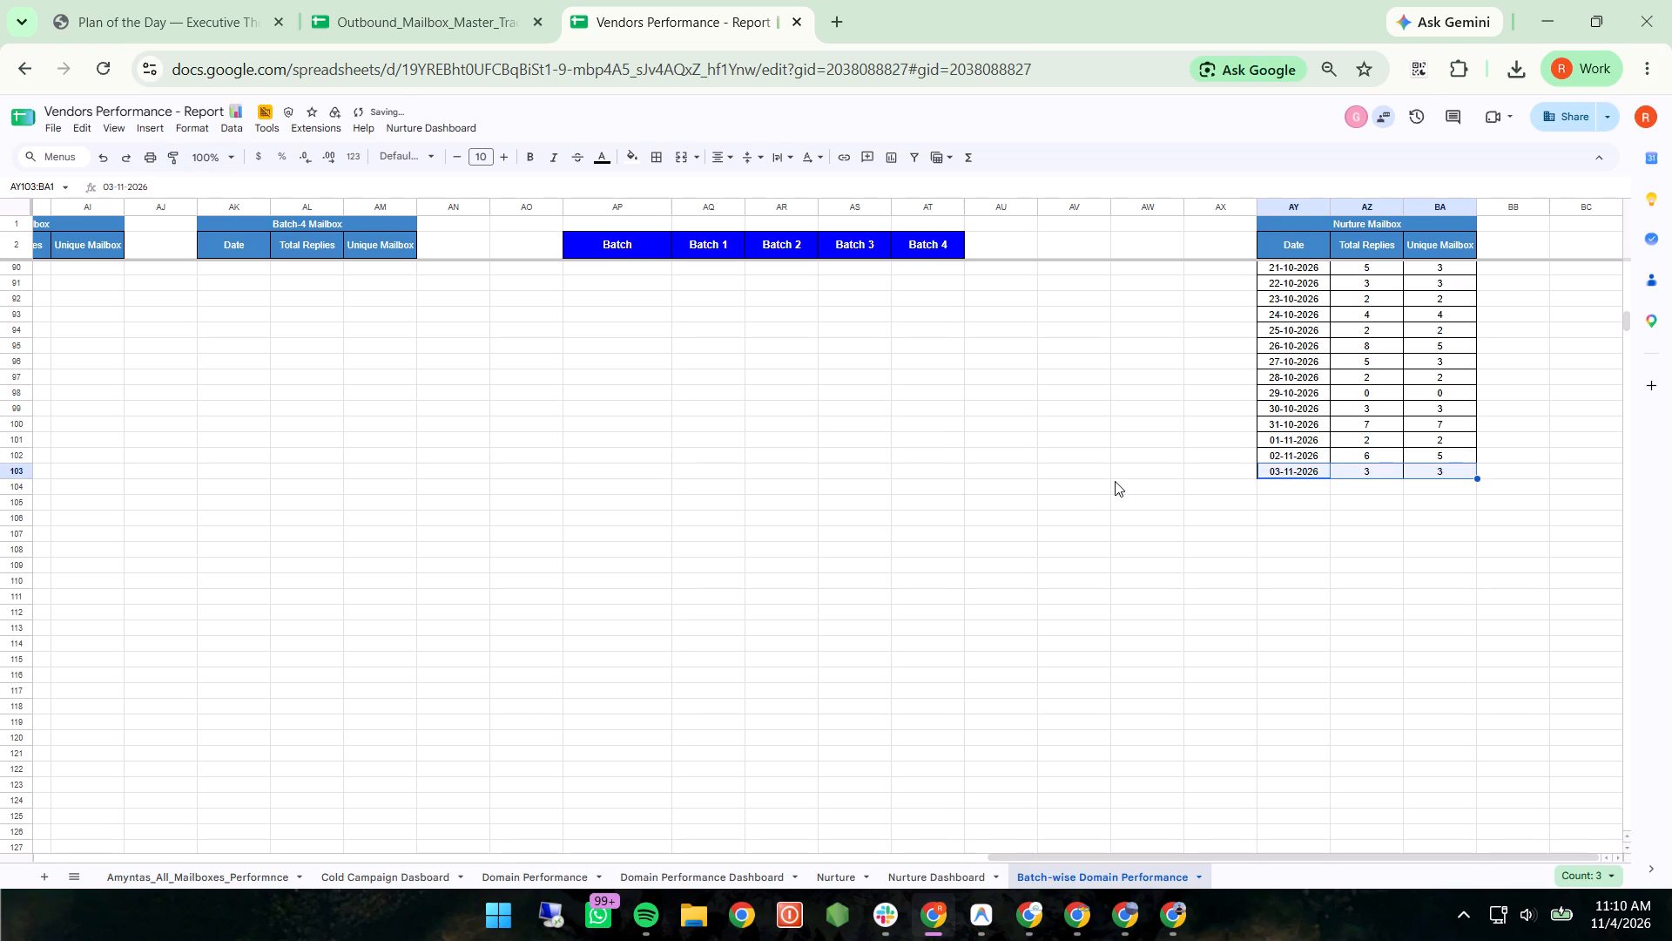
click(1115, 481)
Enter 29 total replies and 28 unique mailboxes for 03-11-2026 in the All Mailbox table.
scroll(1115, 481, up, 9)
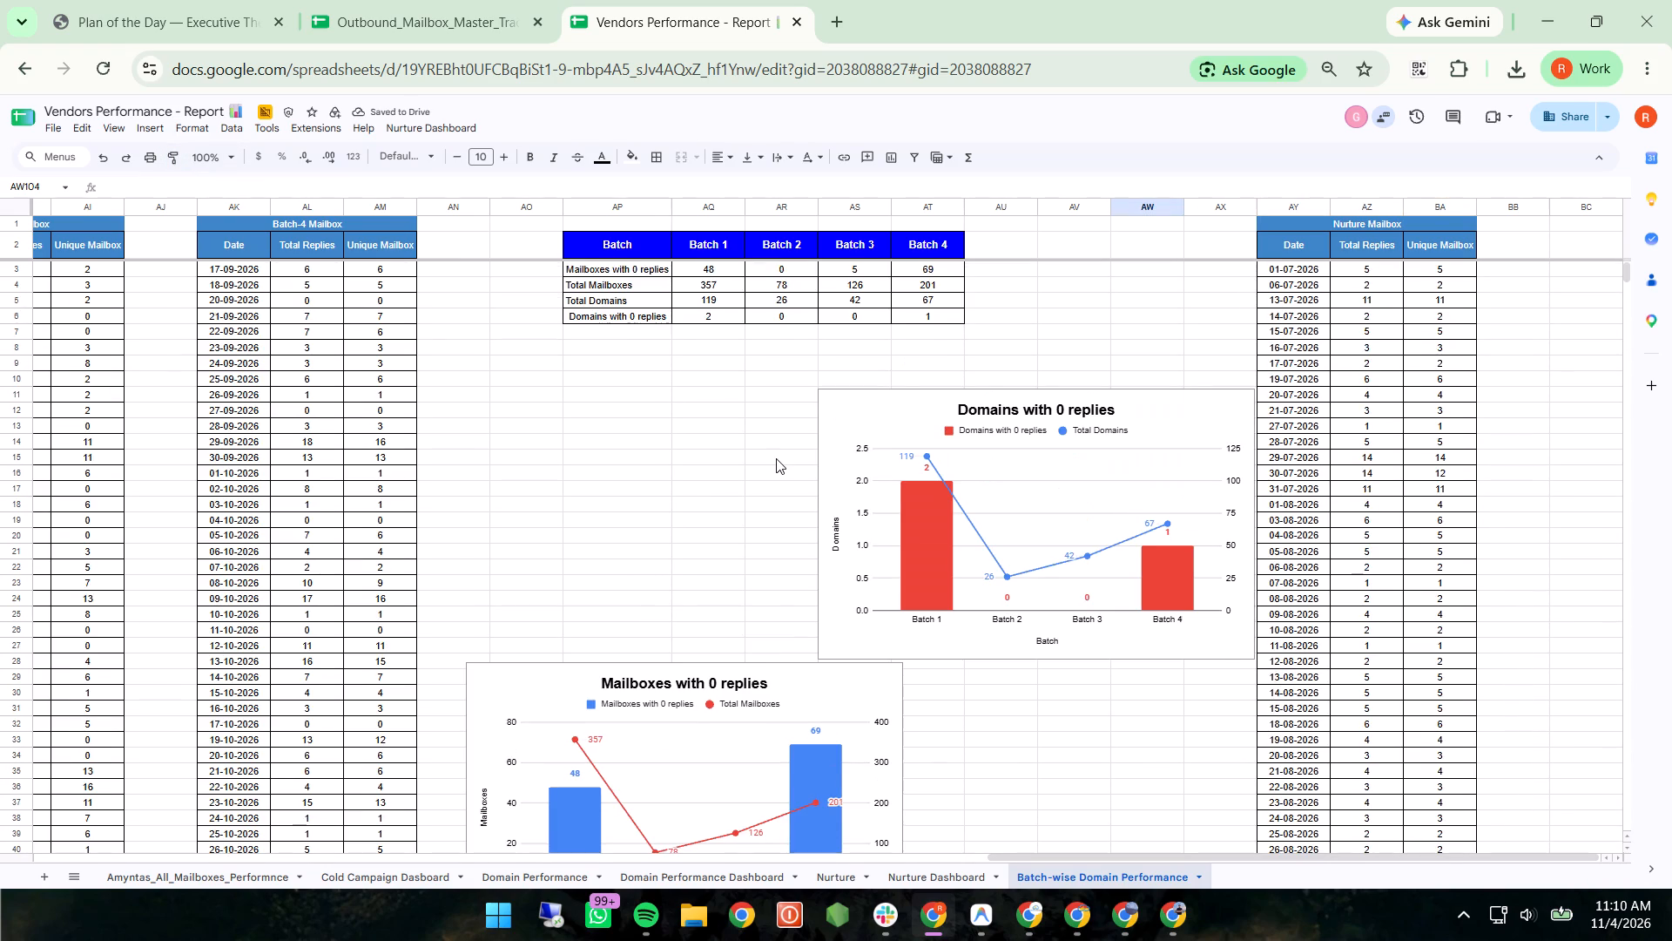
scroll(776, 458, down, 3)
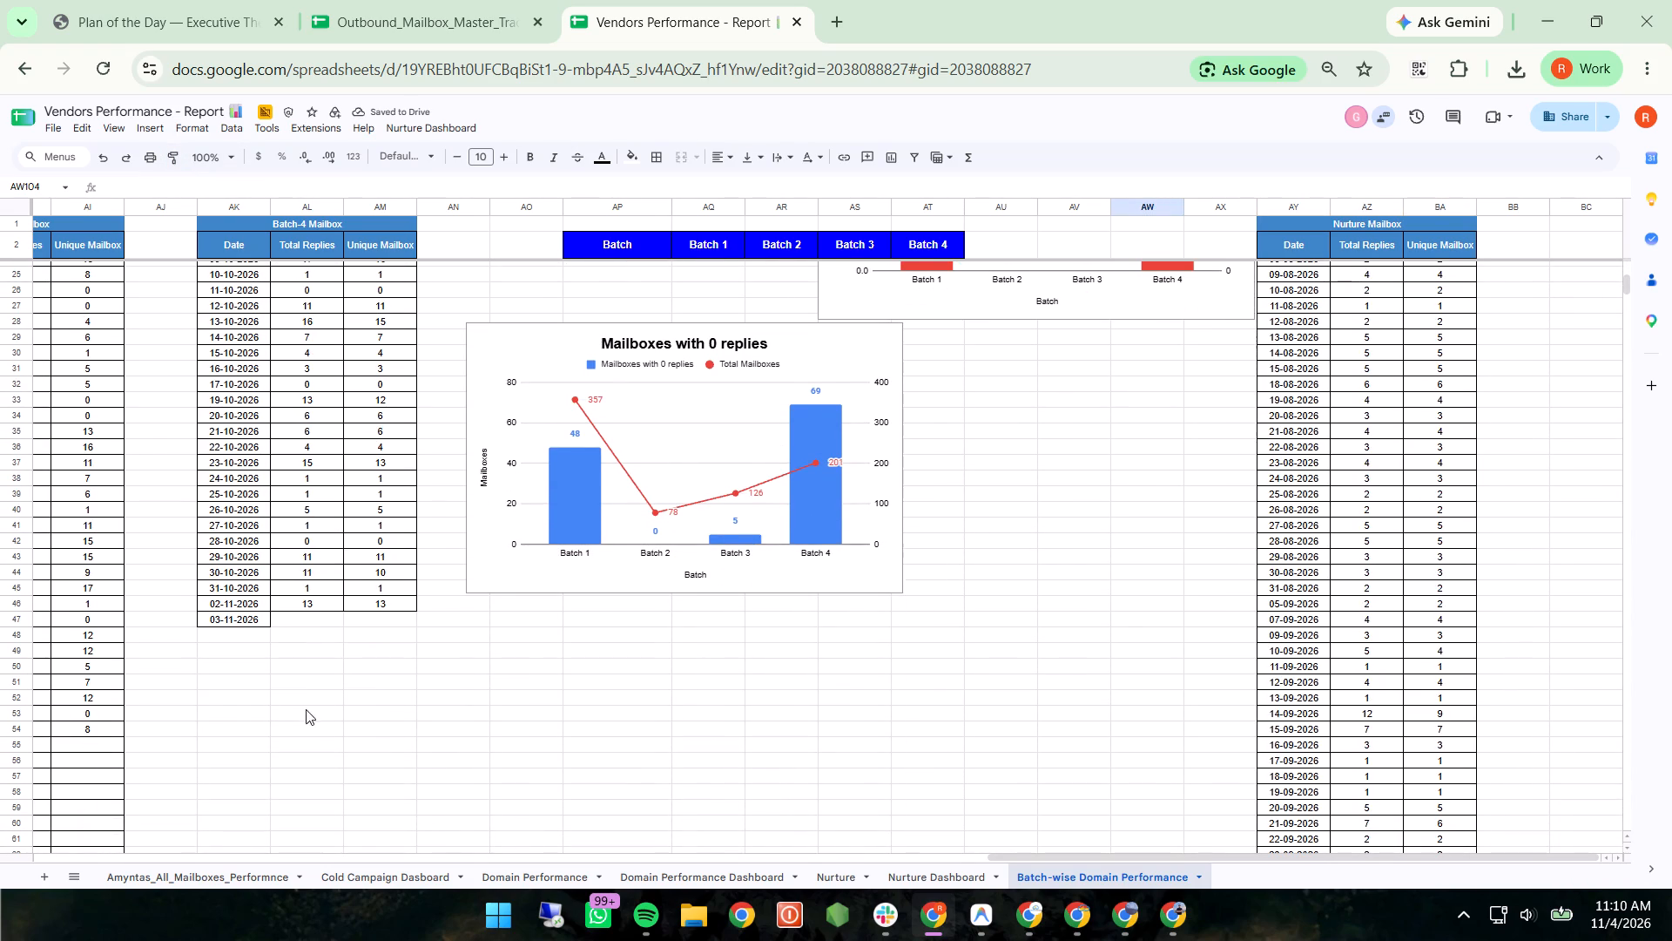
scroll(210, 688, down, 2)
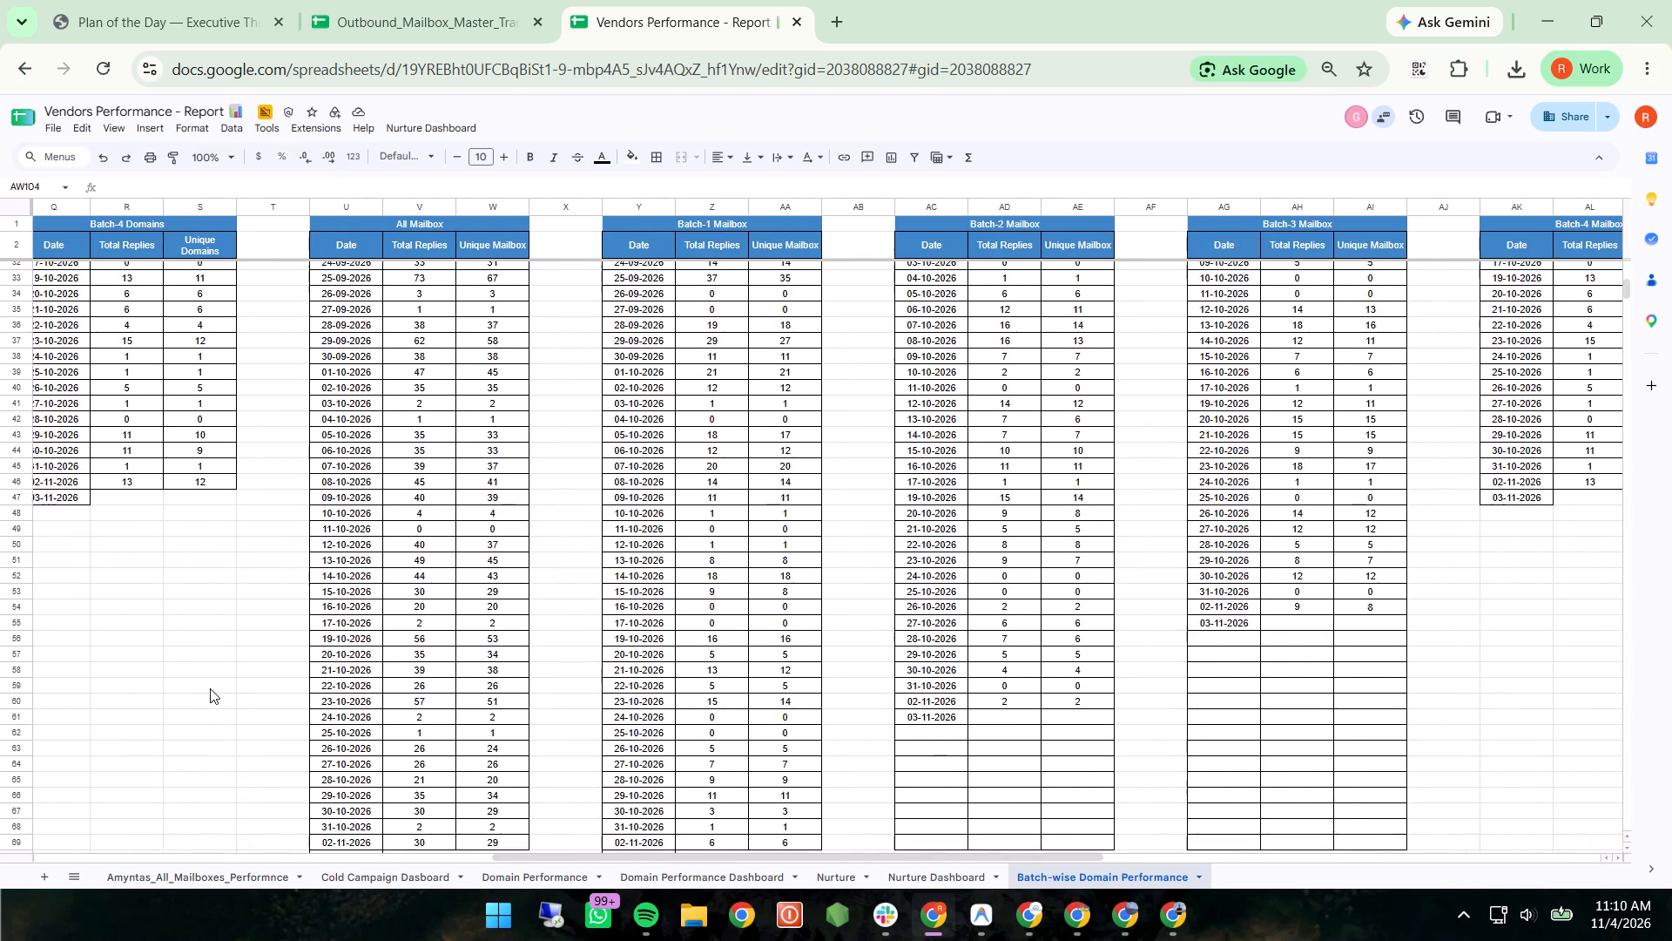
scroll(210, 688, down, 1)
click(412, 601)
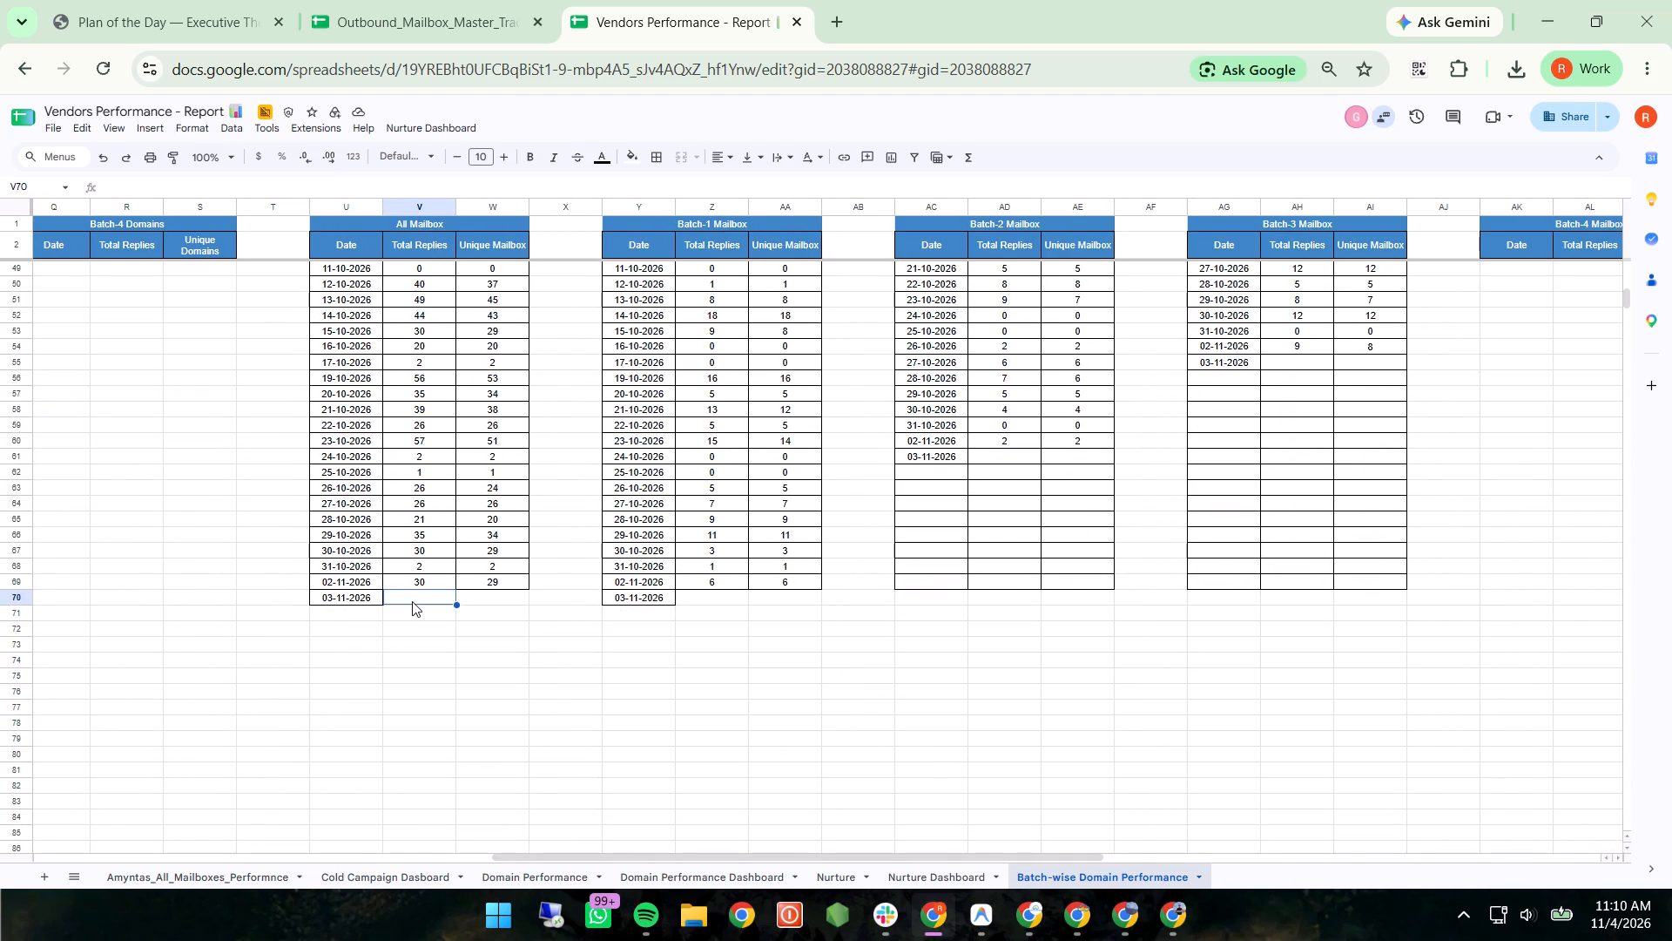
text(29)
key(Right)
text(28)
key(Right)
Enter 8 total replies and 8 unique mailboxes for 03-11-2026 in the Batch-1 Mailbox table.
key(Right)
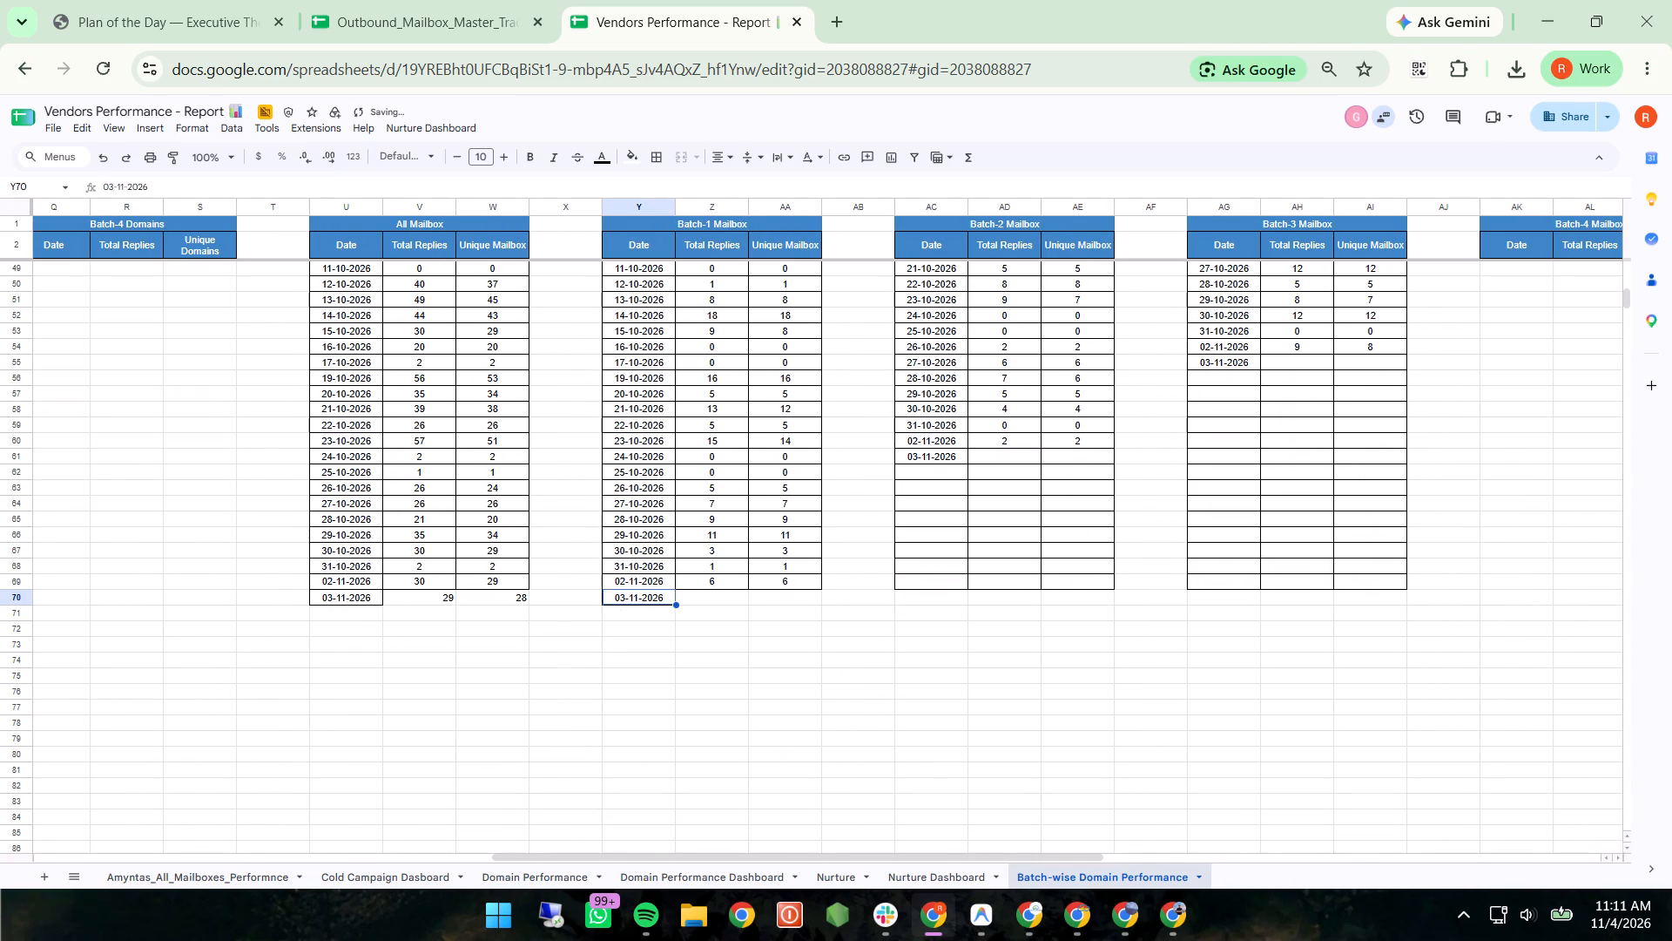
key(Right)
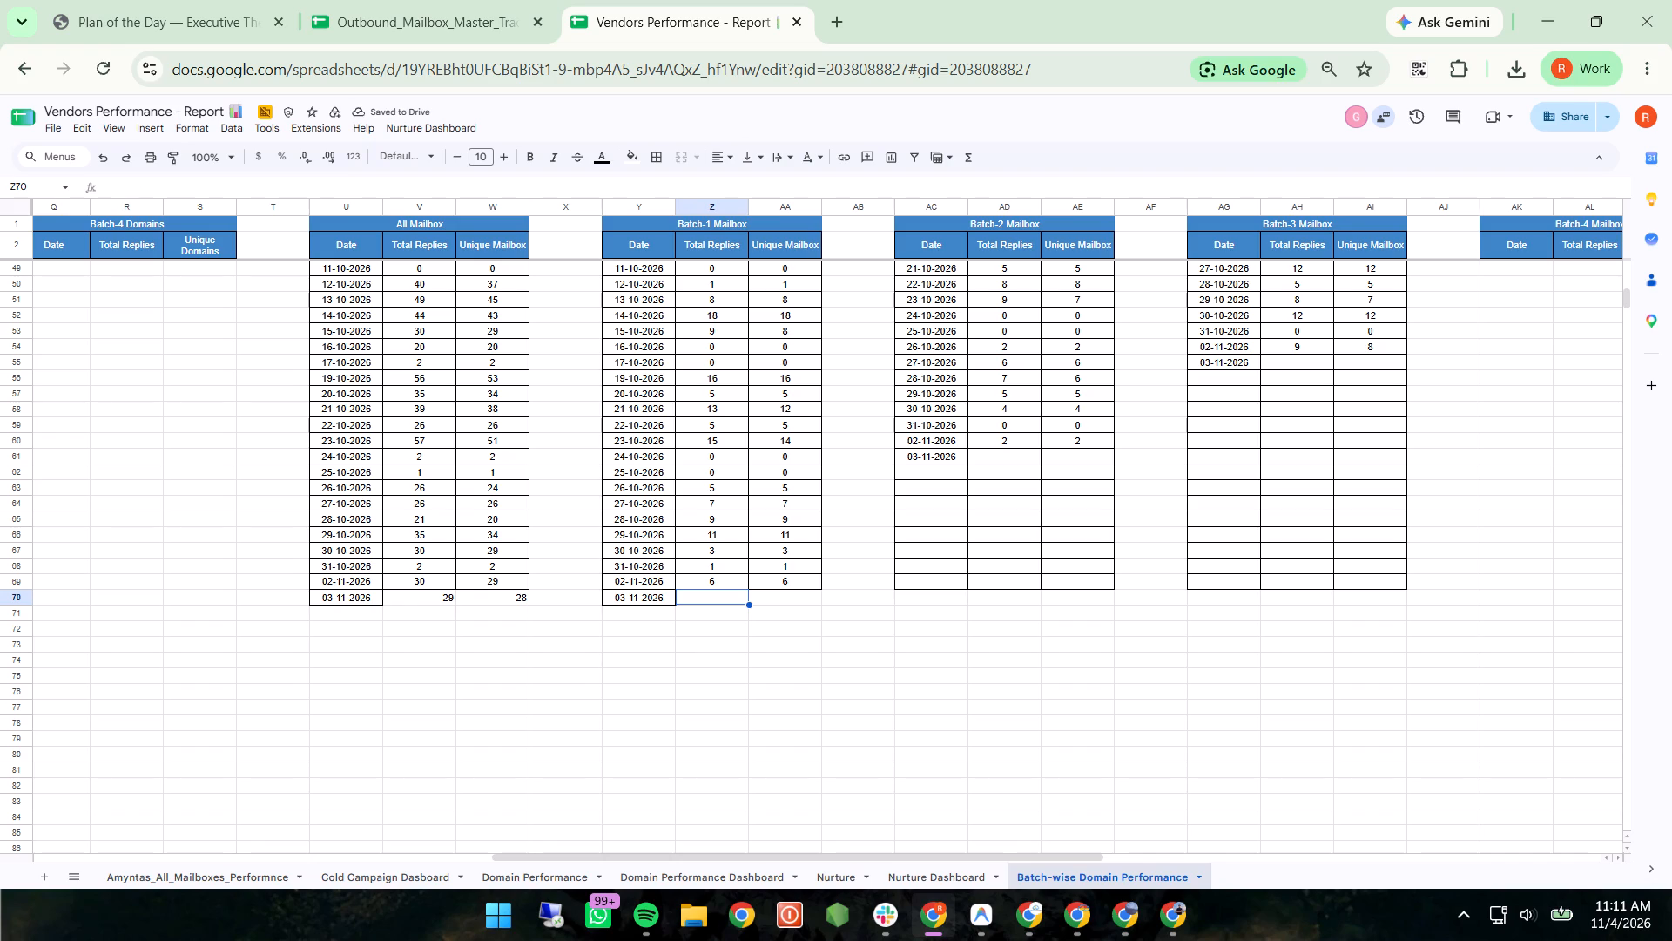
key(8)
key(Right)
key(8)
key(Right)
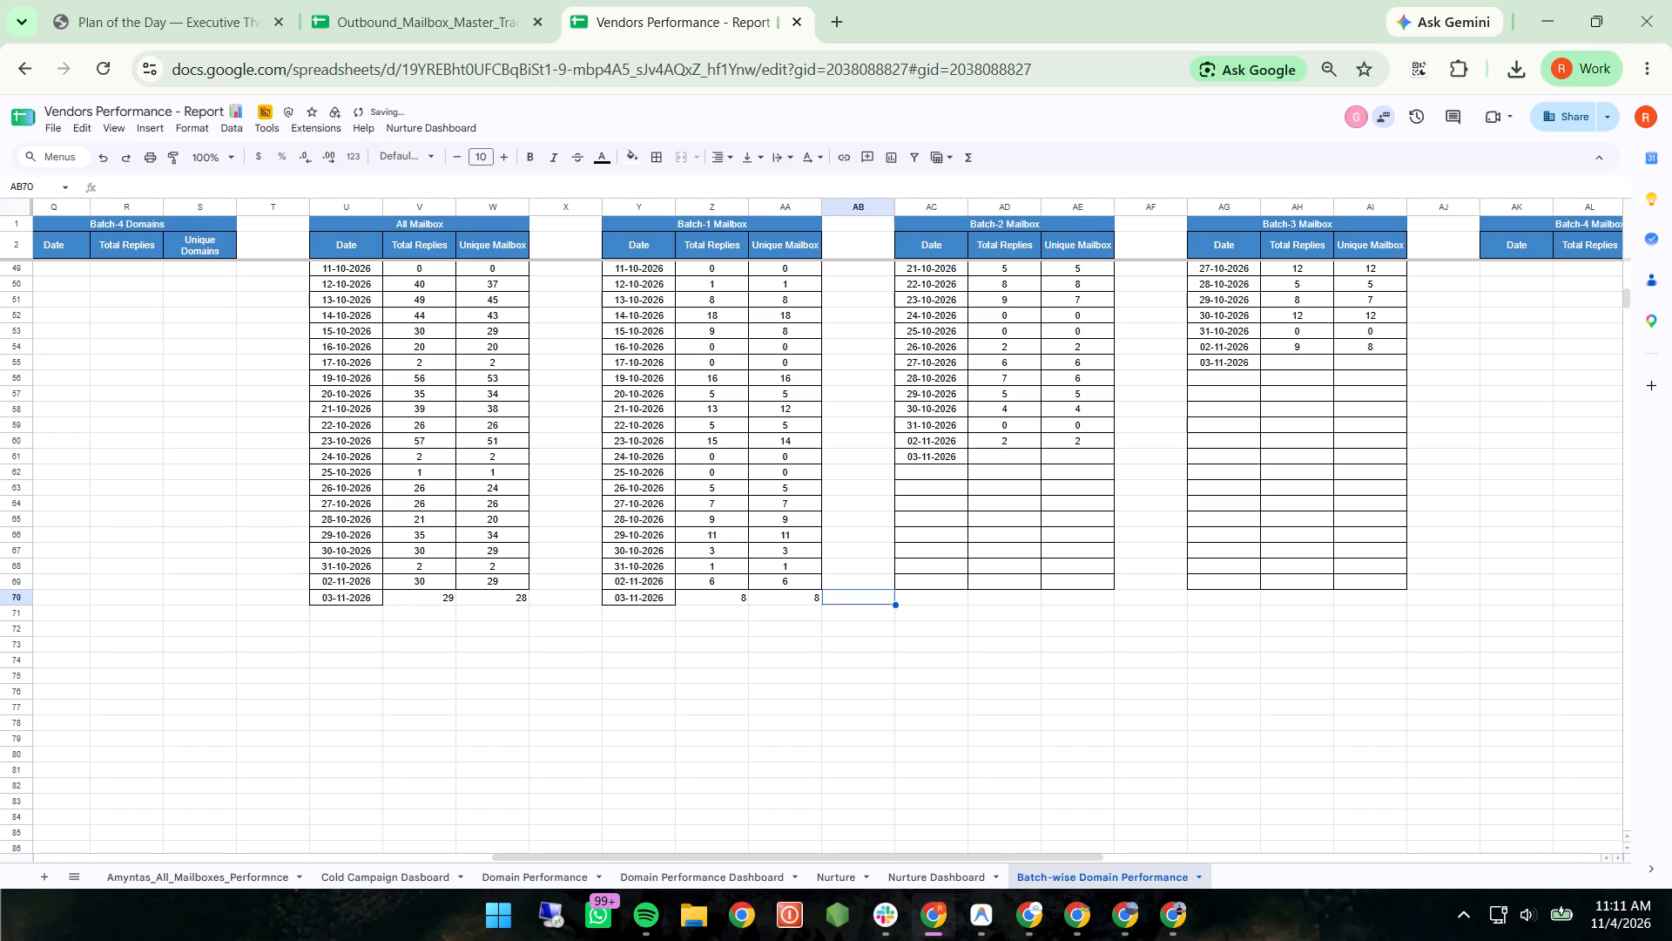
Enter 10 total replies and 9 unique mailboxes for 03-11-2026 in the Batch-2 Mailbox table.
click(1003, 457)
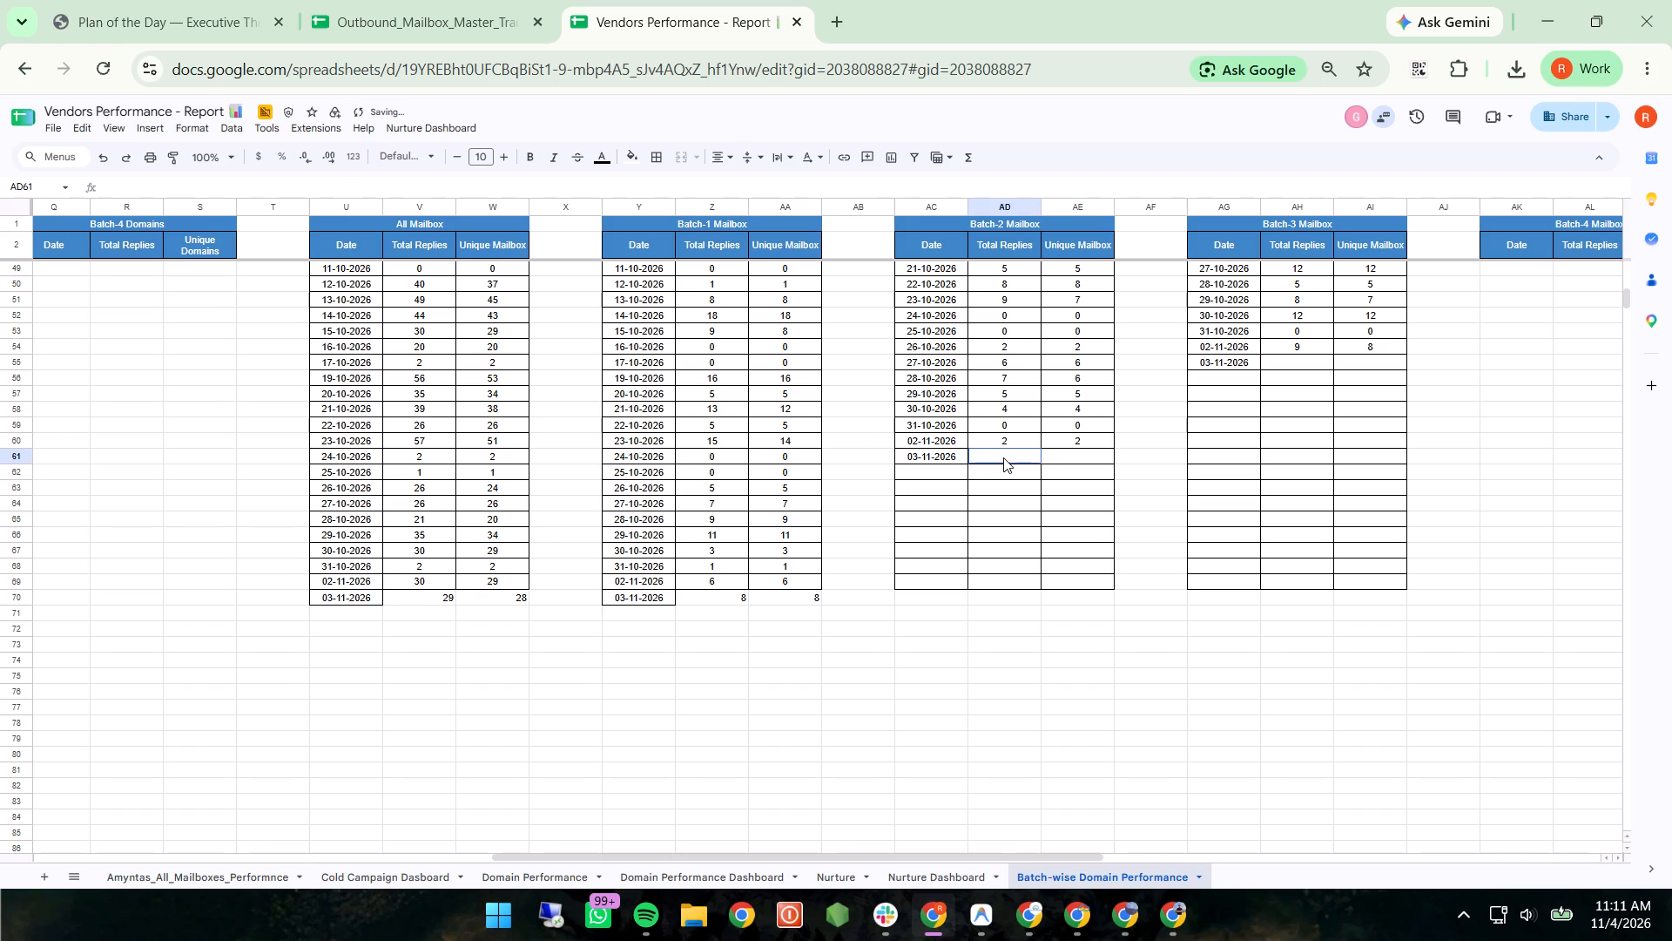
text(10)
key(Right)
key(9)
key(Right)
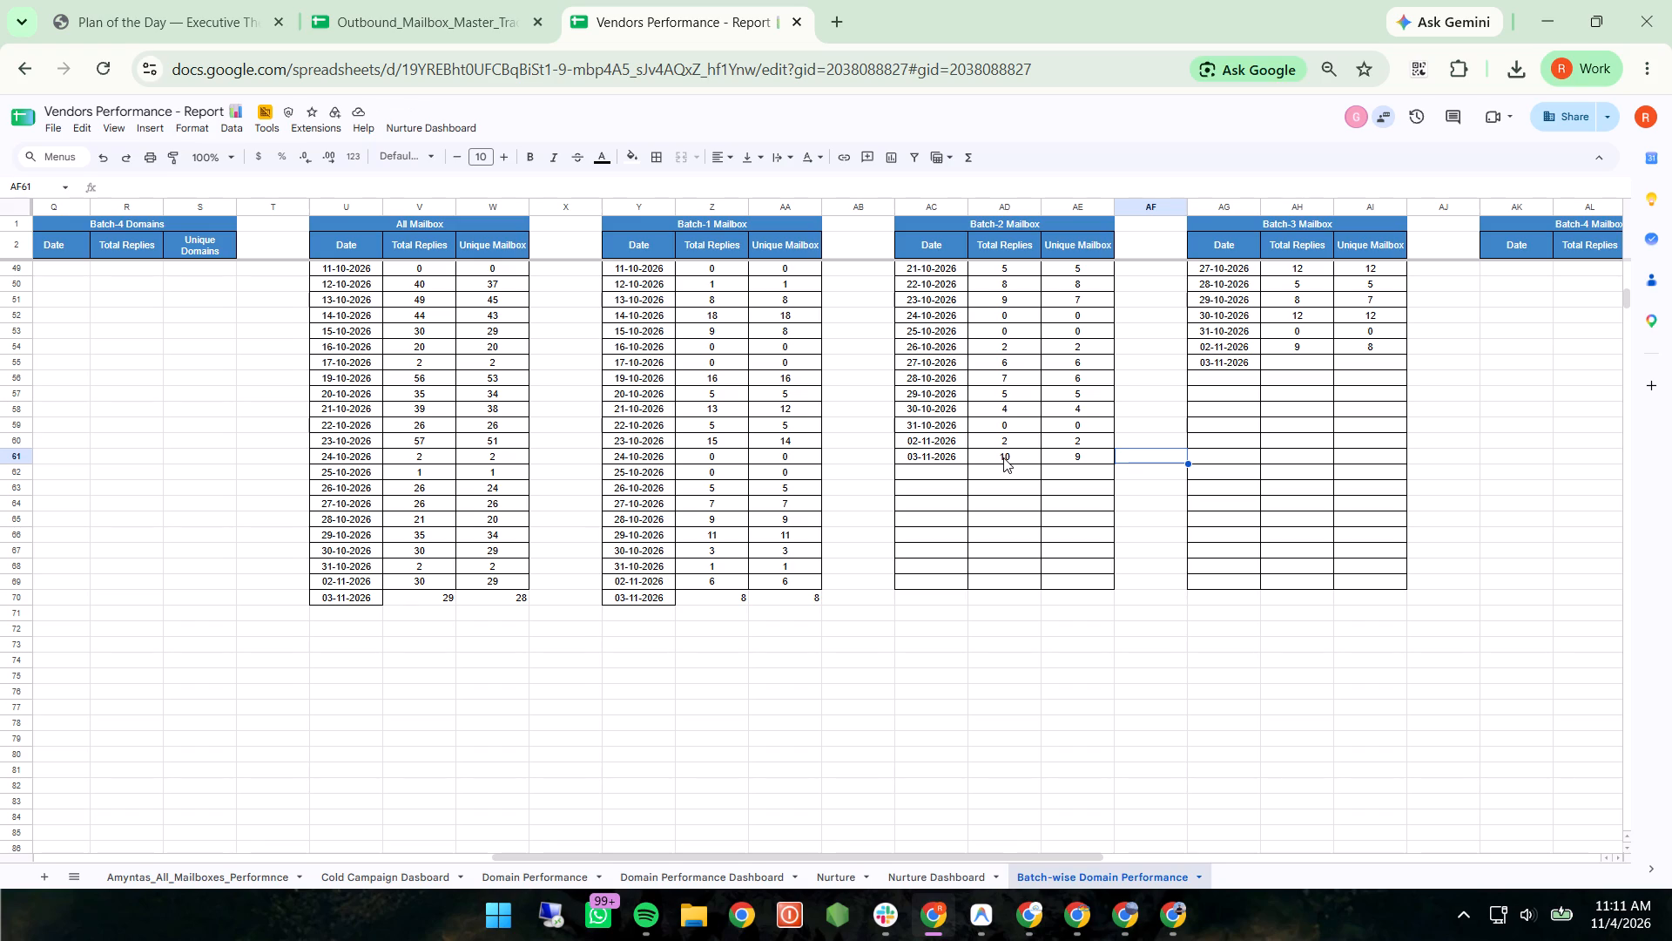
Enter 6 total replies and 6 unique mailboxes for 03-11-2026 in the Batch-3 Mailbox table.
scroll(1003, 457, left, 2)
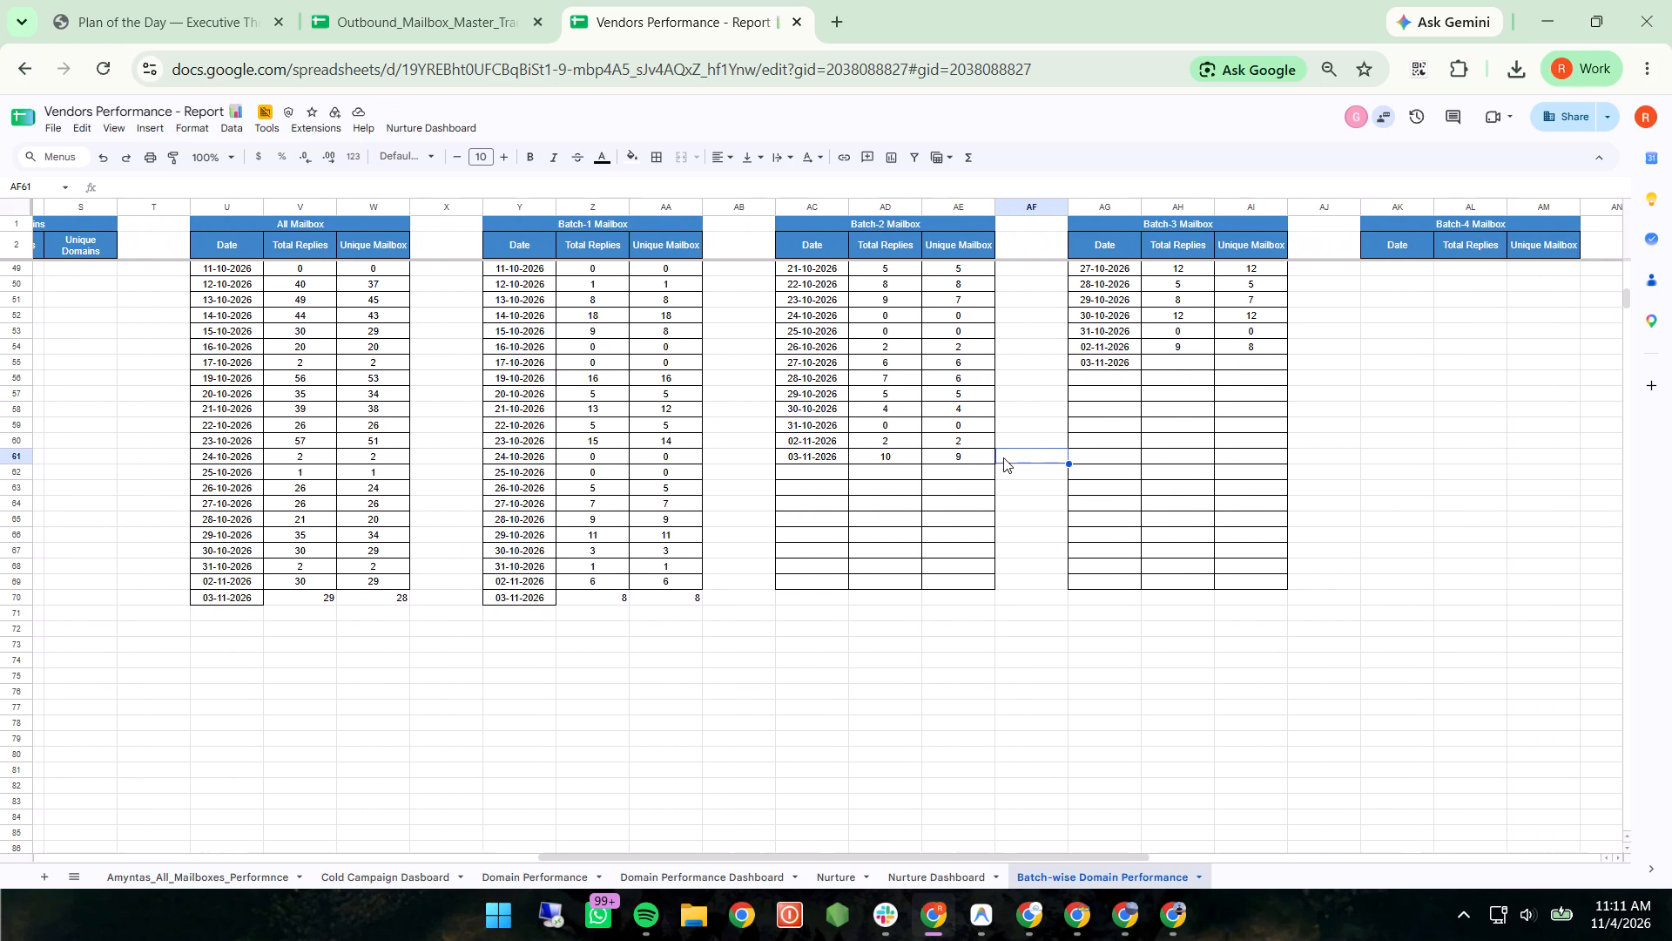
click(1176, 361)
scroll(1176, 361, left, 1)
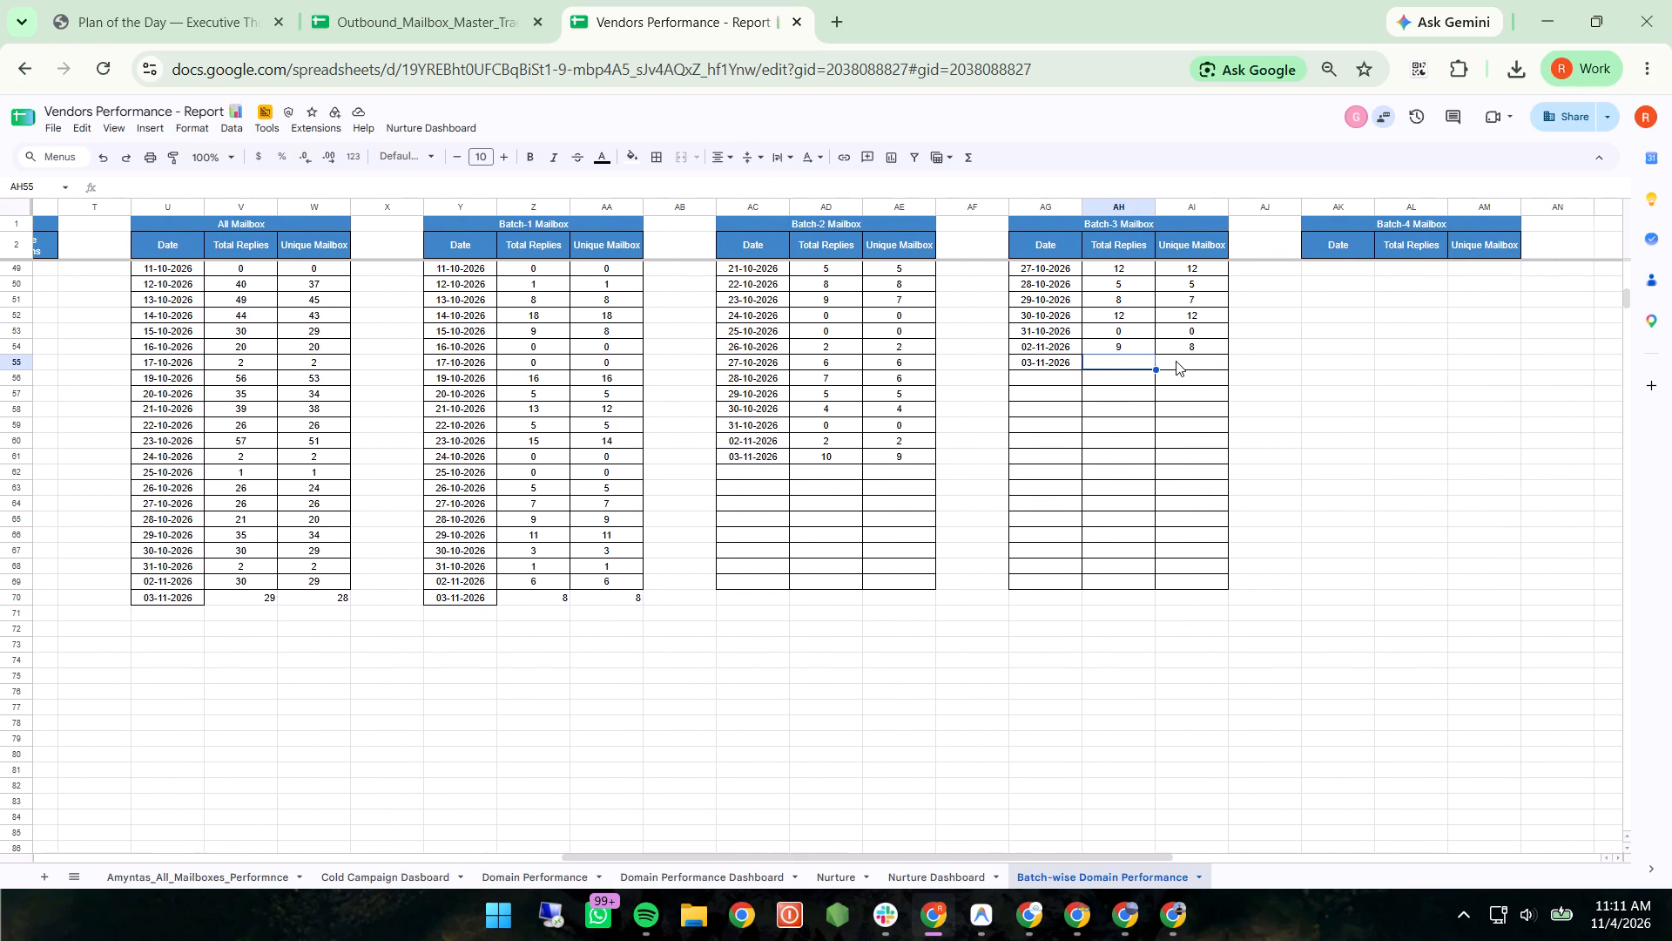
key(6)
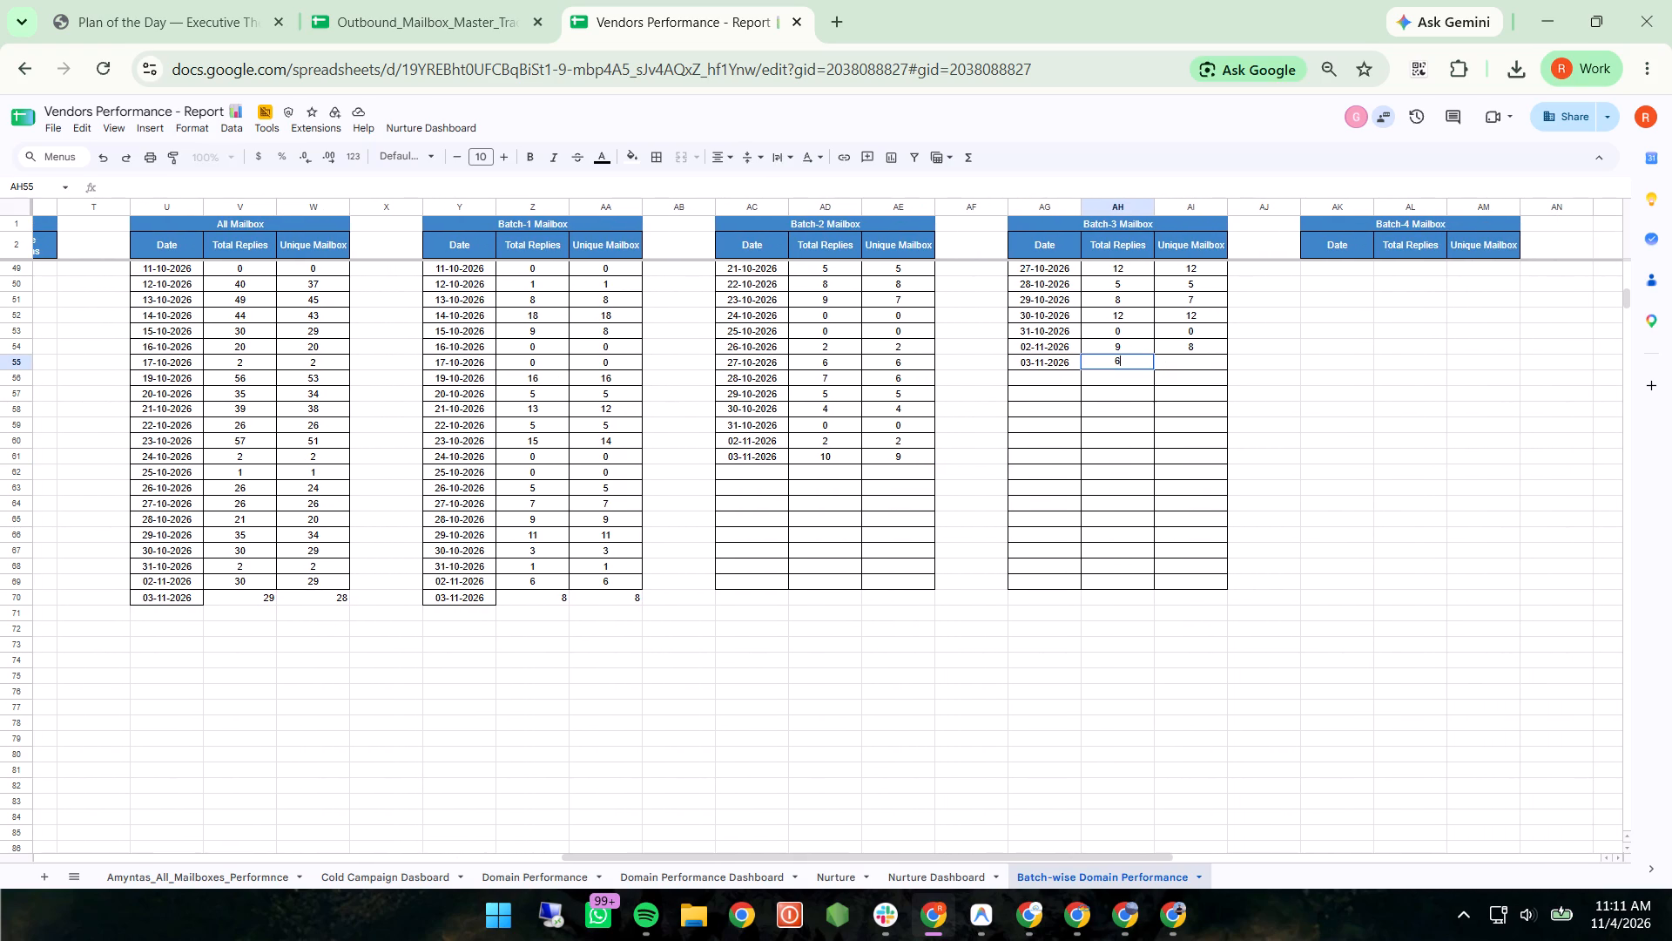
key(Right)
key(6)
key(Right)
Enter 5 total replies and 5 unique mailboxes for 03-11-2026 in the Batch-4 Mailbox table.
scroll(1176, 361, up, 1)
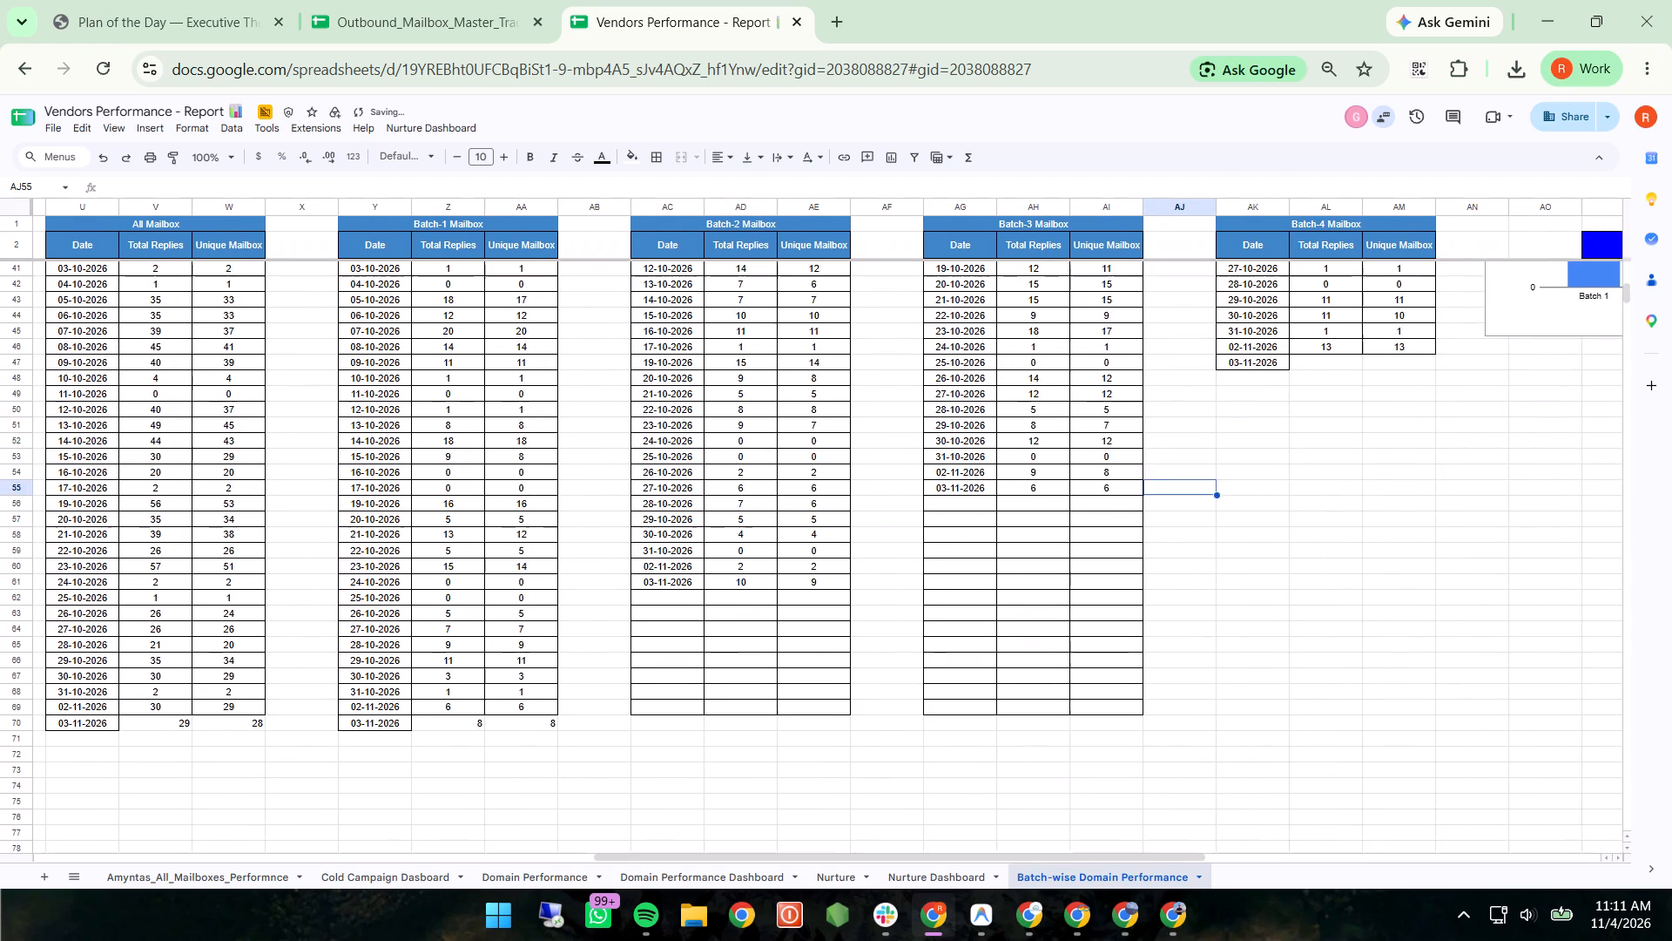
scroll(1176, 361, up, 2)
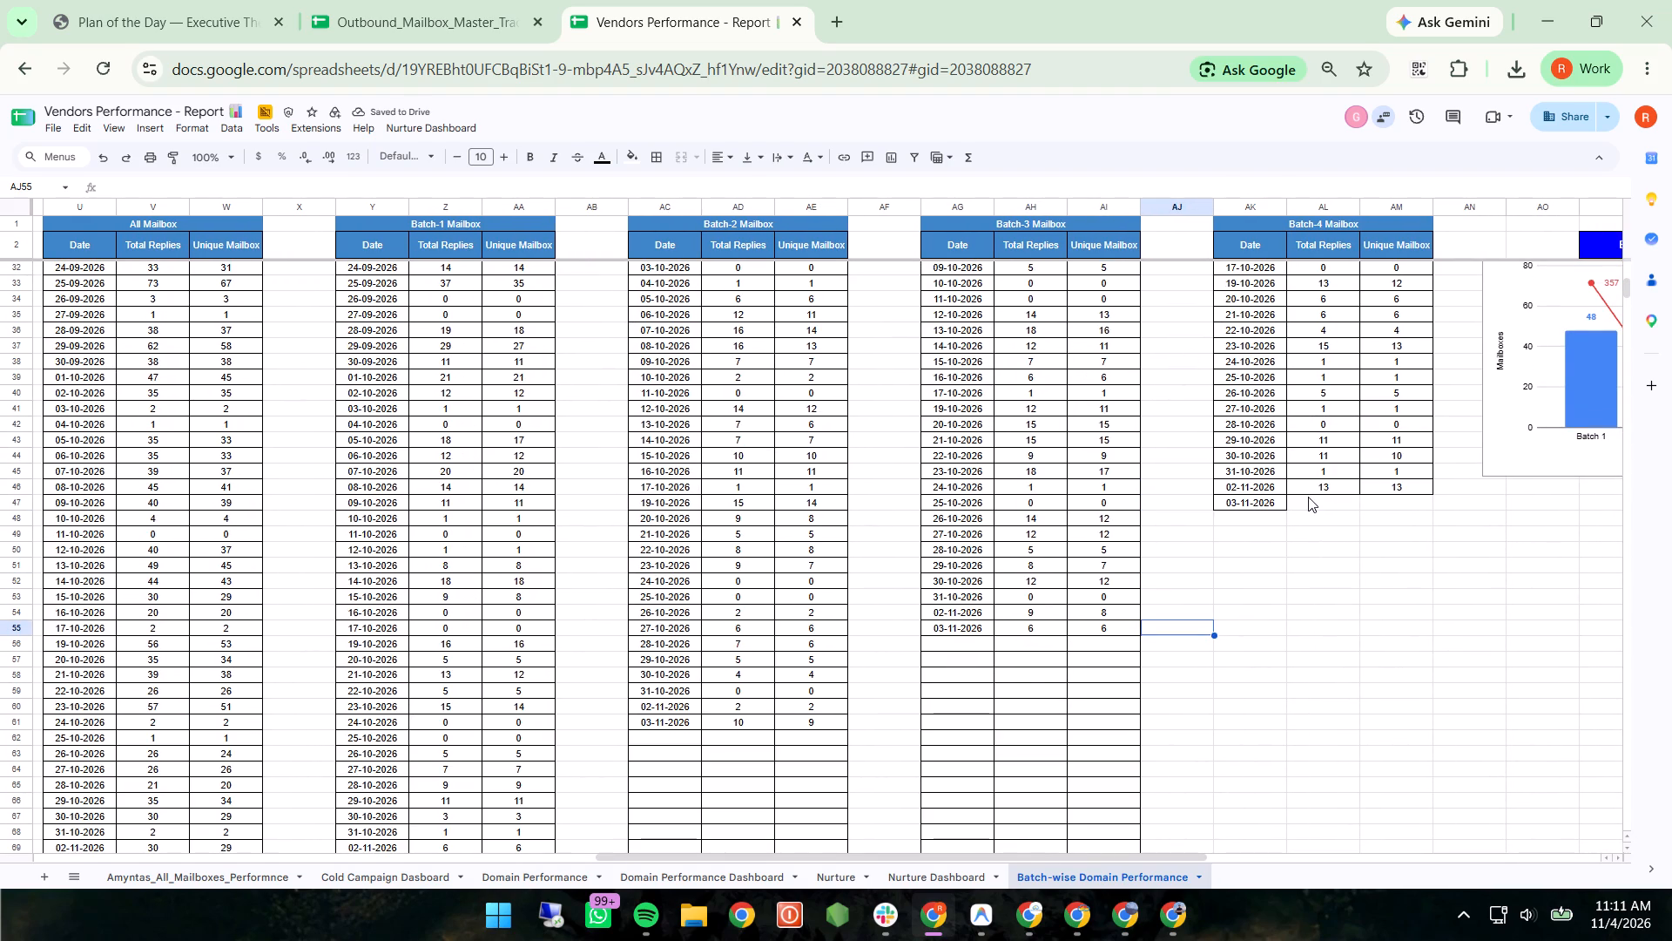
click(1308, 497)
key(5)
key(Right)
key(5)
key(Return)
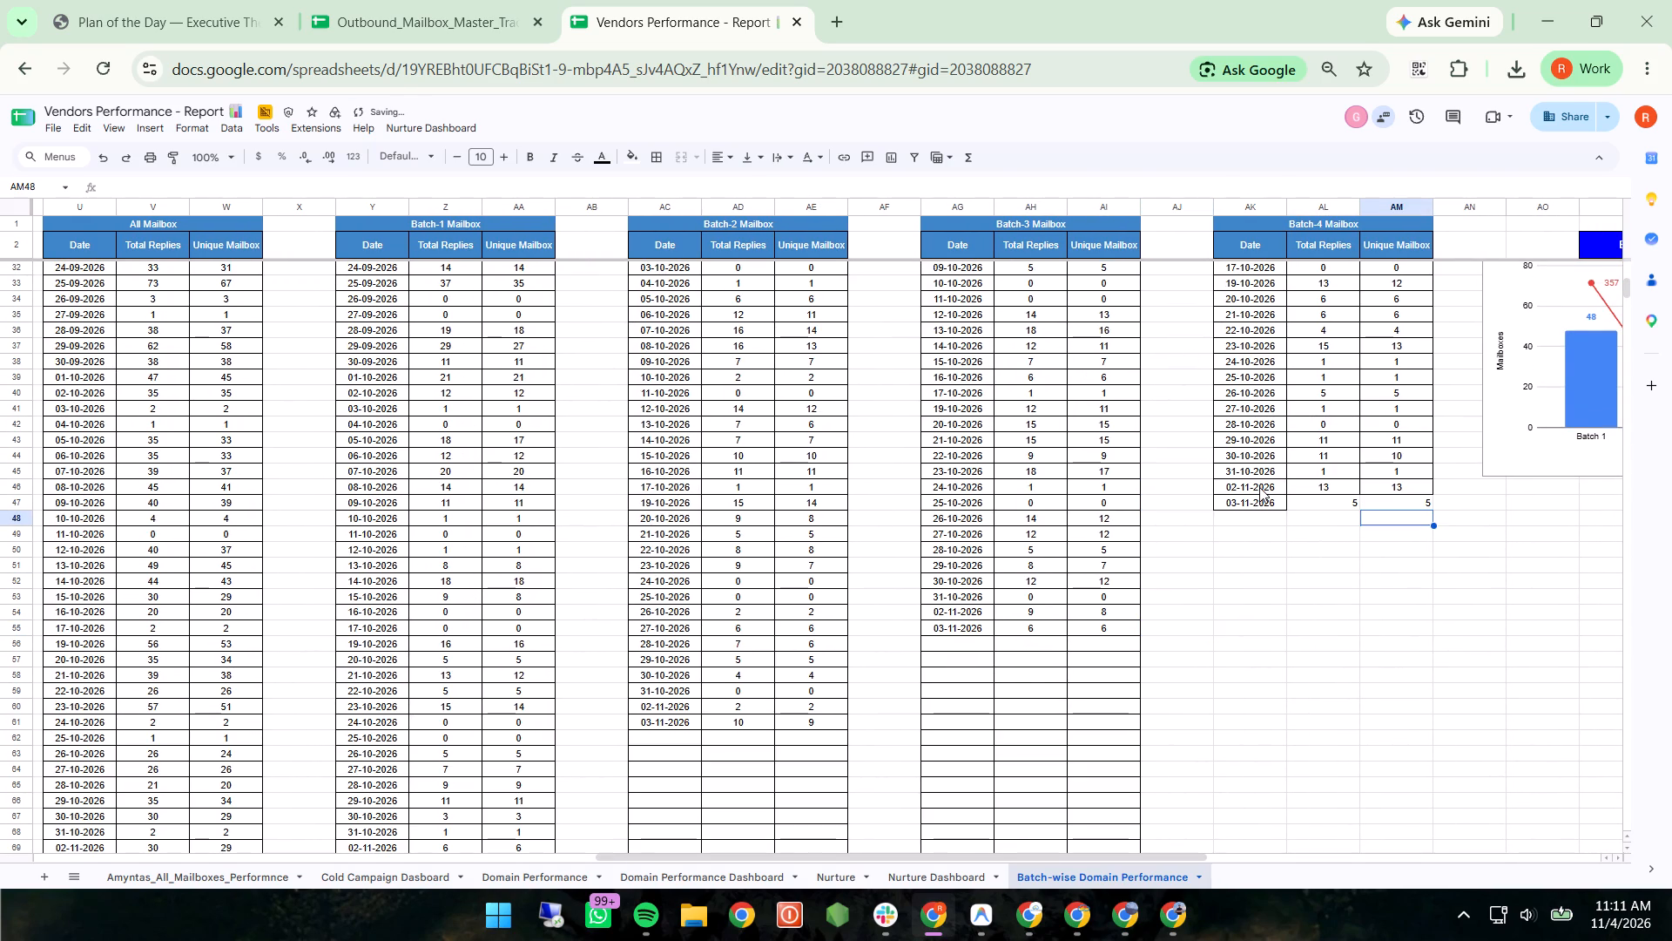
Copy the formatting of the Batch-4 Mailbox table's 02-11-2026 row onto its 03-11-2026 row.
key(Up)
key(Up)
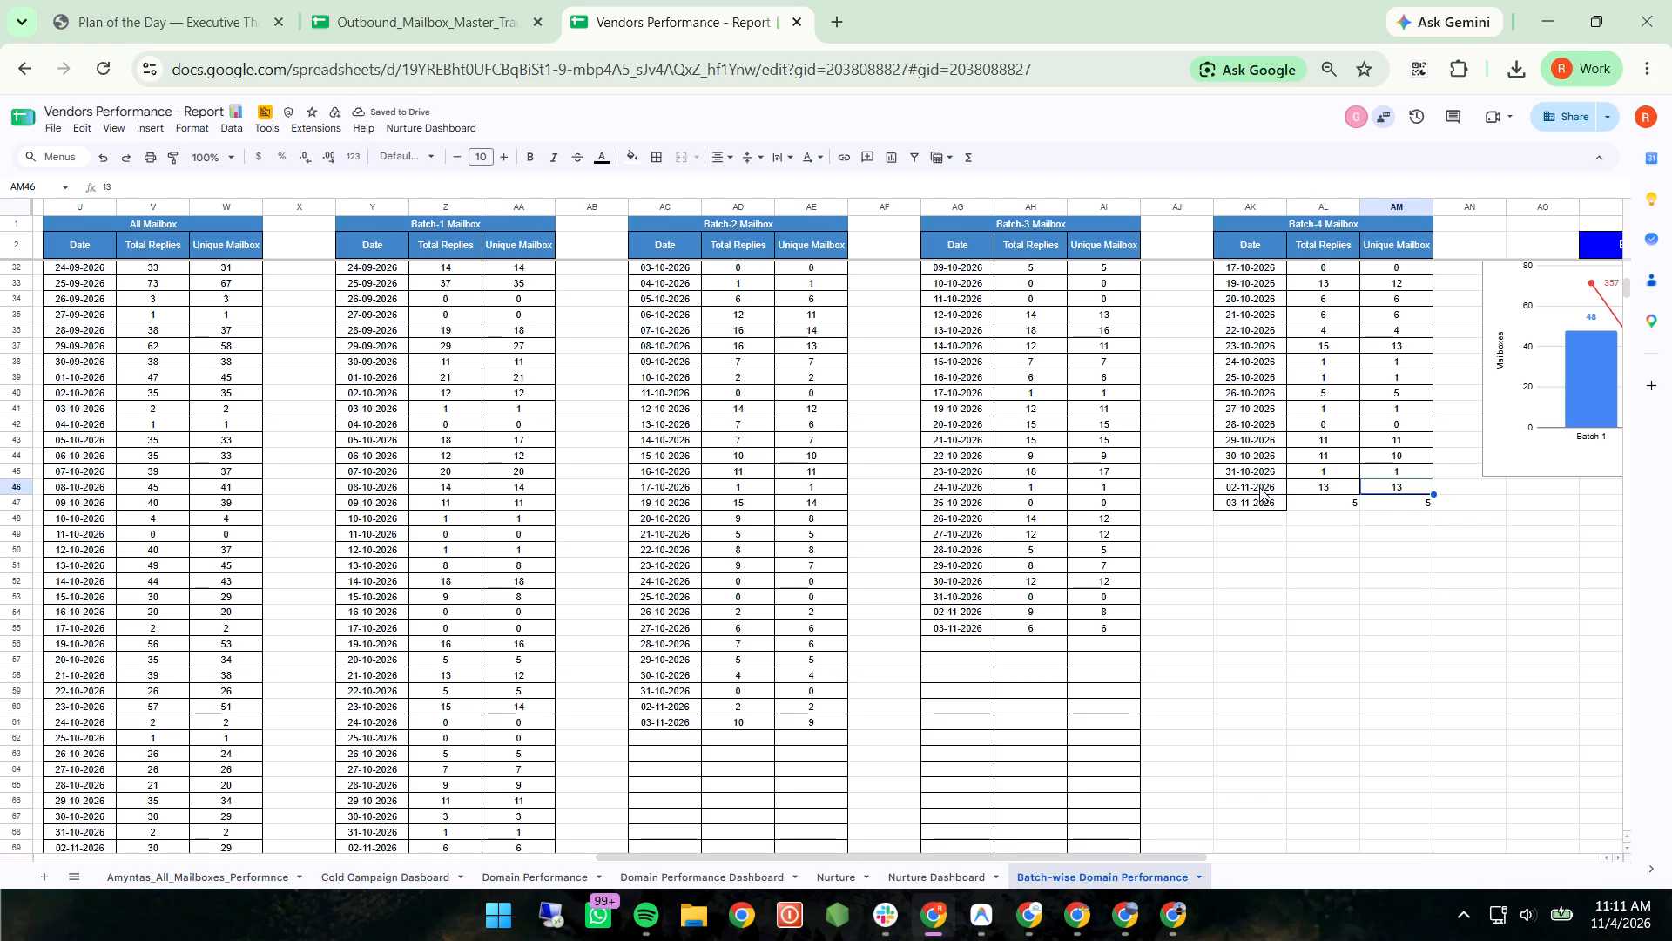
key(shift+Left)
key(shift+Left)
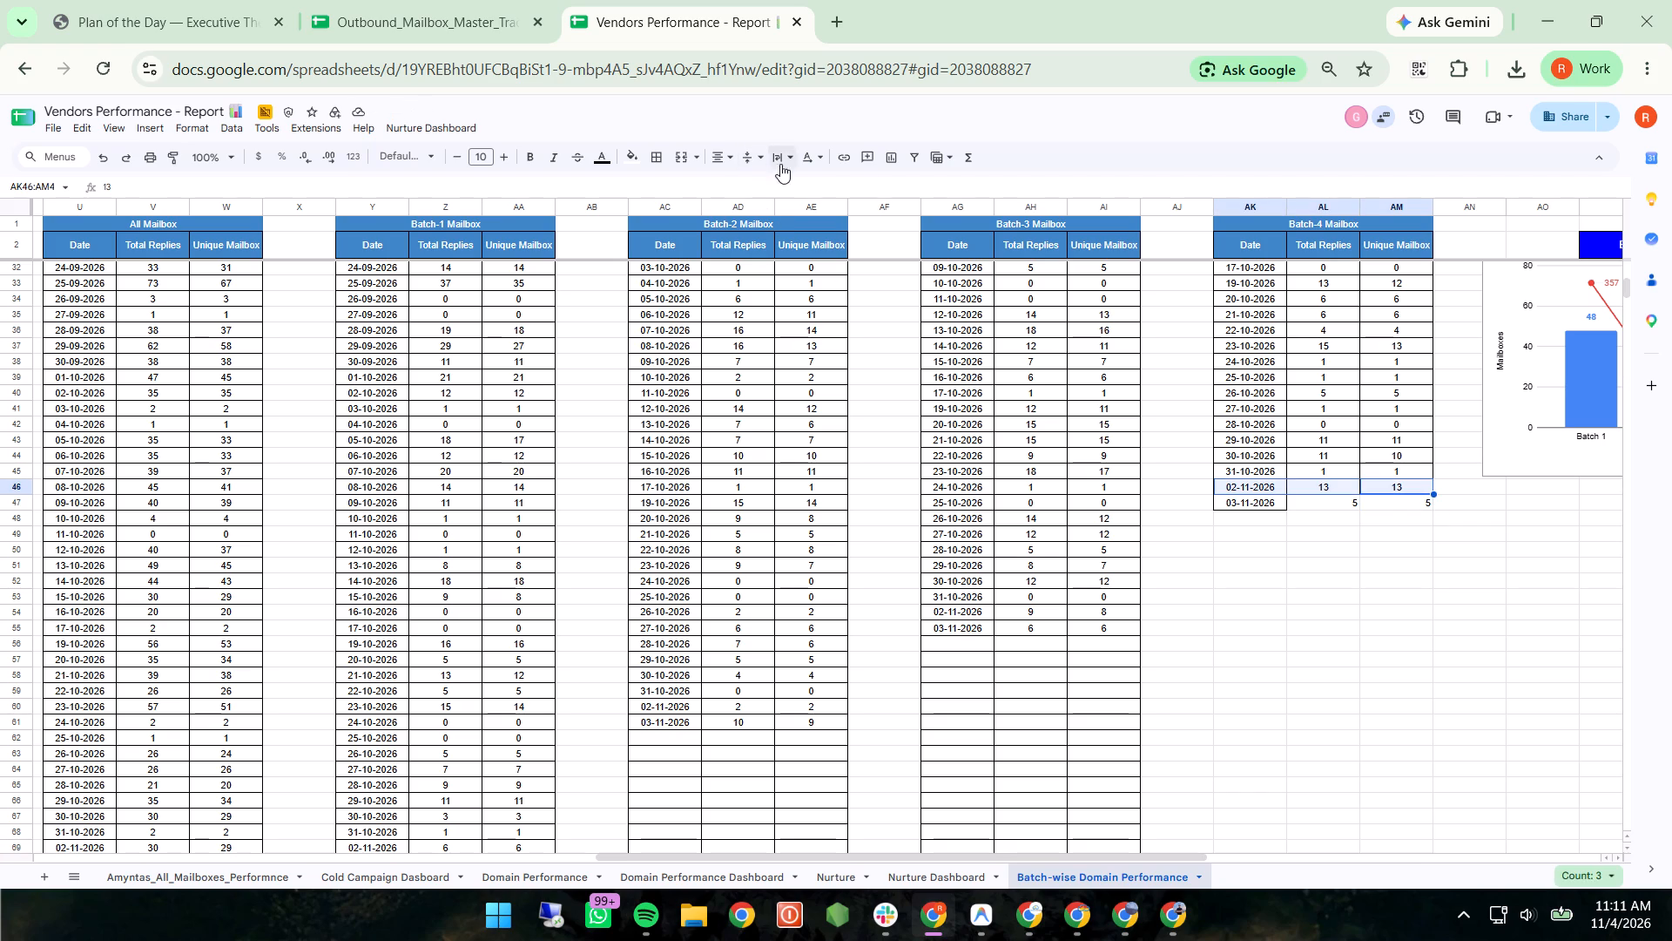
click(166, 151)
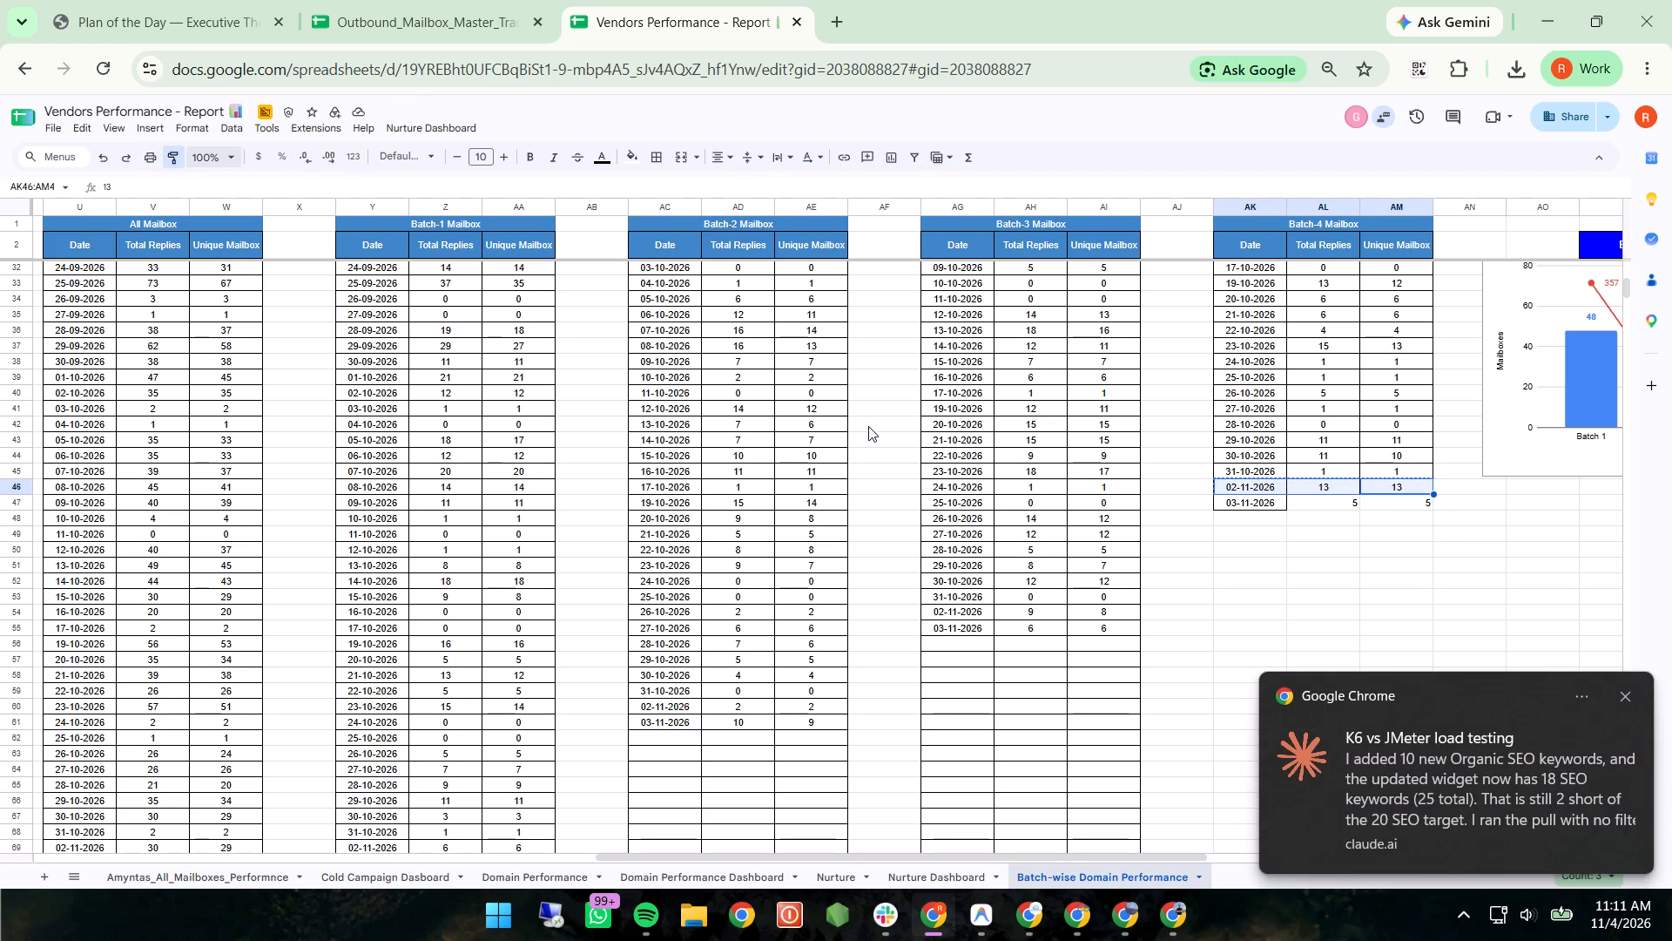
click(1228, 508)
click(1237, 595)
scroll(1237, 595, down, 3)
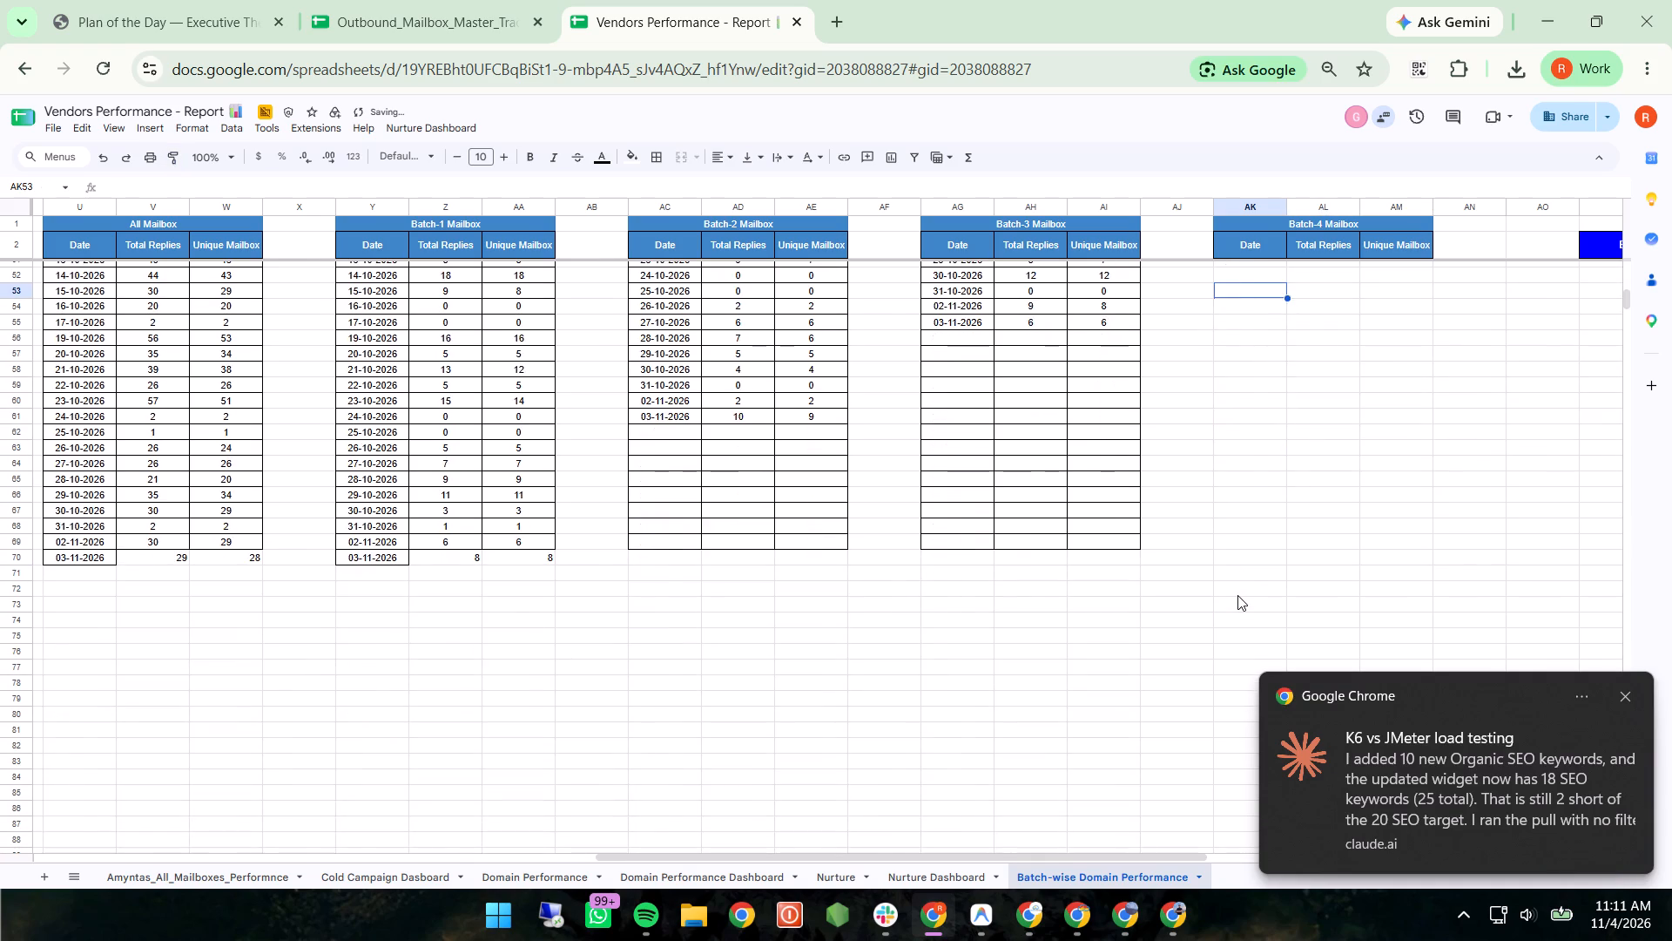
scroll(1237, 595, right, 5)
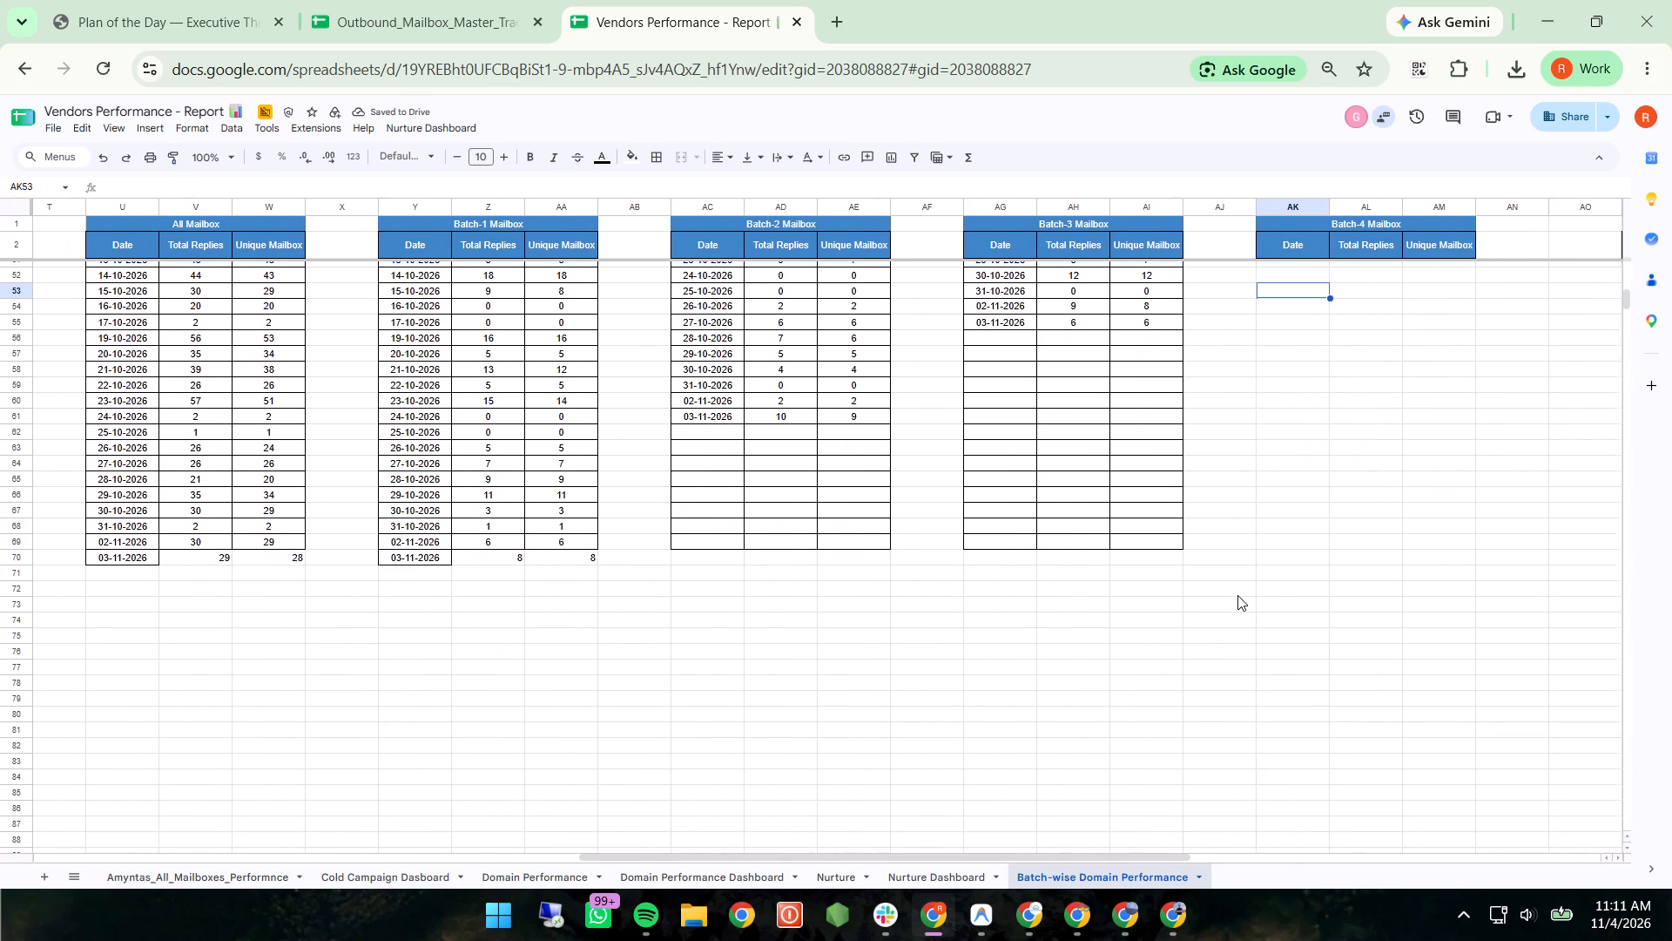
scroll(1237, 595, right, 6)
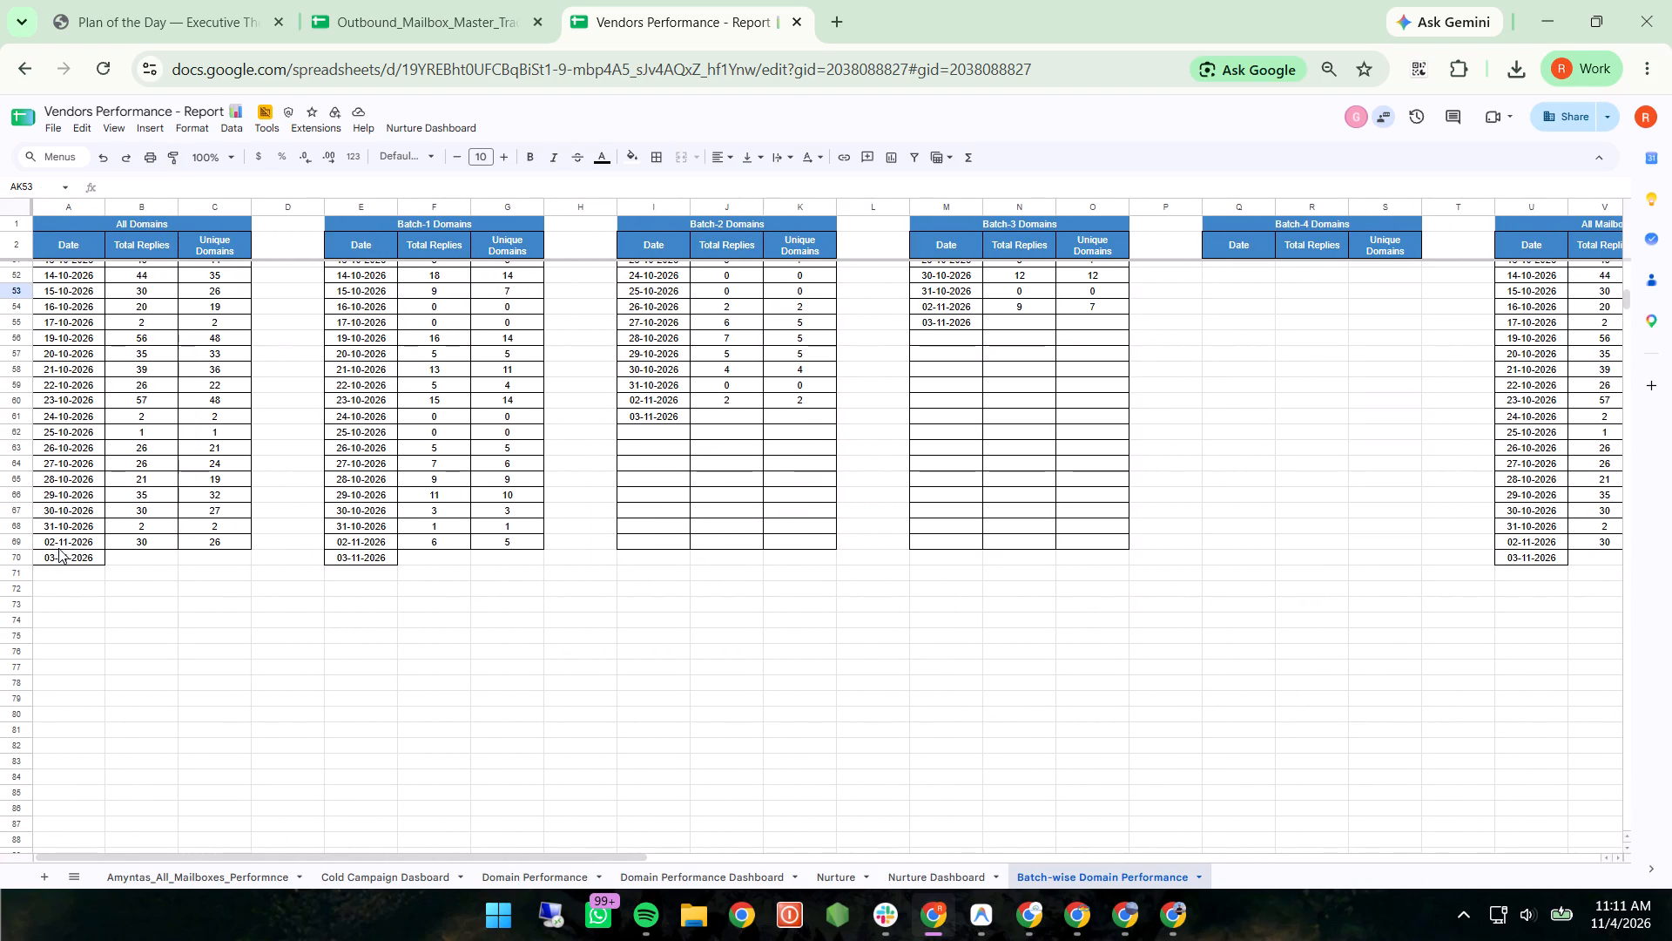
click(20, 541)
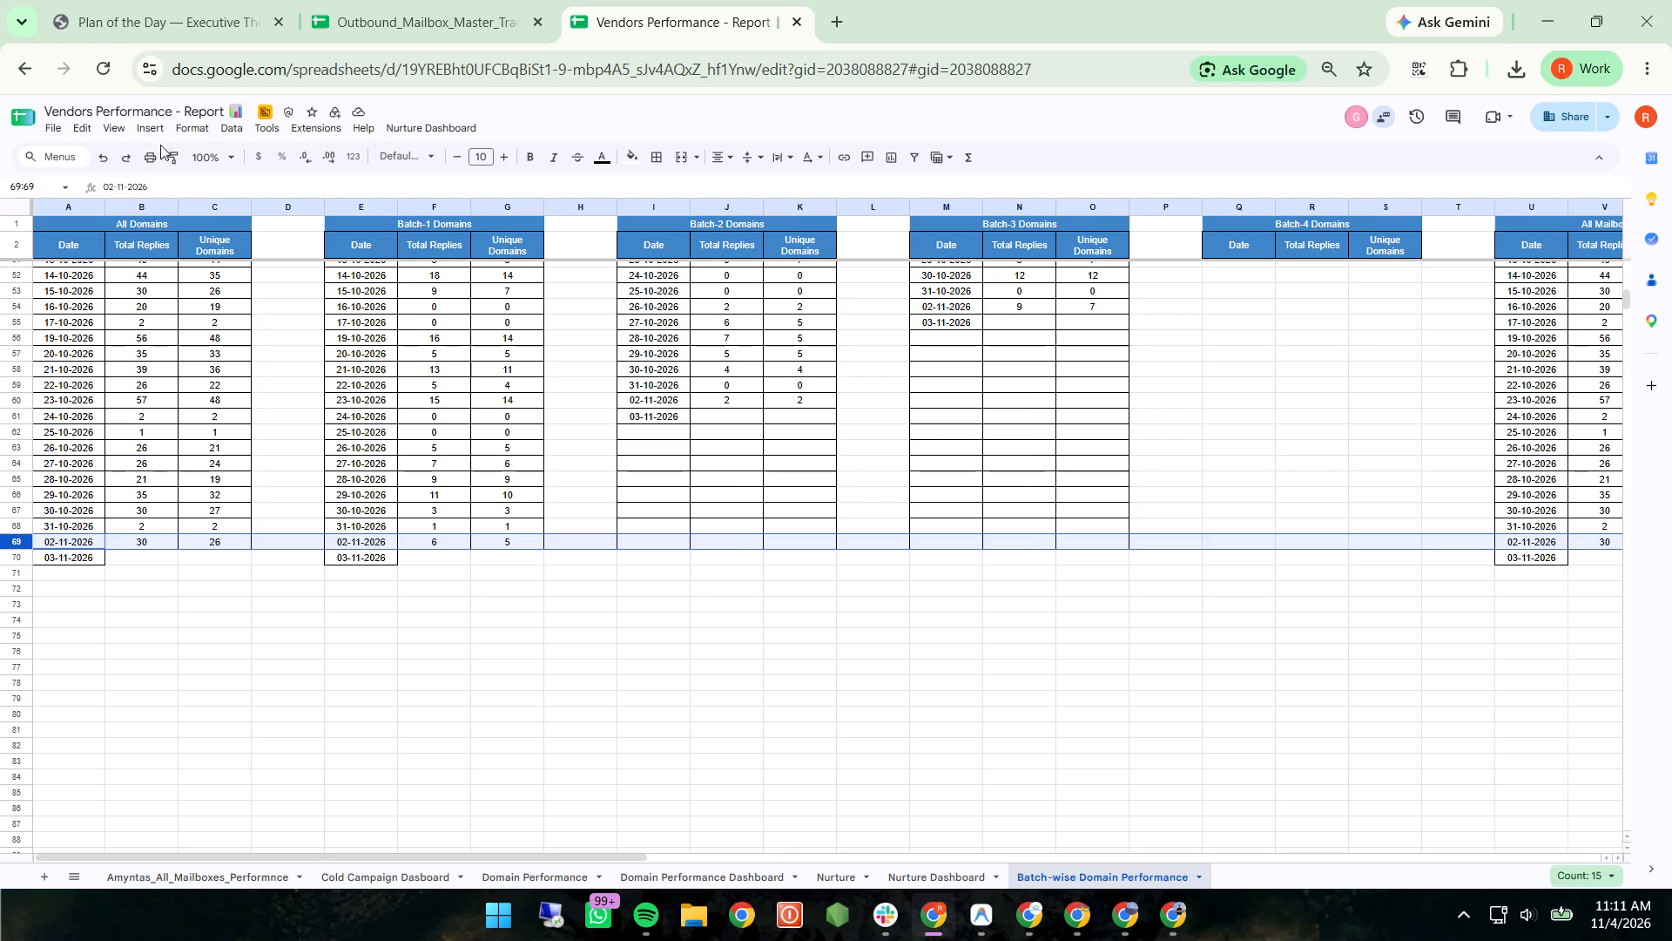
click(176, 152)
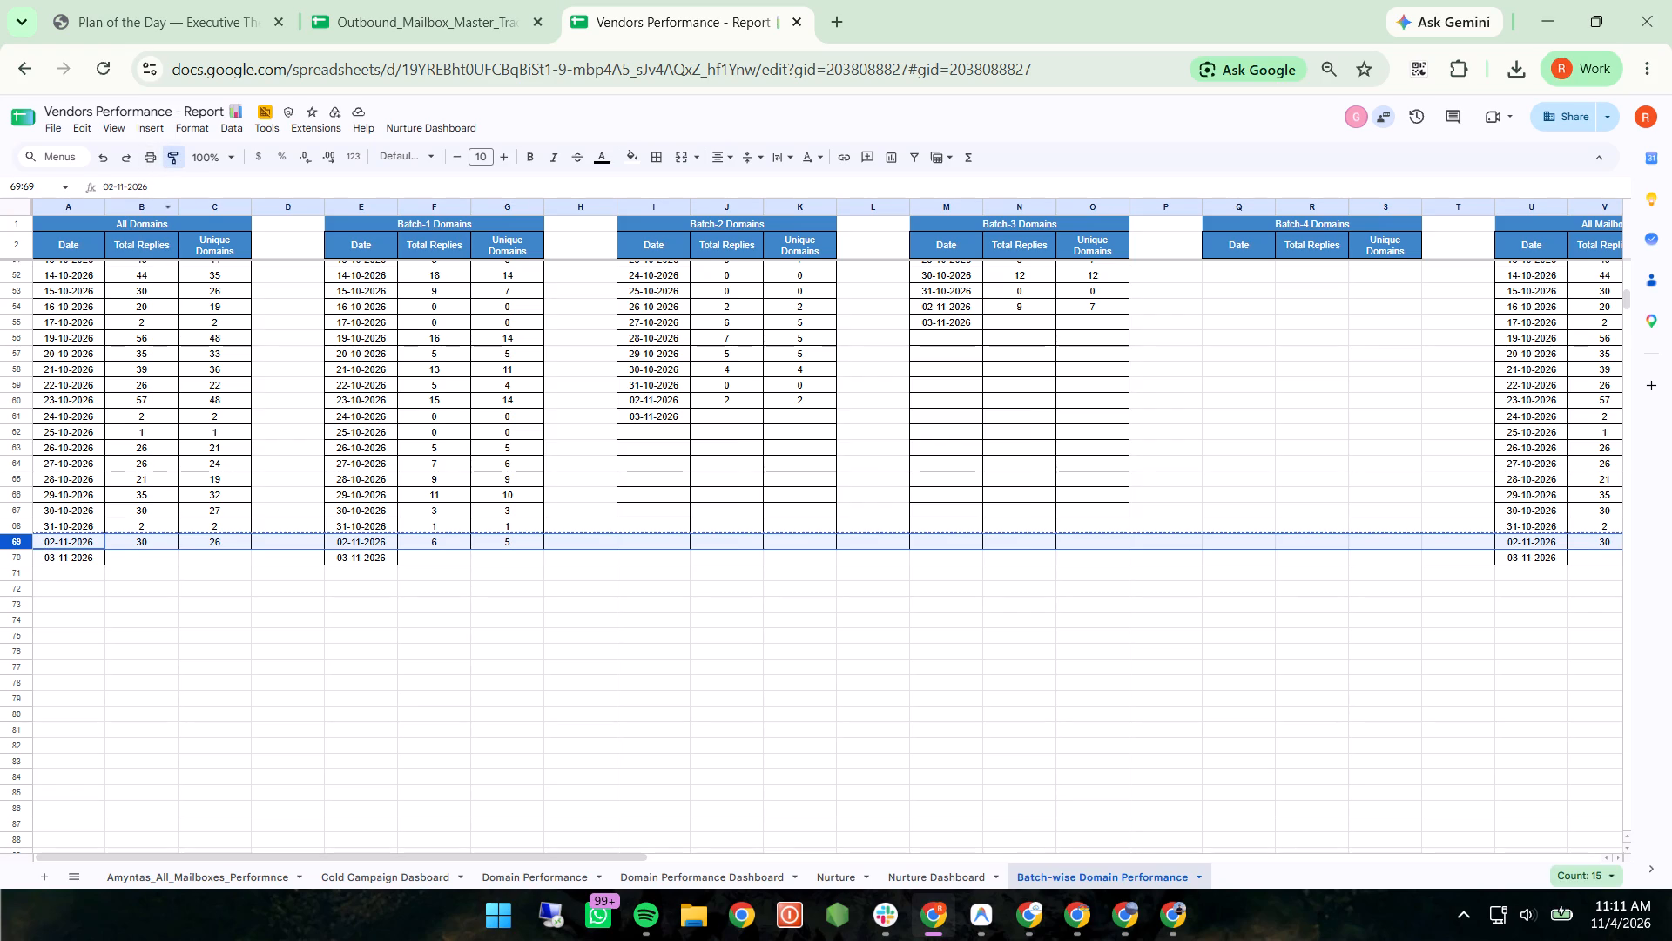
click(23, 559)
Enter 29 total replies and 29 unique domains for 03-11-2026 in the All Domains table.
drag(209, 607, 133, 556)
click(133, 556)
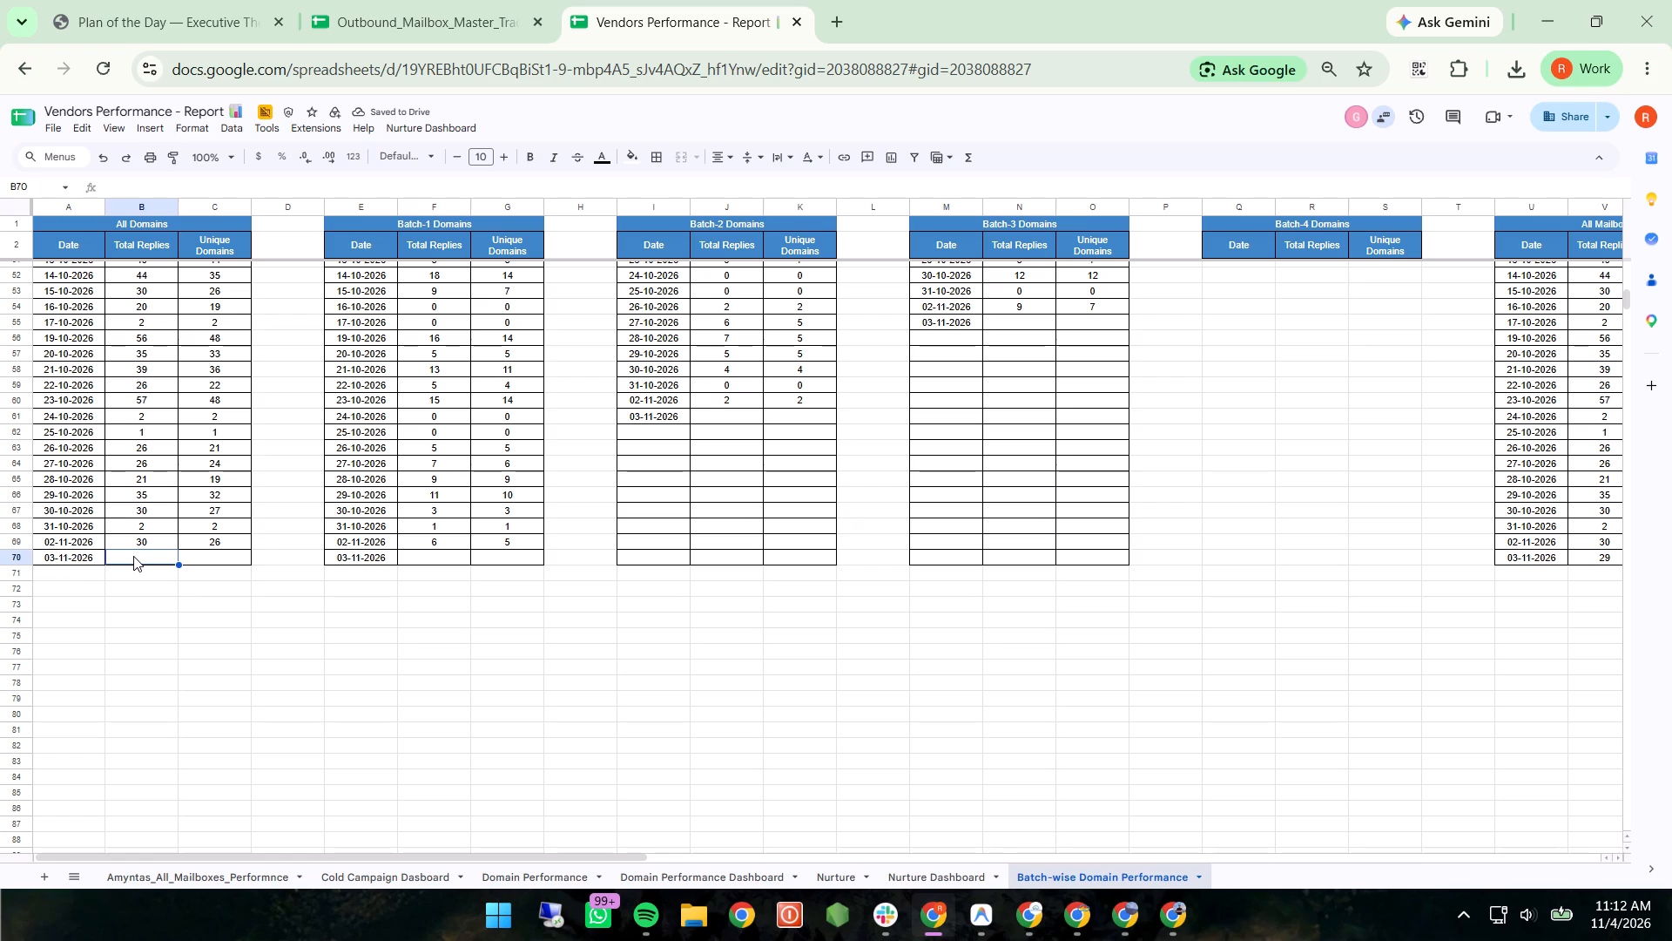
text(29)
key(Right)
text(29)
key(Right)
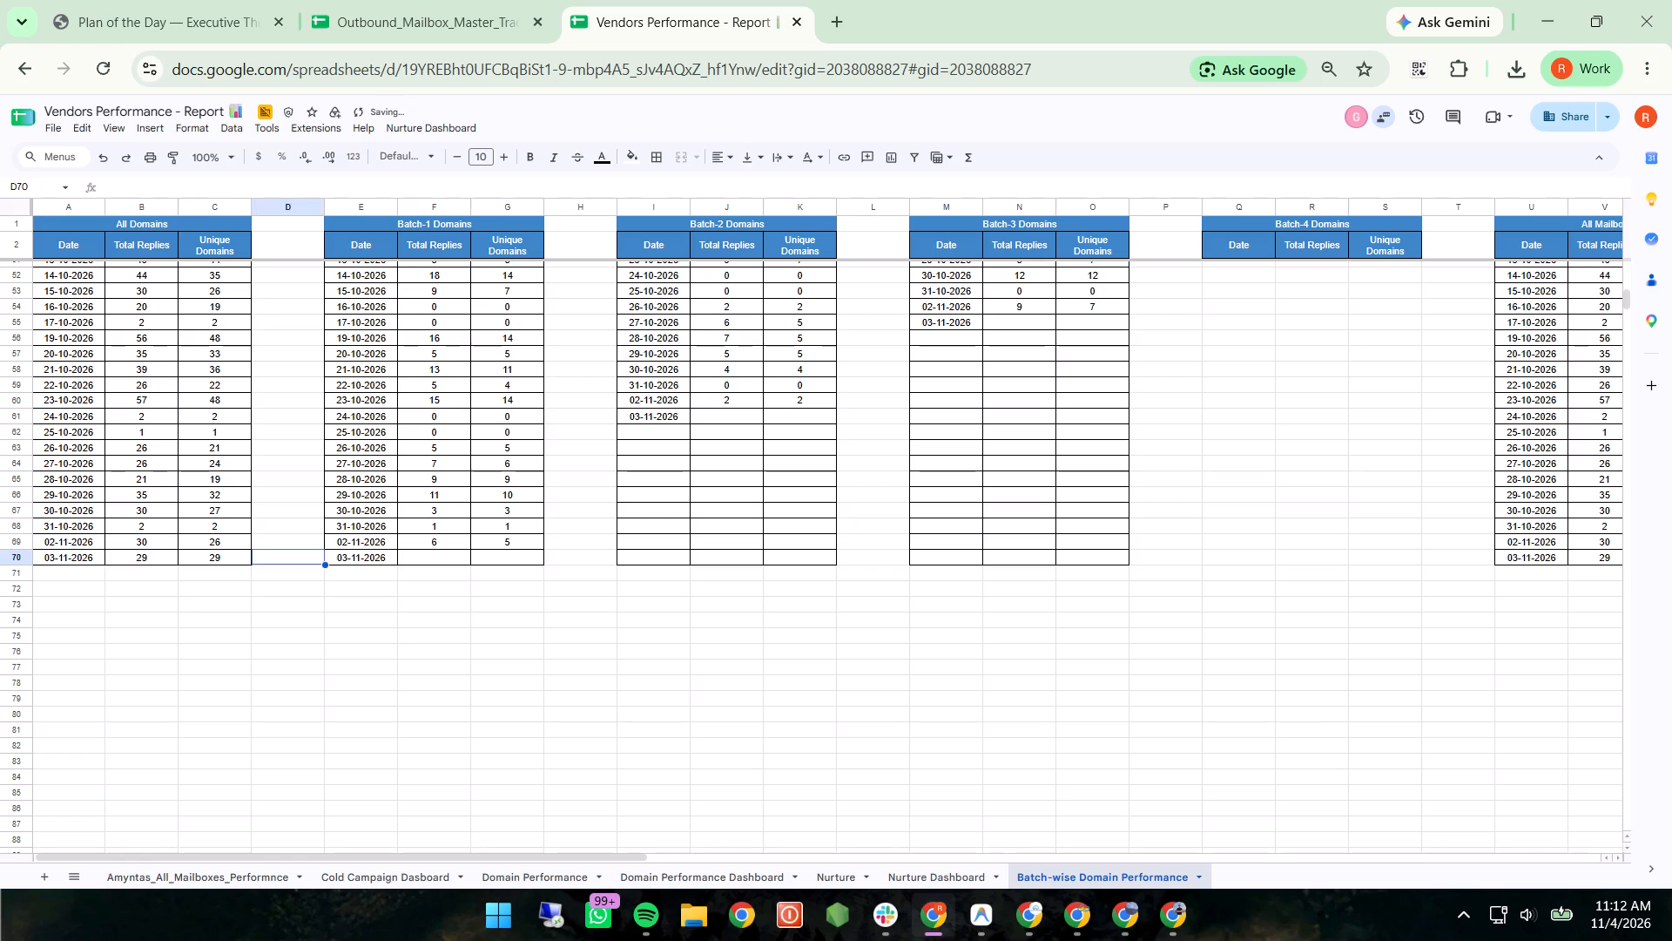
Enter 8 total replies and 8 unique domains for 03-11-2026 in the Batch-1 Domains table.
key(Right)
key(Right)
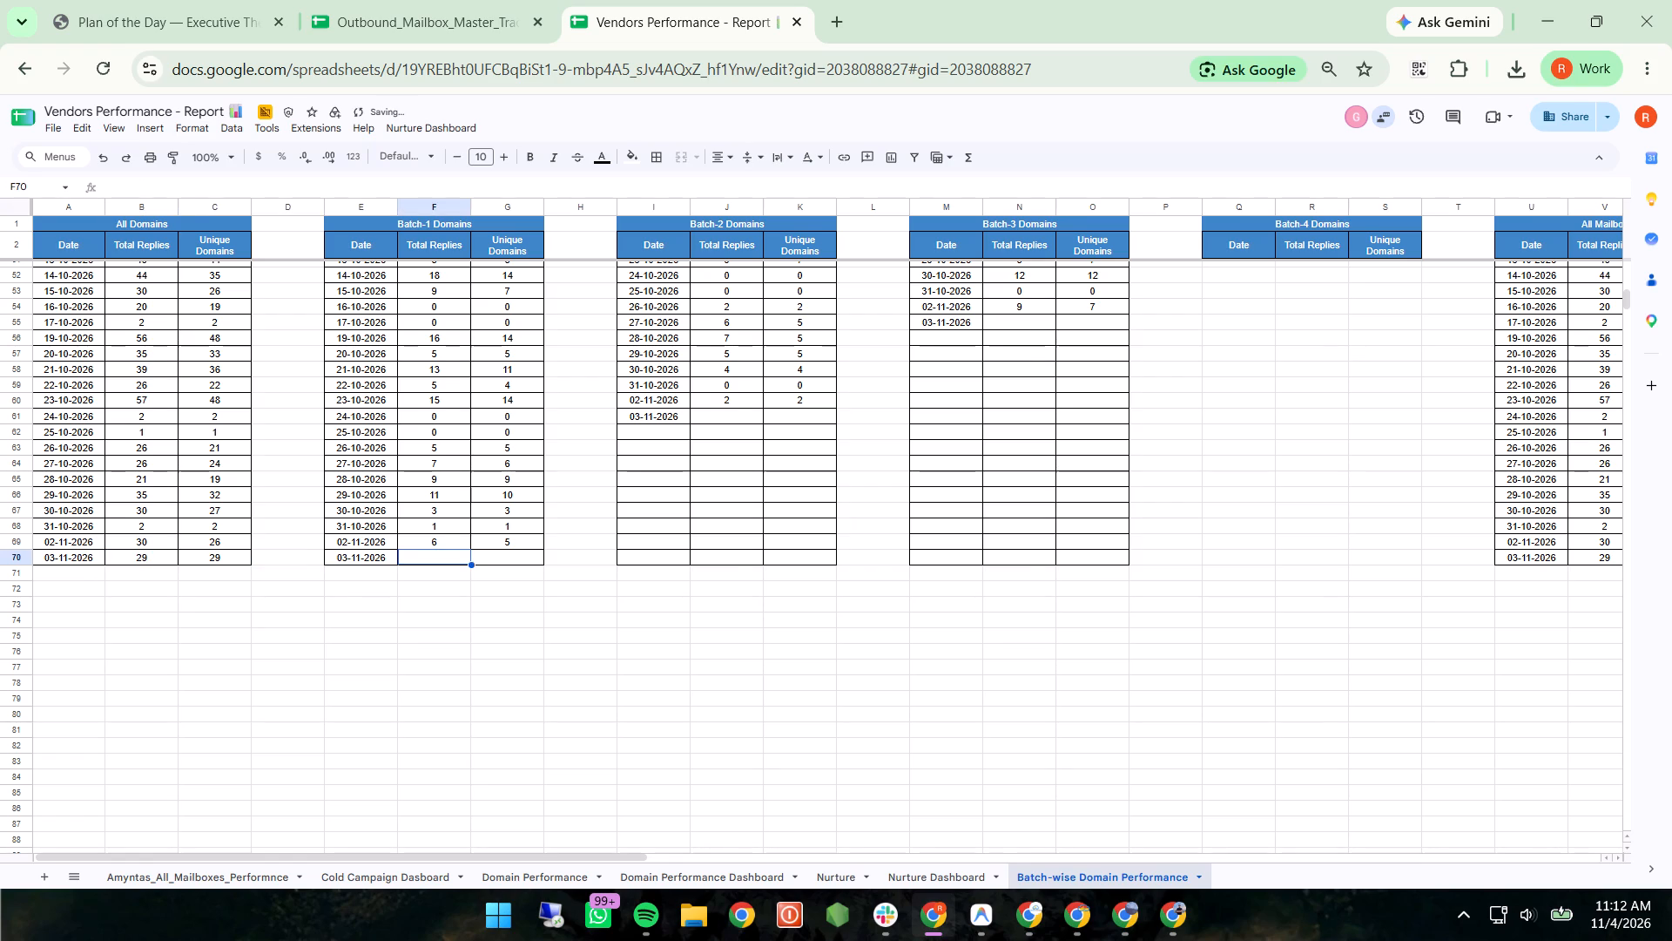
key(8)
key(Right)
key(8)
key(Right)
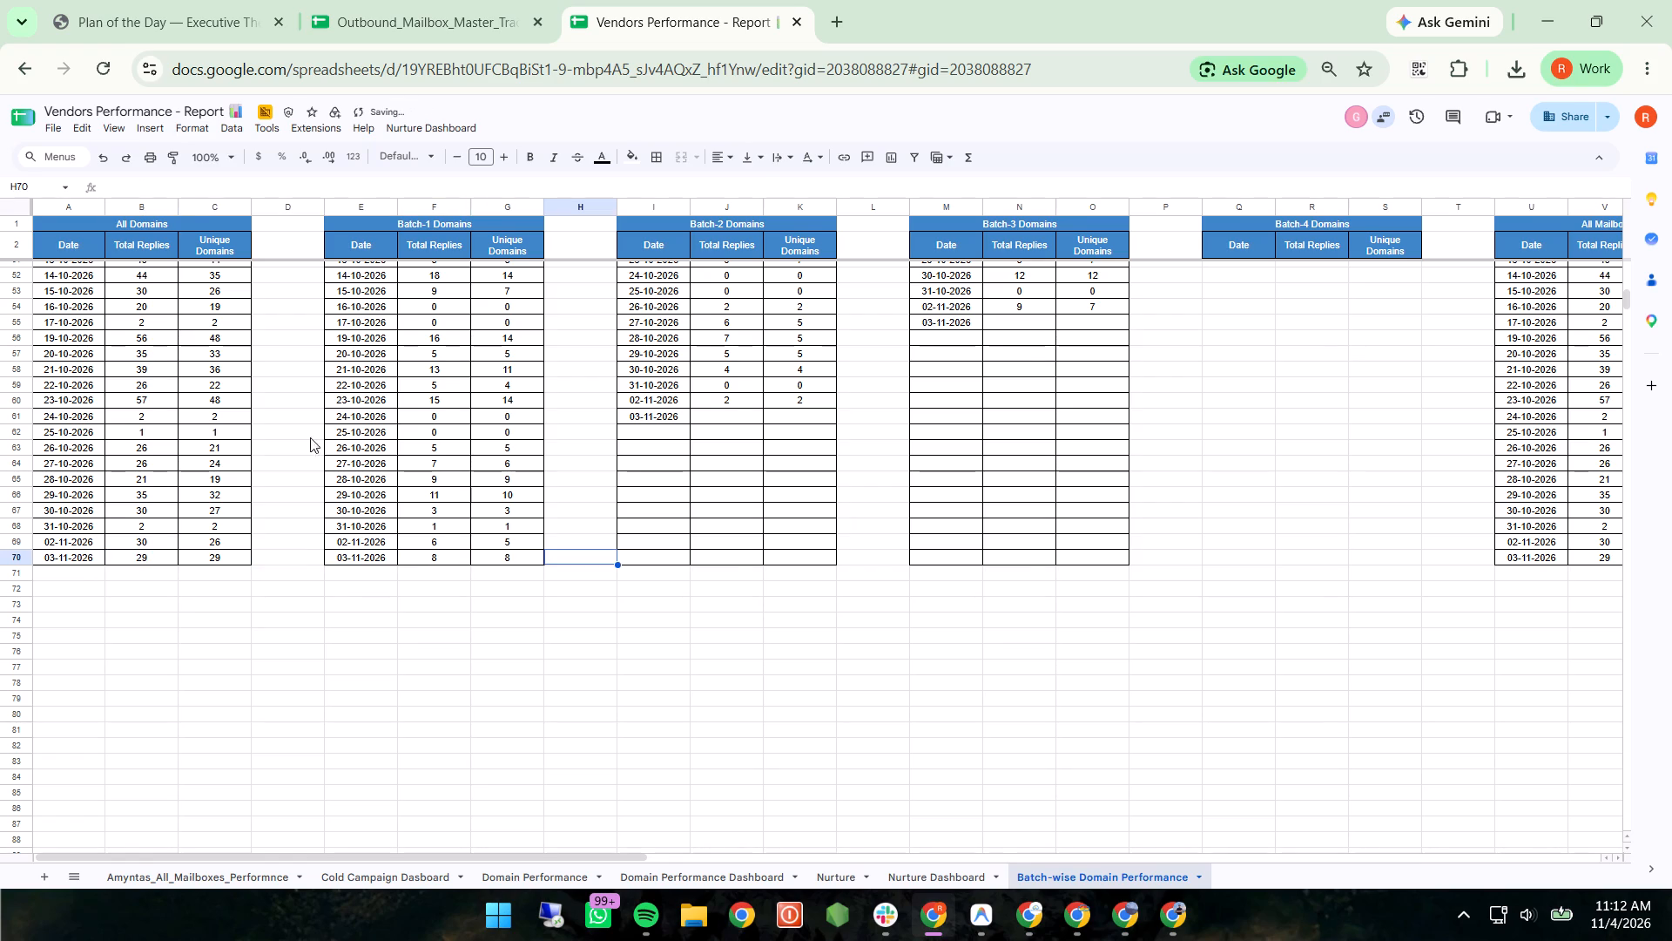
Enter 10 total replies and 10 unique domains for 03-11-2026 in the Batch-2 Domains table.
click(728, 411)
text(10)
key(Right)
text(10)
key(Right)
Enter 6 total replies and 6 unique domains for 03-11-2026 in the Batch-3 Domains table.
scroll(728, 411, left, 1)
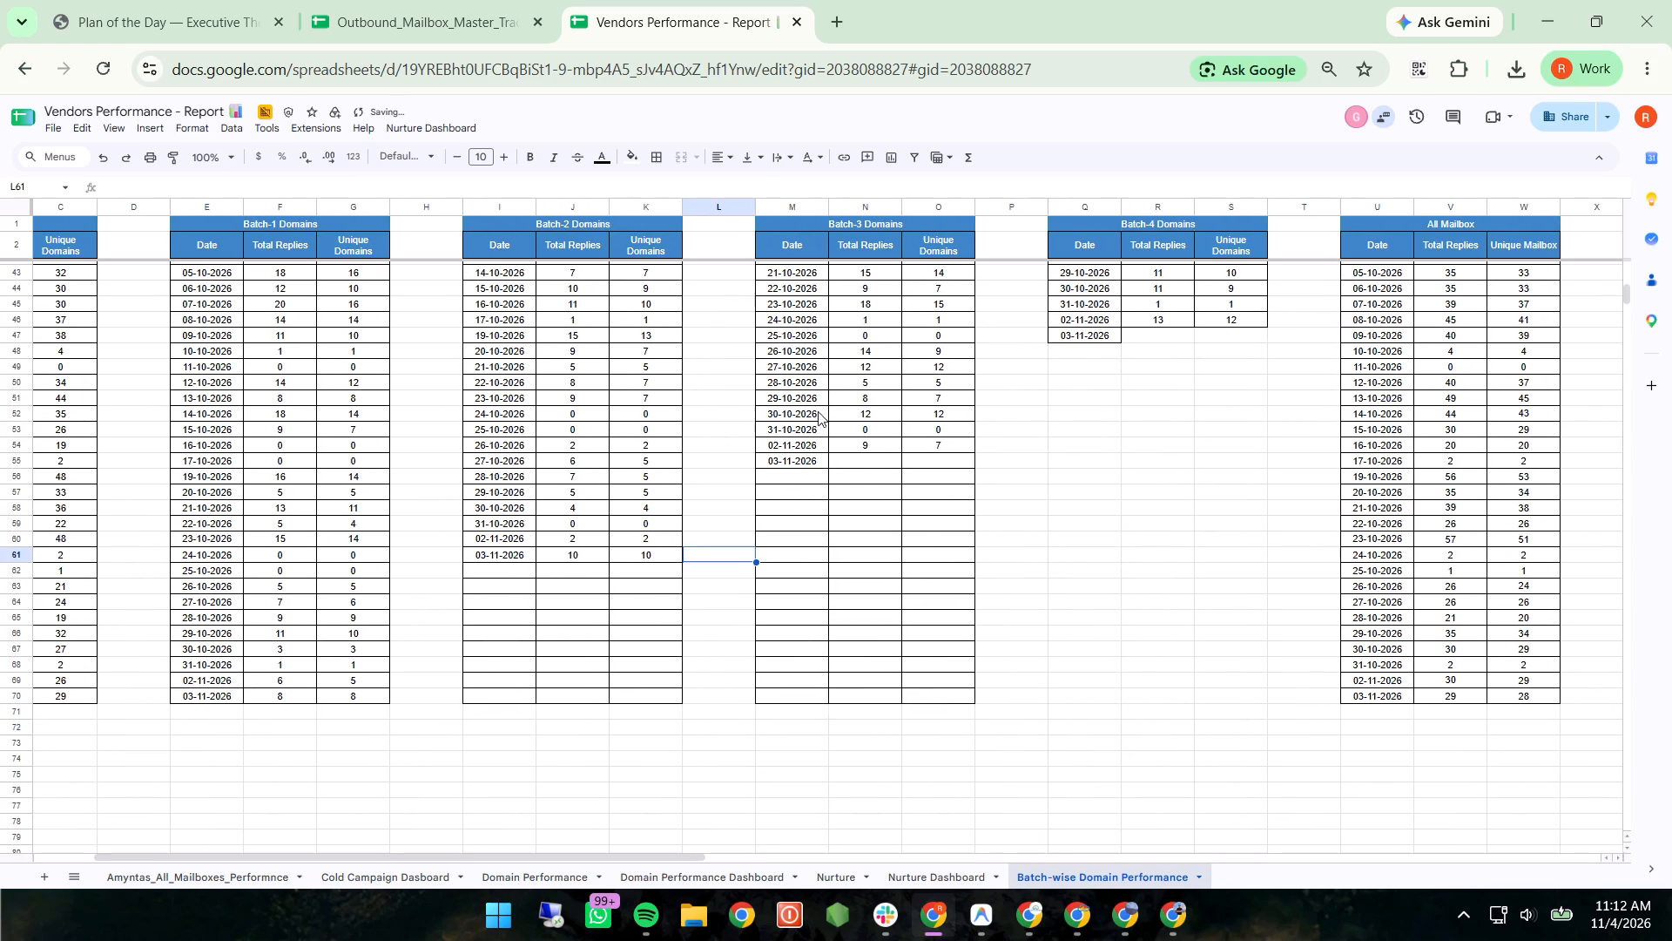
click(846, 457)
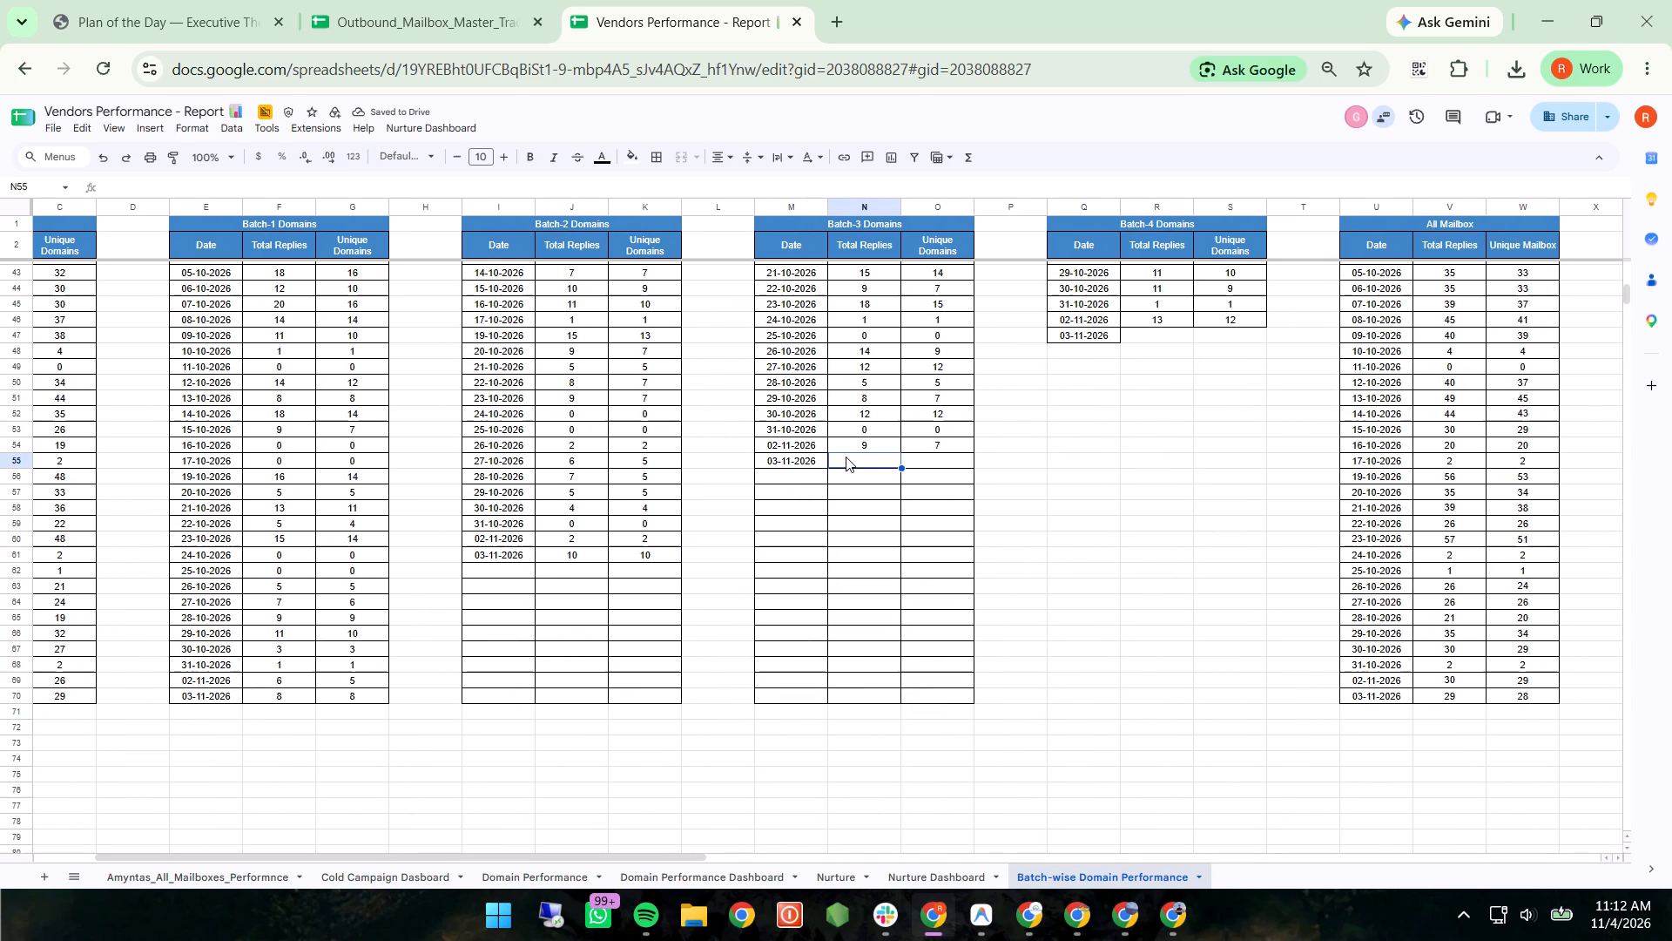
key(6)
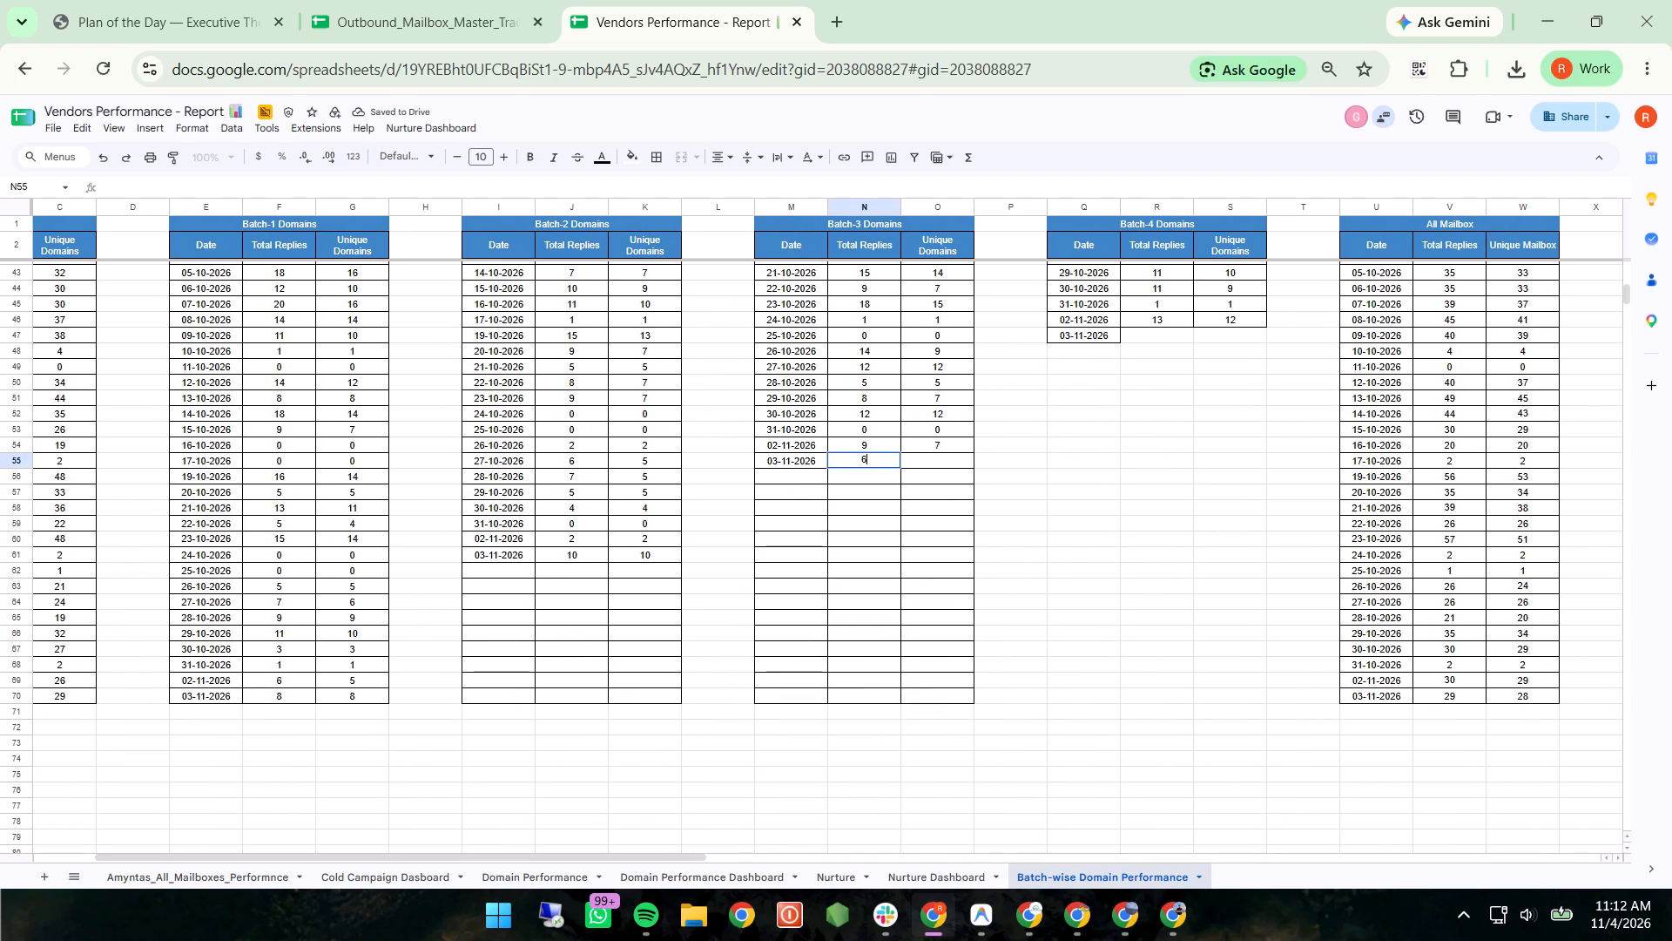
key(Right)
key(6)
key(Right)
Enter 5 total replies and 5 unique domains for 03-11-2026 in the Batch-4 Domains table.
scroll(846, 457, left, 1)
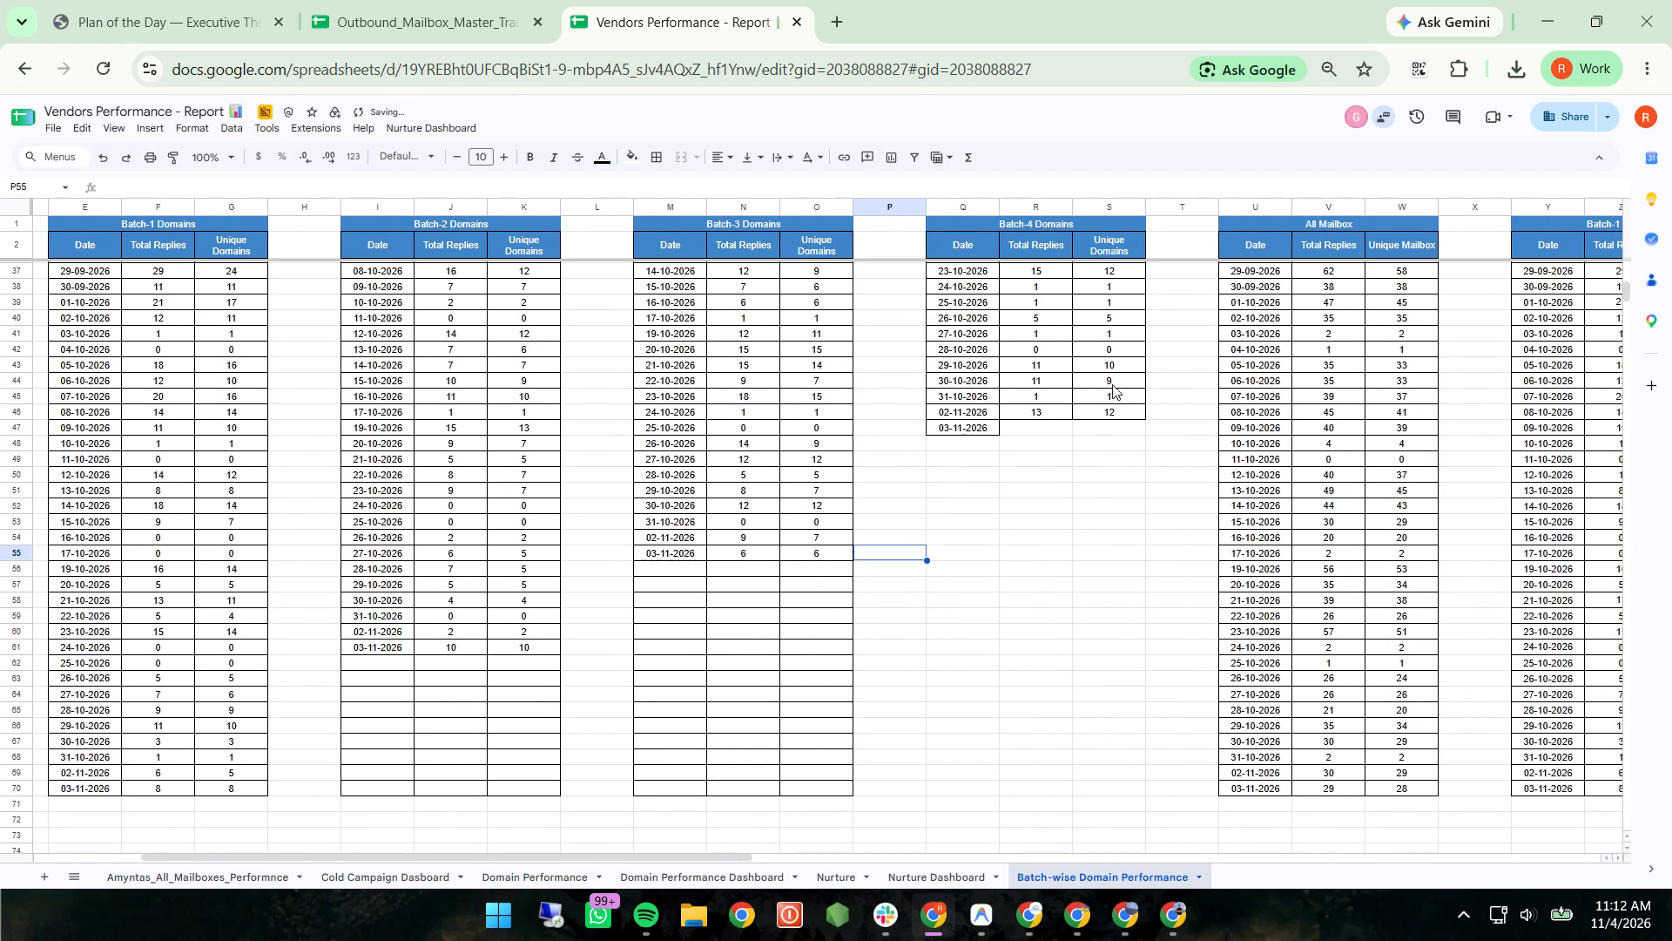
click(1045, 423)
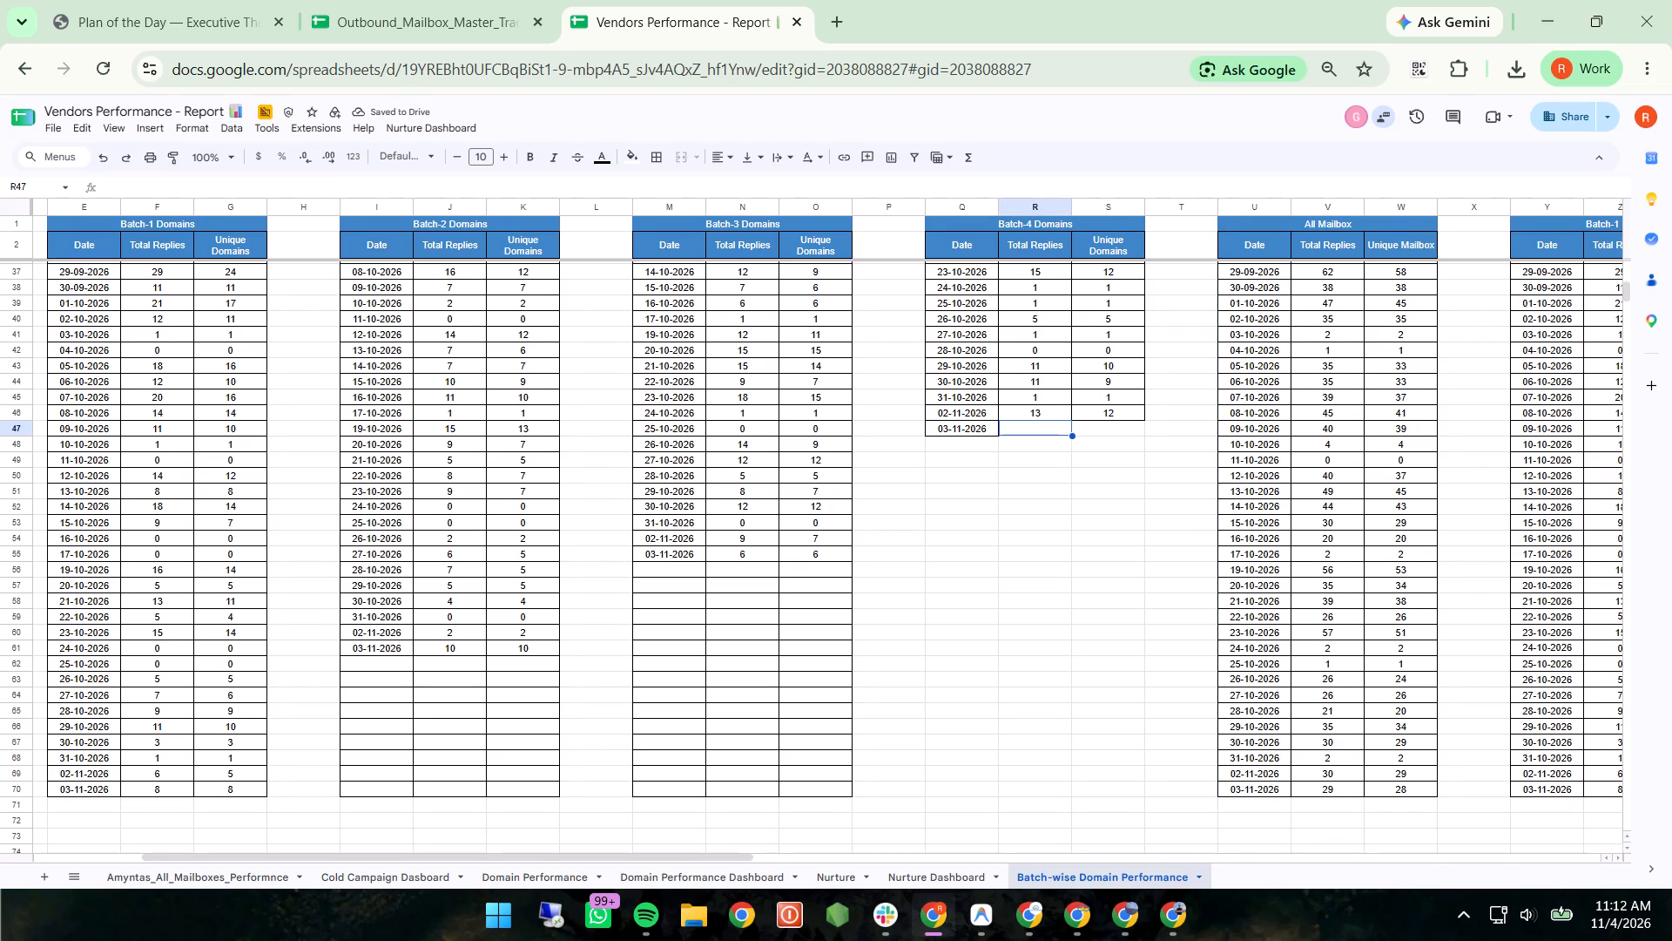
key(5)
key(Right)
key(5)
key(Return)
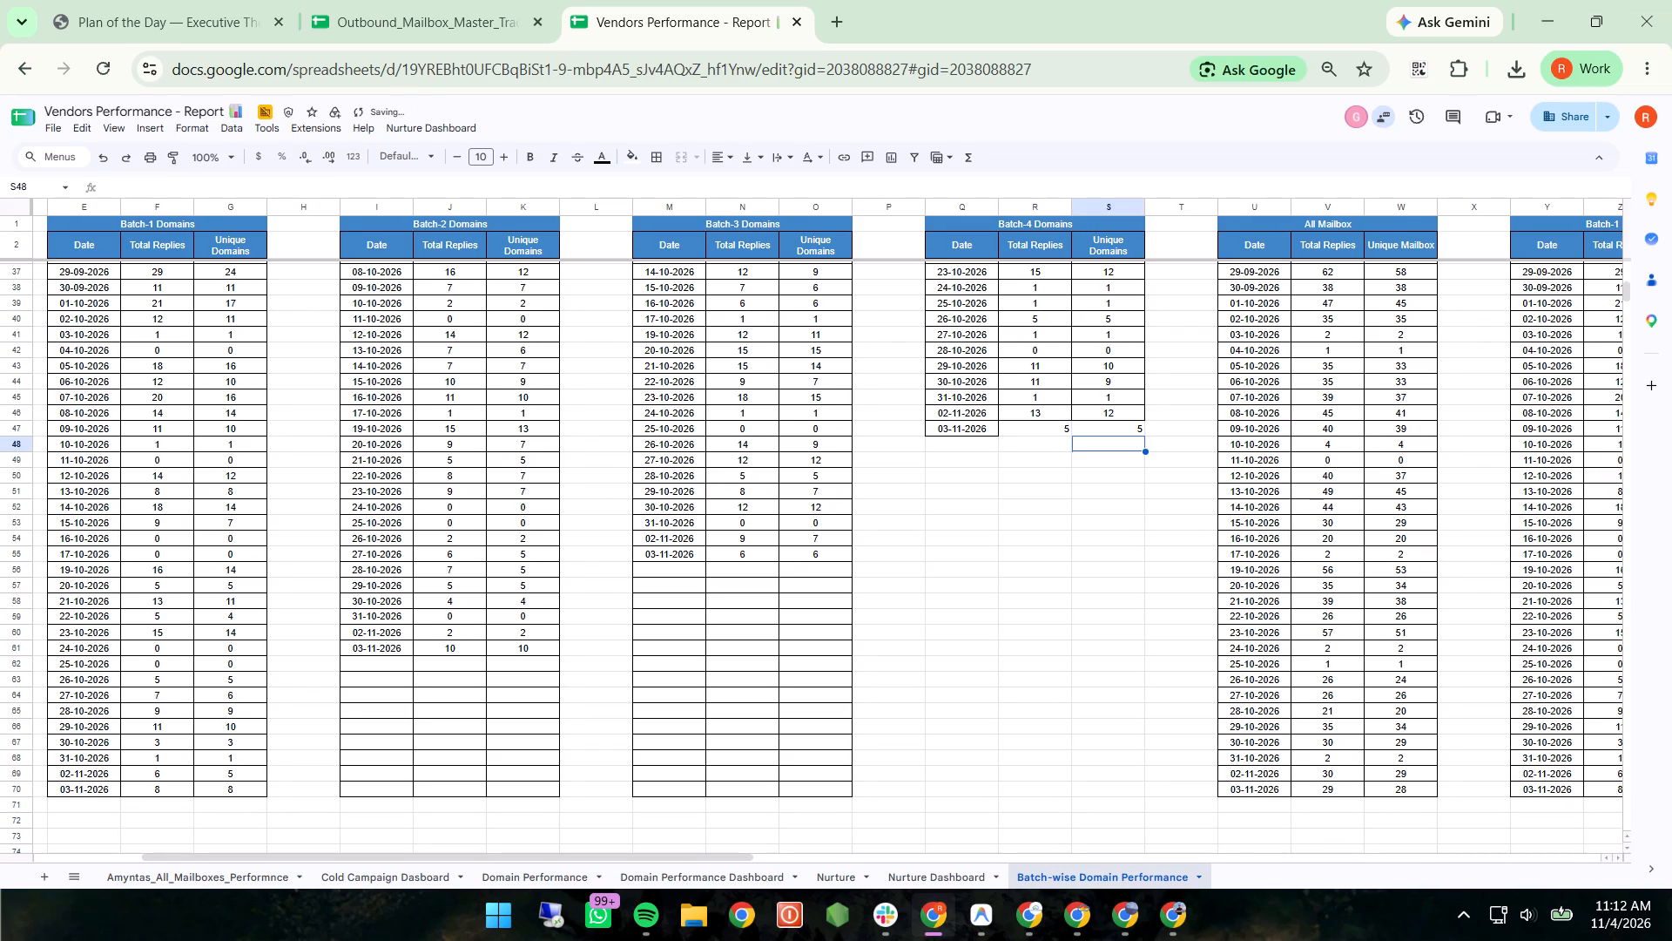
Copy the formatting of the Batch-4 Domains table's 02-11-2026 row onto its 03-11-2026 row.
click(989, 416)
key(shift+Right)
key(shift+Right)
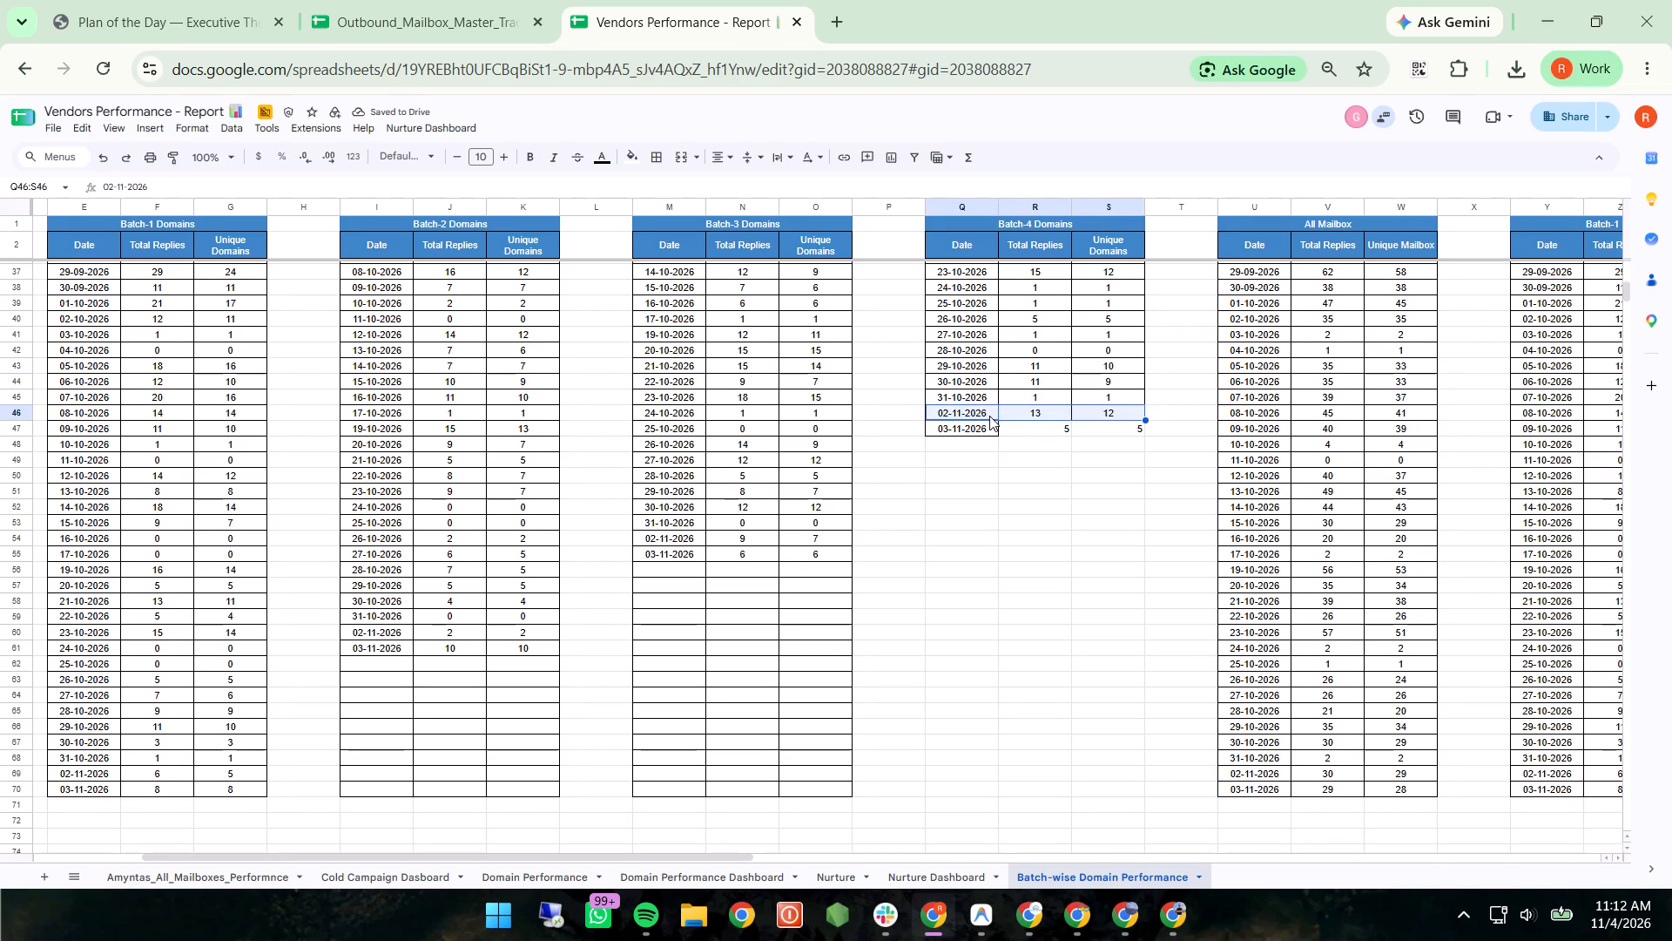
click(174, 151)
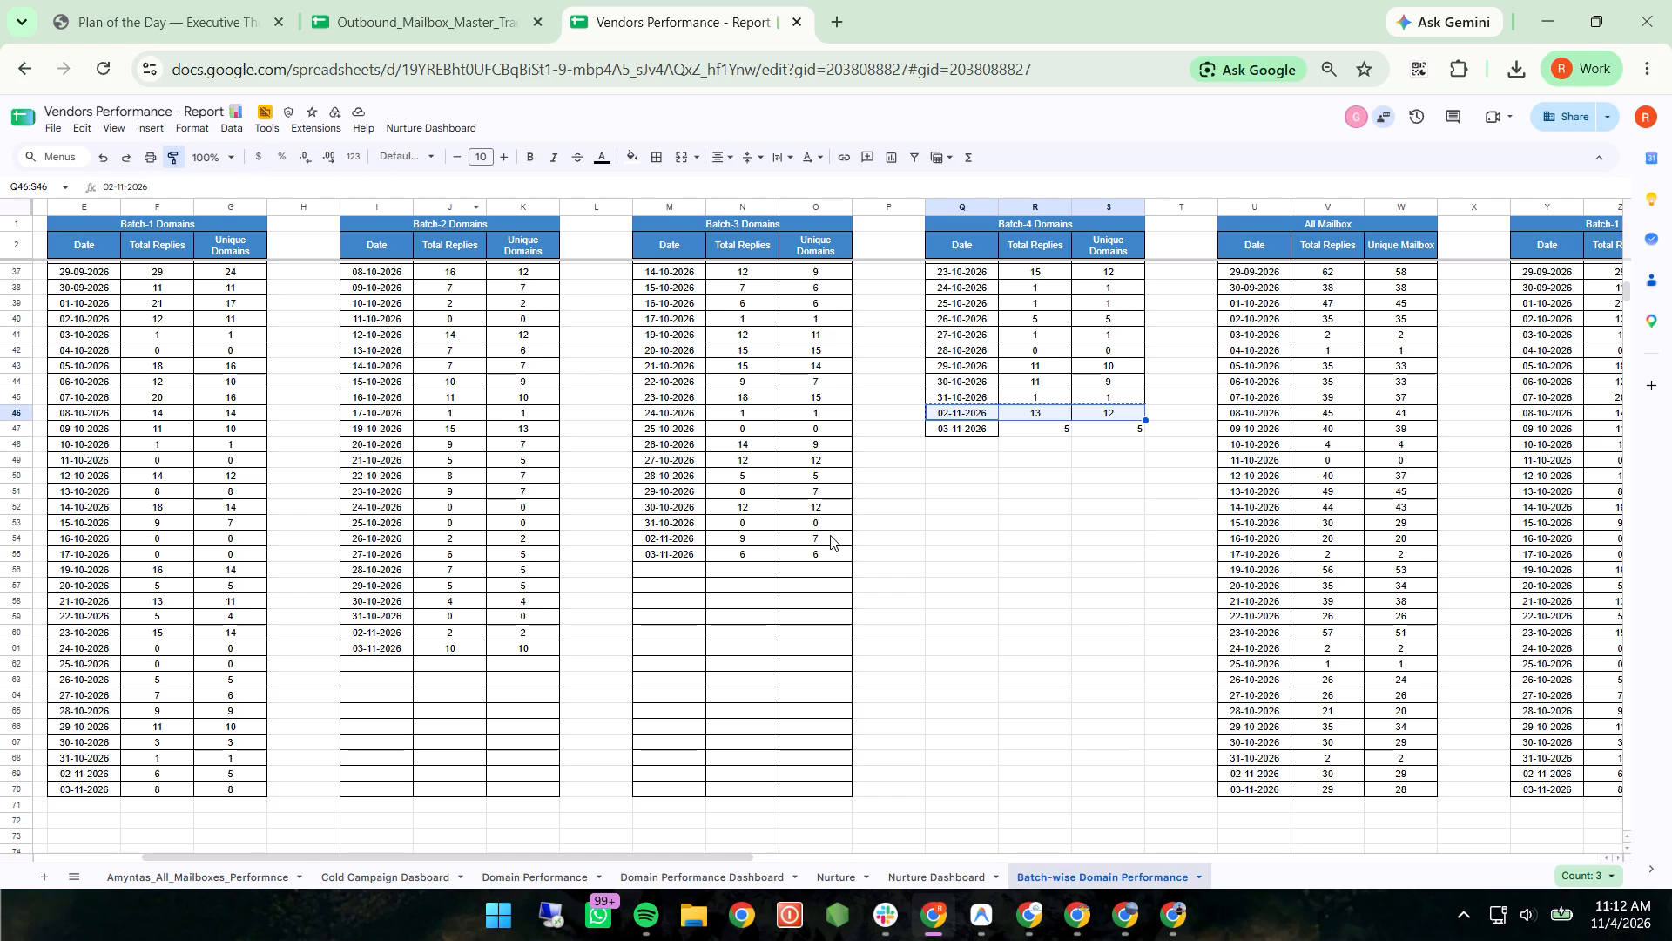
click(964, 430)
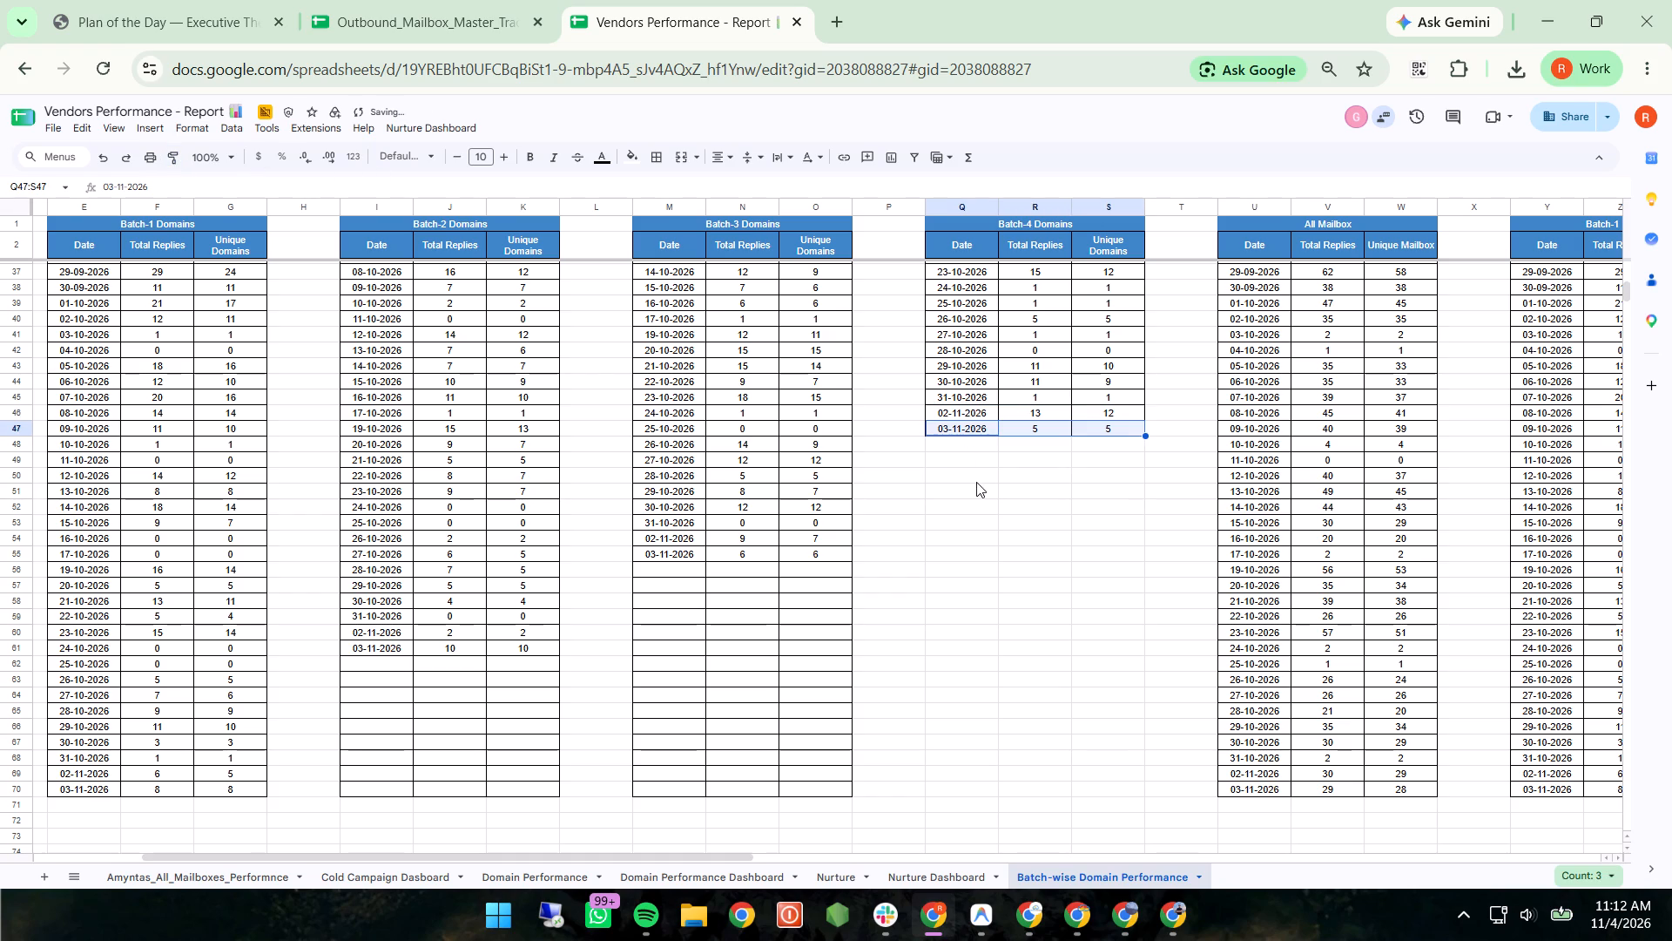
click(976, 482)
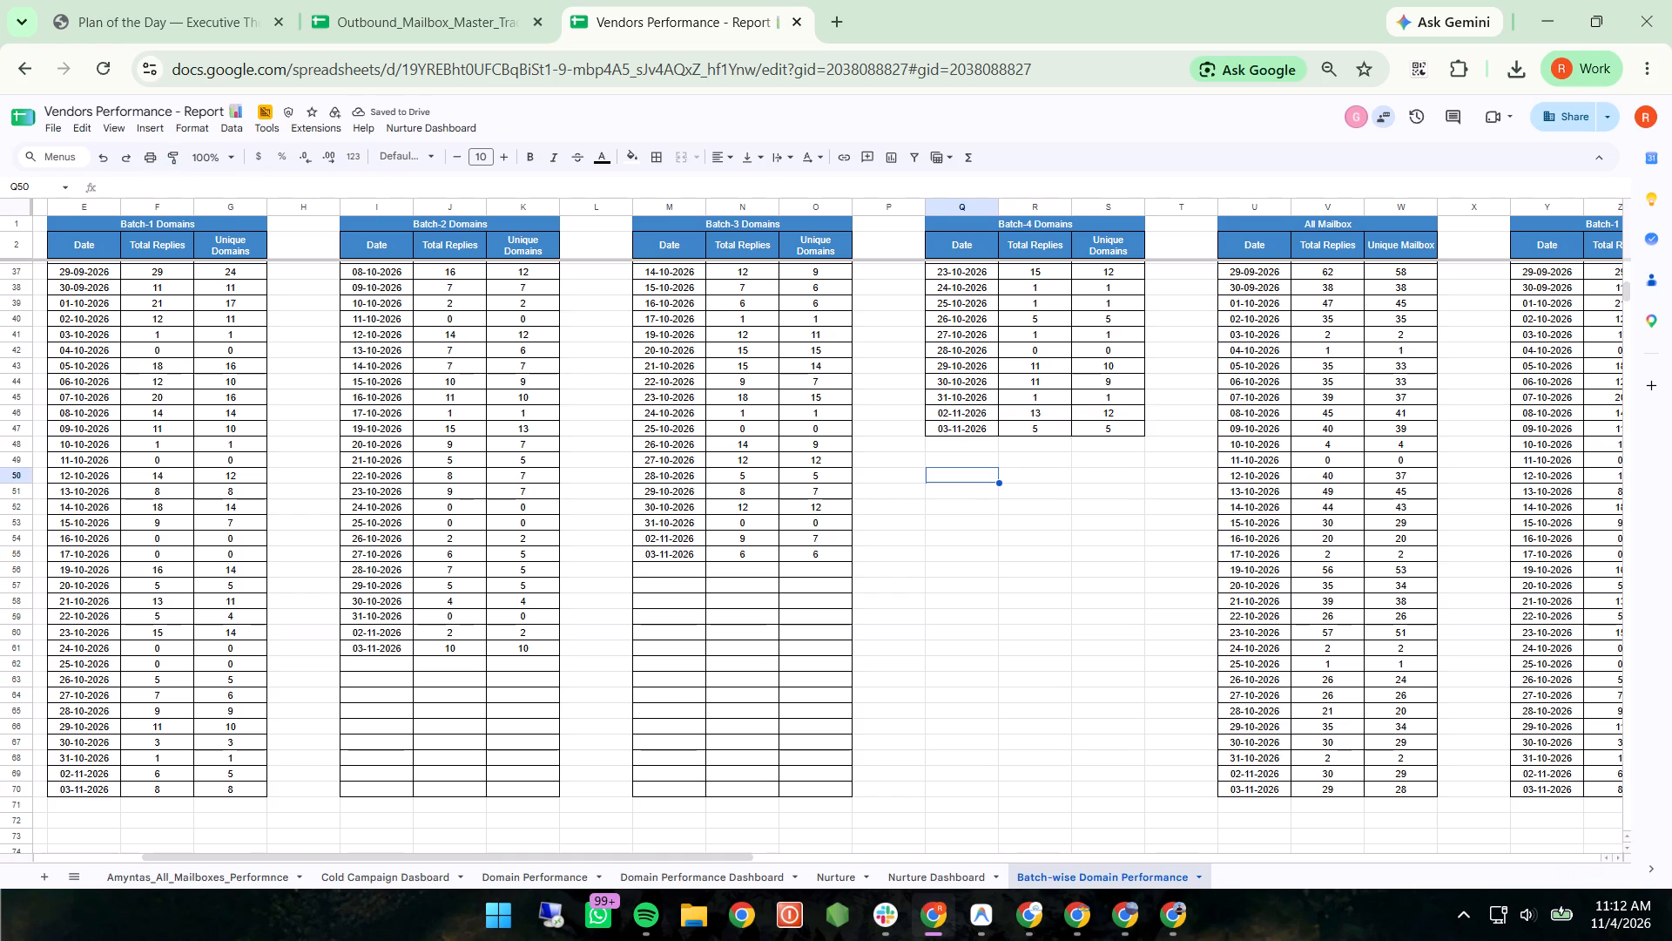